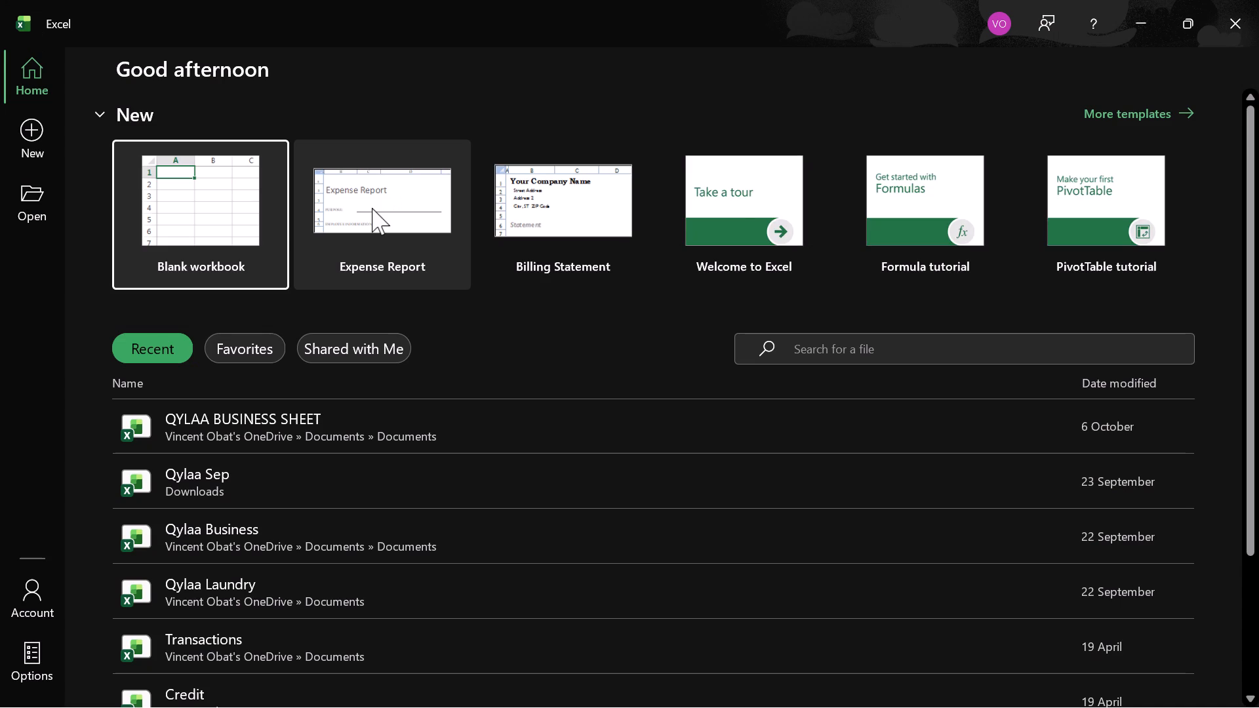
Open the recent workbook QYLAA BUSINESS SHEET.
click(407, 422)
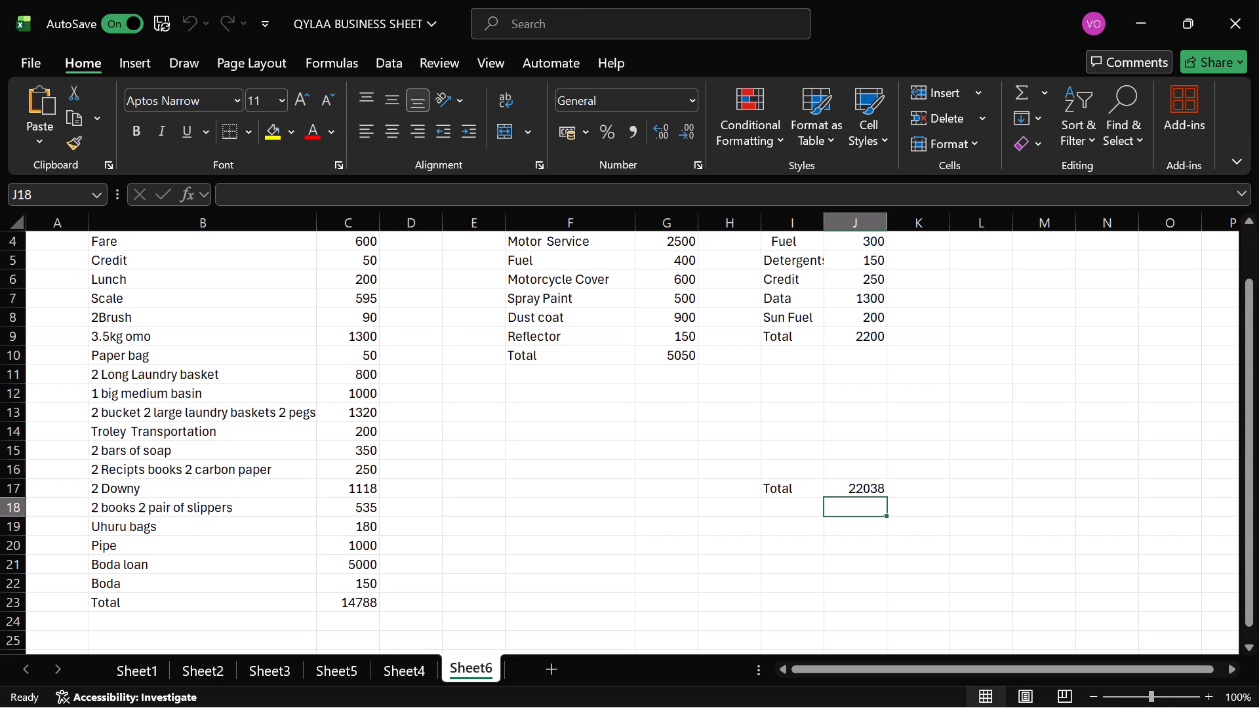
Review Sheet1 through Sheet6, covering income and expenses, client log, laundry expenses and cash flow, and return to the top of Sheet1.
click(144, 675)
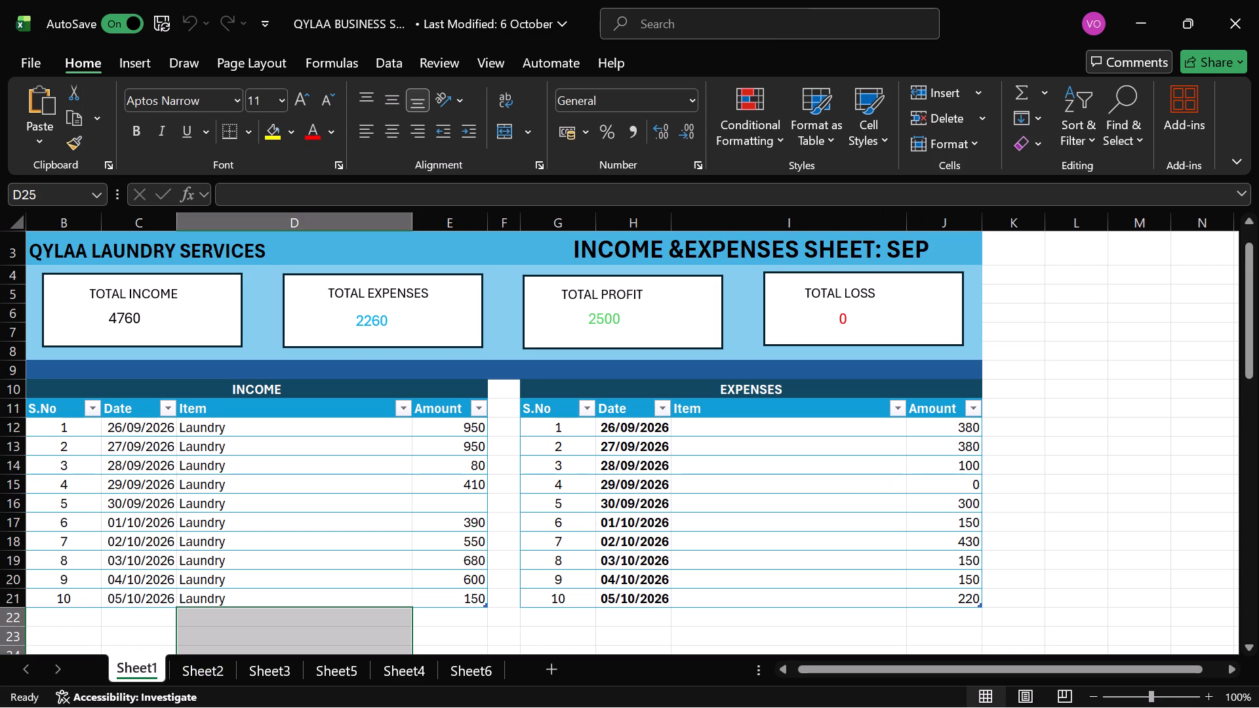
scroll(374, 422, down, 1)
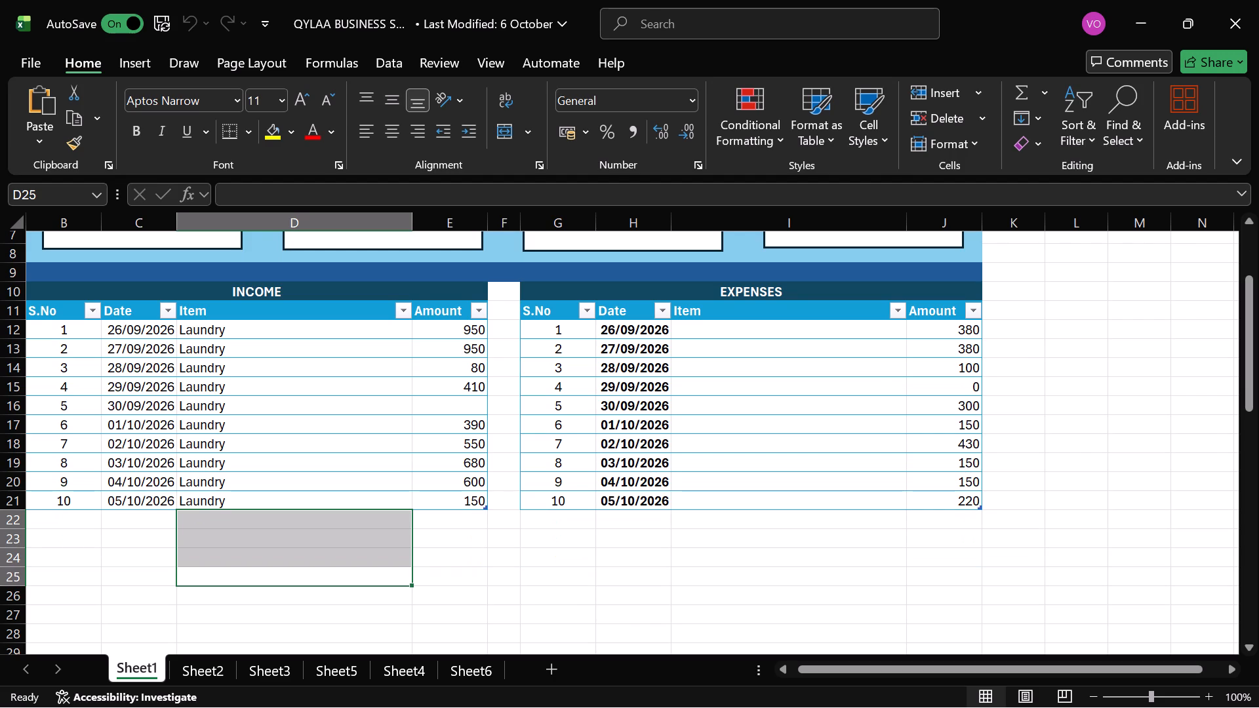
scroll(377, 359, up, 1)
scroll(377, 359, down, 1)
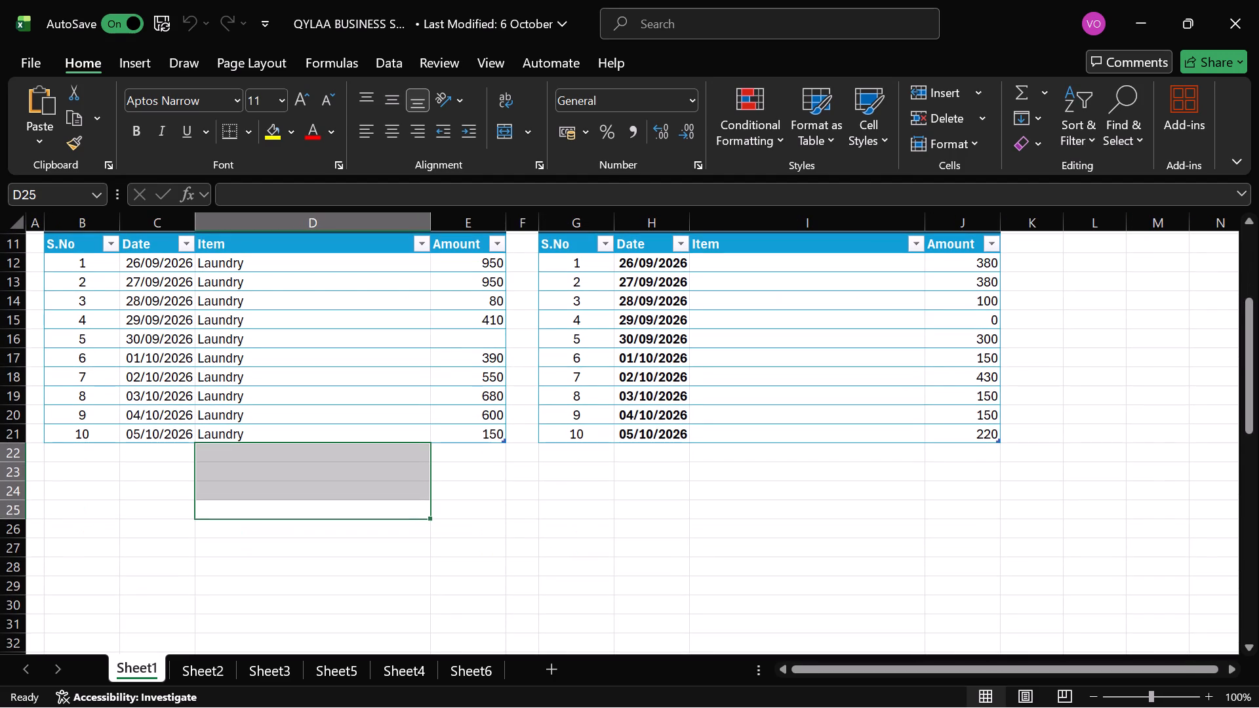
click(209, 669)
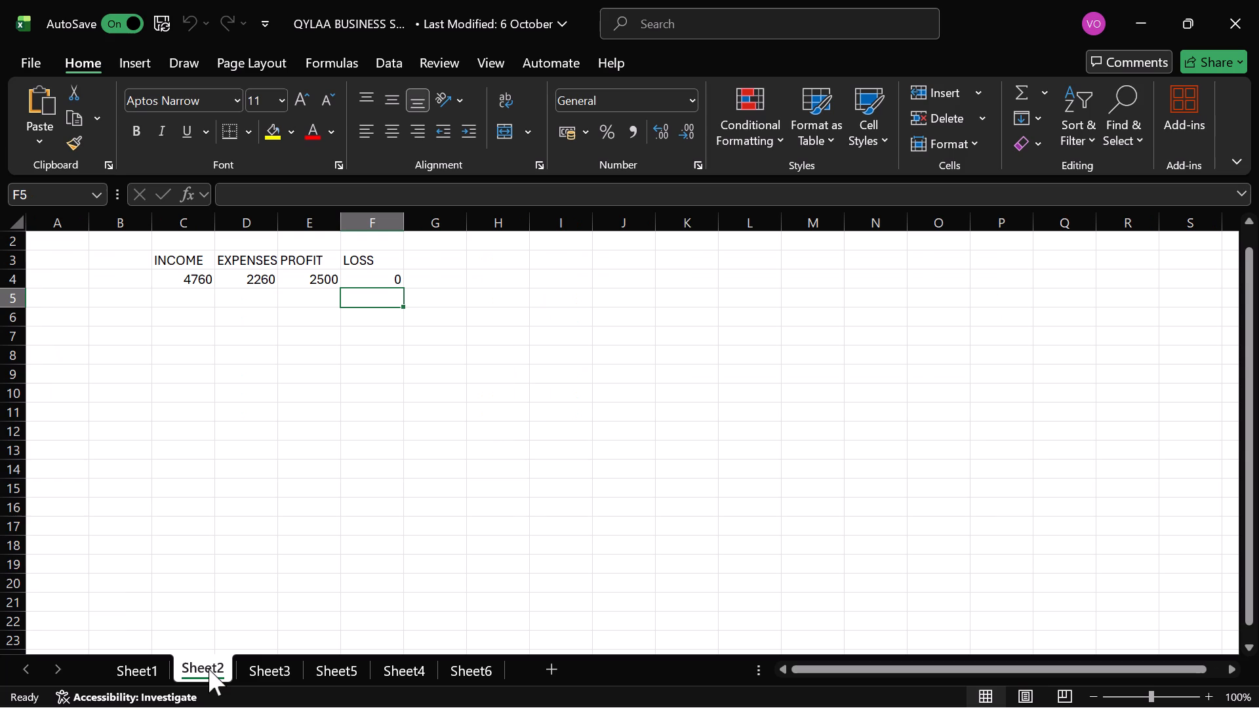
click(289, 671)
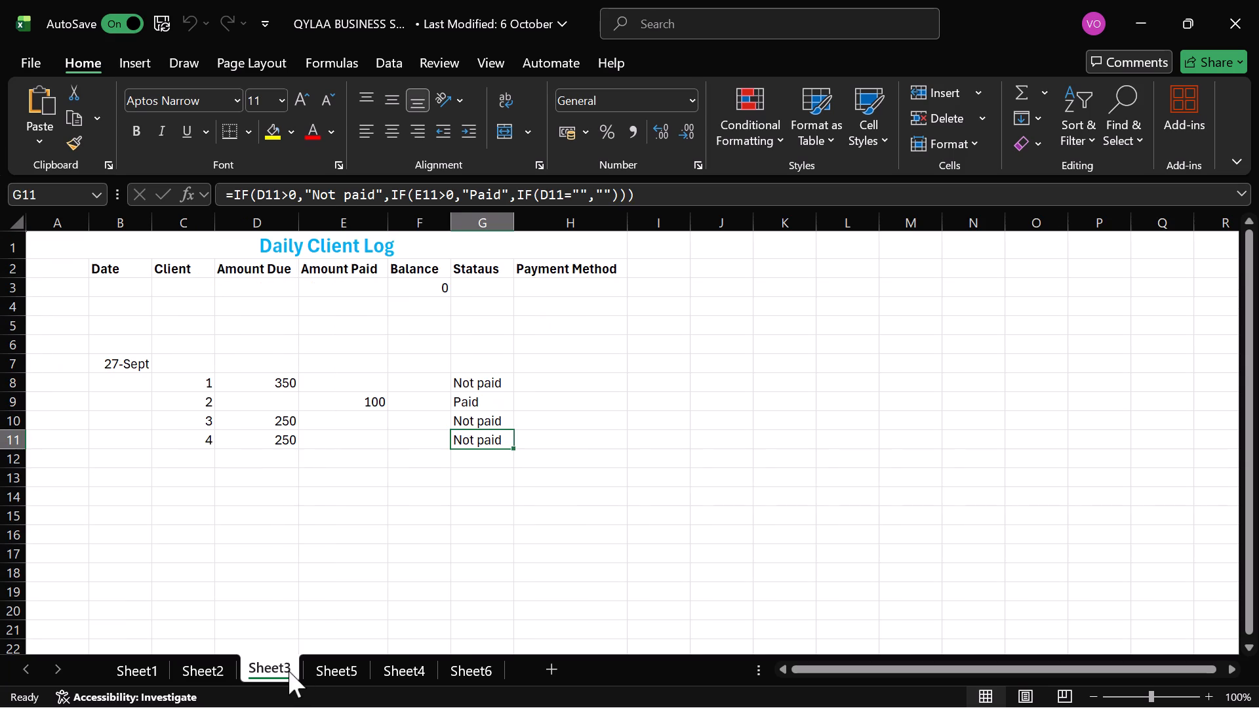
click(357, 659)
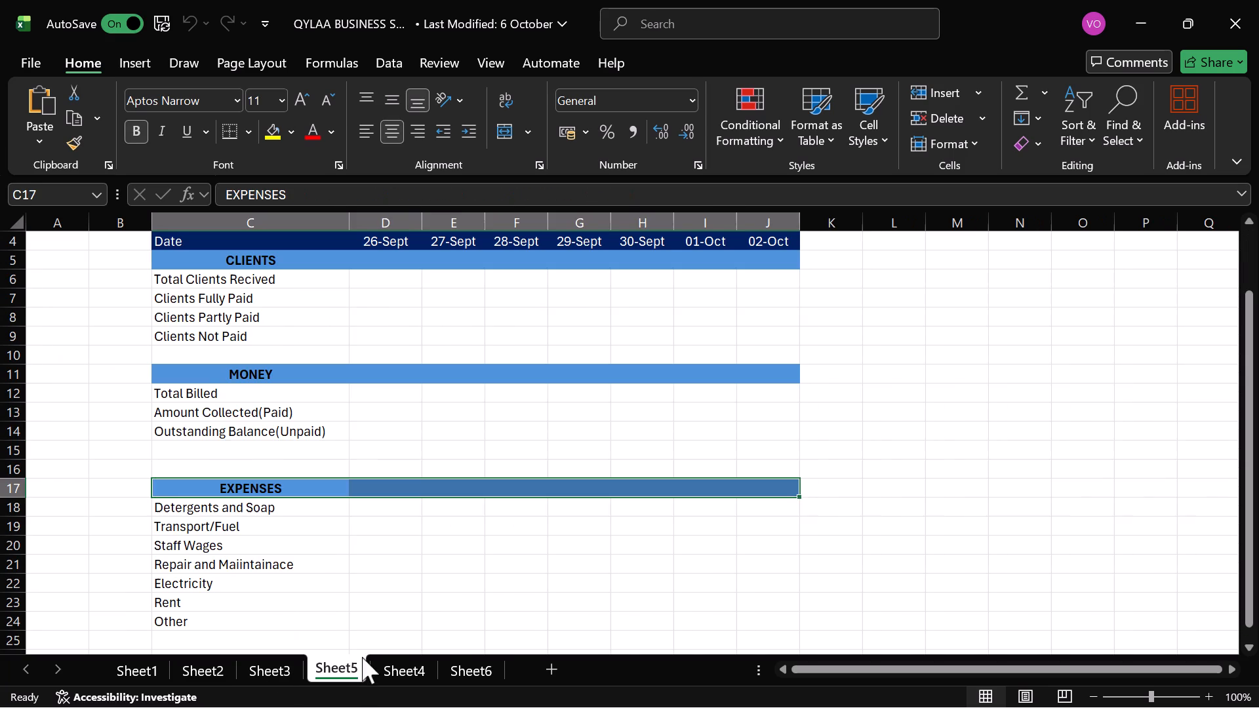
click(407, 671)
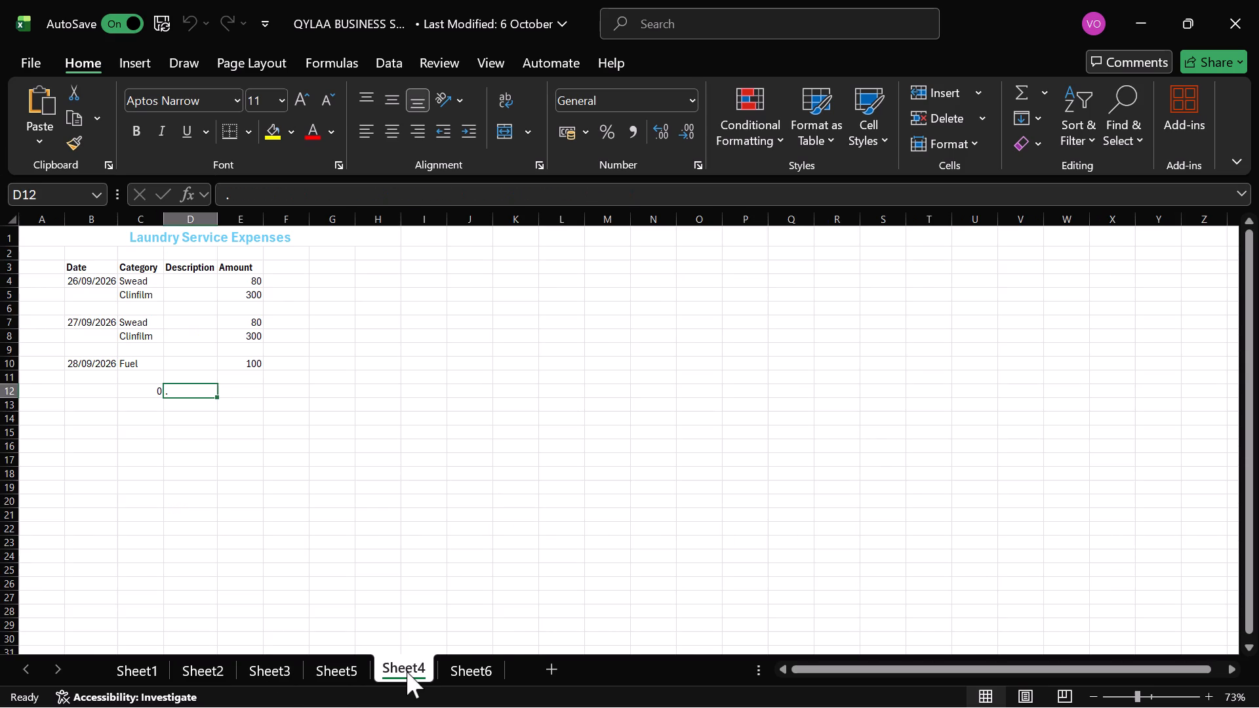
click(407, 671)
click(464, 656)
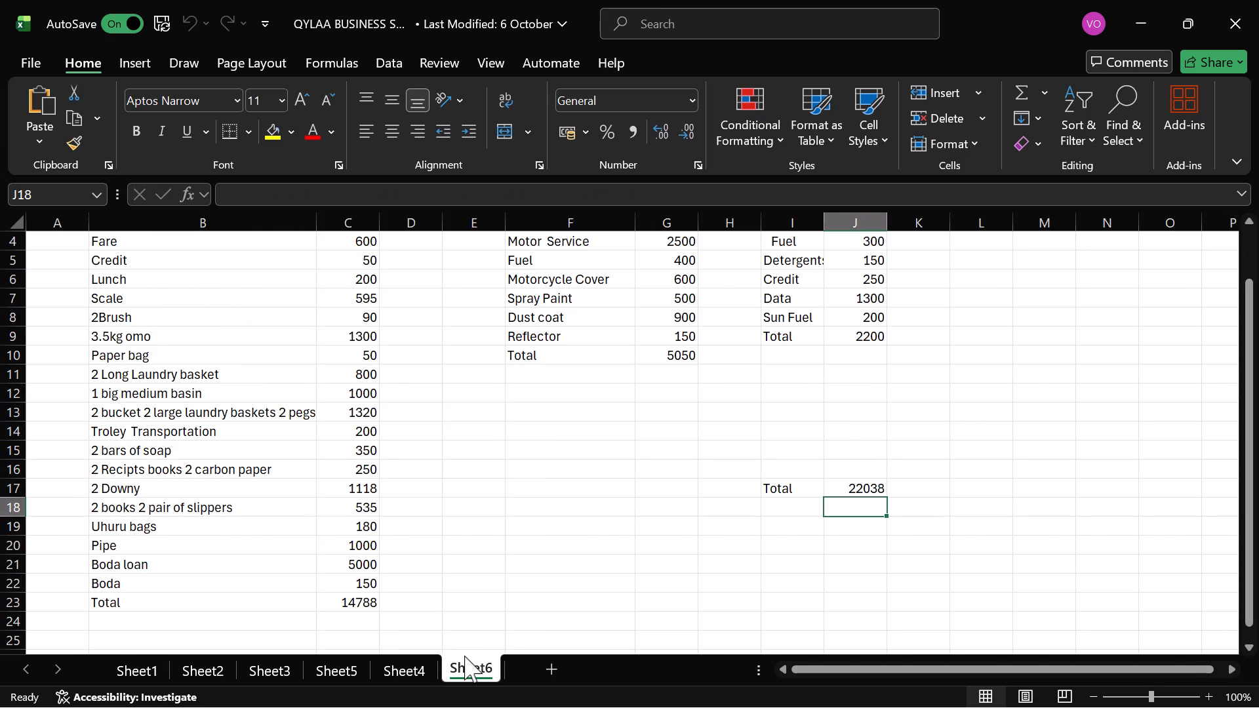
scroll(413, 545, up, 1)
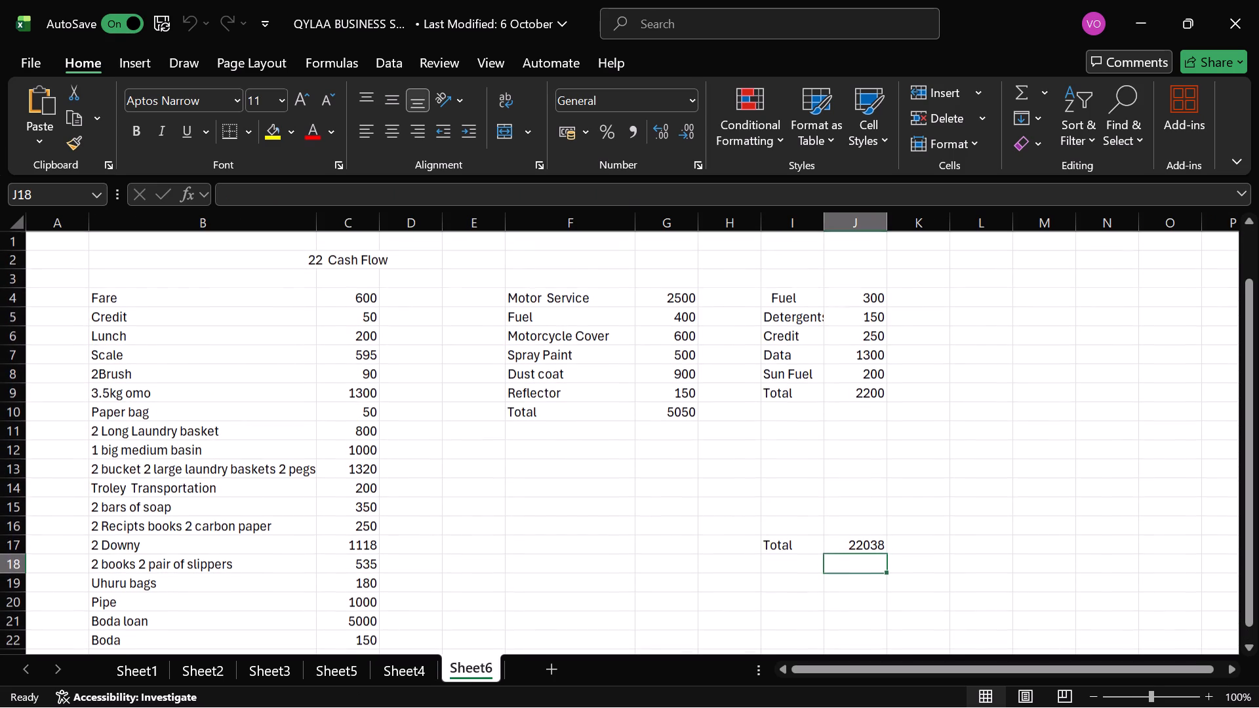
scroll(413, 545, down, 1)
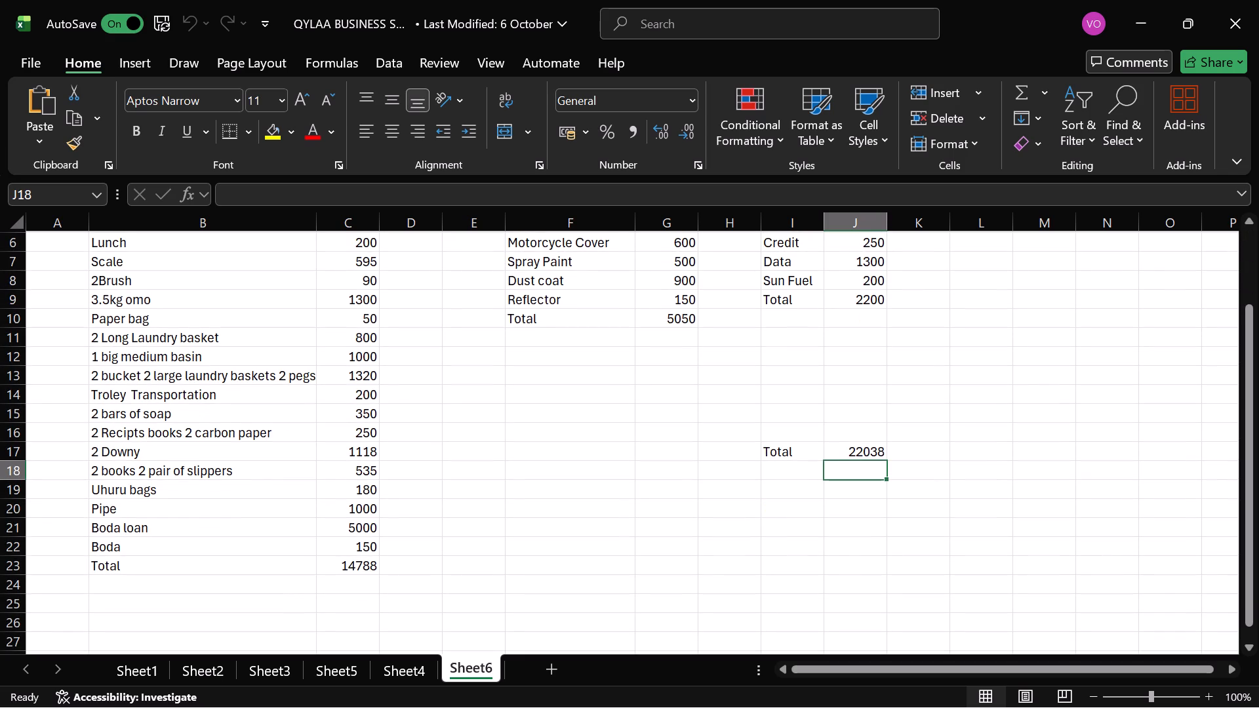
scroll(413, 545, down, 1)
click(139, 661)
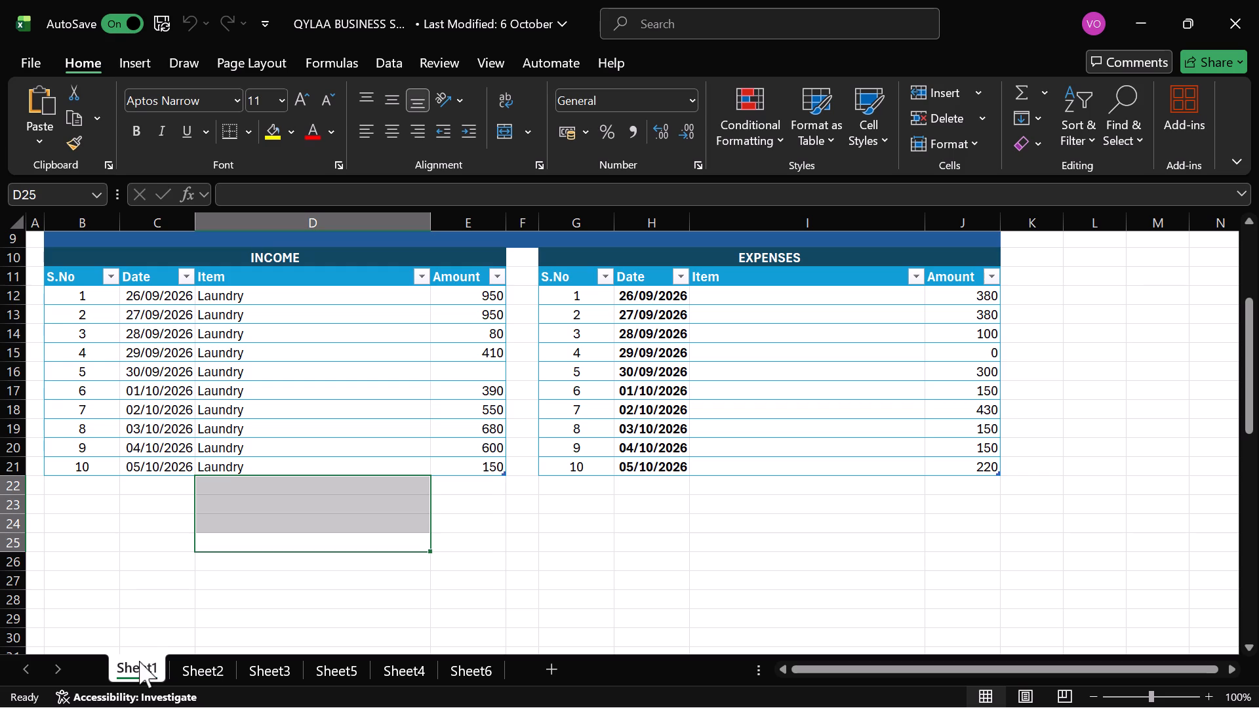
scroll(139, 661, up, 3)
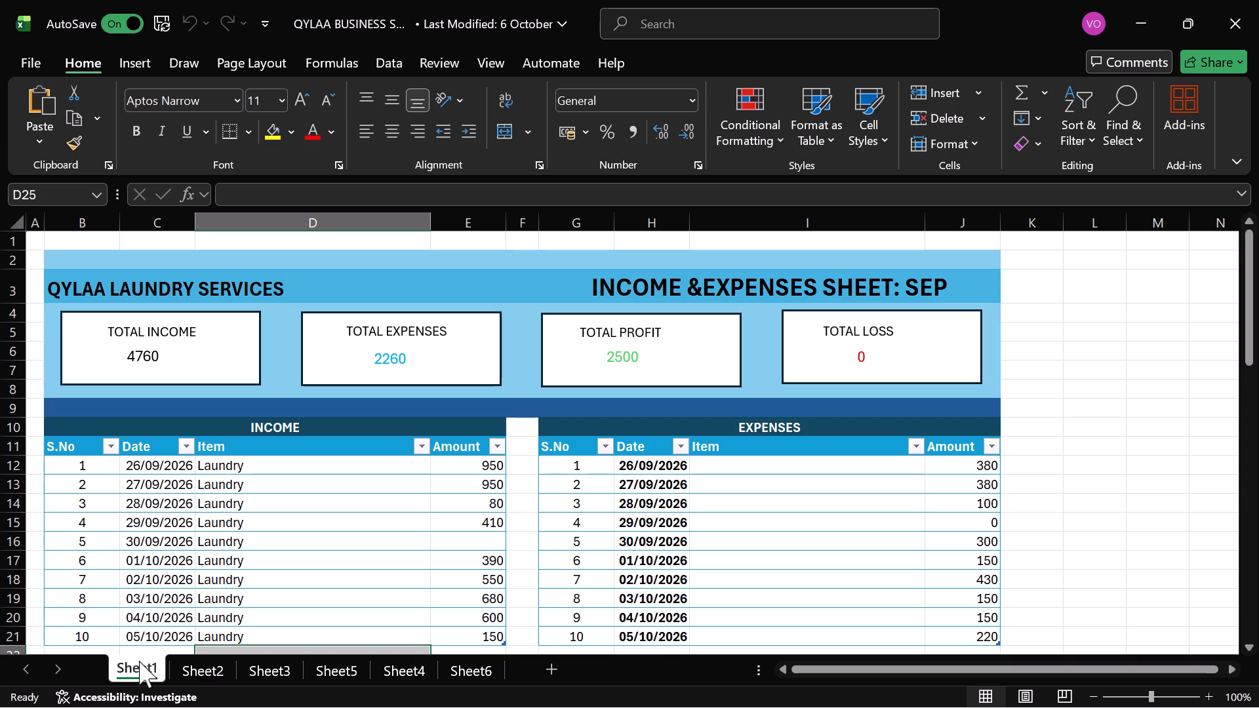
Close the QYLAA BUSINESS SHEET workbook.
click(1246, 13)
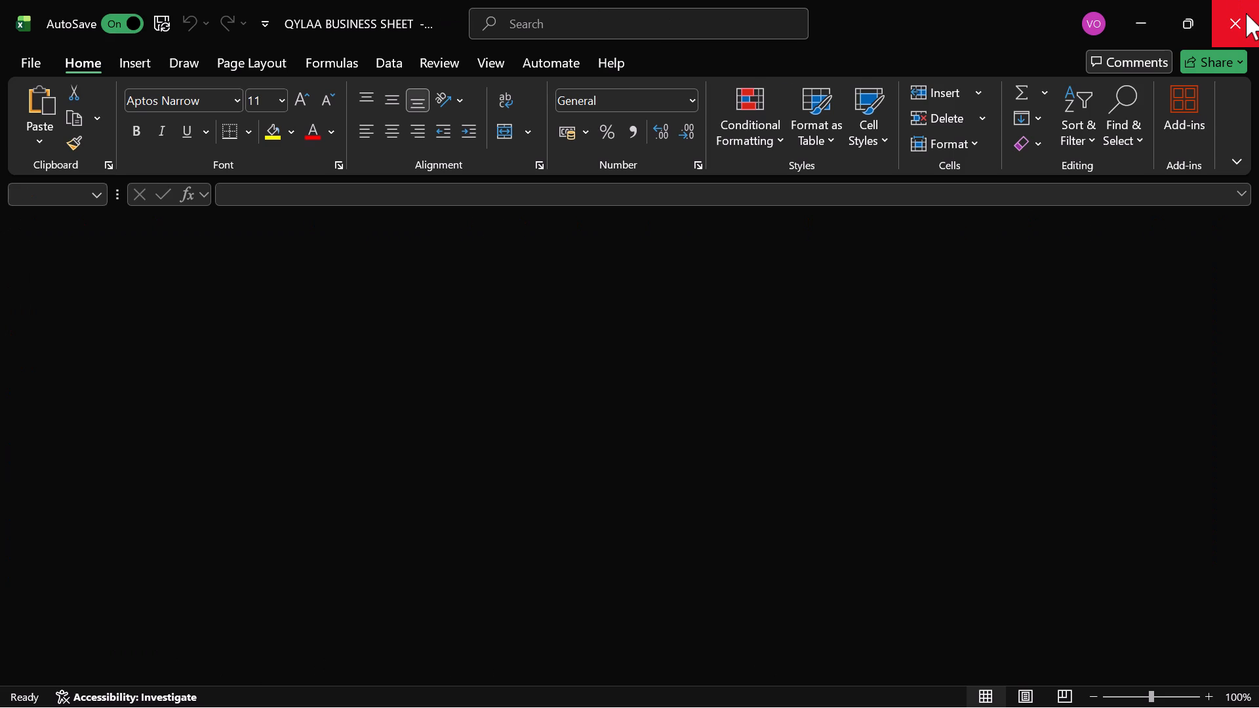
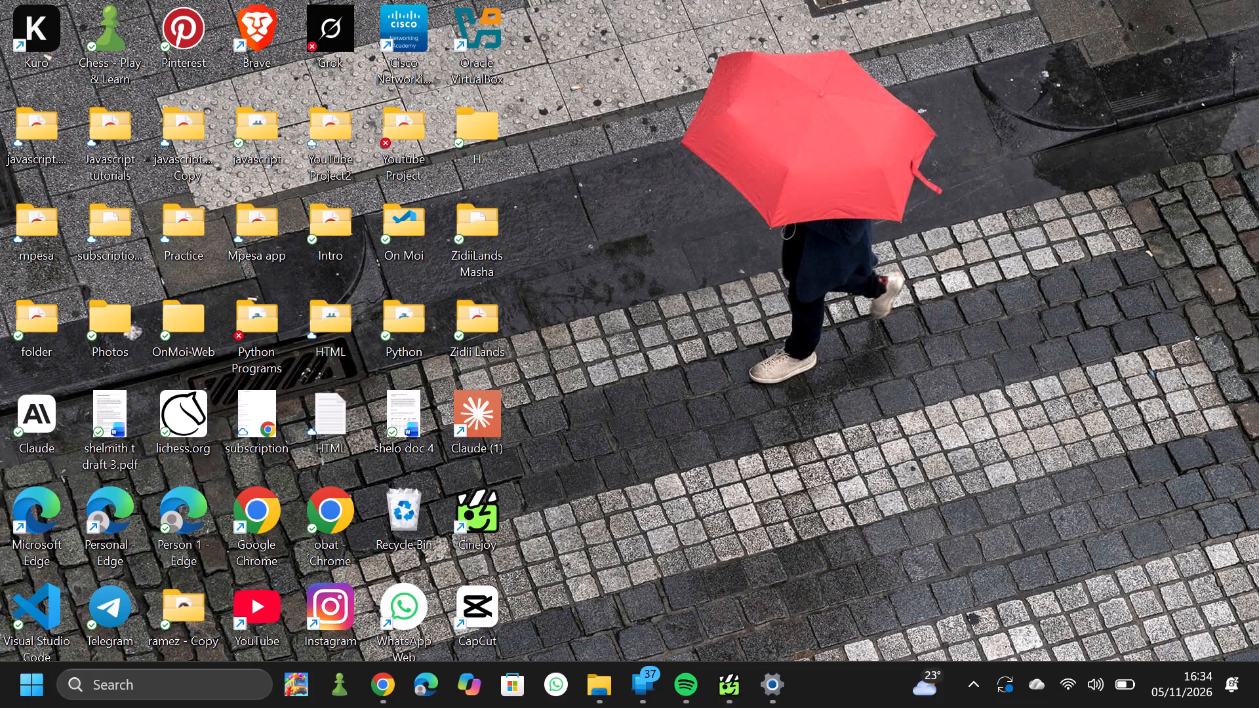
Launch Excel and reopen the recent workbook QYLAA BUSINESS SHEET.
click(24, 692)
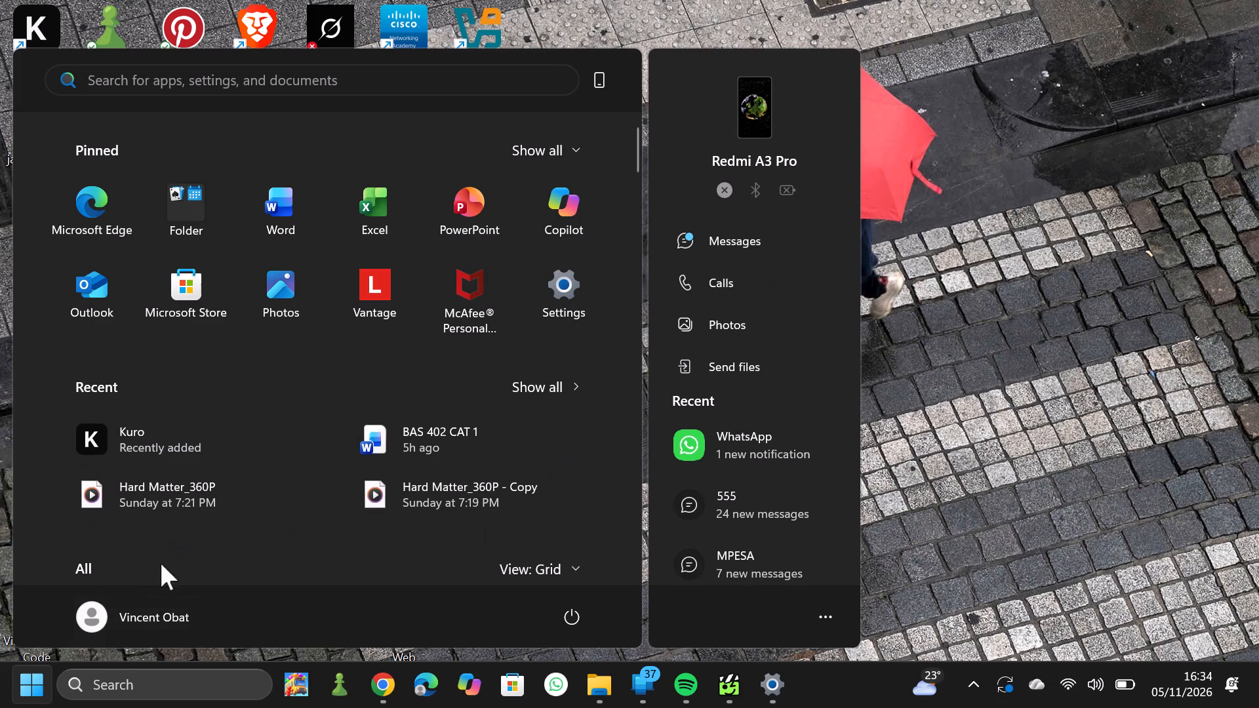
click(376, 228)
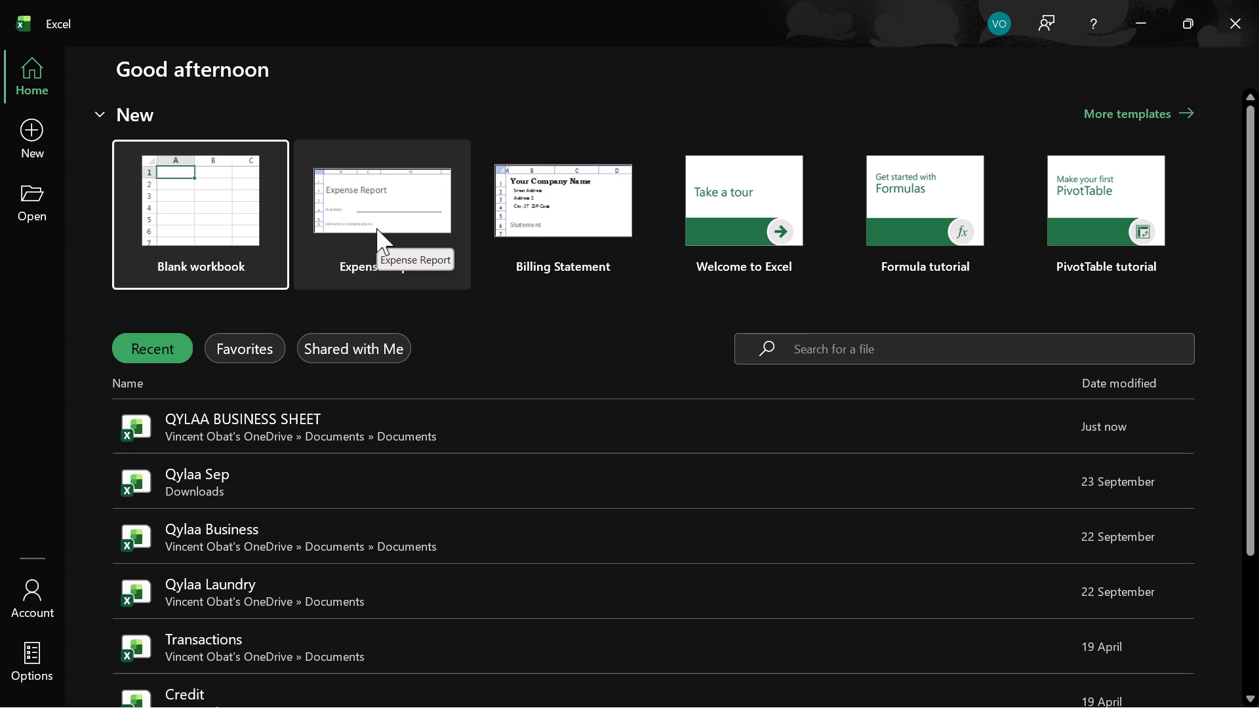
click(235, 412)
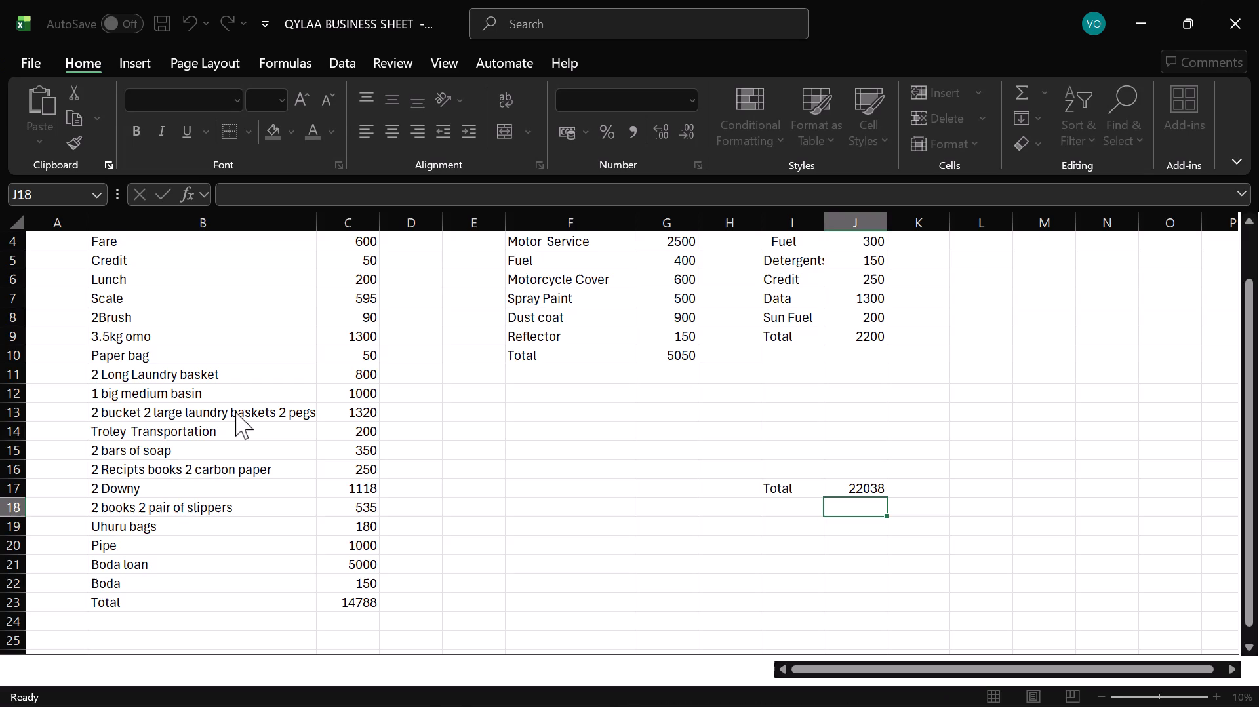
Switch to Sheet1 and examine the dated entries in the INCOME and EXPENSES tables.
click(144, 666)
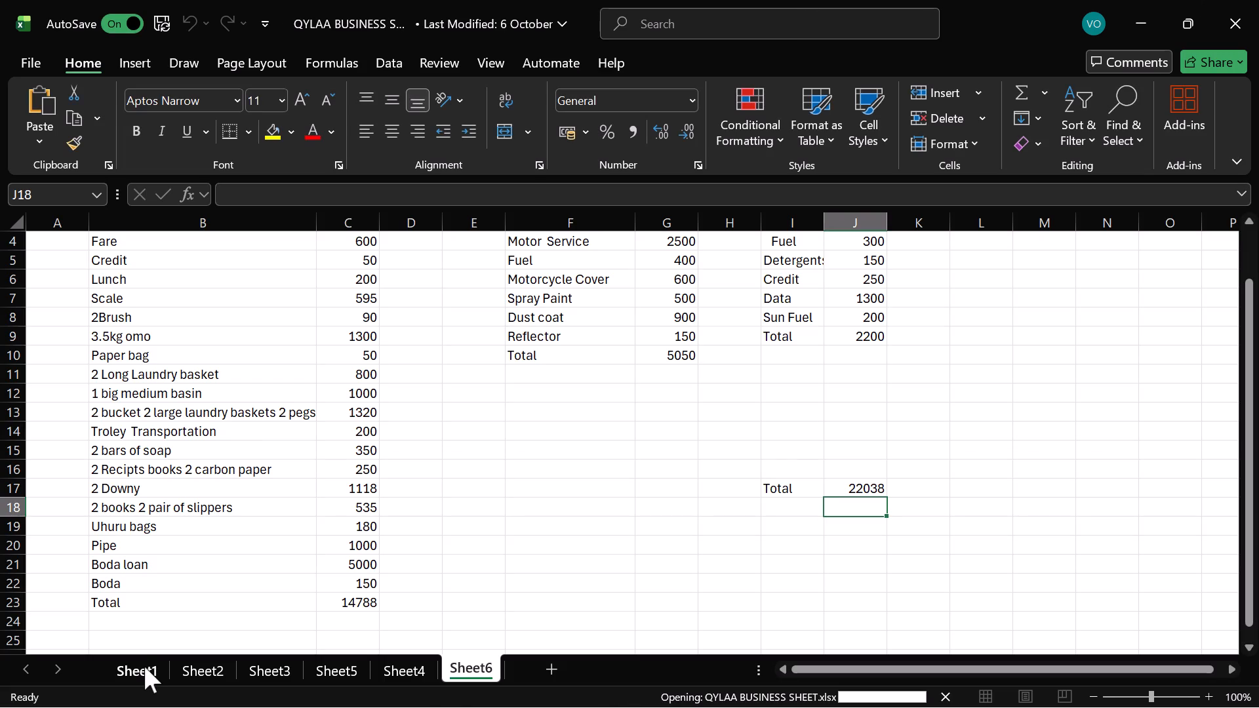
scroll(277, 544, down, 1)
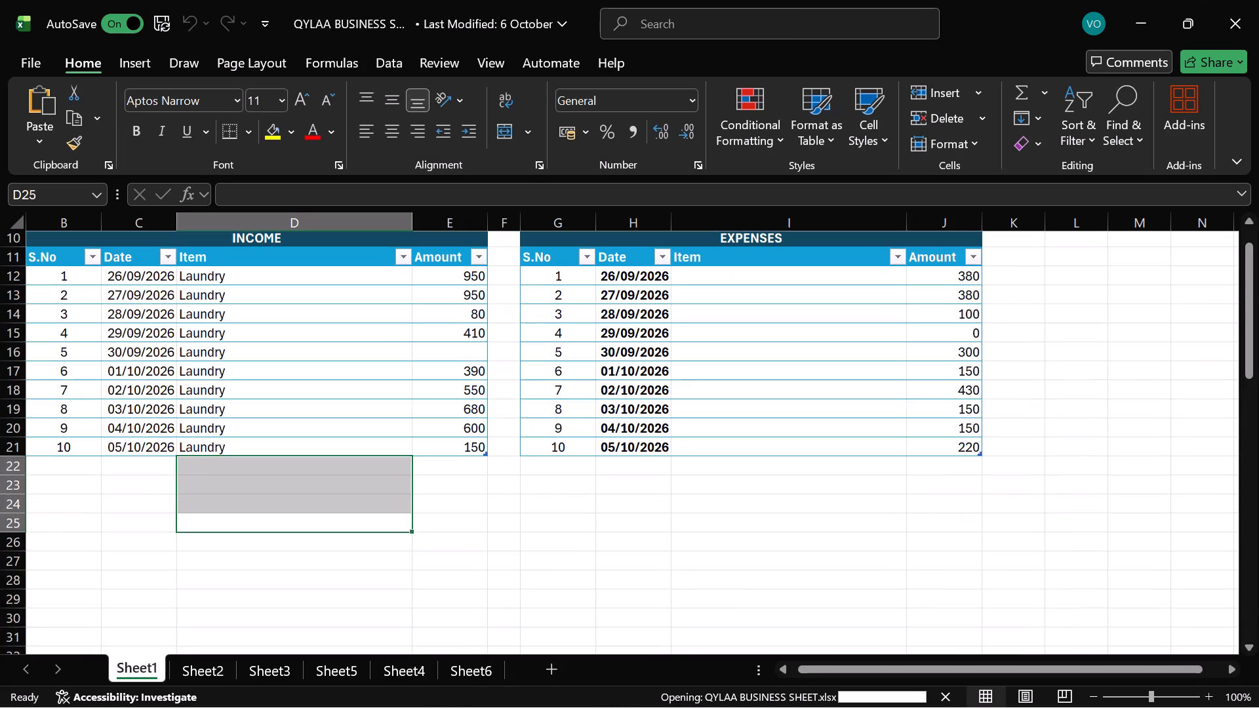
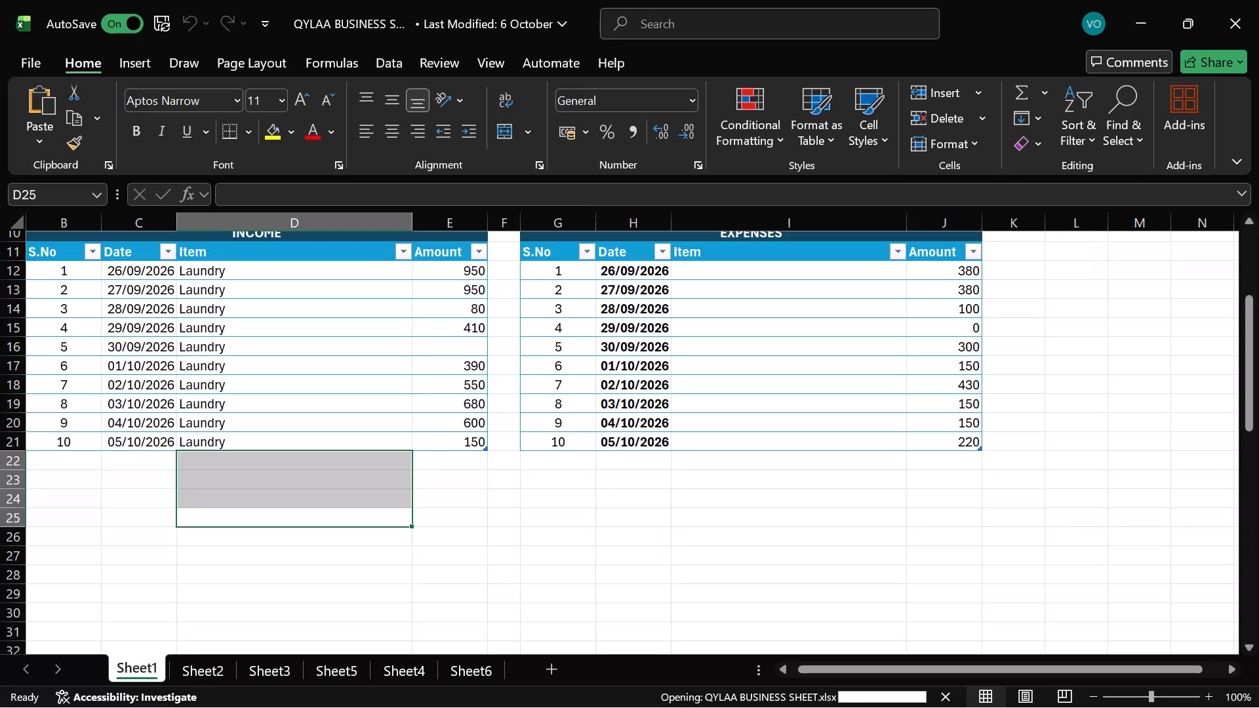
Extend the INCOME table below the 05/10/2026 entry with two Laundry rows dated 06/10/2026 and 07/10/2026.
click(136, 464)
click(136, 439)
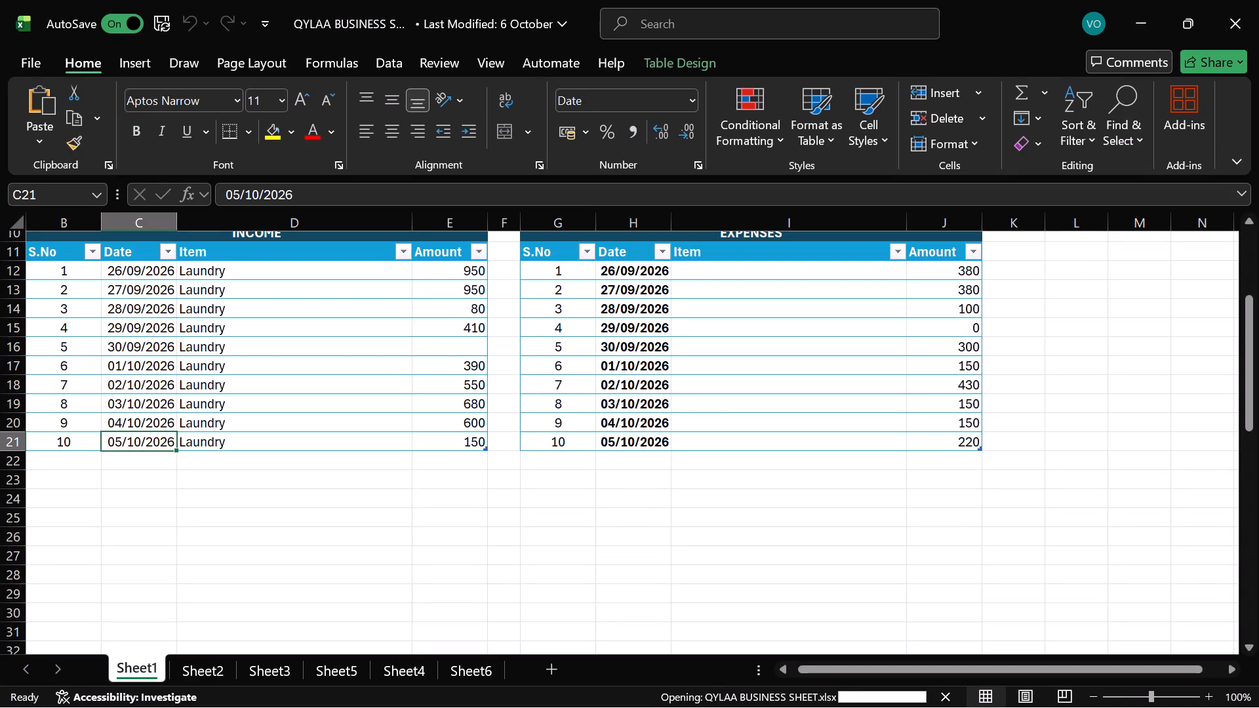
drag(172, 450, 165, 494)
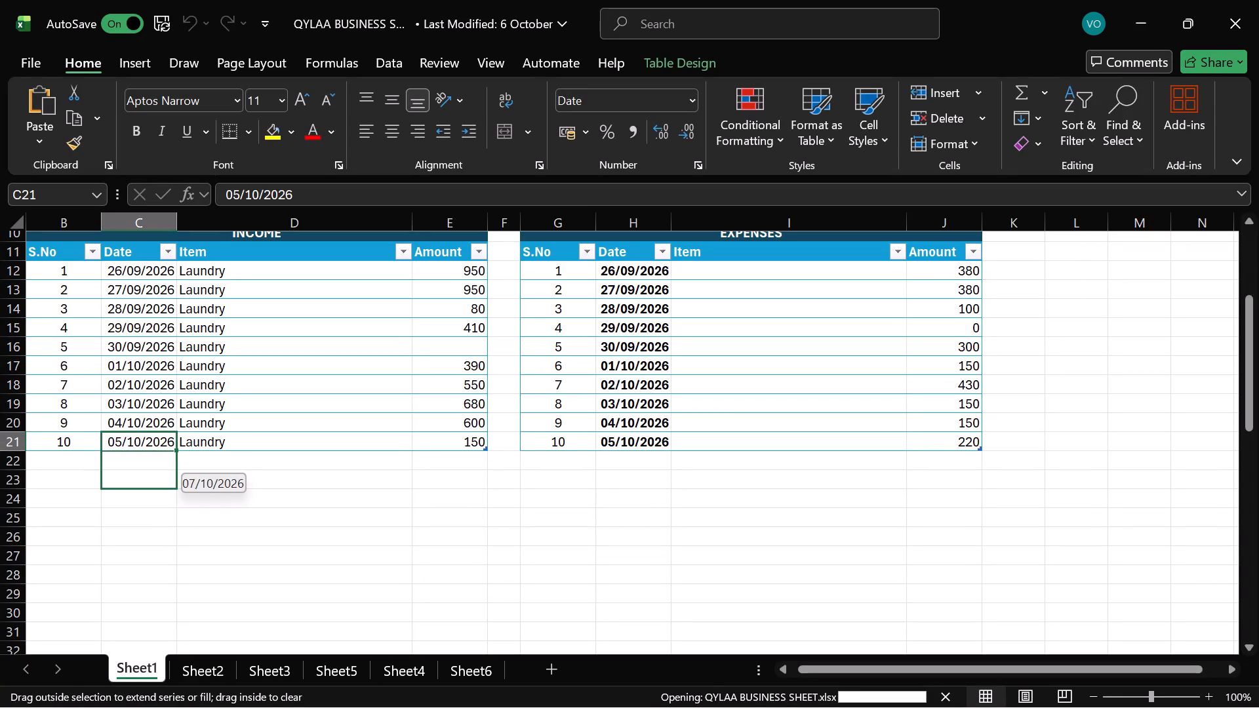
drag(165, 494, 163, 467)
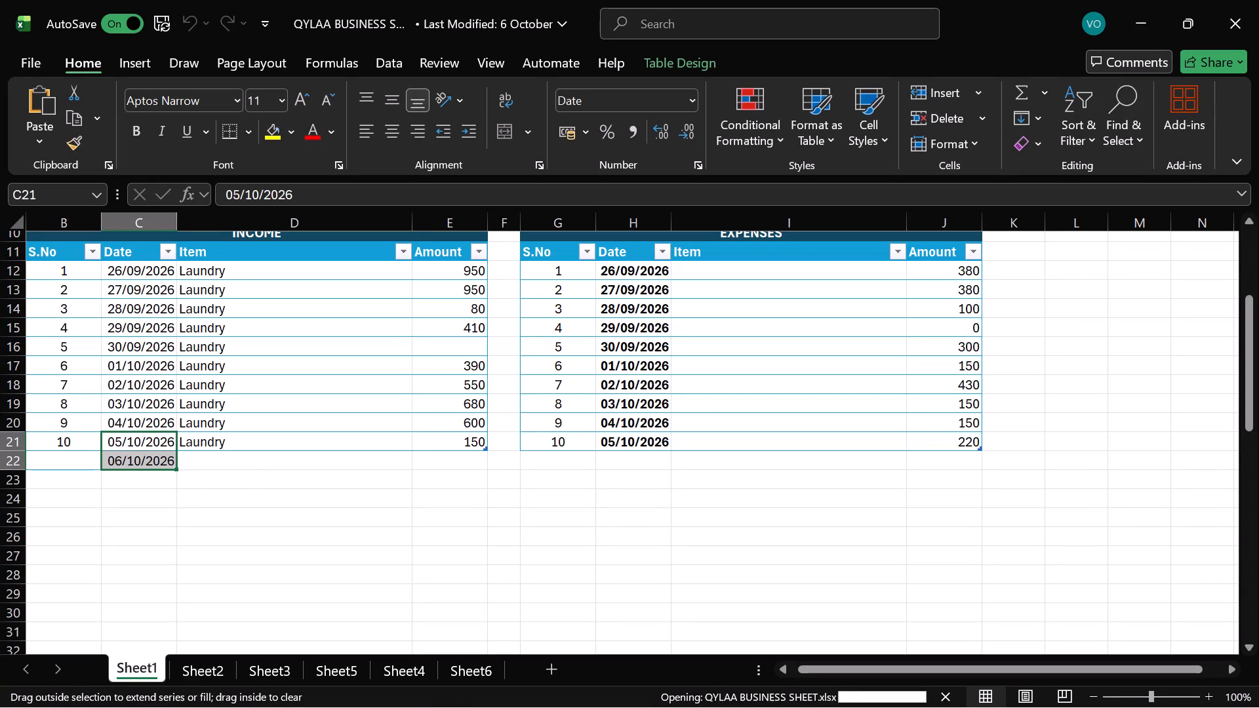
click(237, 454)
click(313, 437)
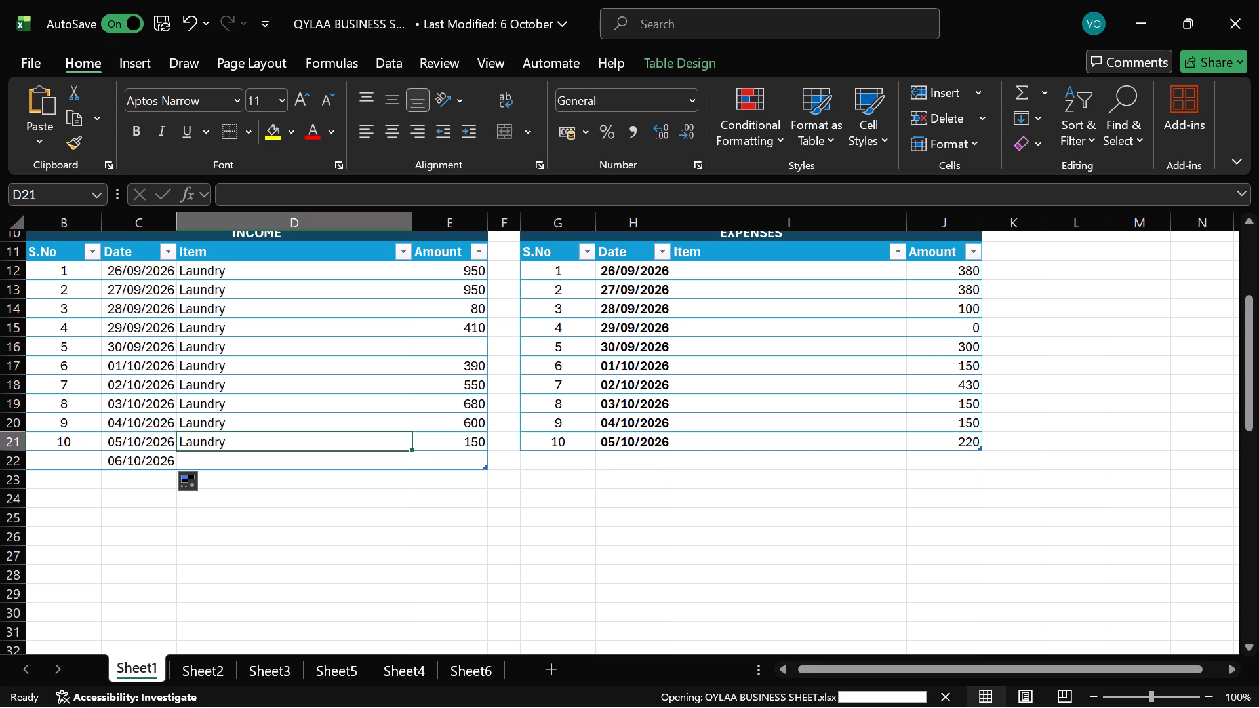
drag(409, 447, 407, 481)
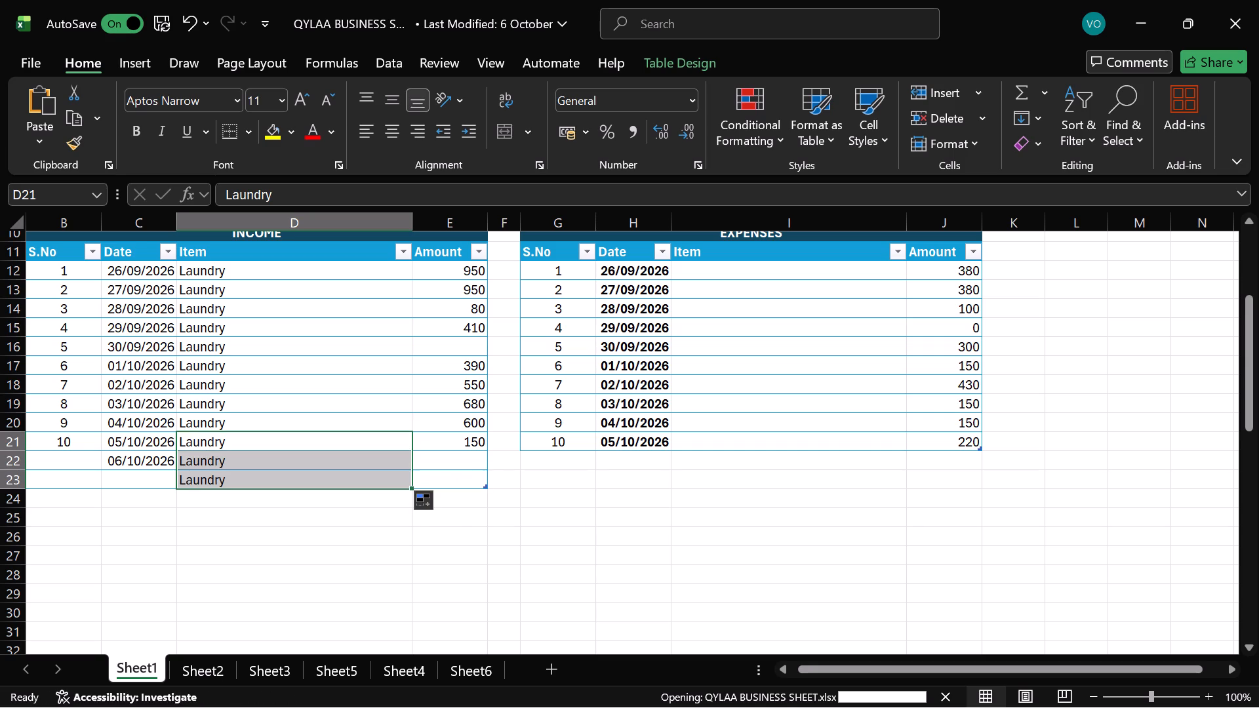
click(161, 457)
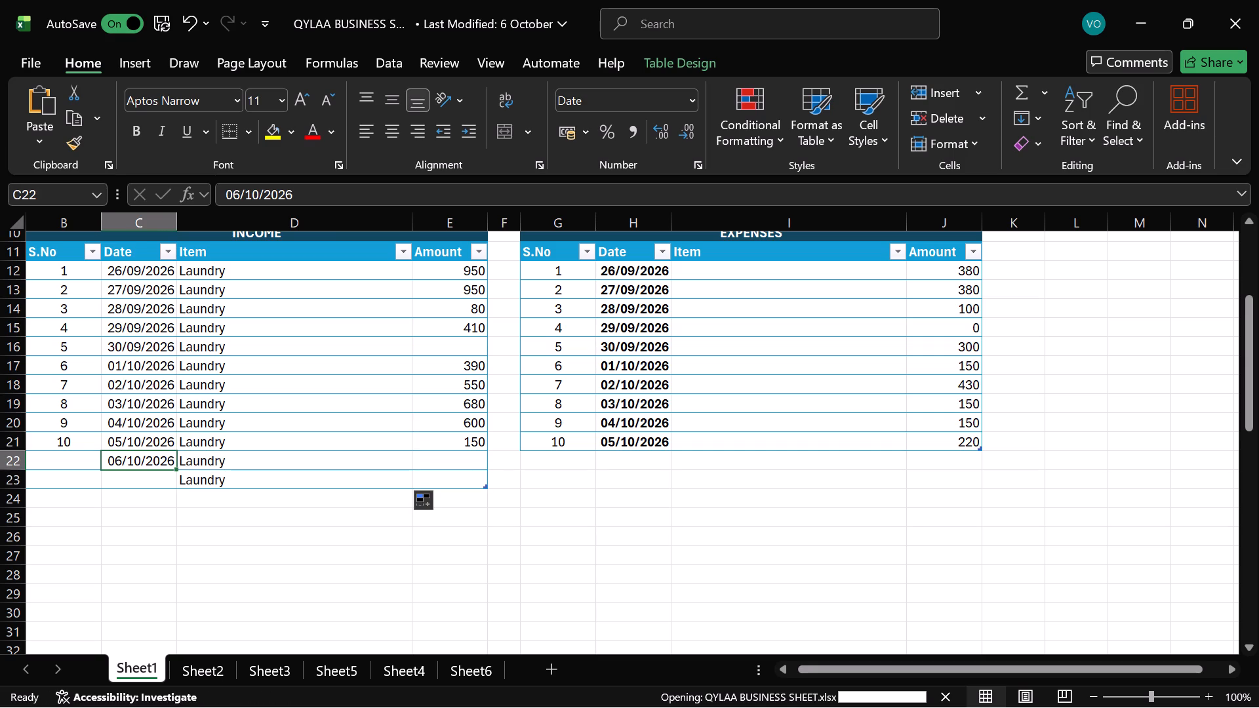
drag(179, 465, 172, 482)
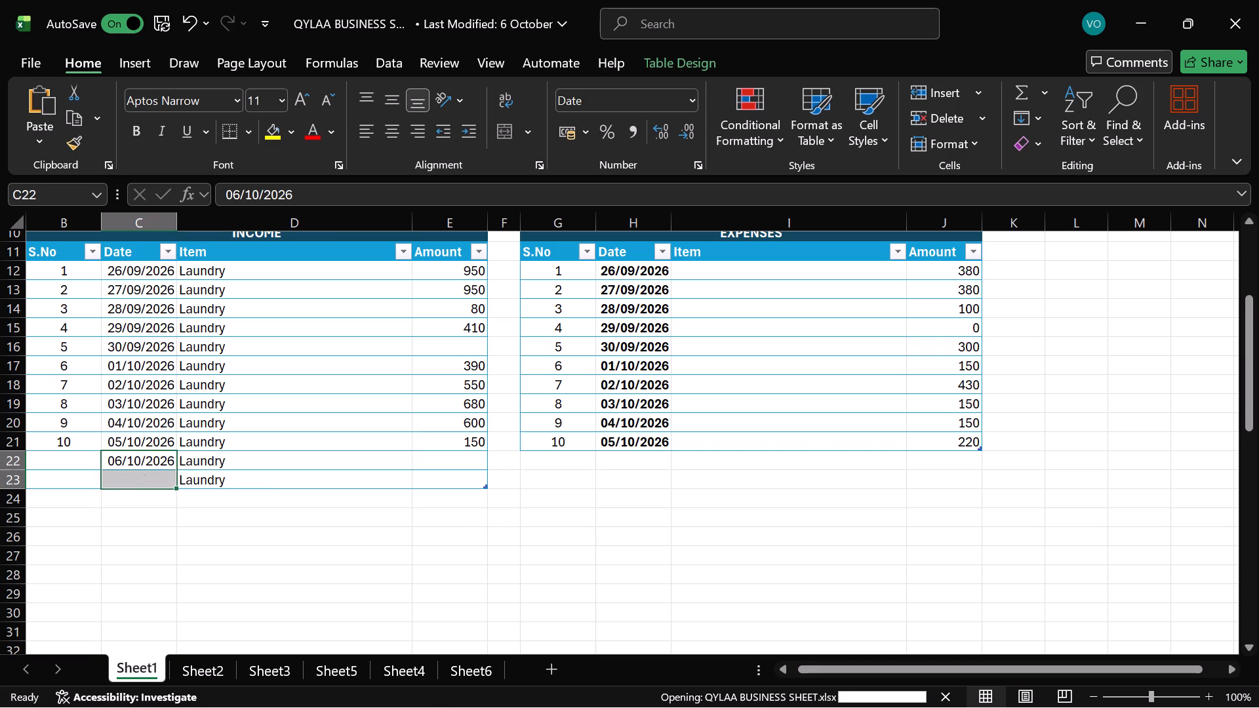
Enter 250 as the income amount for the 06/10/2026 Laundry row.
click(457, 459)
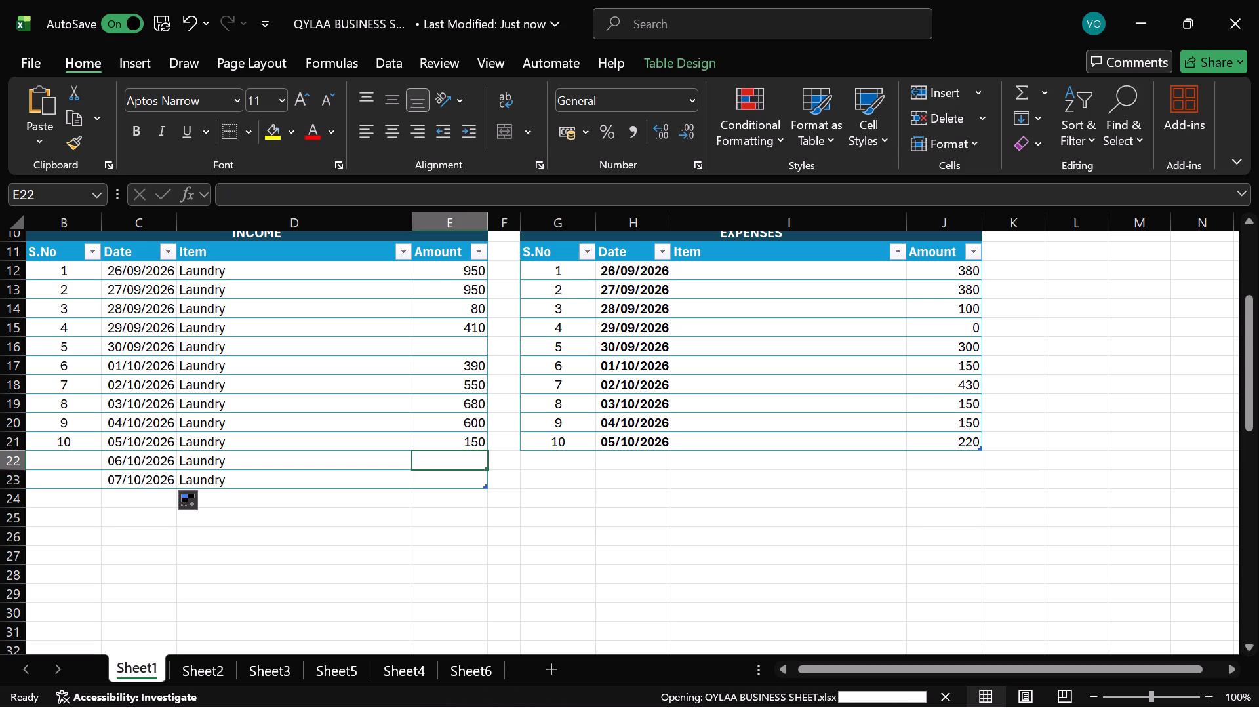
text(250)
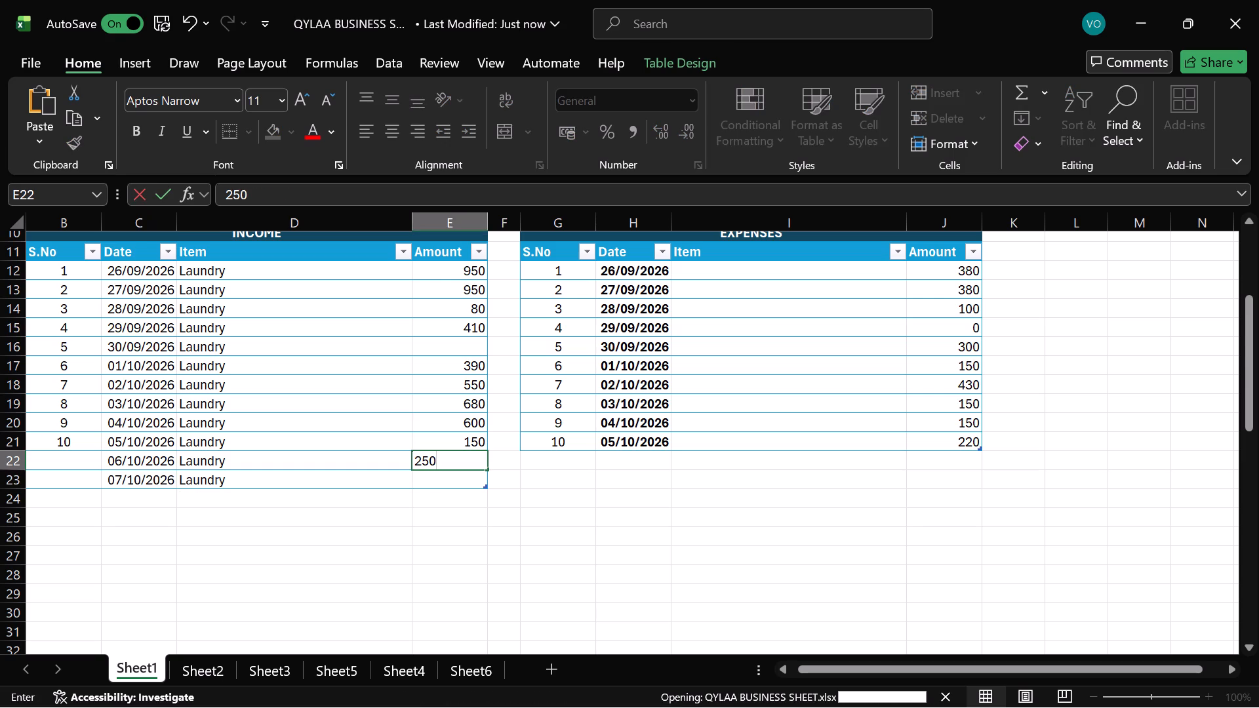
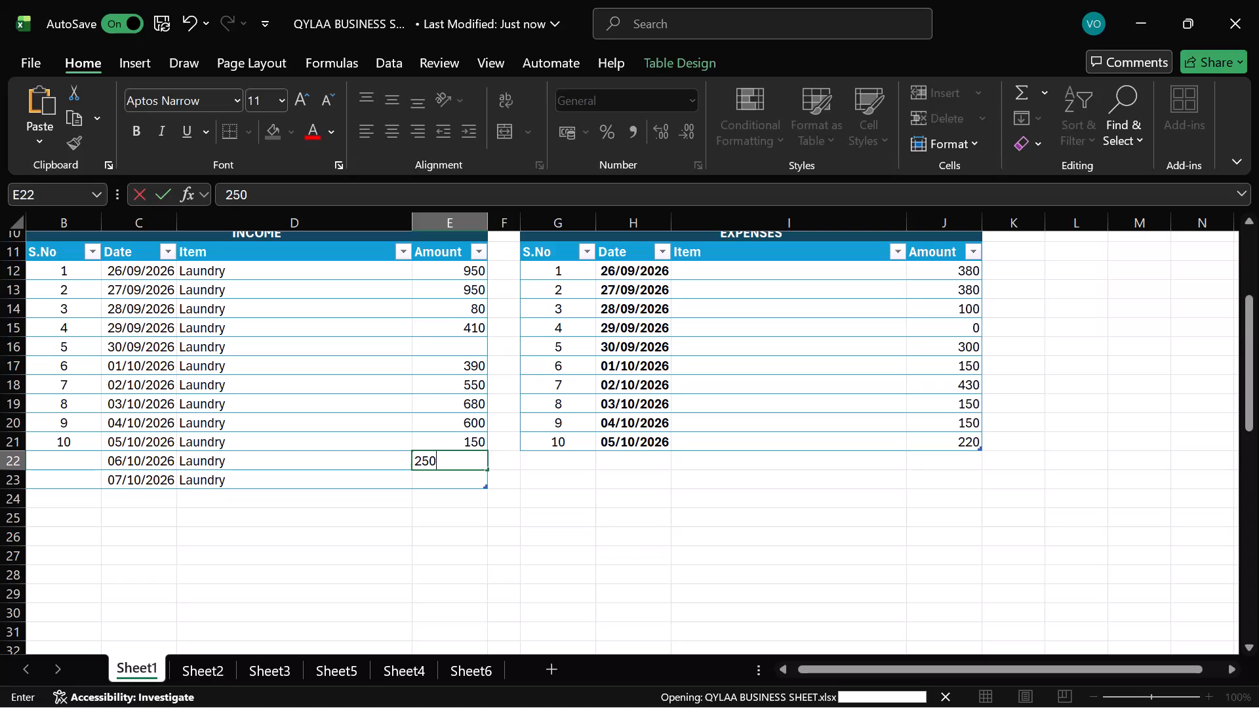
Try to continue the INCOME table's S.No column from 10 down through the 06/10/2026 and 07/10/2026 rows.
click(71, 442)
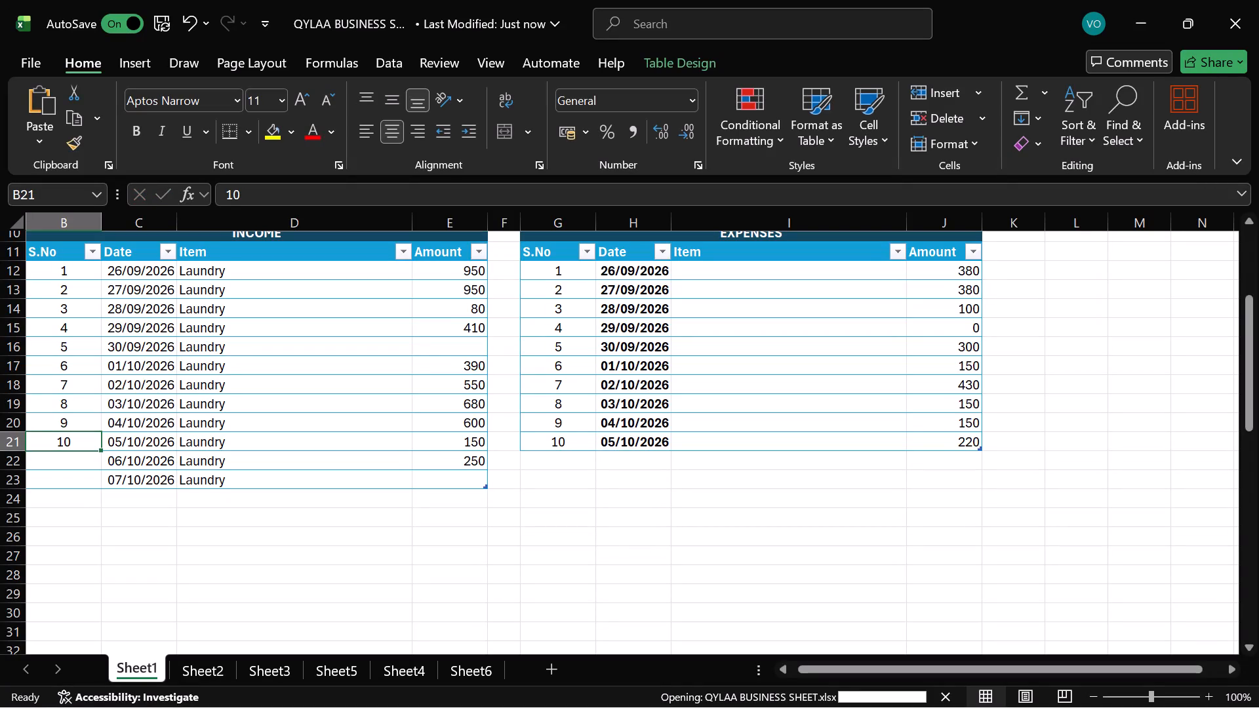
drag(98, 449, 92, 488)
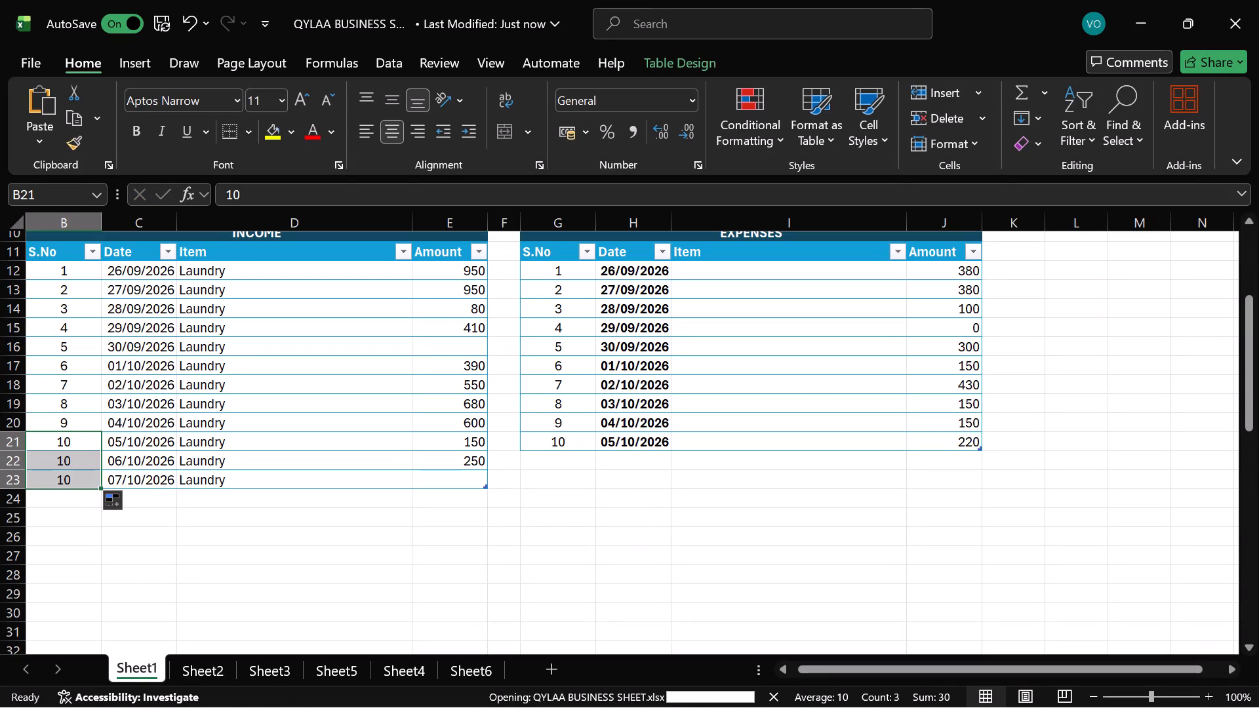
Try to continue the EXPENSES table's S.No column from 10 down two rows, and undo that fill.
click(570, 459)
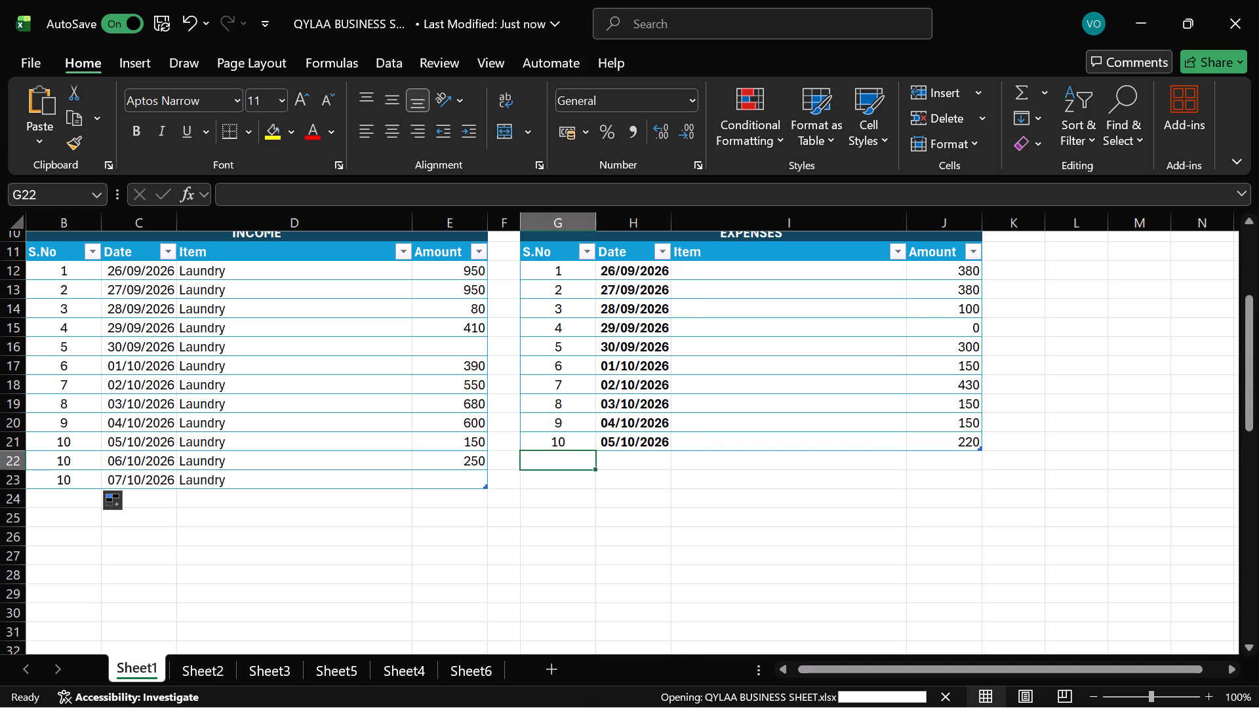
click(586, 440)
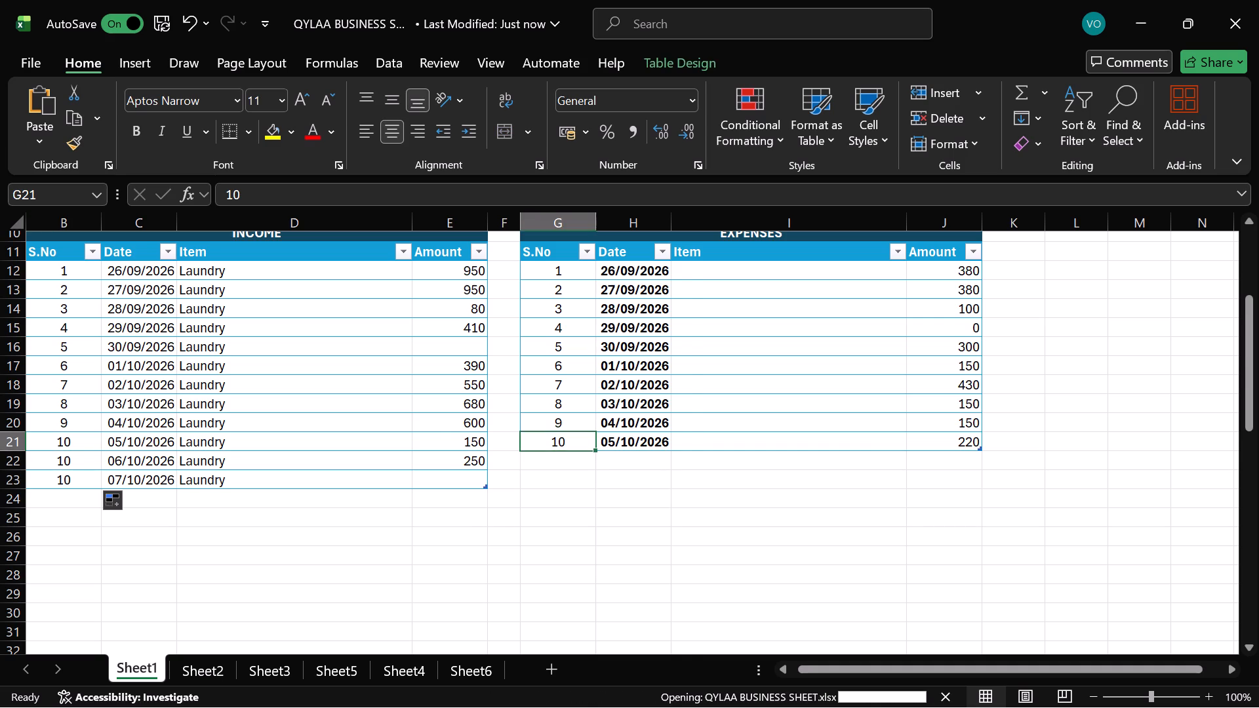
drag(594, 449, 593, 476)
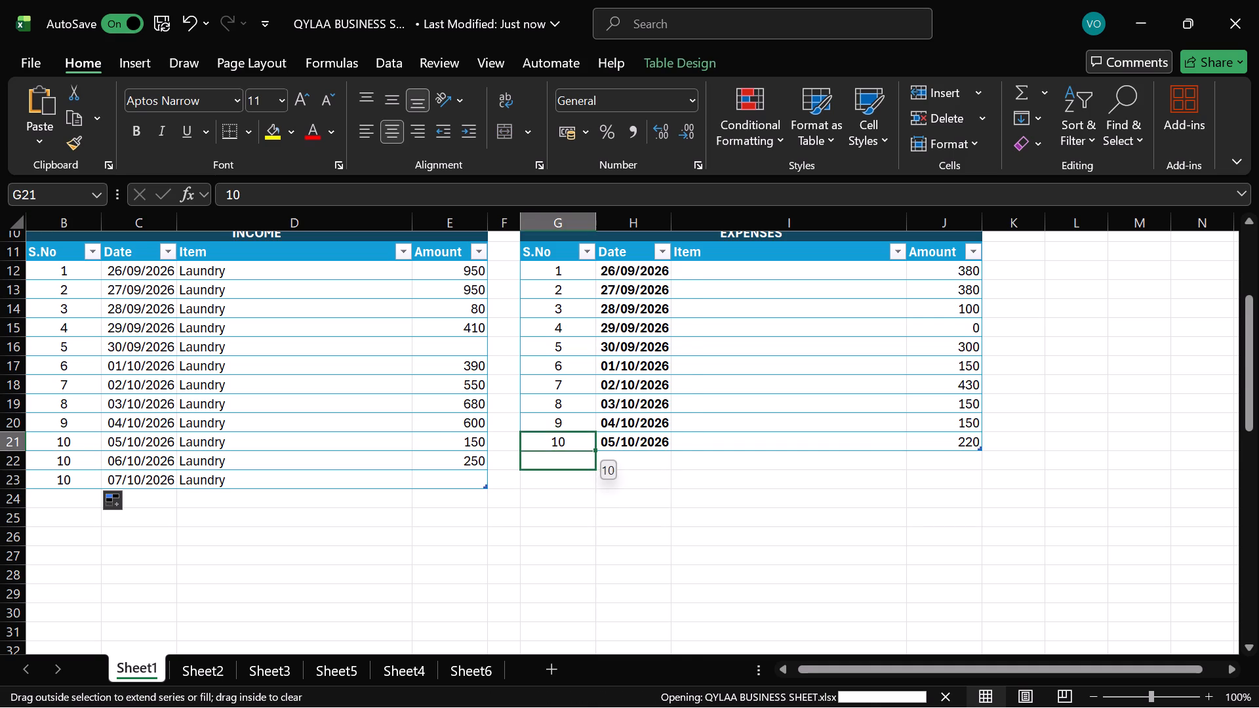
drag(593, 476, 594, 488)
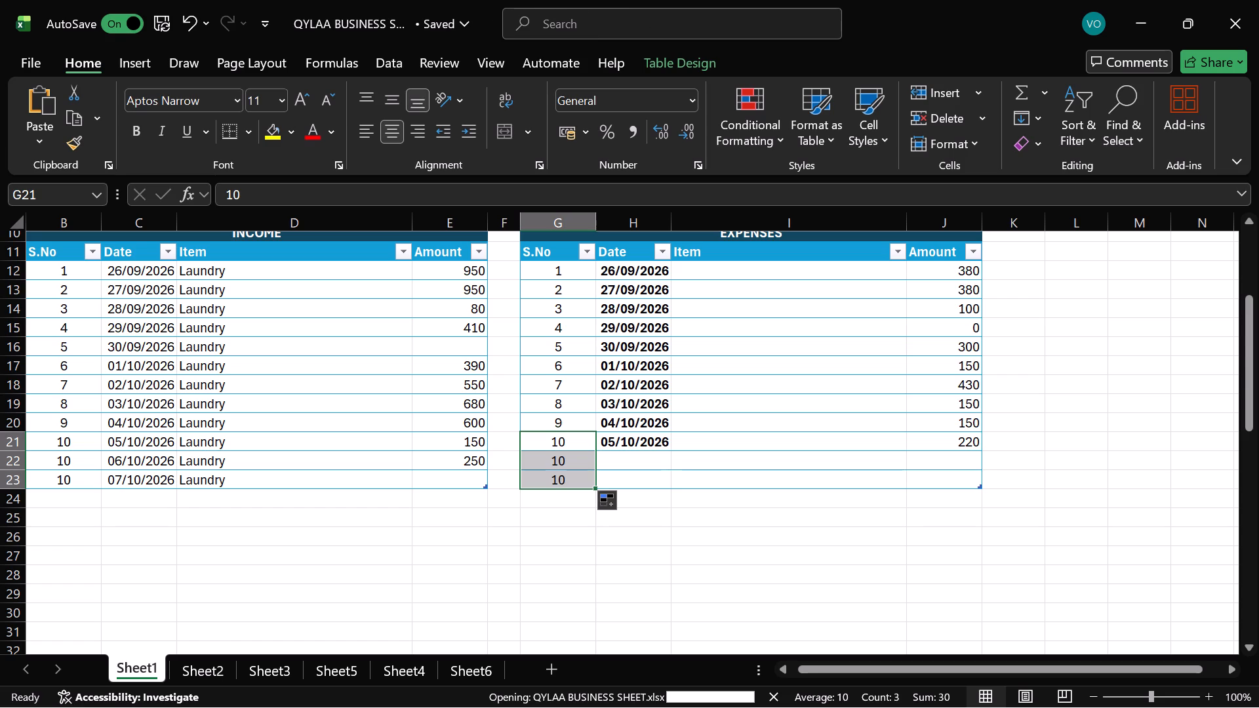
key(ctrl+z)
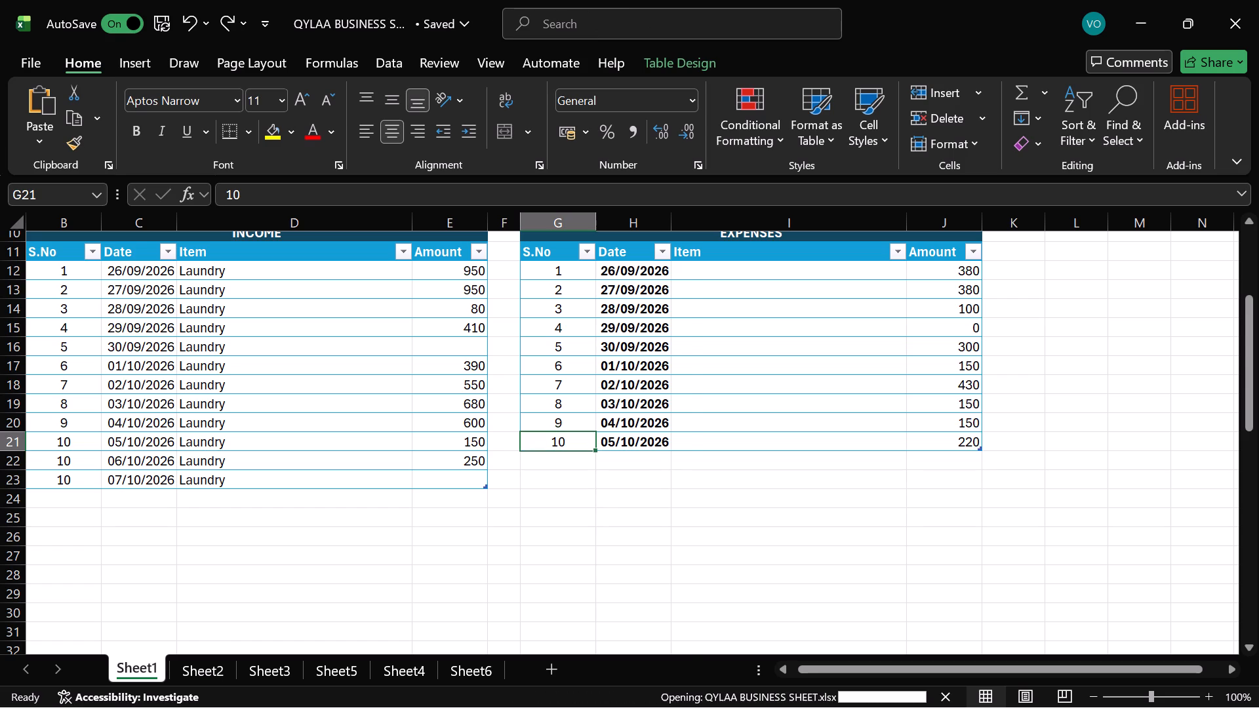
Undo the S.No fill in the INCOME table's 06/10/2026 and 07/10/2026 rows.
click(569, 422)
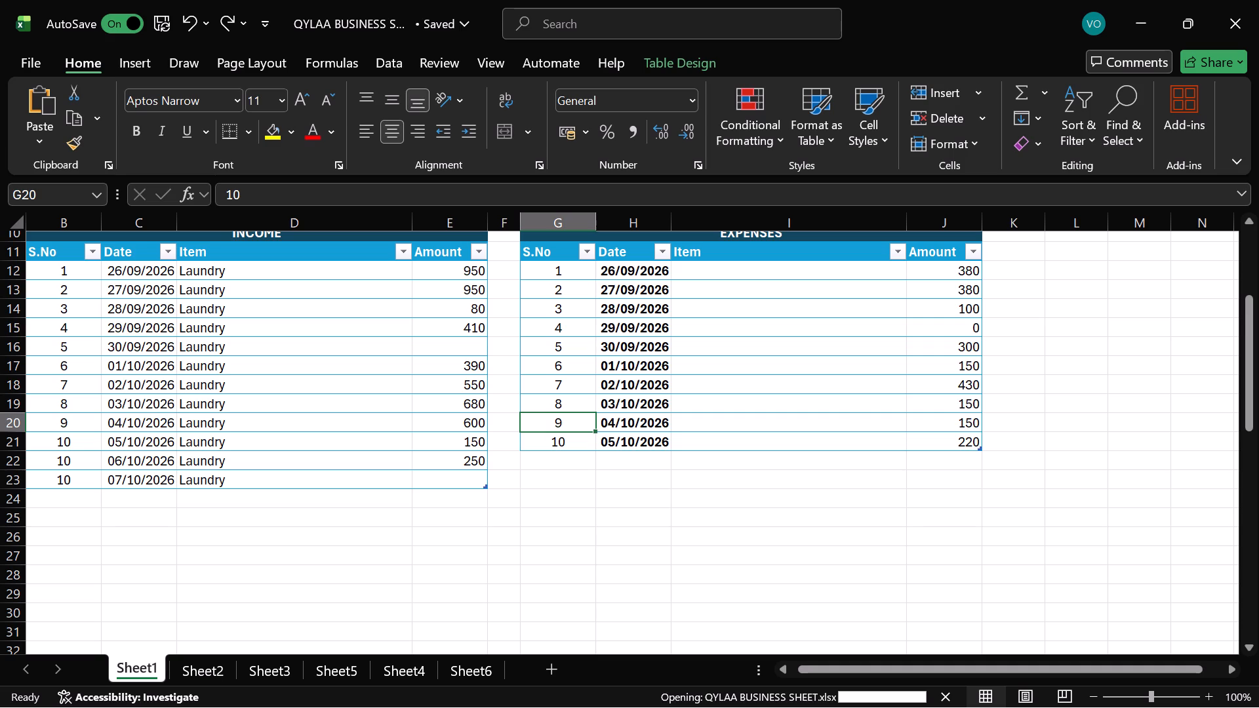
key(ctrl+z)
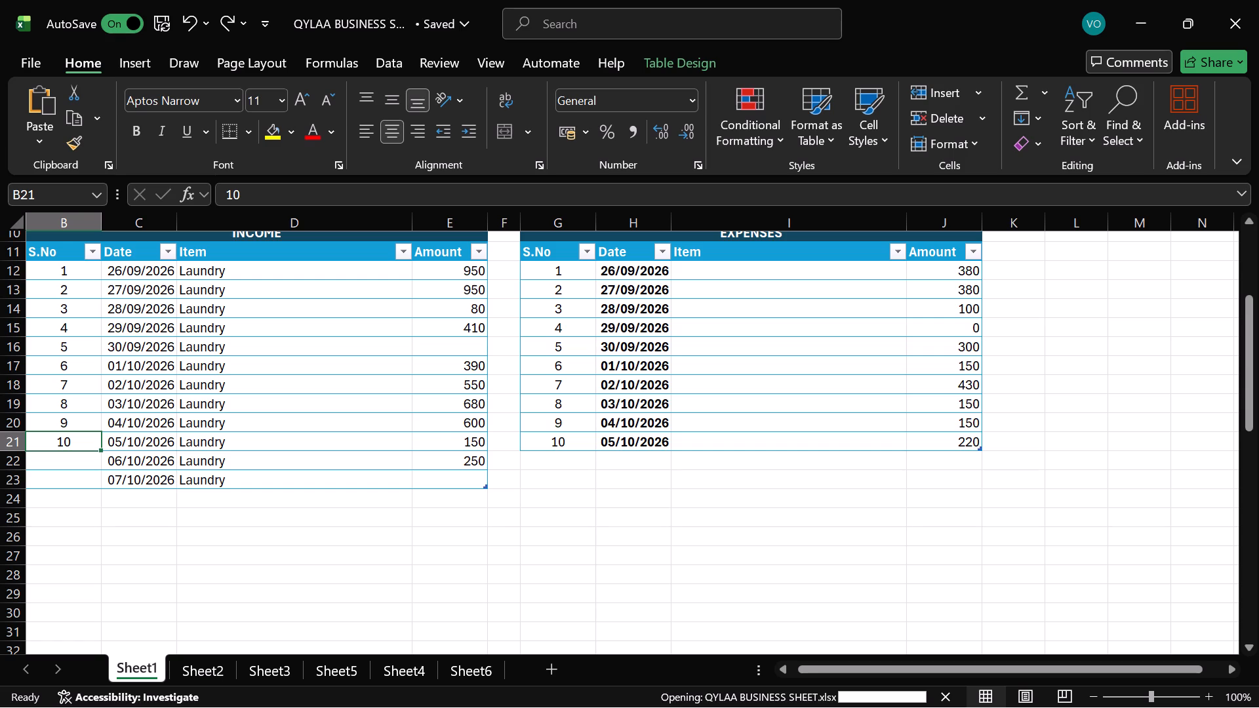
Extend the EXPENSES table's Date column below 05/10/2026 with one row dated 06/10/2026.
click(634, 438)
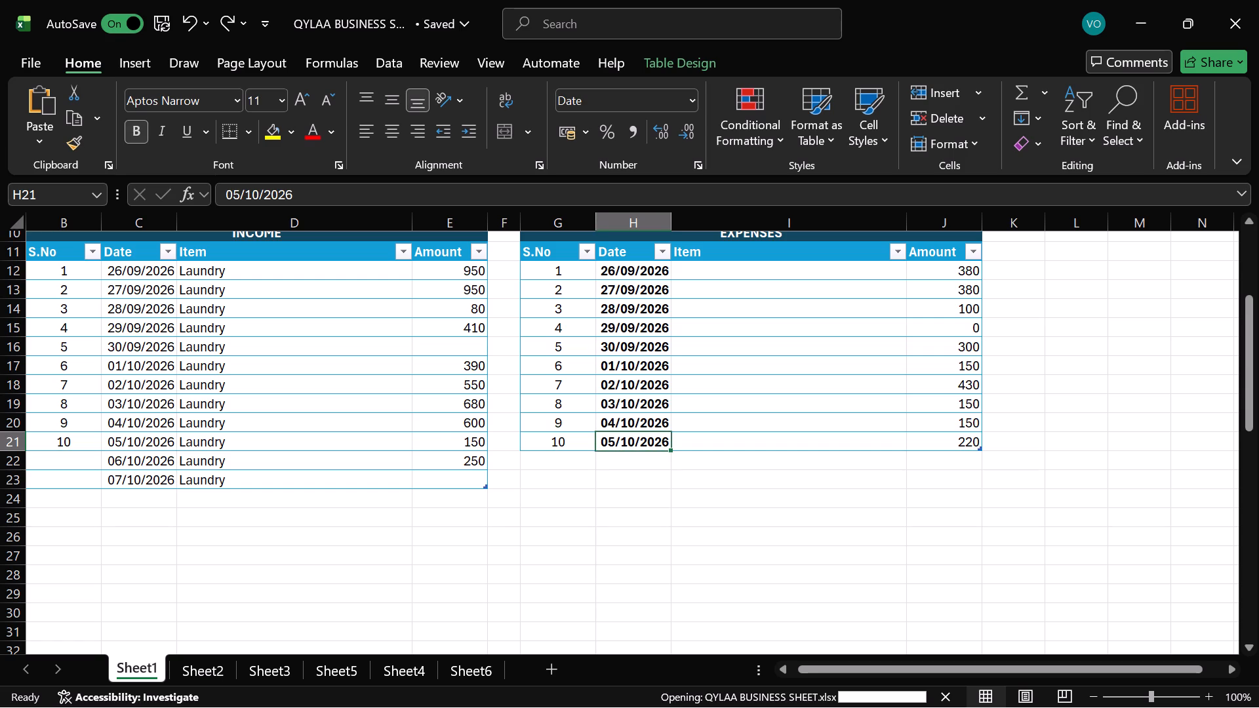
drag(669, 448, 668, 475)
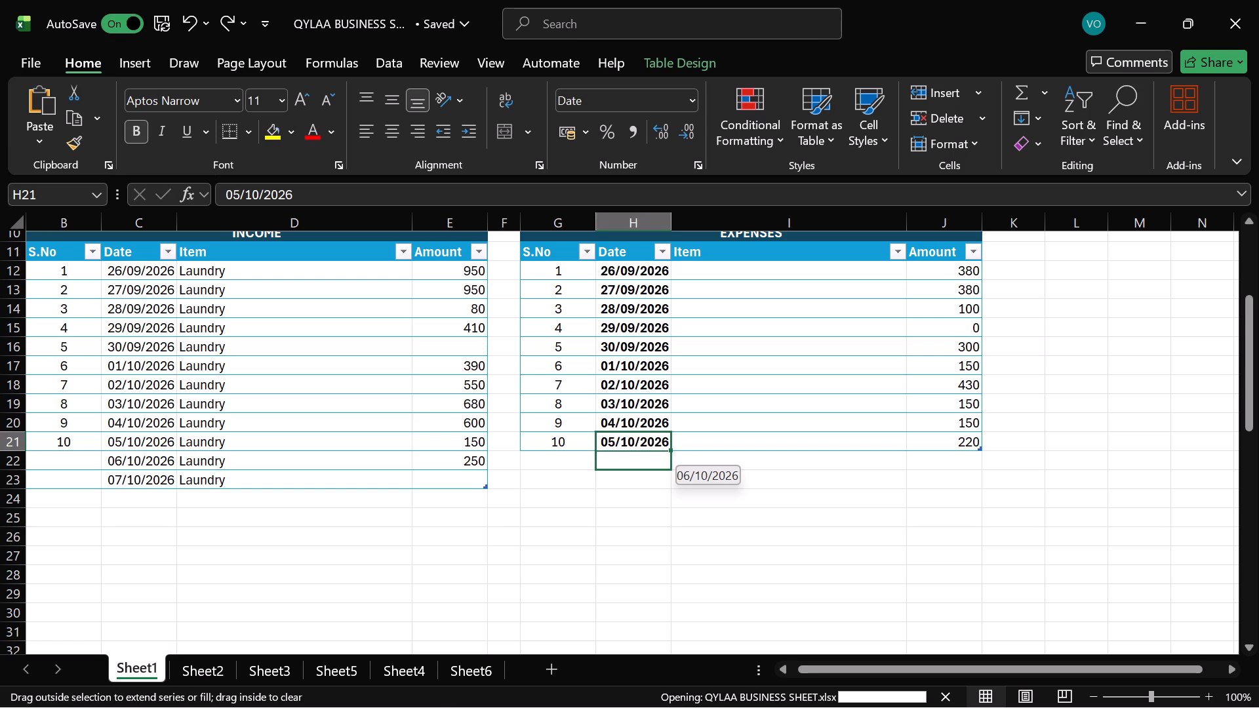
drag(668, 475, 668, 475)
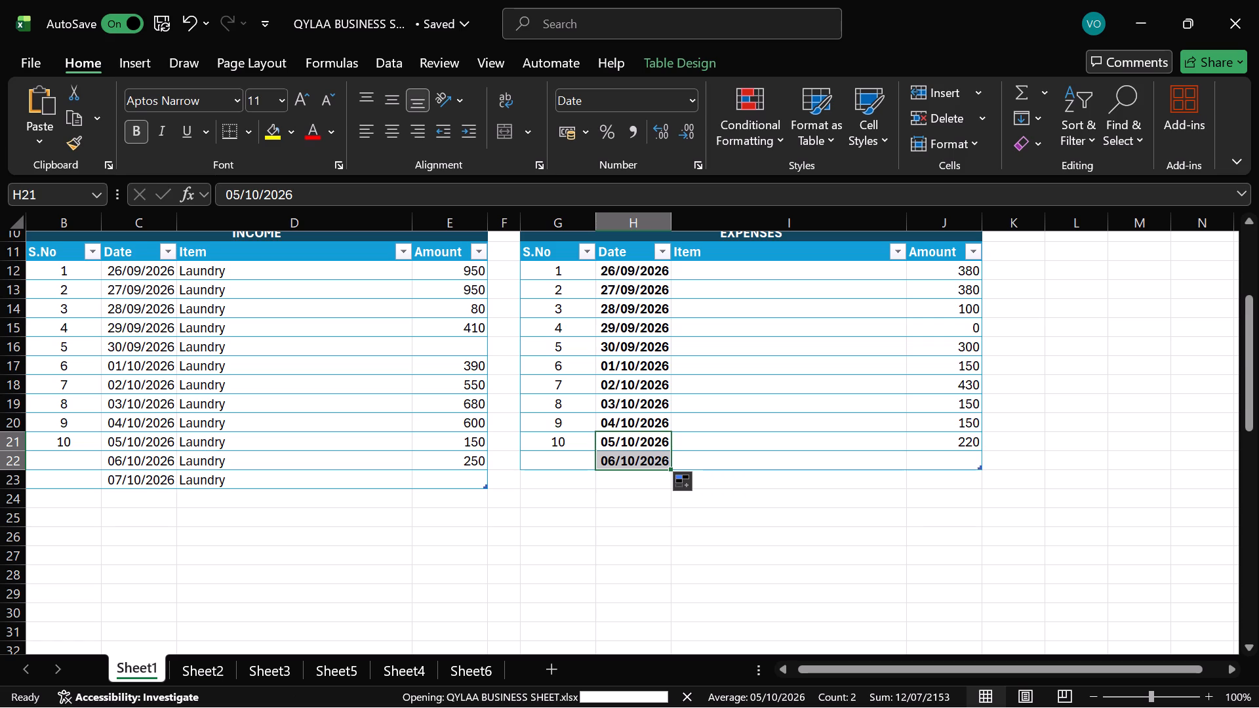
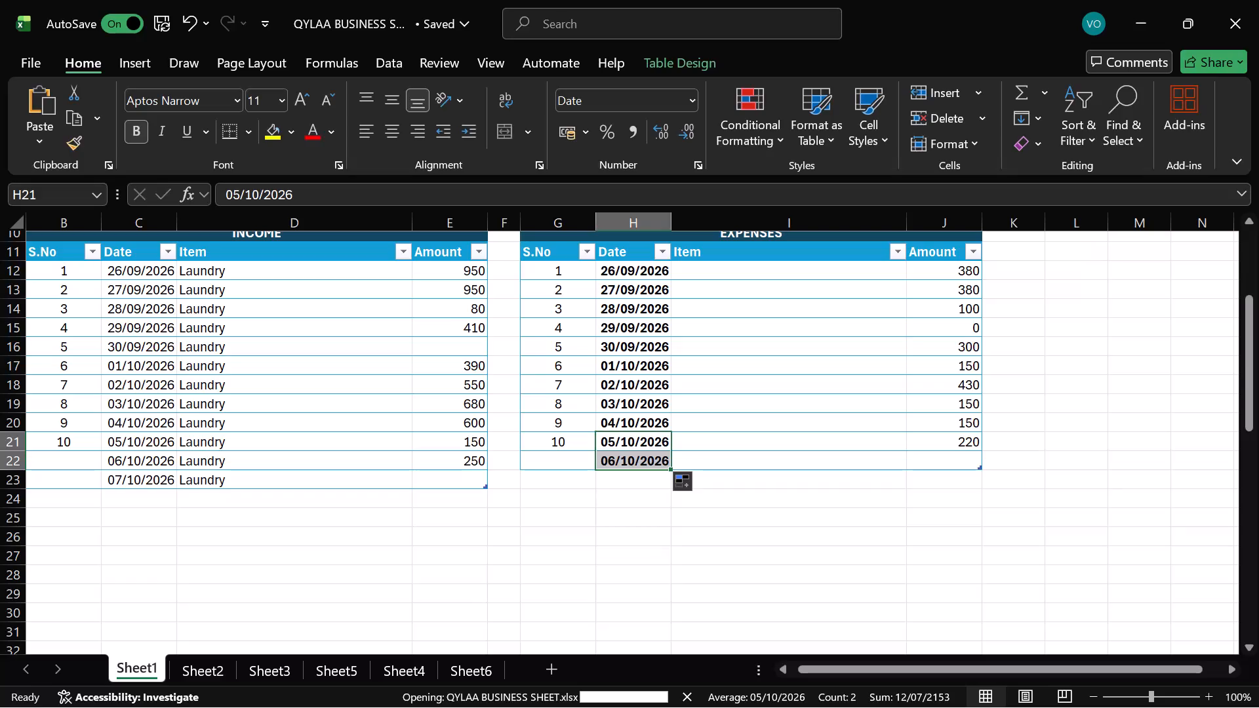
Change the INCOME table's Amount for 06/10/2026 to 30.
click(81, 417)
click(67, 452)
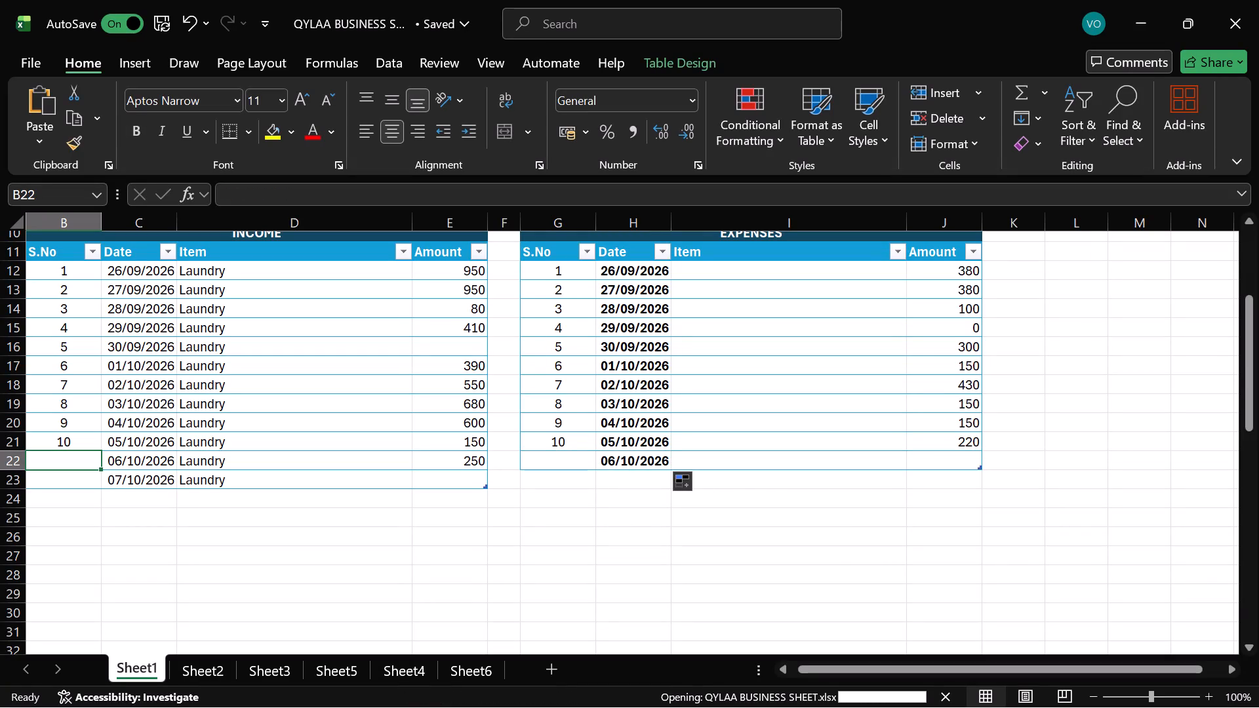
click(486, 465)
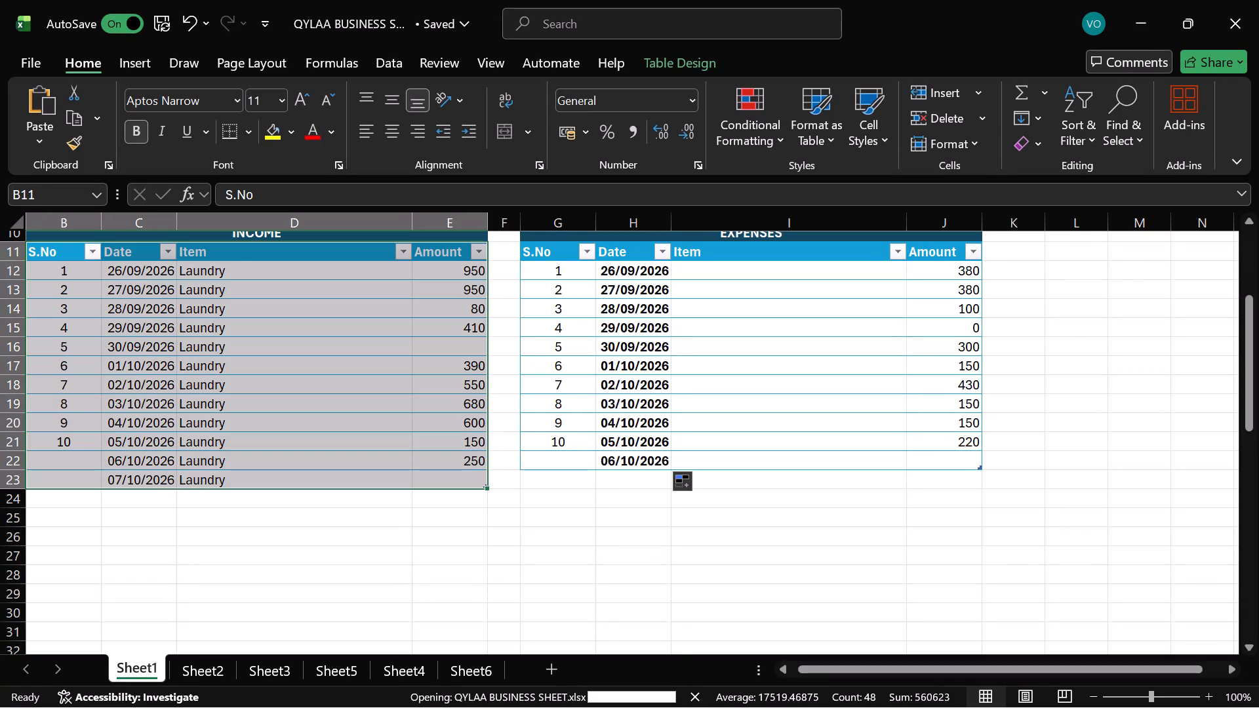
click(478, 458)
key(BackSpace)
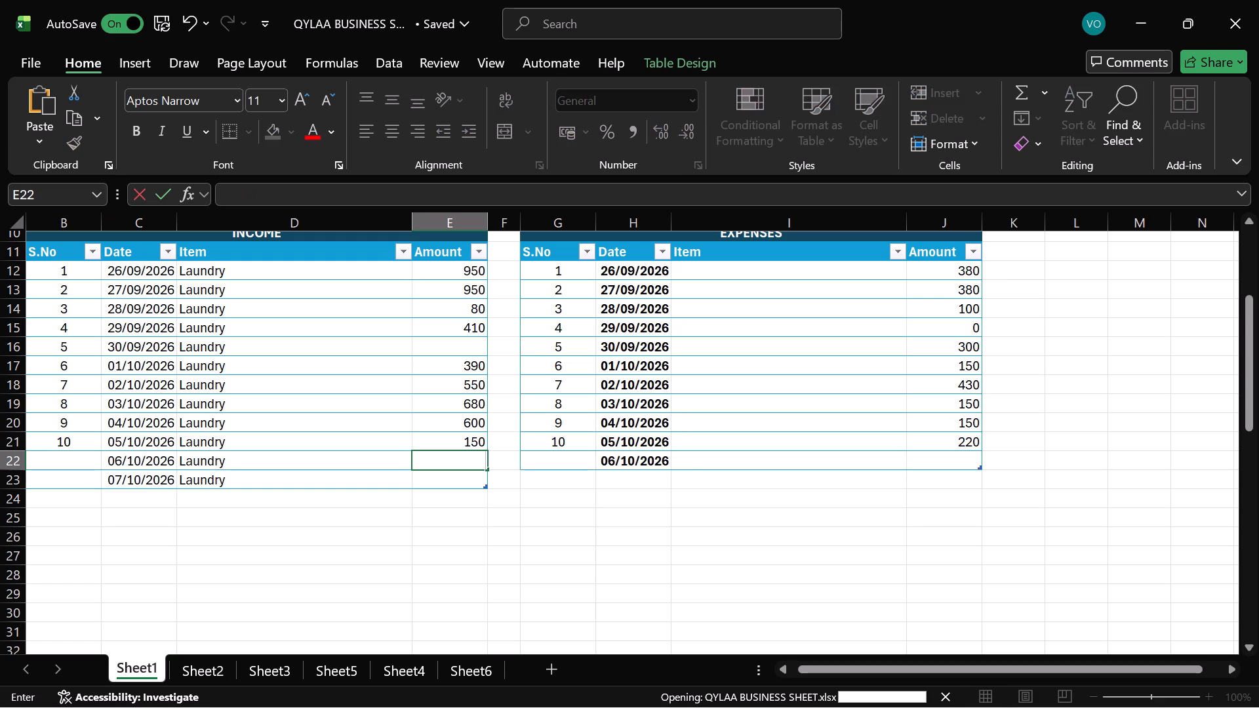
text(30)
Extend the INCOME table's Date column from 07/10/2026 down through 10/10/2026.
click(140, 483)
drag(174, 486, 167, 546)
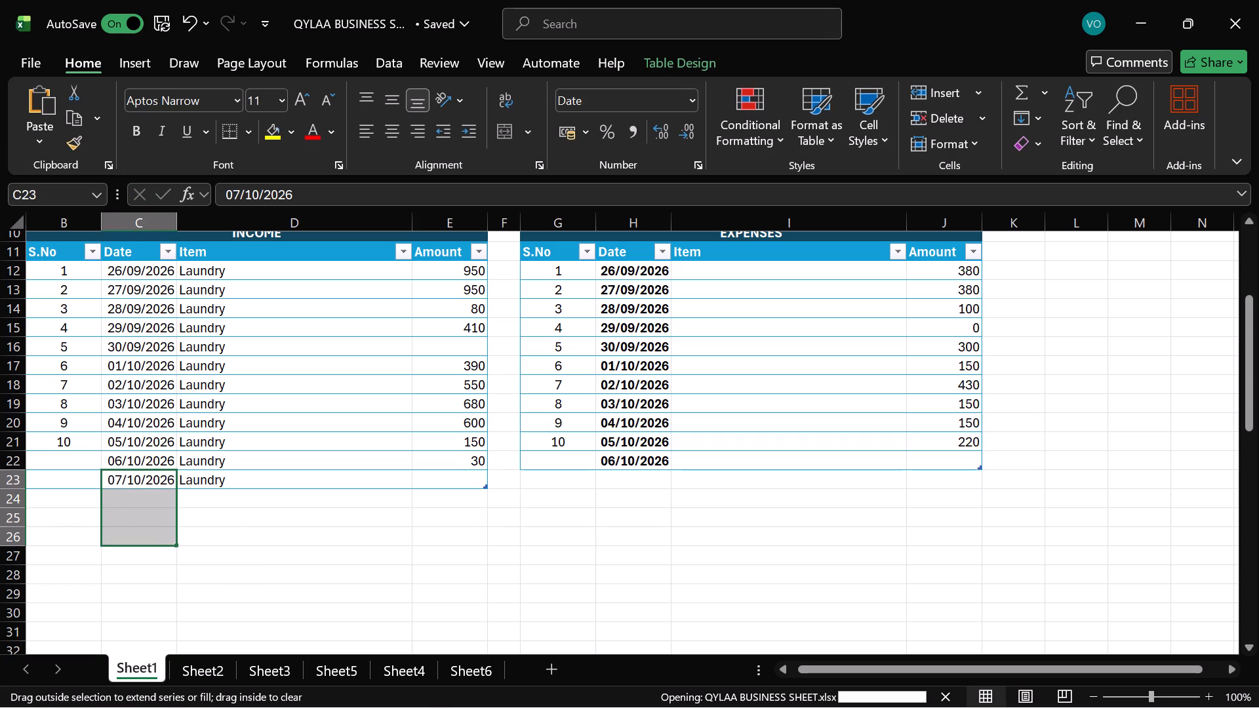
Extend the EXPENSES table's Date column from 06/10/2026 down through 10/10/2026.
click(626, 452)
drag(669, 467, 666, 535)
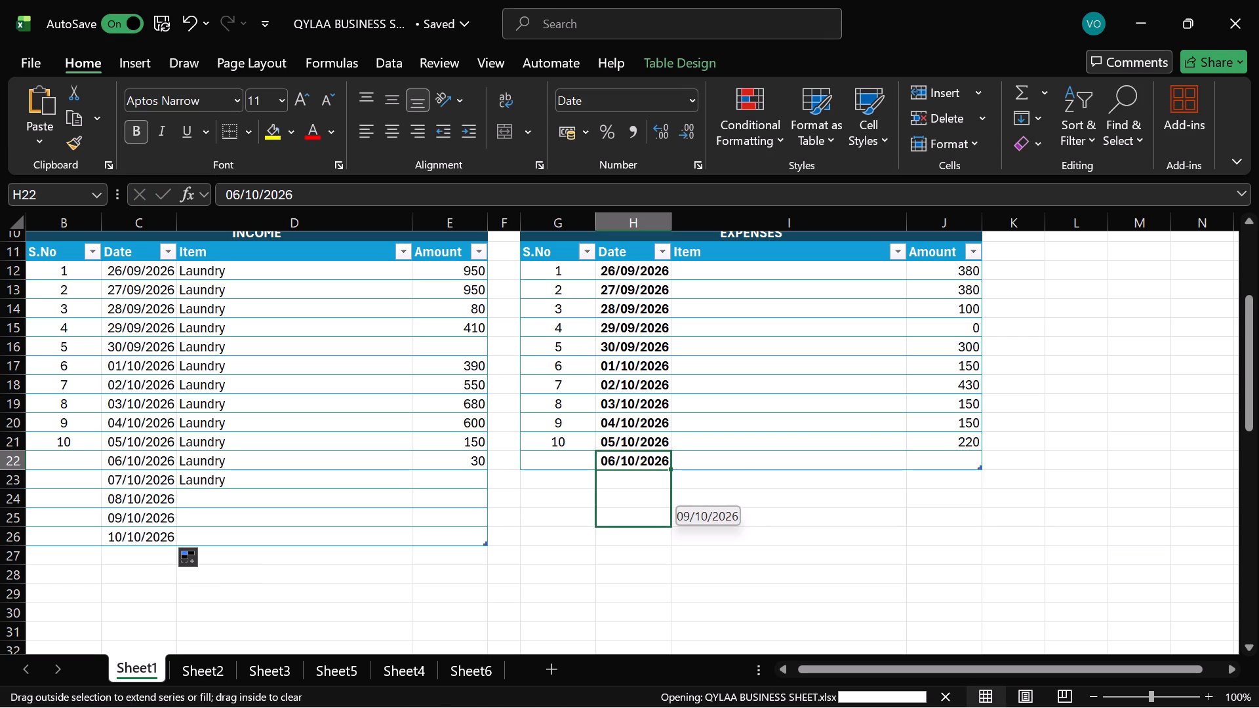
drag(666, 535, 666, 540)
click(572, 502)
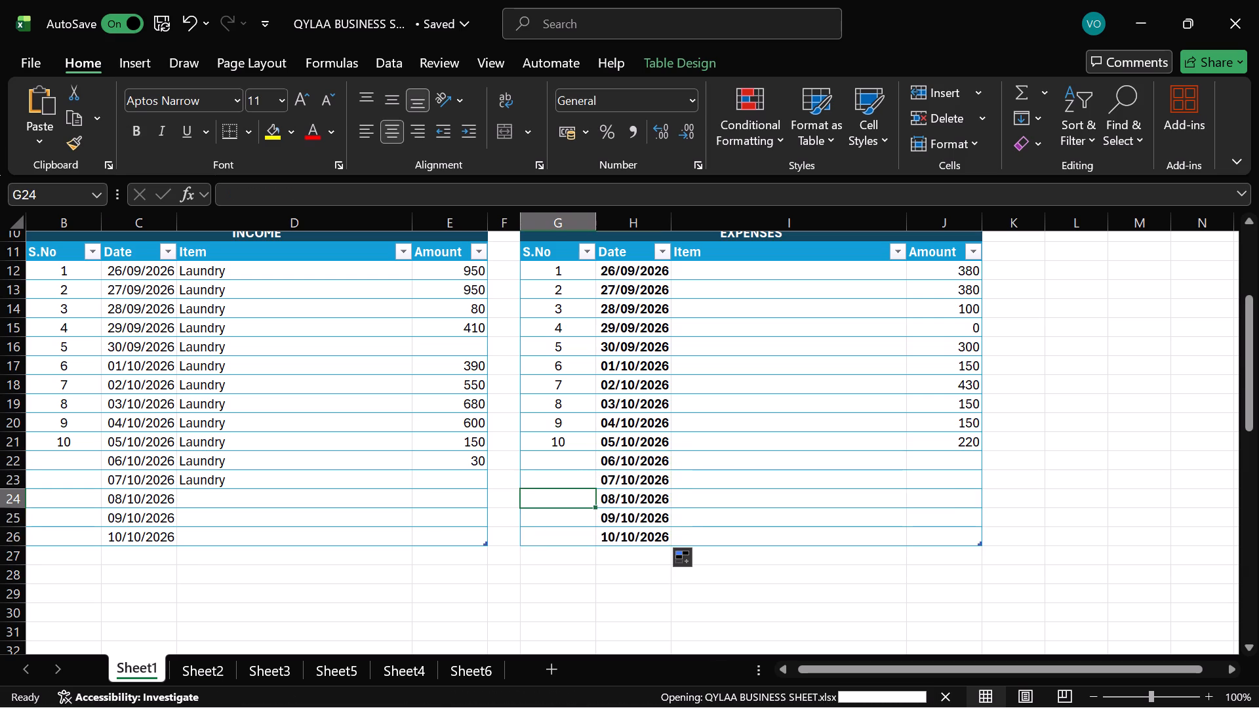
Fill the INCOME table's Item column with Laundry from 07/10/2026 down through the 10/10/2026 row.
click(271, 482)
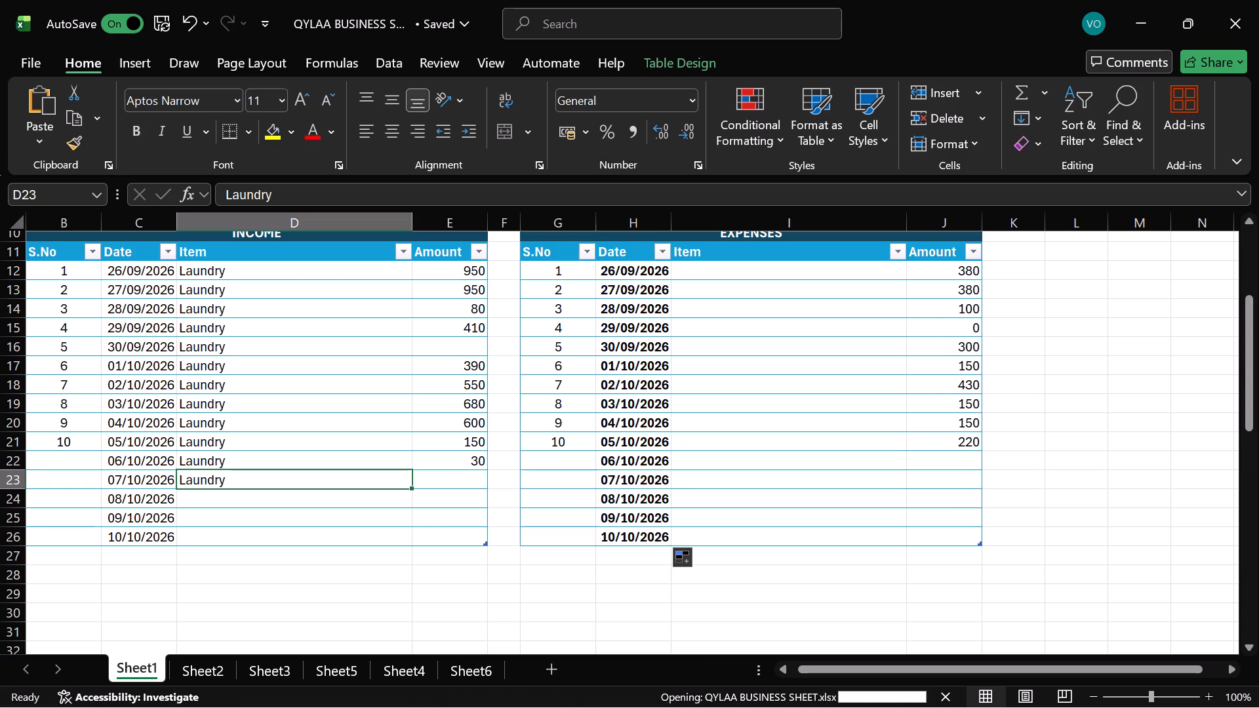
drag(409, 488, 405, 560)
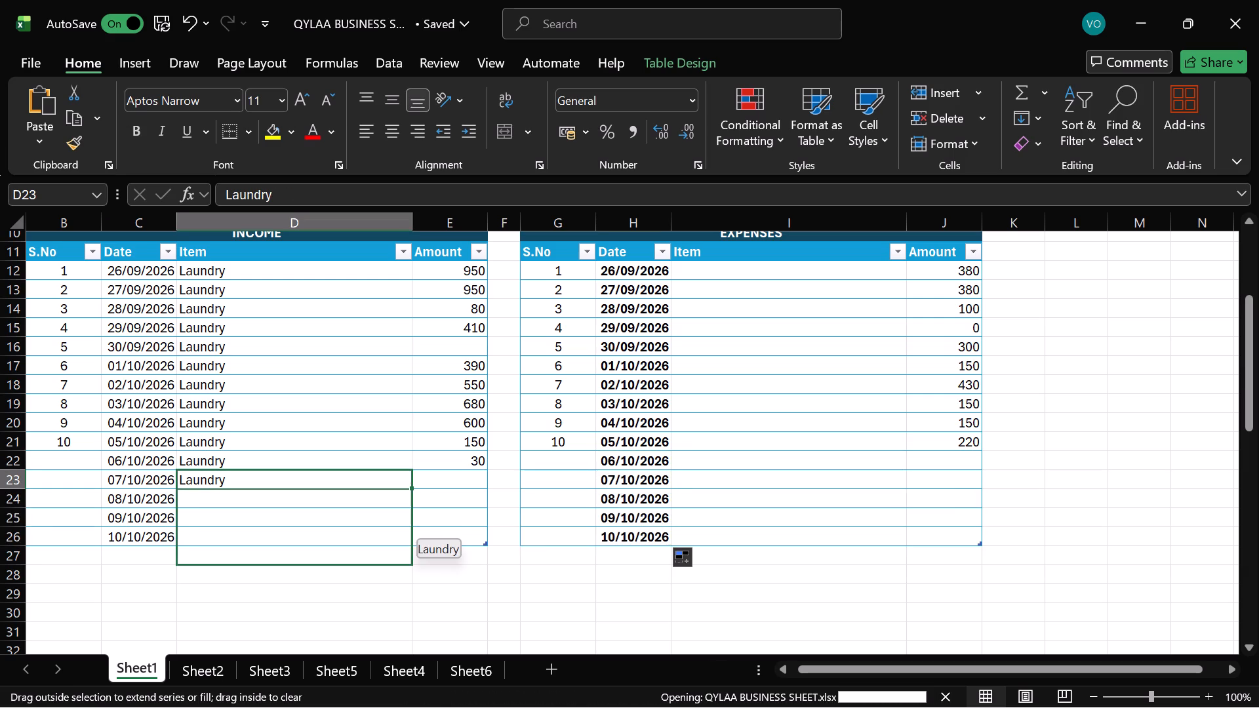
drag(405, 560, 404, 539)
click(466, 470)
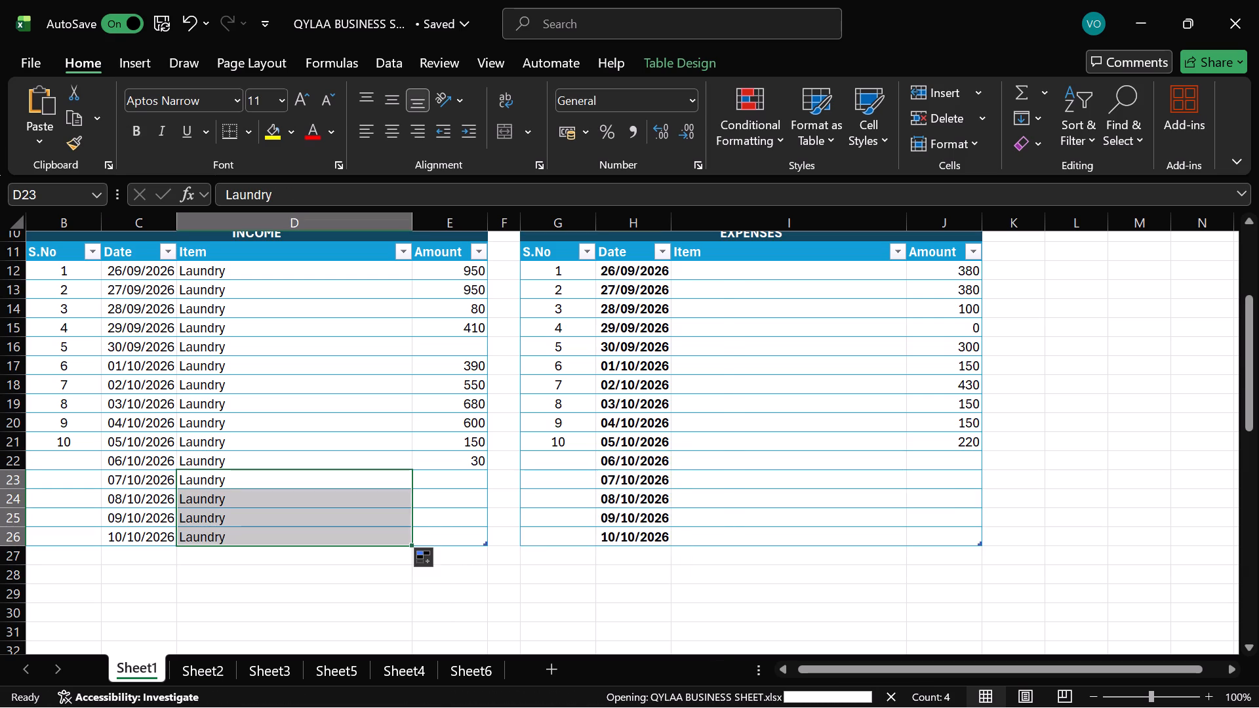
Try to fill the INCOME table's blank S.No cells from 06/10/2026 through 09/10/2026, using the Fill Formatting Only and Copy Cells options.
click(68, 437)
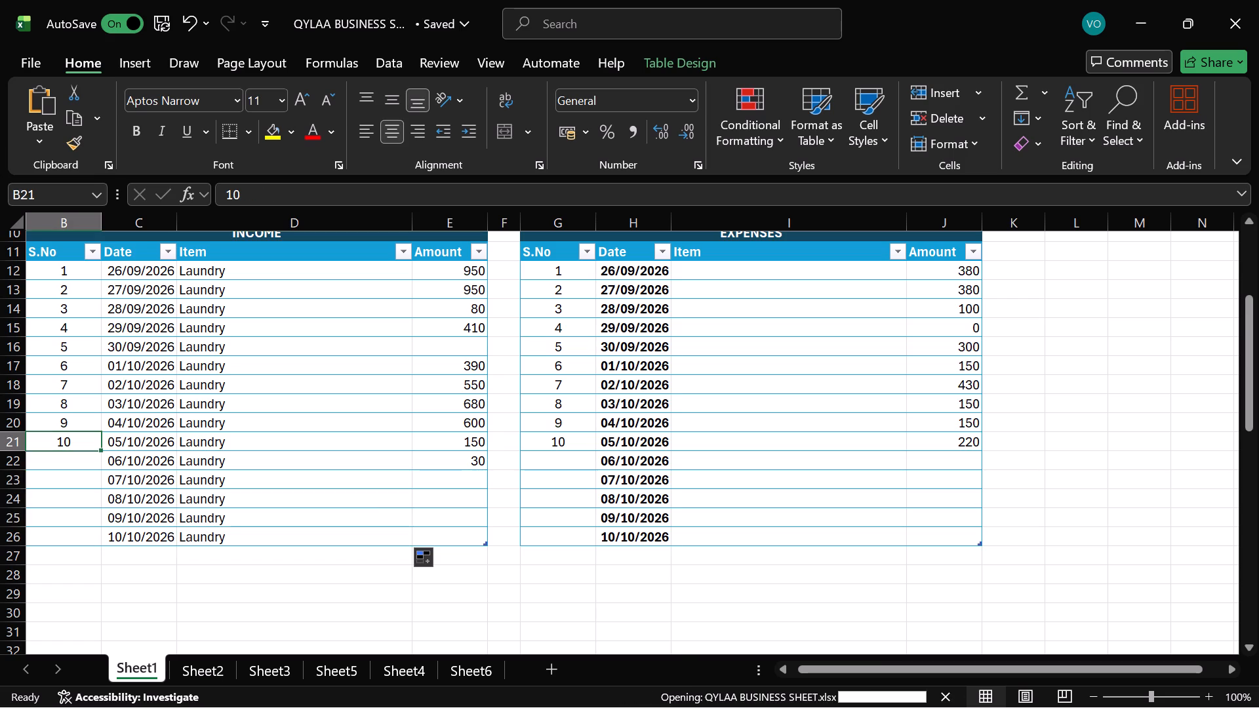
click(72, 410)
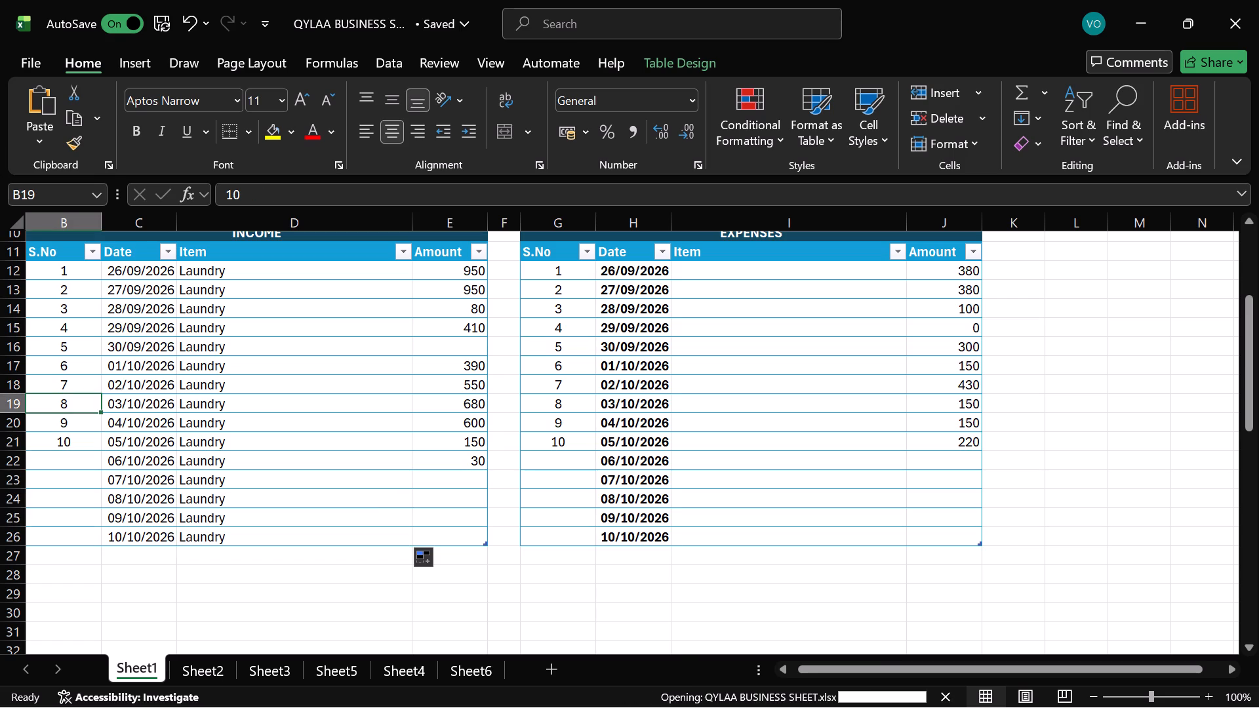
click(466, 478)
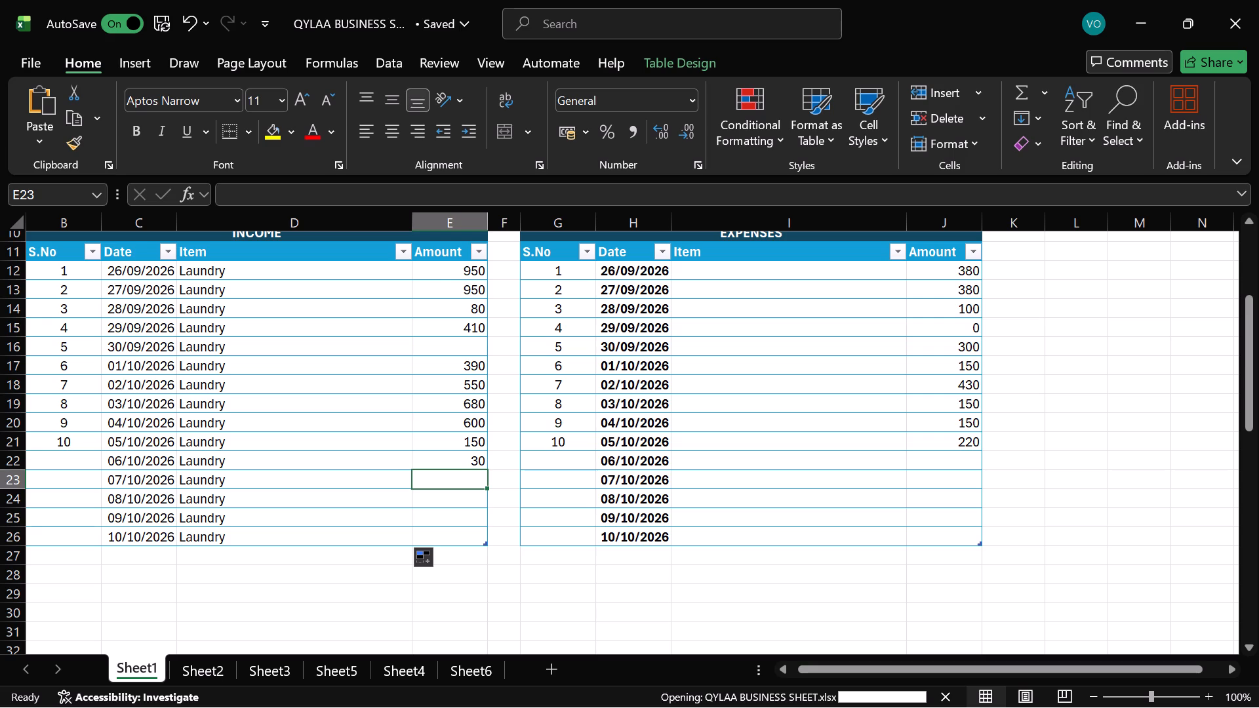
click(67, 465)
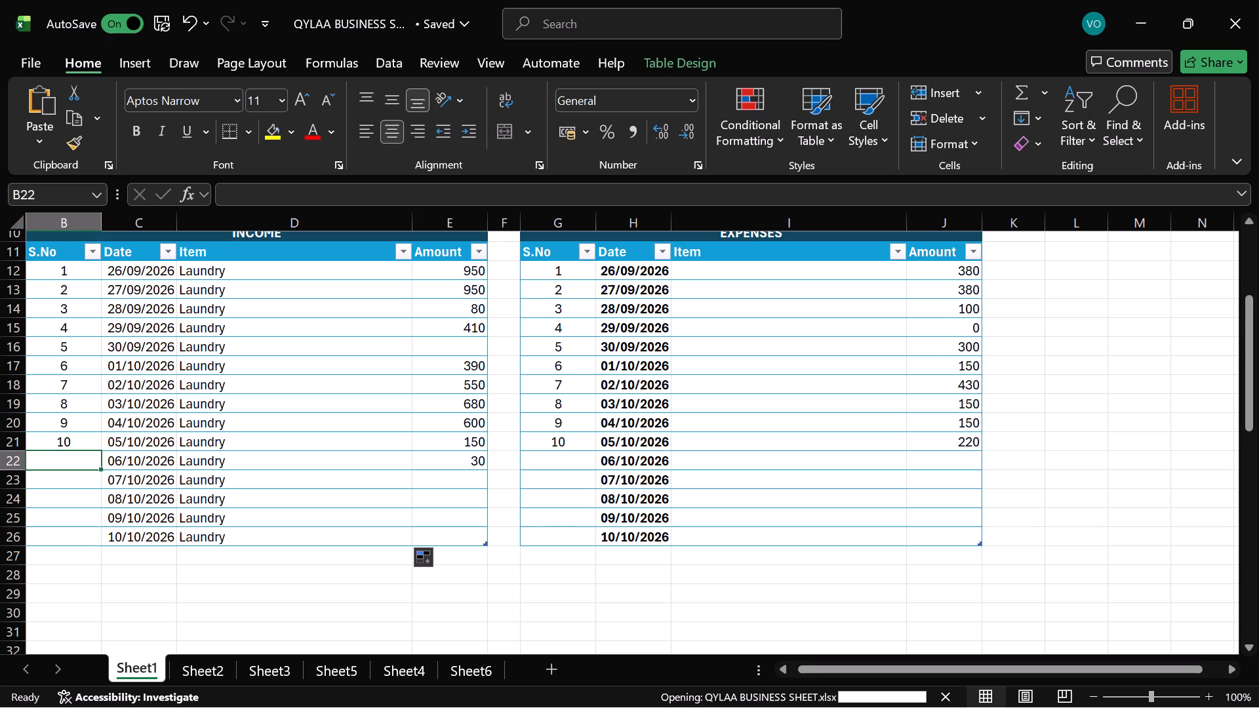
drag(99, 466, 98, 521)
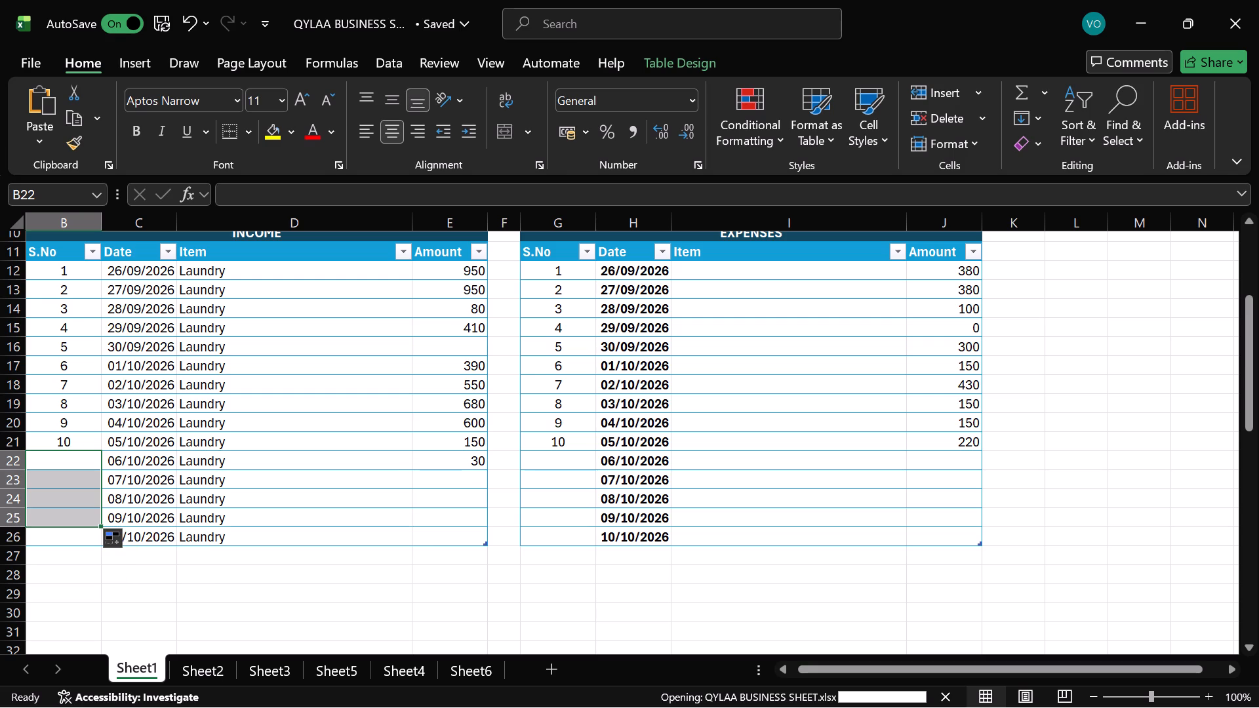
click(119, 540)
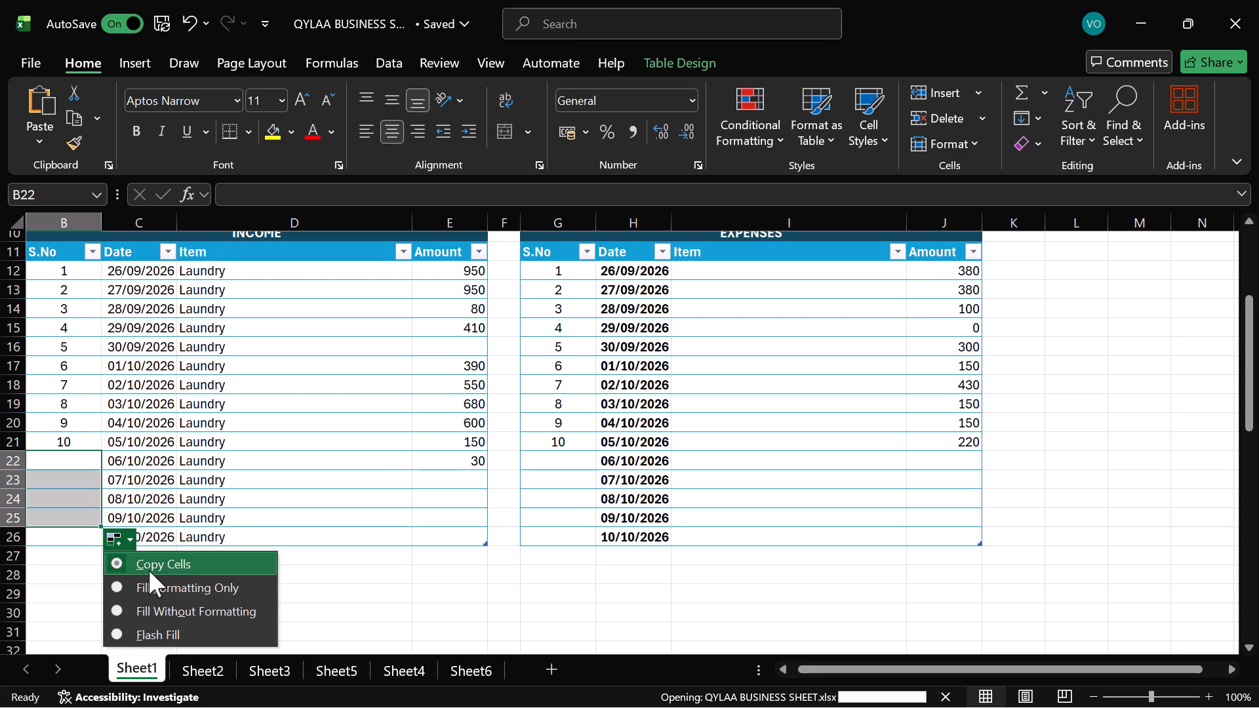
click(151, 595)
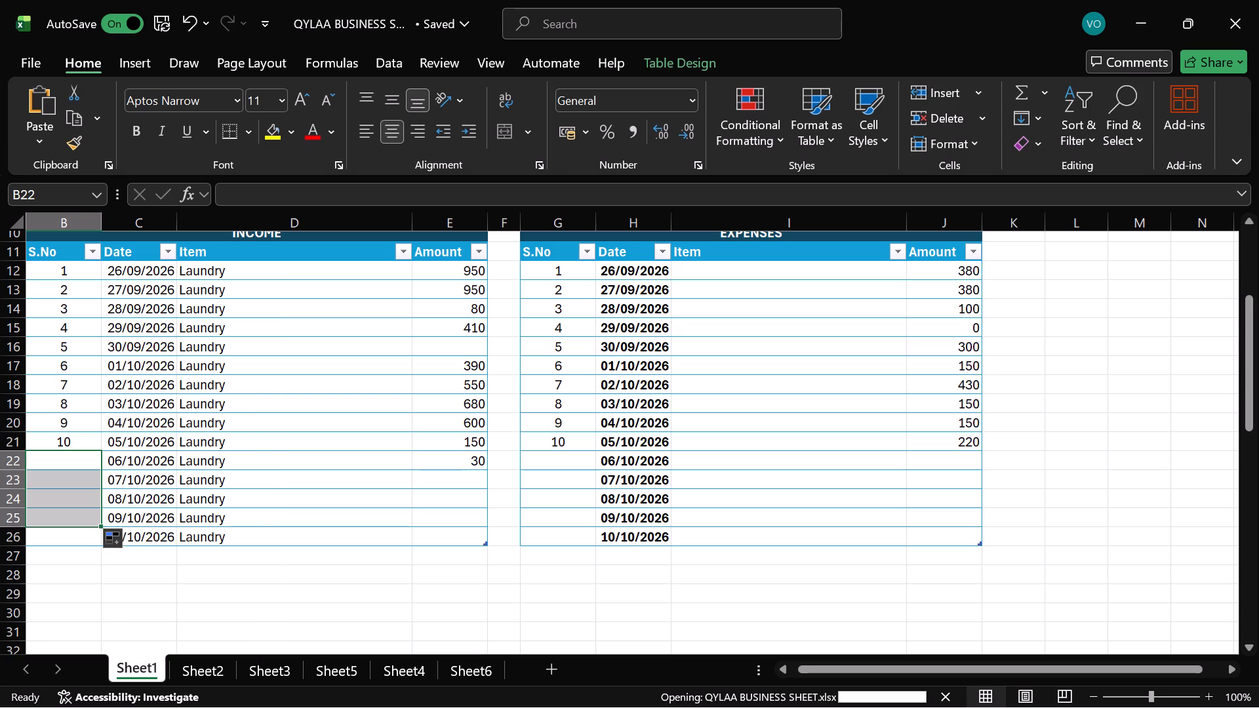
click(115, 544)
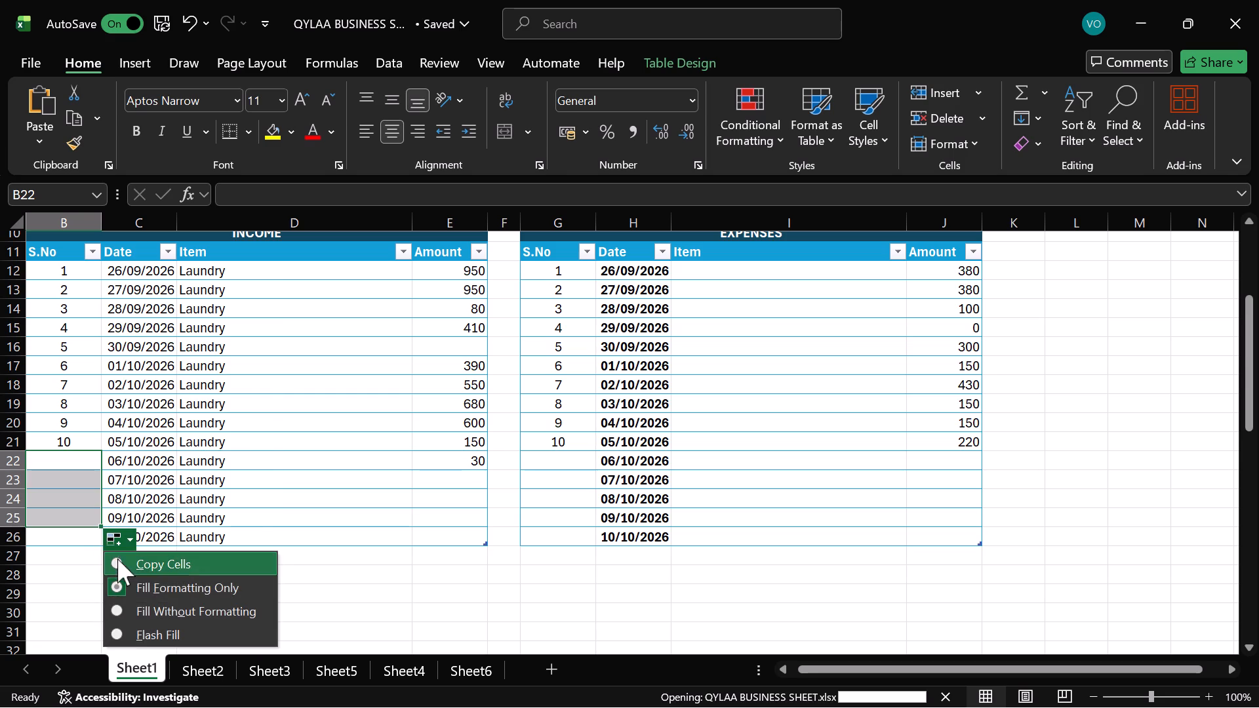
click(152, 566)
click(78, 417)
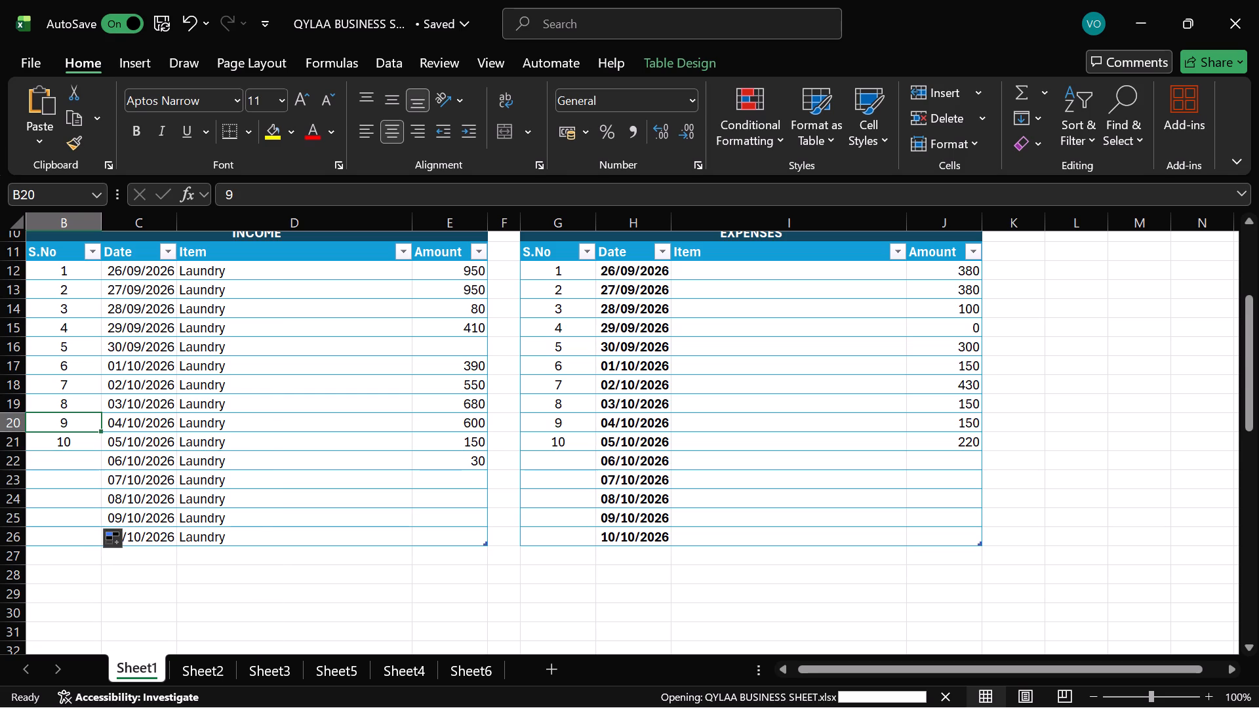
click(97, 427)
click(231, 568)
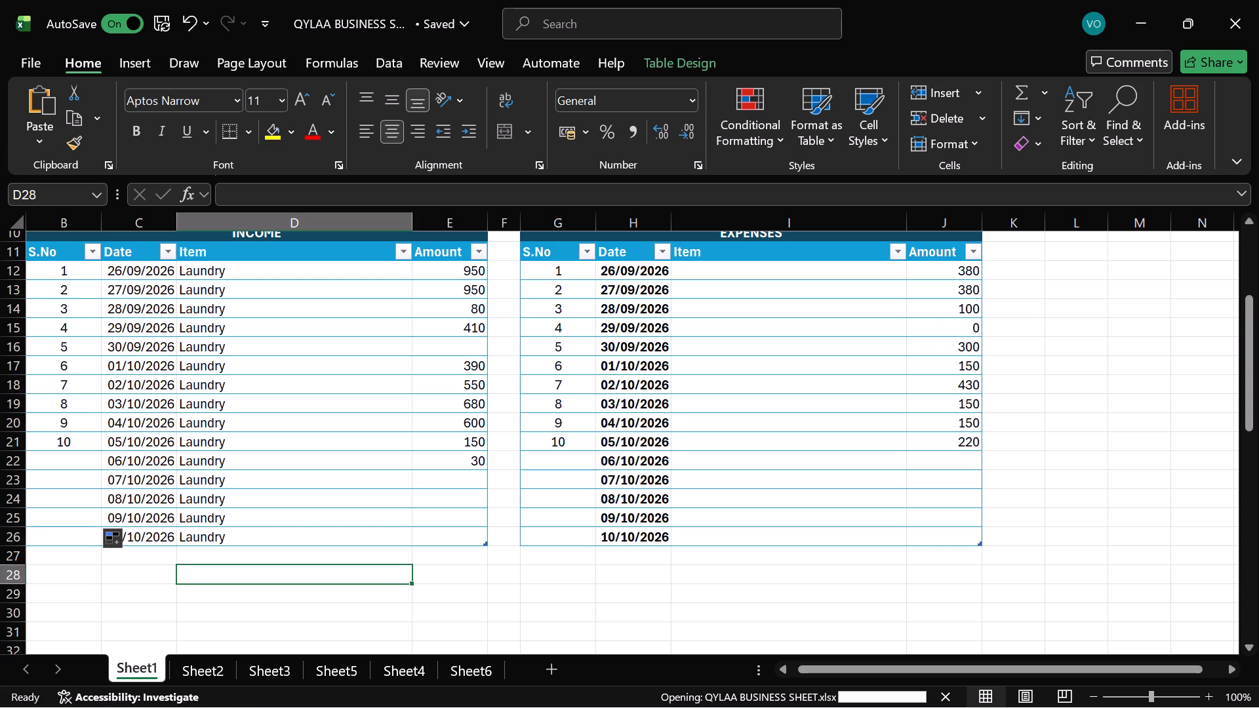
Extend the EXPENSES table's Date column from 10/10/2026 down through 12/10/2026.
click(168, 545)
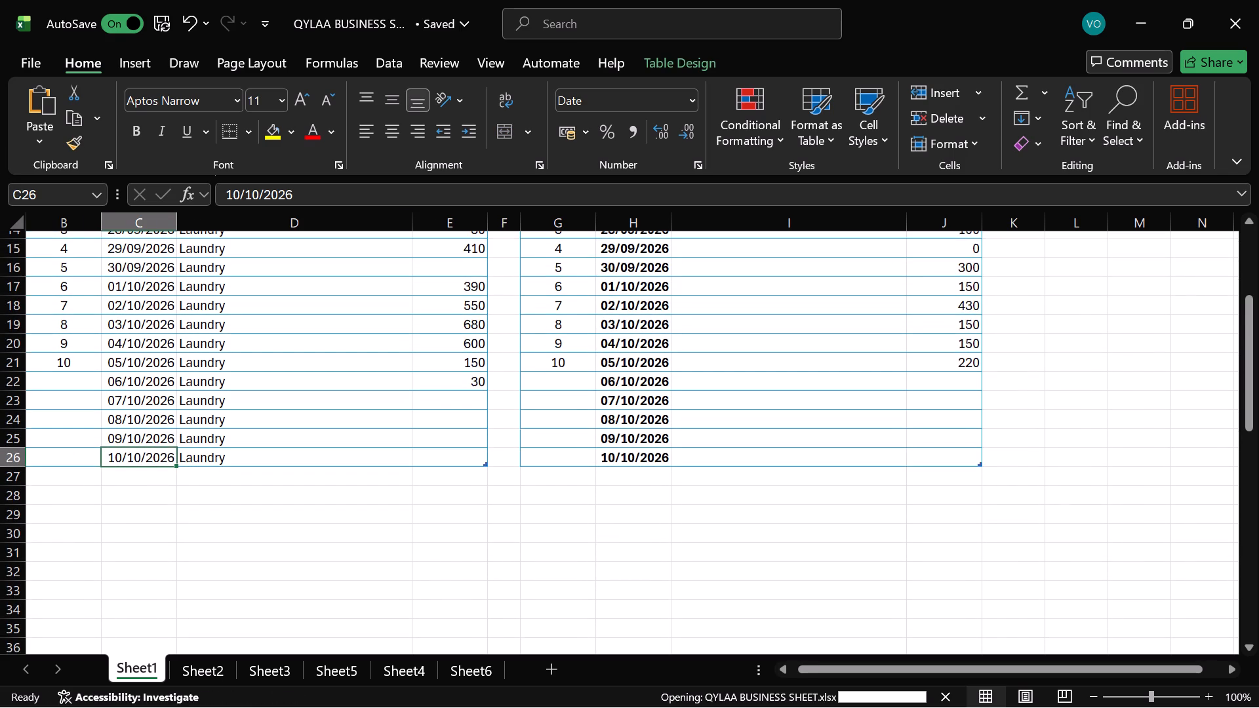
click(649, 435)
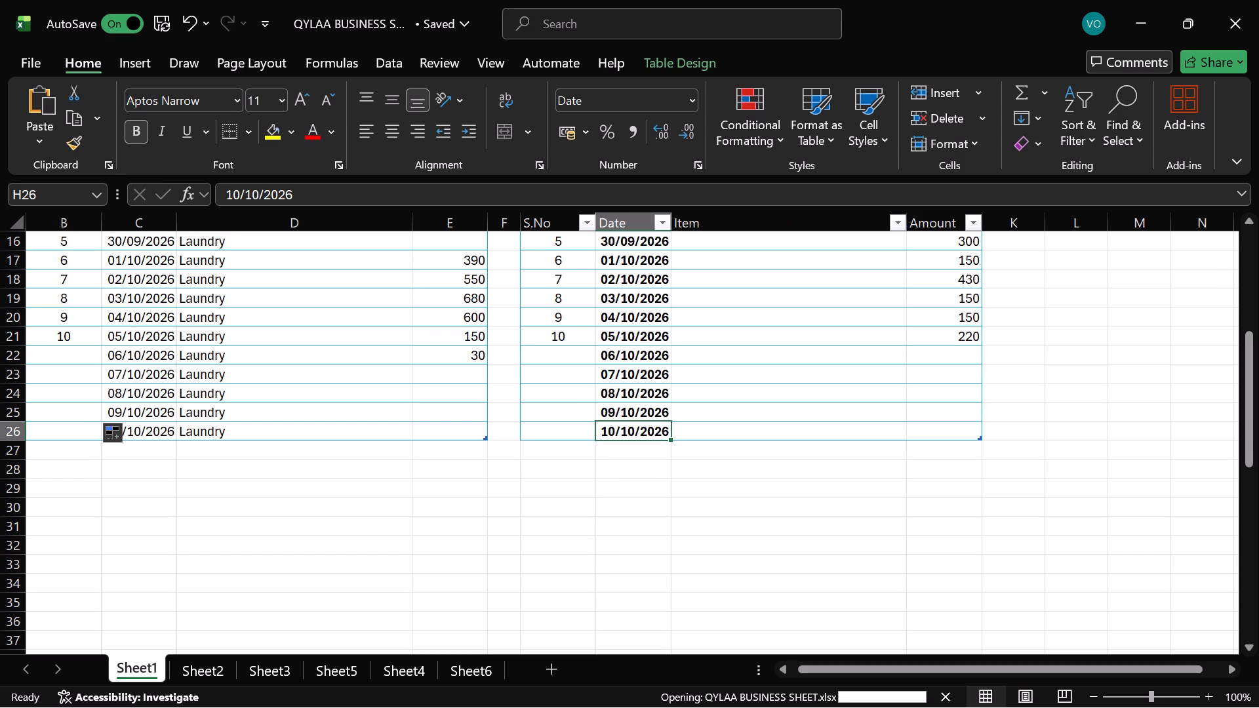
drag(668, 437, 666, 485)
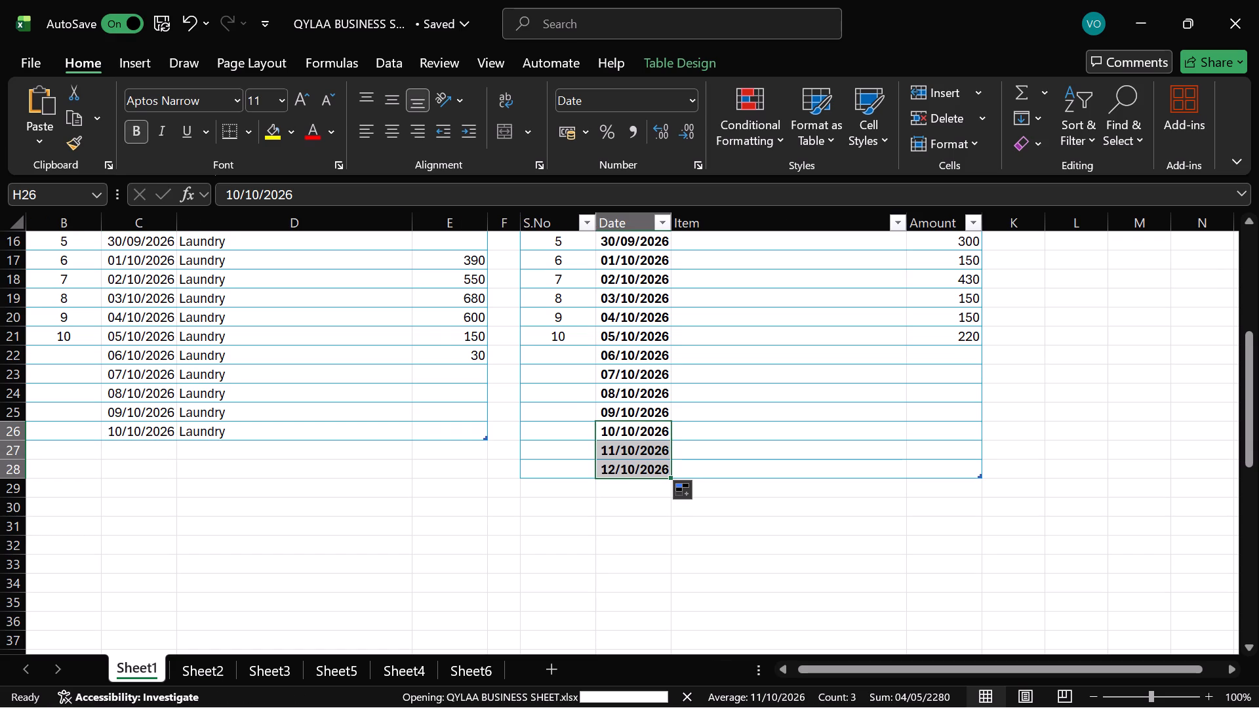
Extend the INCOME table's Date column from 10/10/2026 down through 12/10/2026.
click(163, 431)
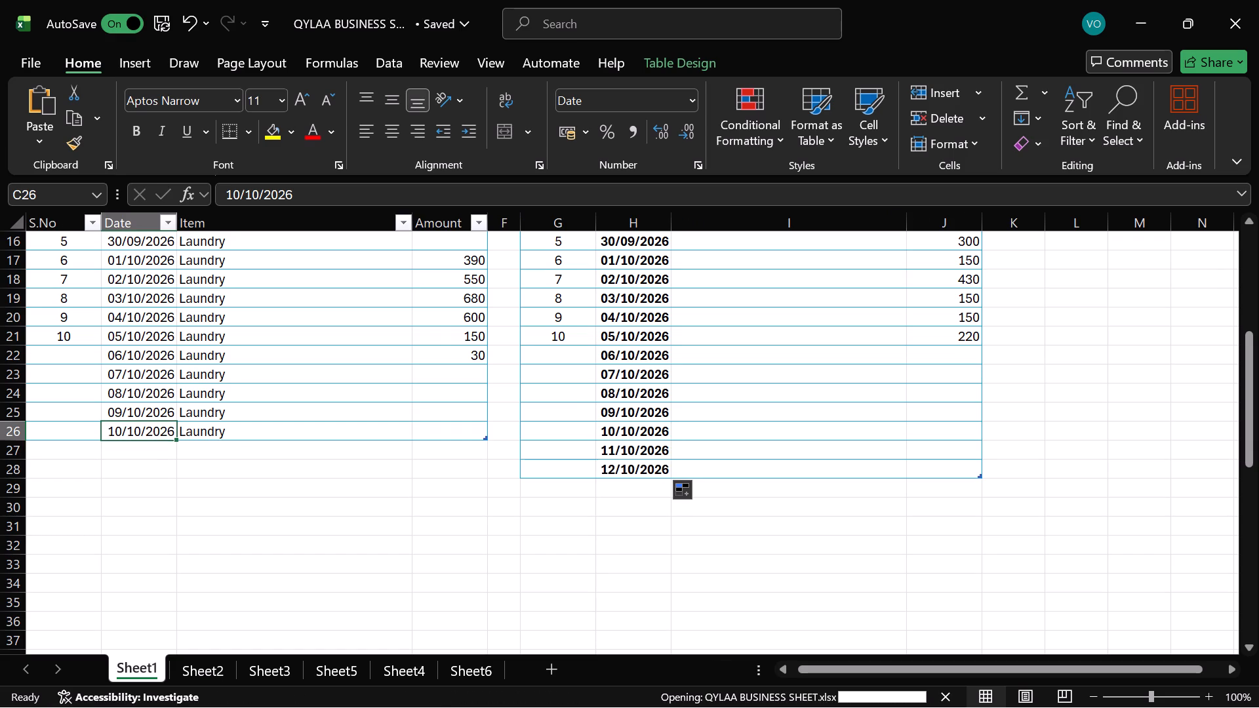
drag(176, 438, 169, 475)
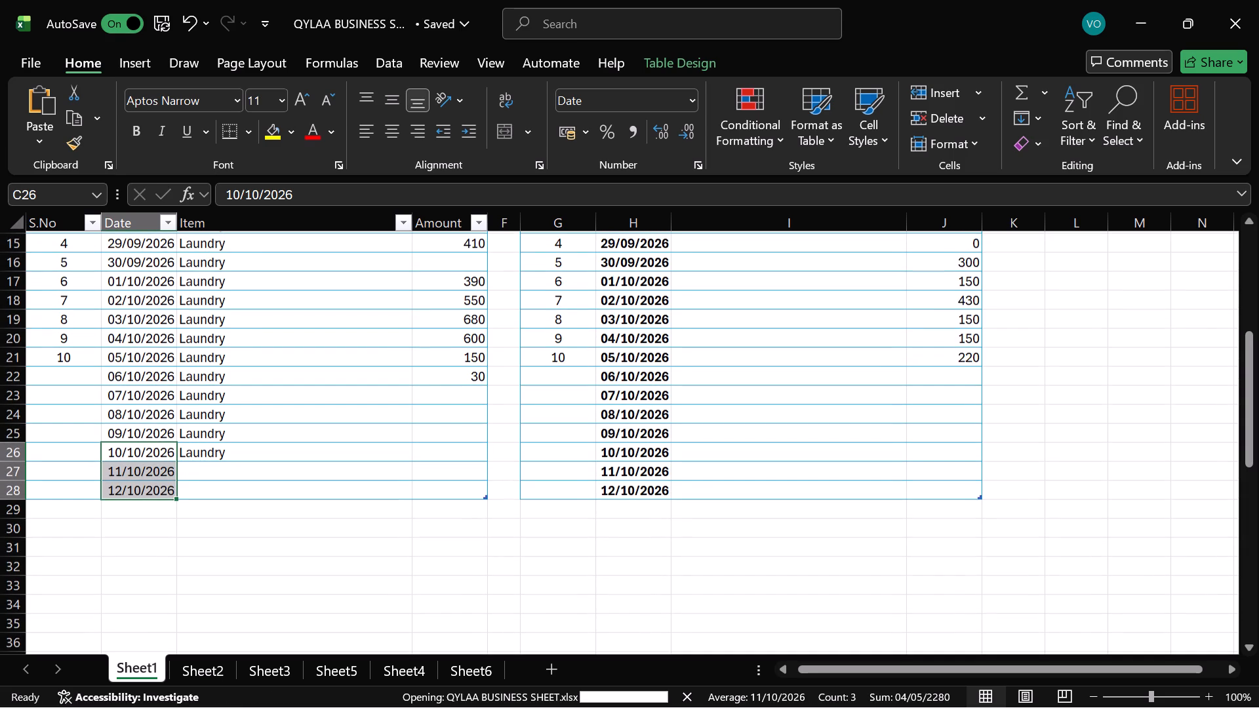
Enter 200 as the EXPENSES table's Amount for 12/10/2026.
click(944, 487)
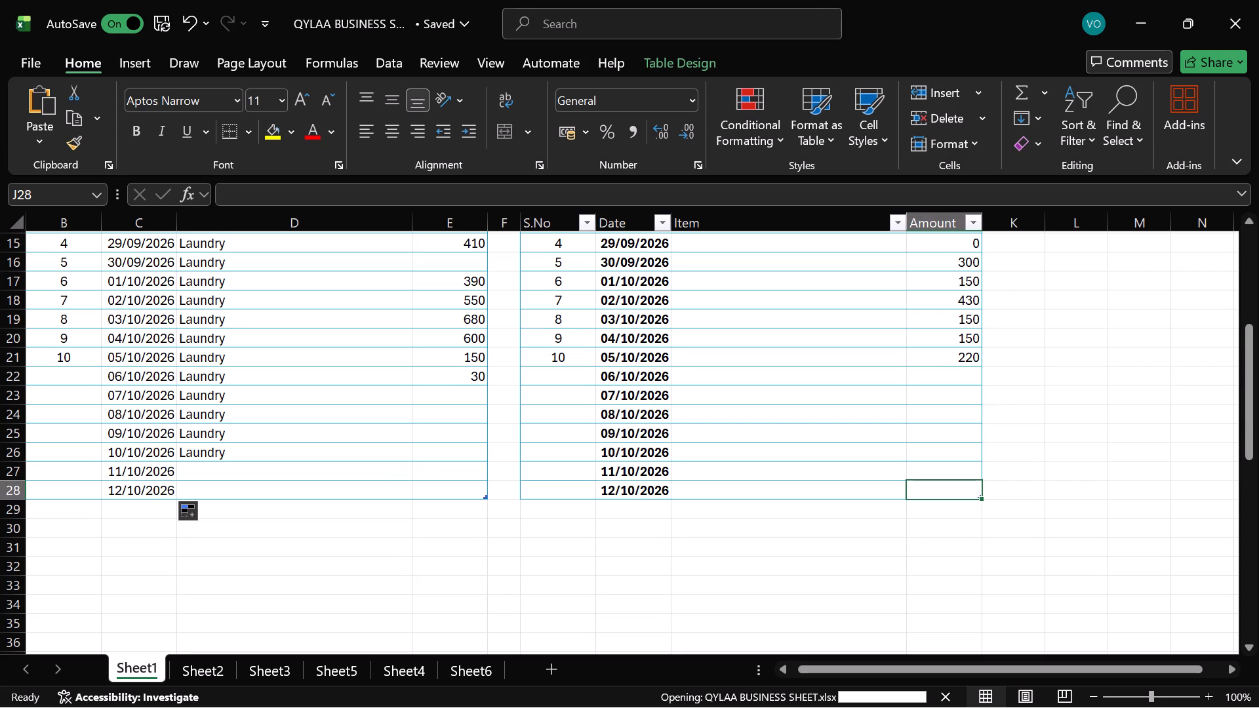
text(200)
key(Return)
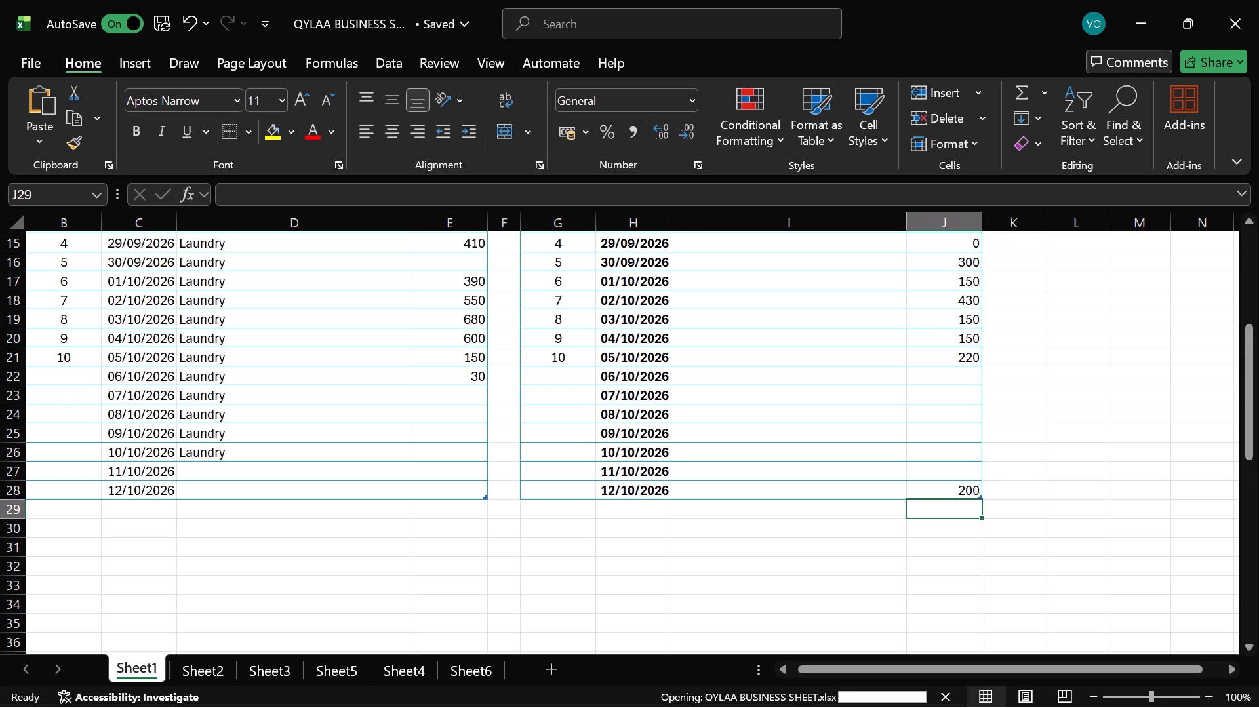
Fill the INCOME table's Item column with Laundry from 10/10/2026 down through the 12/10/2026 row.
click(224, 475)
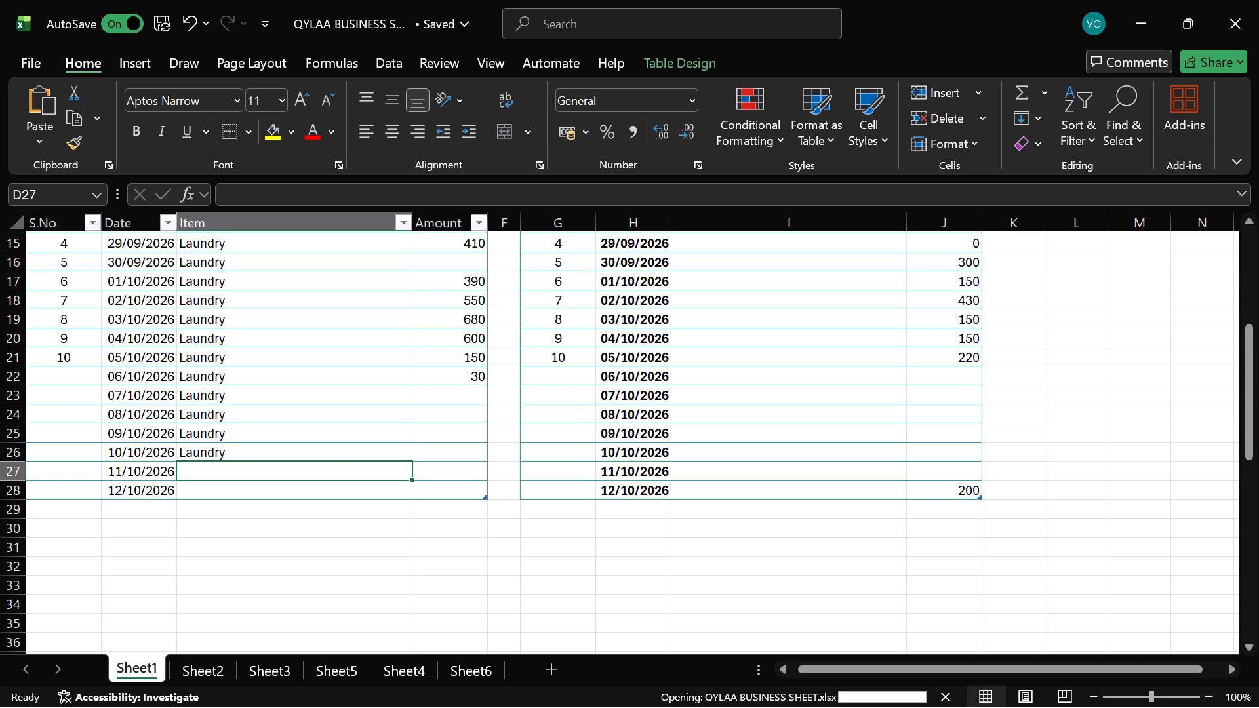
click(279, 458)
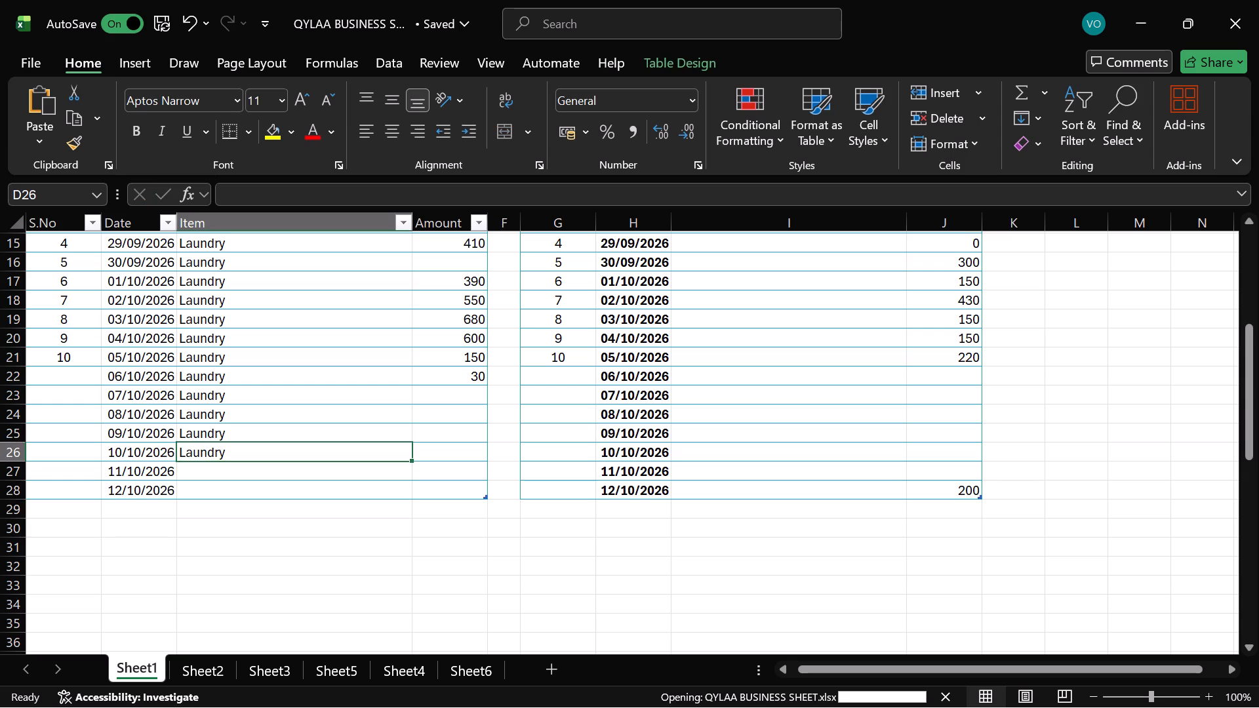
drag(409, 458, 402, 488)
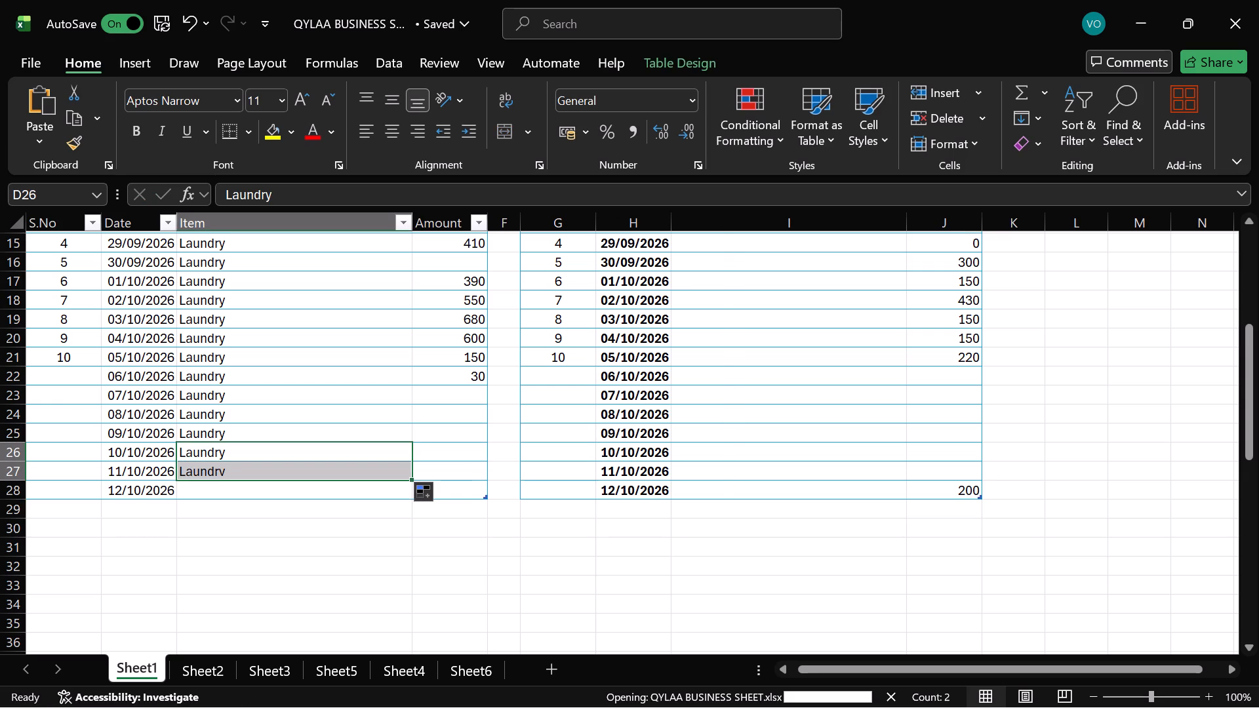
drag(412, 480, 405, 496)
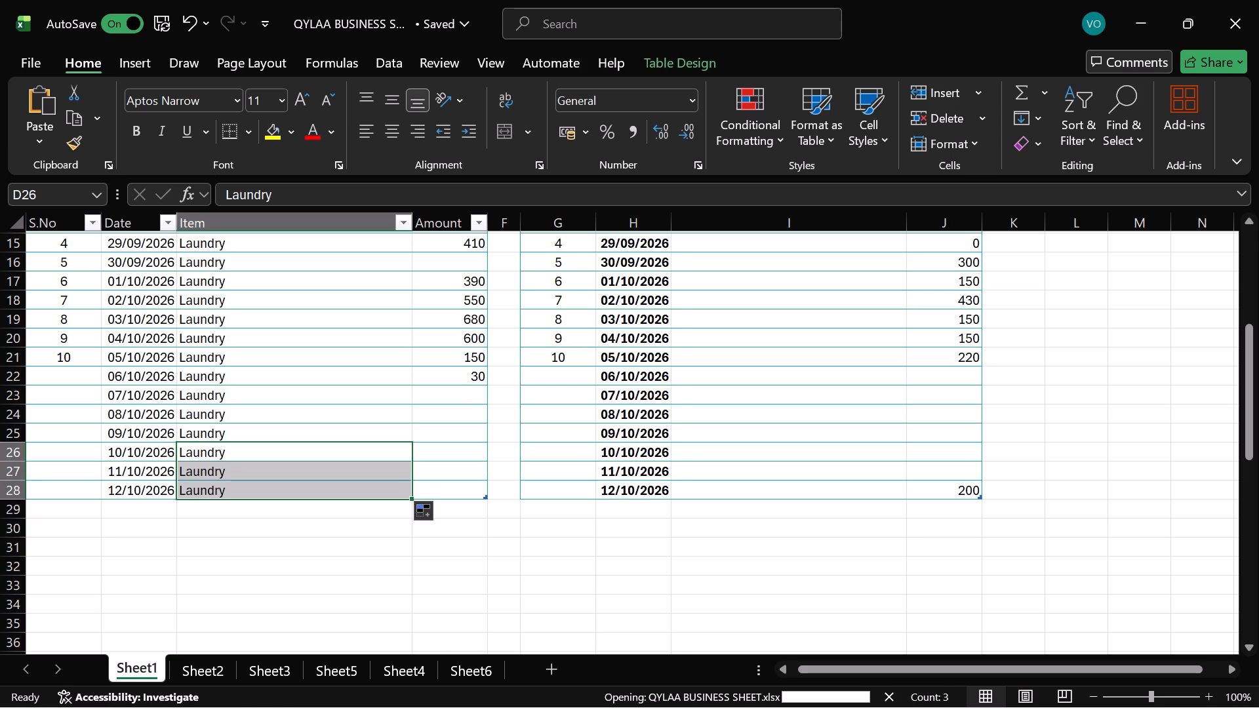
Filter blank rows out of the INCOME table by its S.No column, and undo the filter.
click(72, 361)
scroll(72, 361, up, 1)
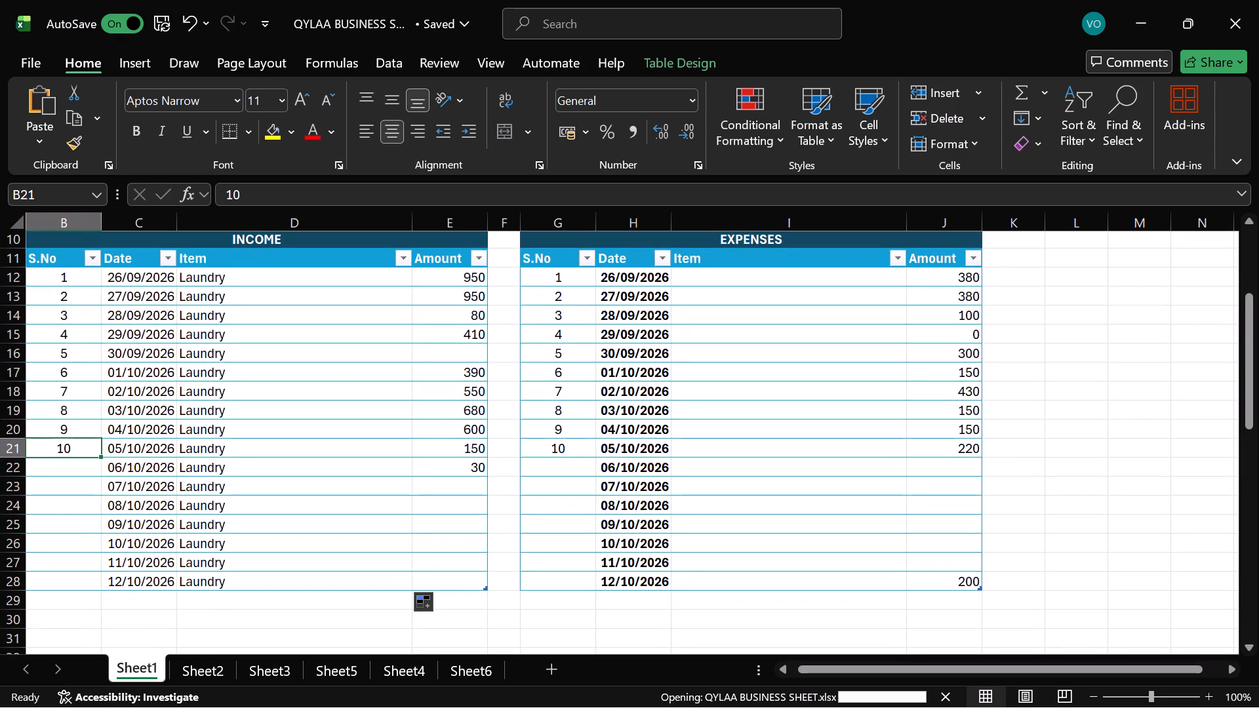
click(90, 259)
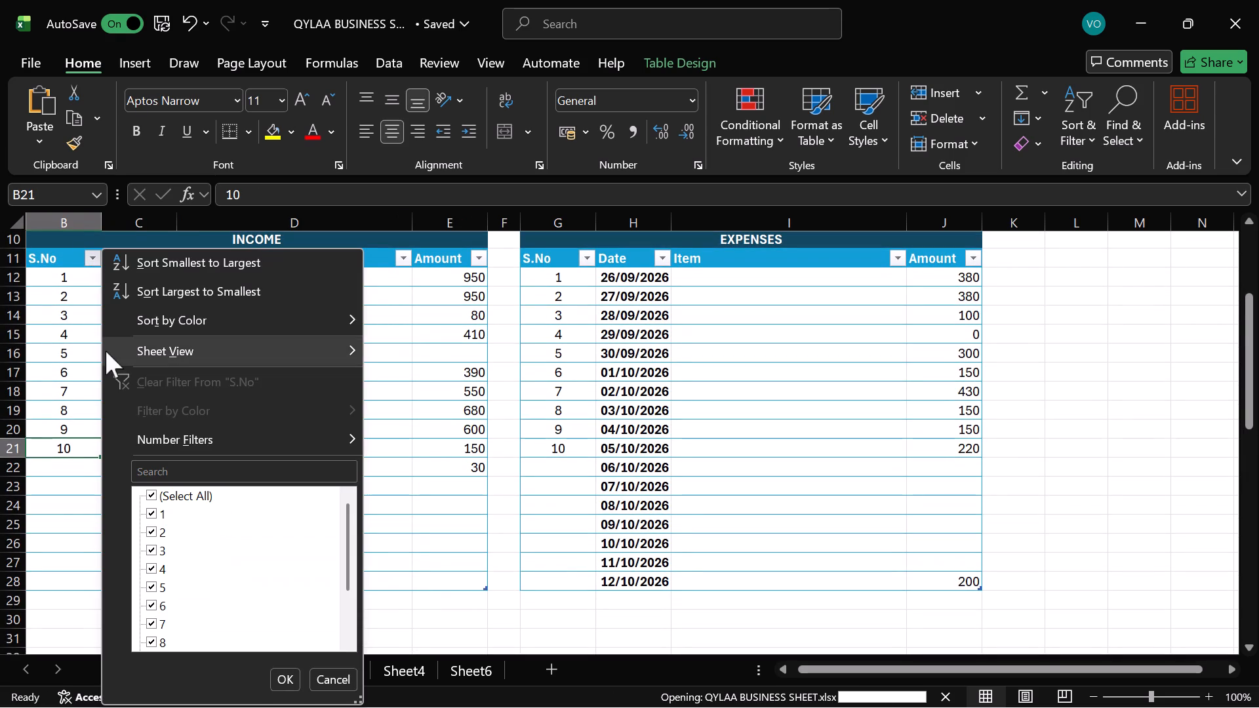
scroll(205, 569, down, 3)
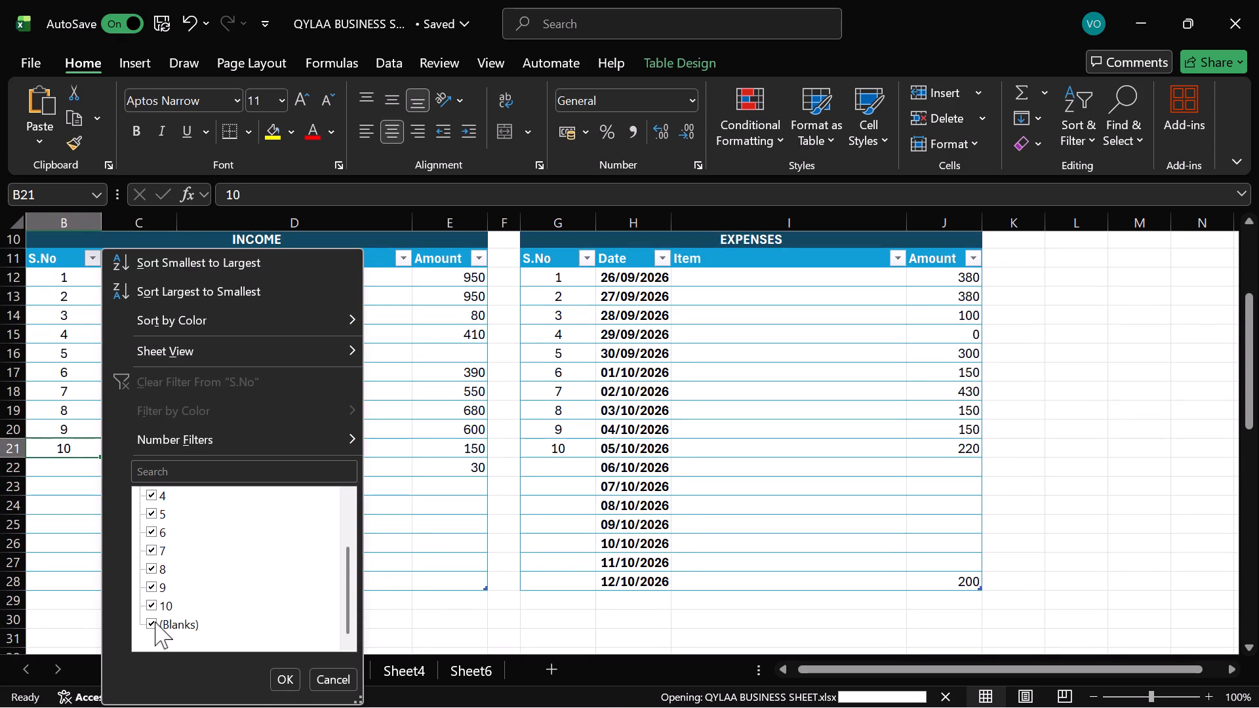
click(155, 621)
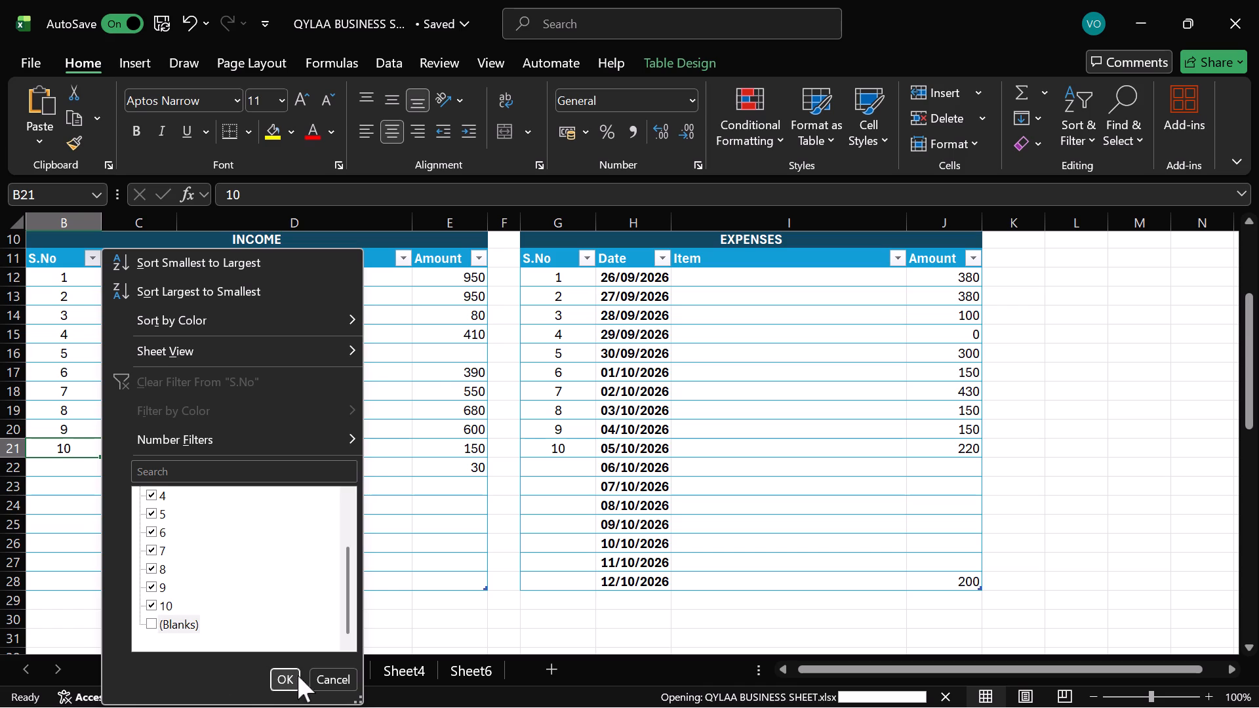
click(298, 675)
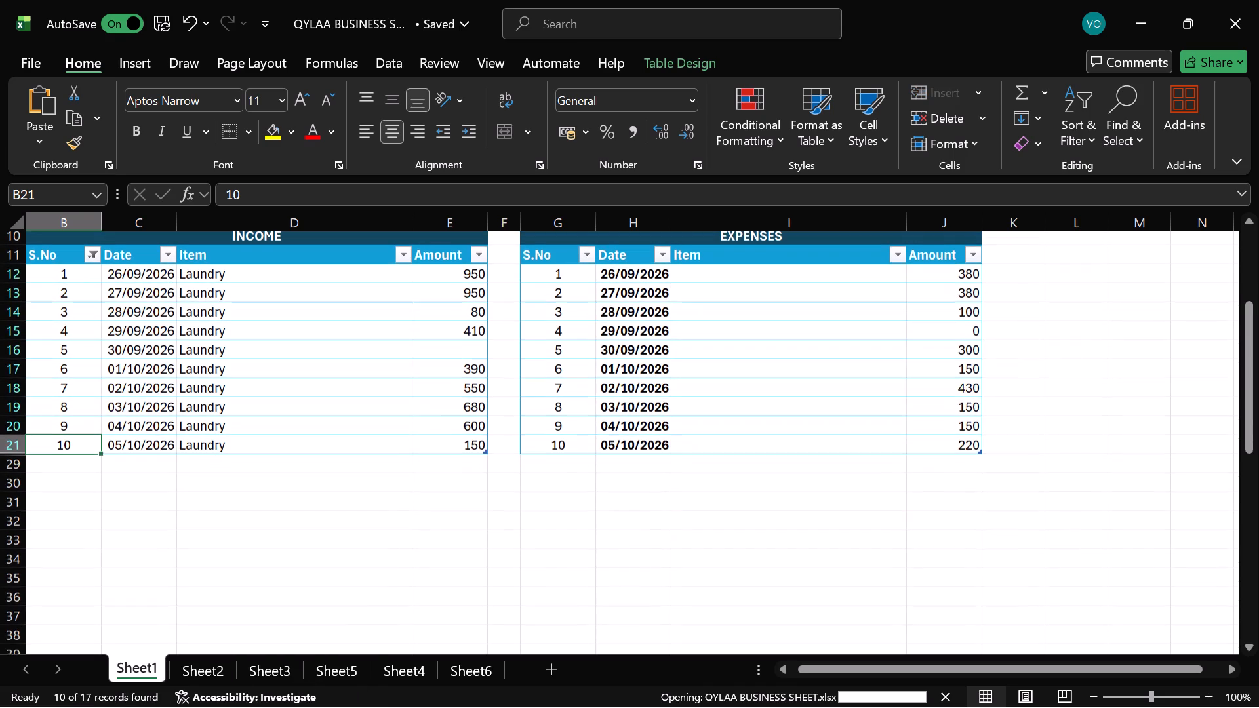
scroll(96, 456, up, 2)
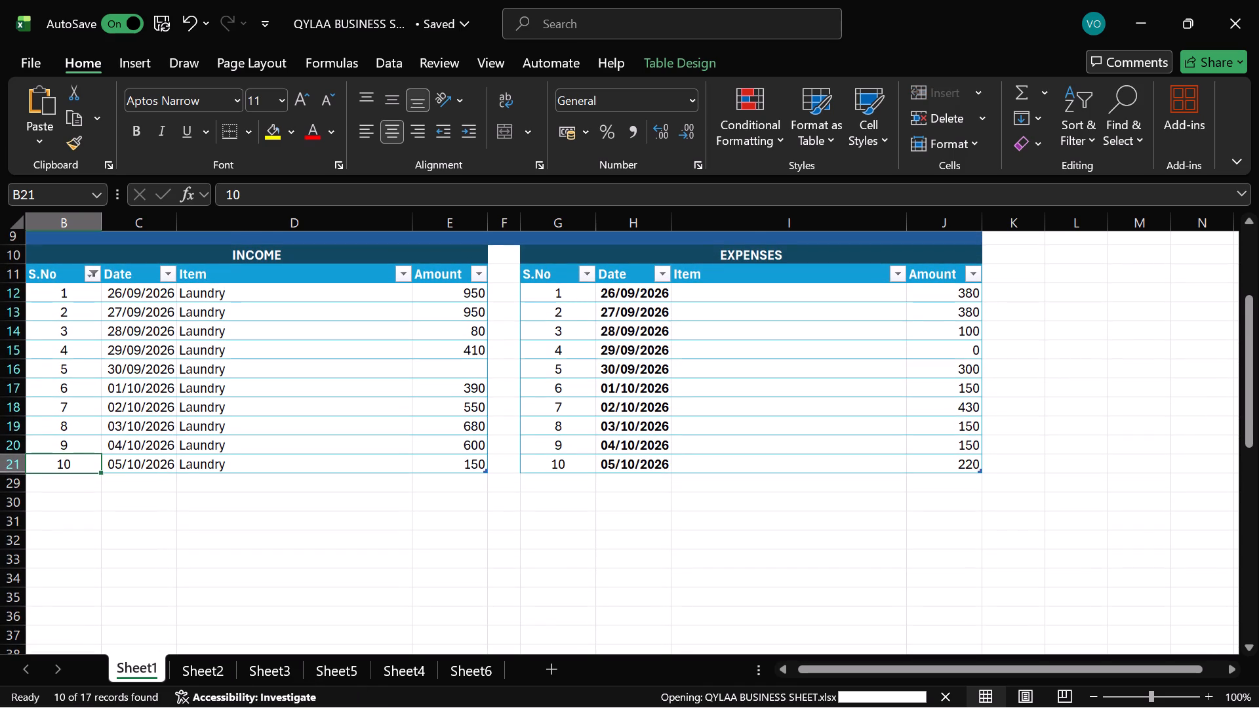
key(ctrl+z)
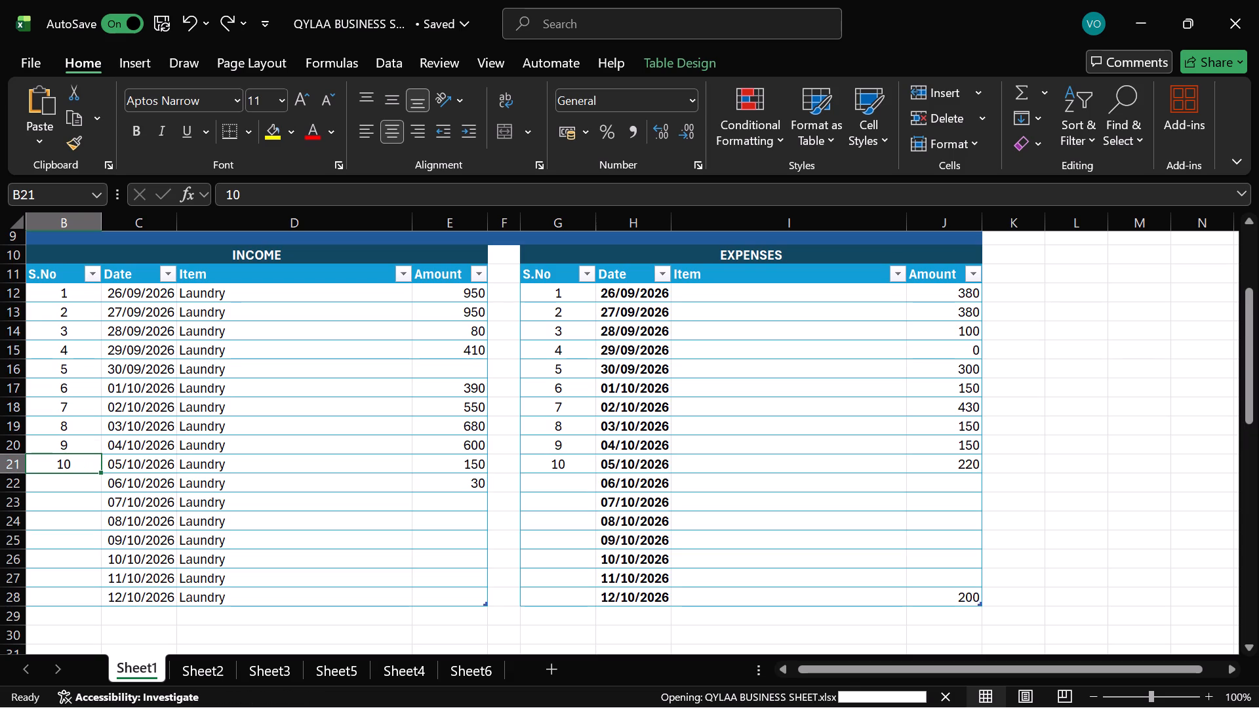
Continue the INCOME table's S.No column as a series from 10 down to 17 in the 12/10/2026 row.
click(84, 462)
drag(100, 467, 94, 484)
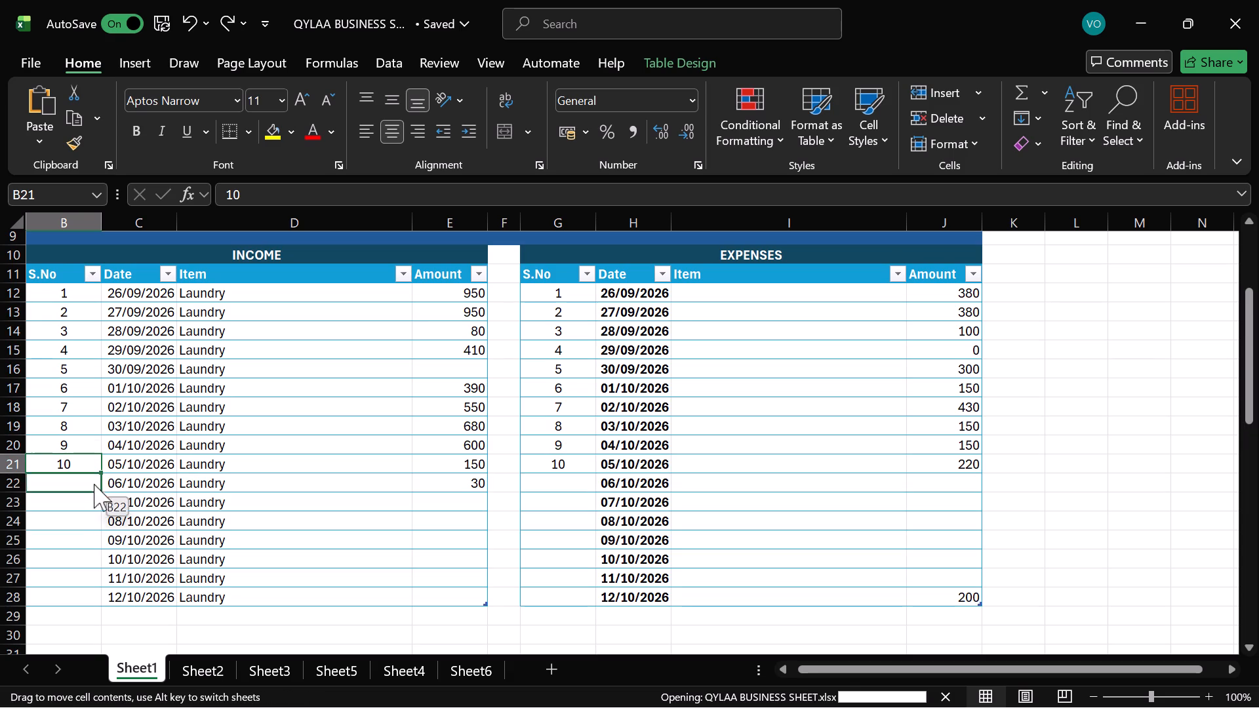
drag(94, 484, 94, 465)
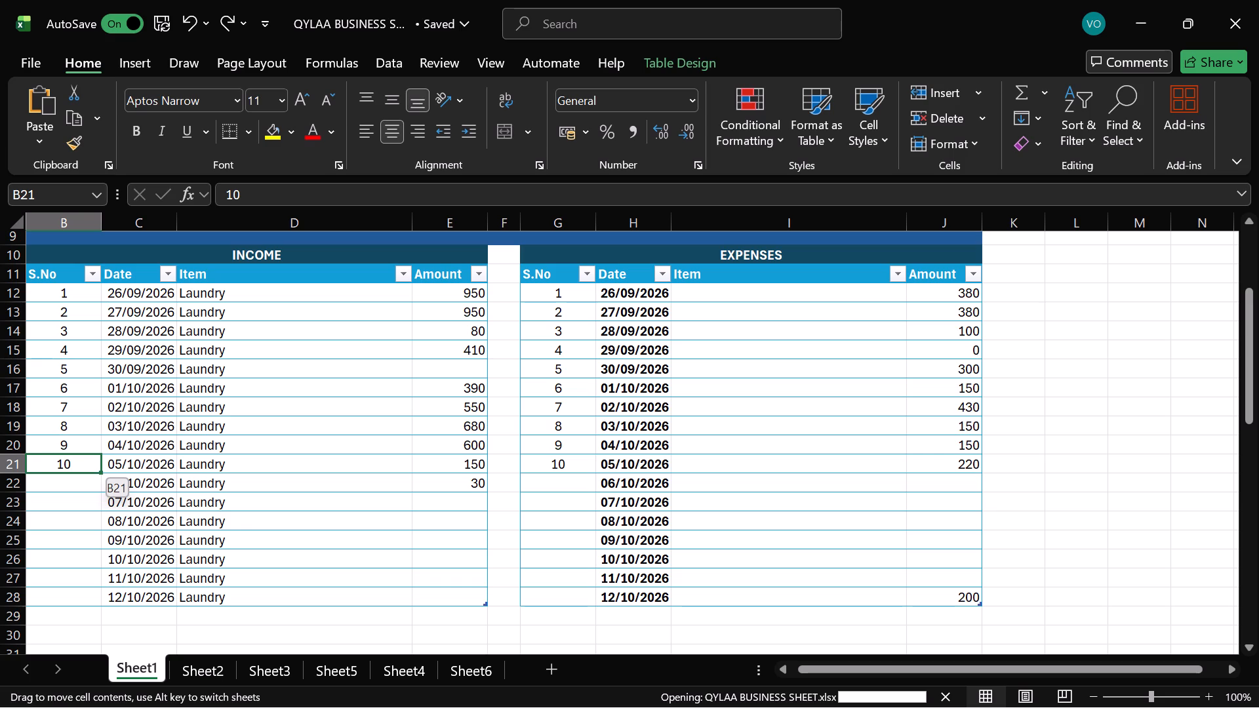
drag(98, 468, 96, 599)
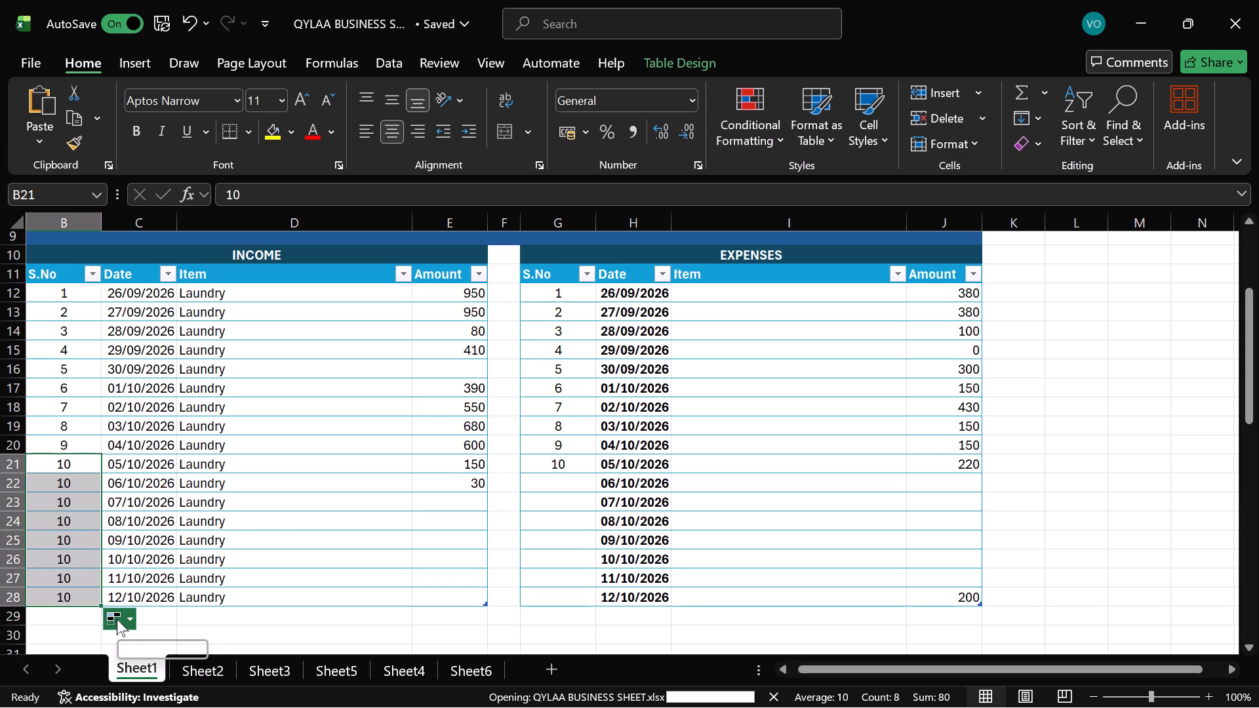
click(117, 619)
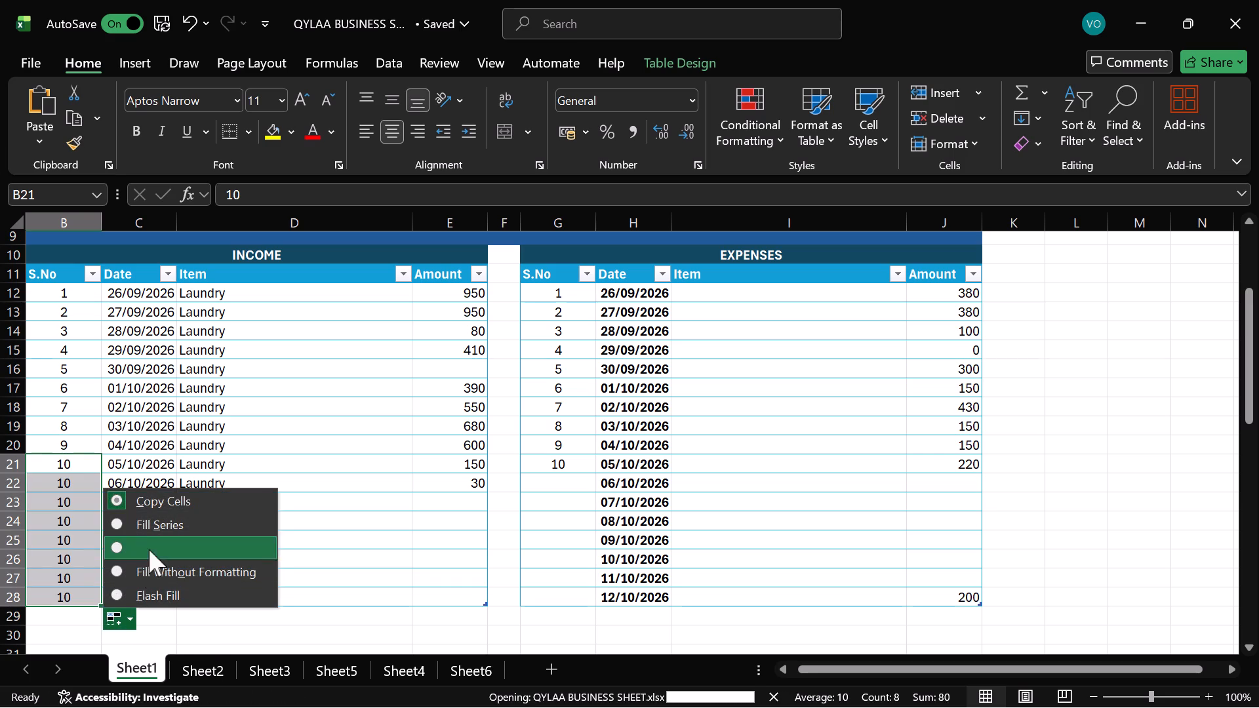
click(153, 528)
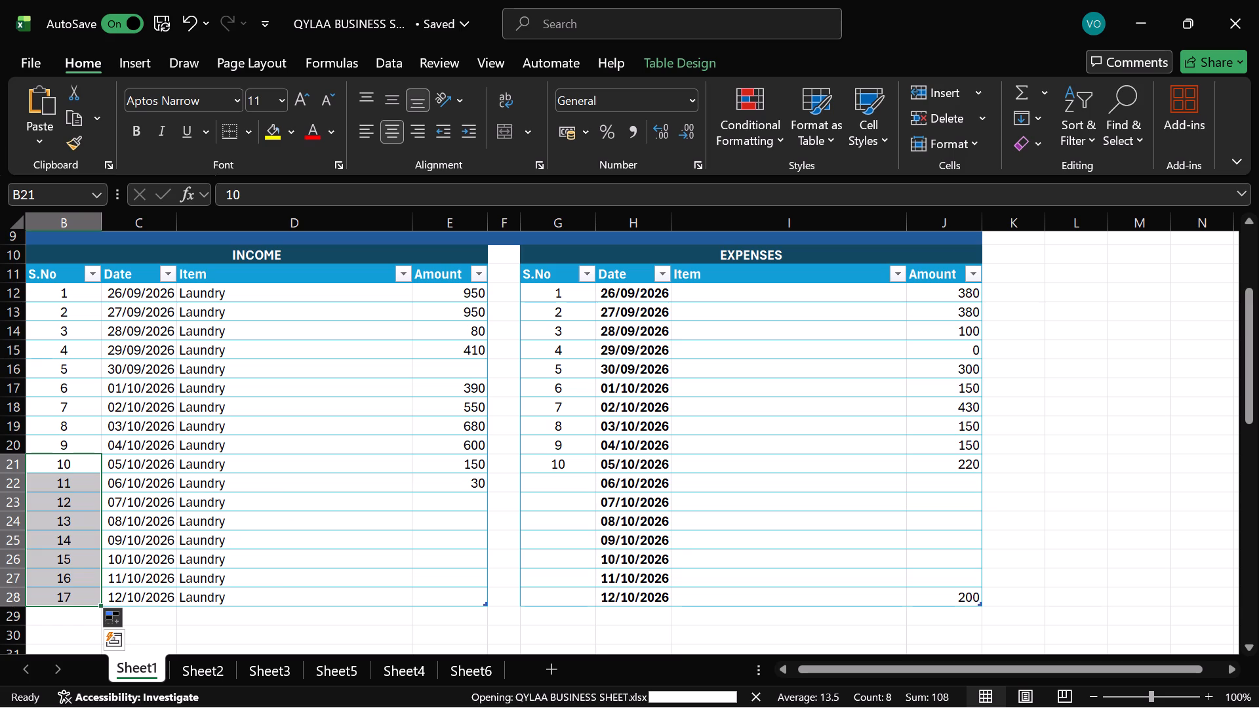
Continue the EXPENSES table's S.No column as a series from 10 down to 17 in the 12/10/2026 row.
click(578, 463)
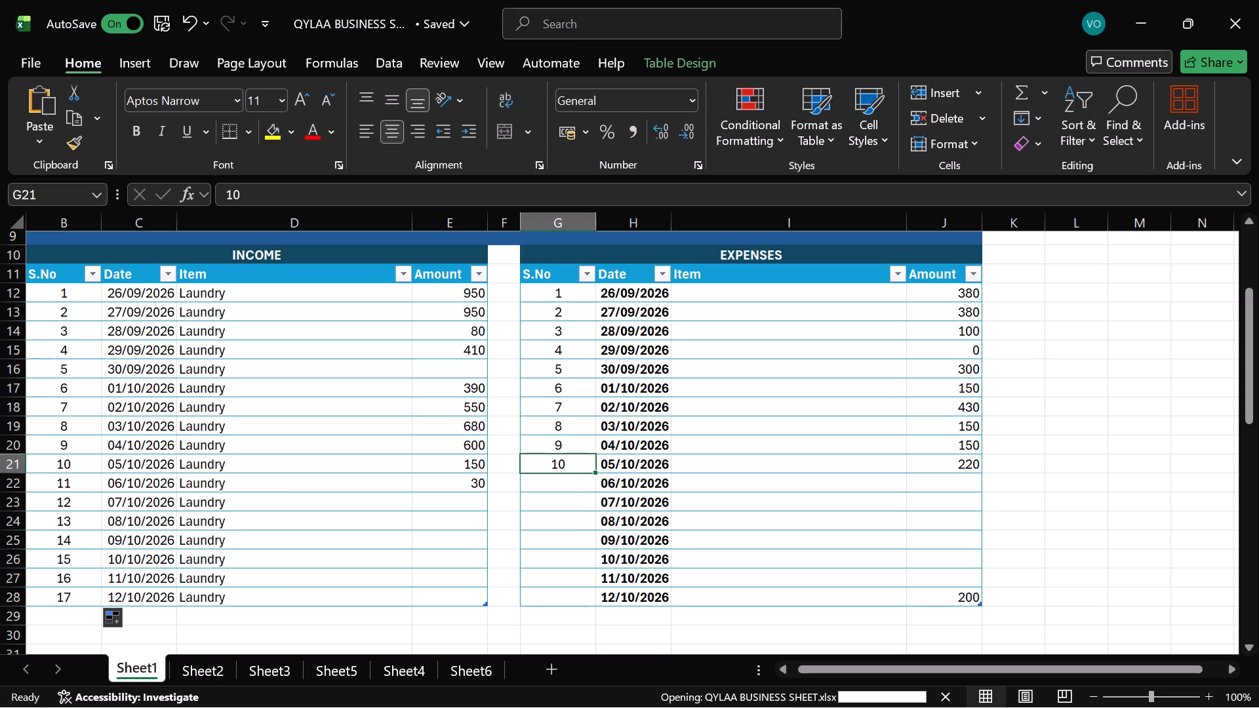
drag(593, 471, 589, 604)
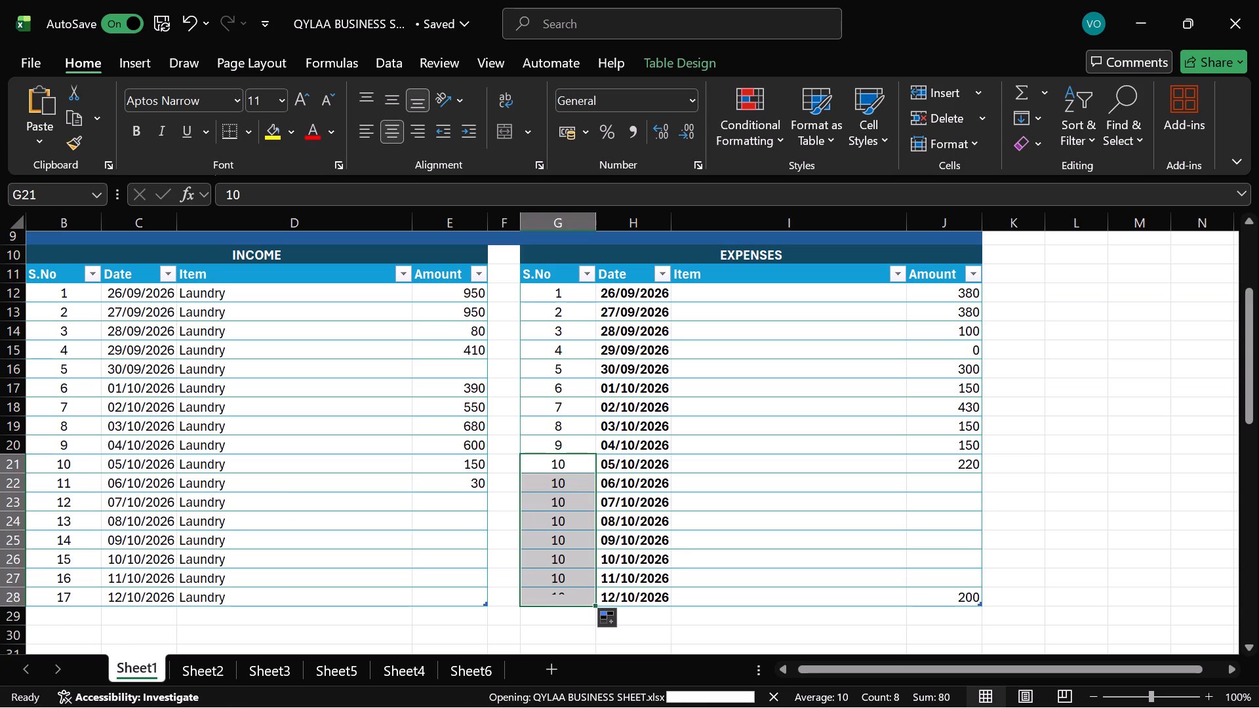
click(624, 619)
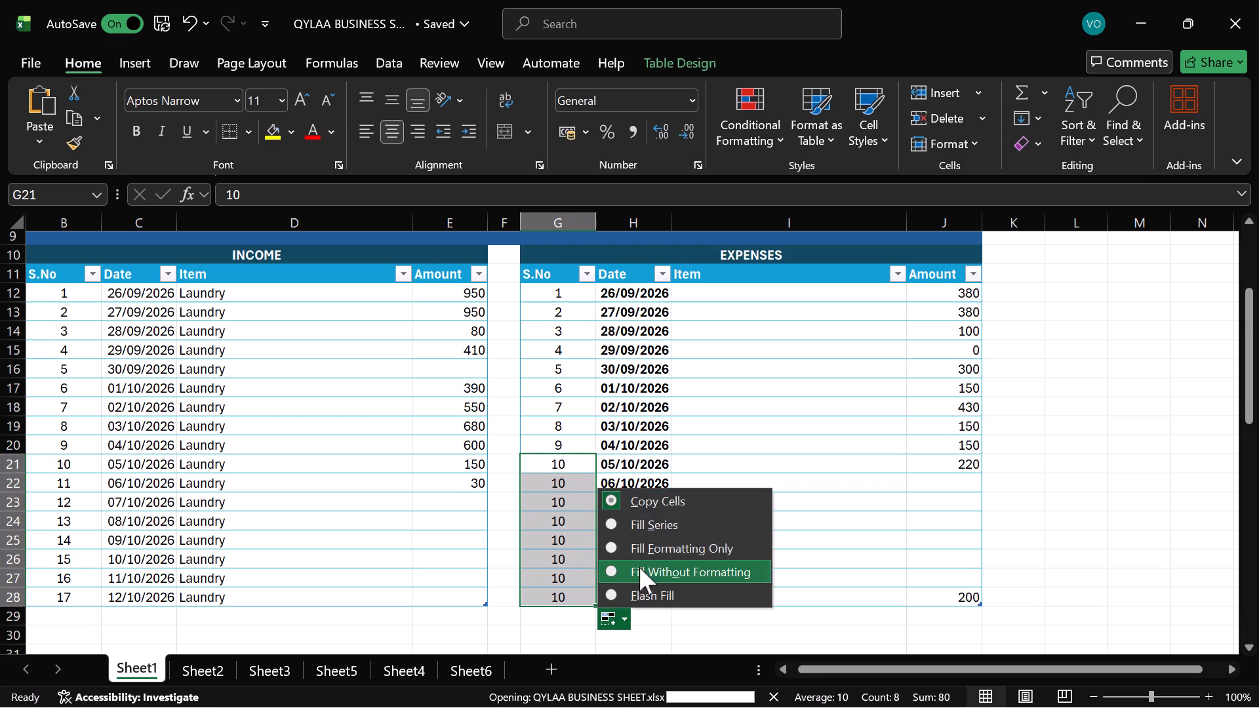
click(649, 524)
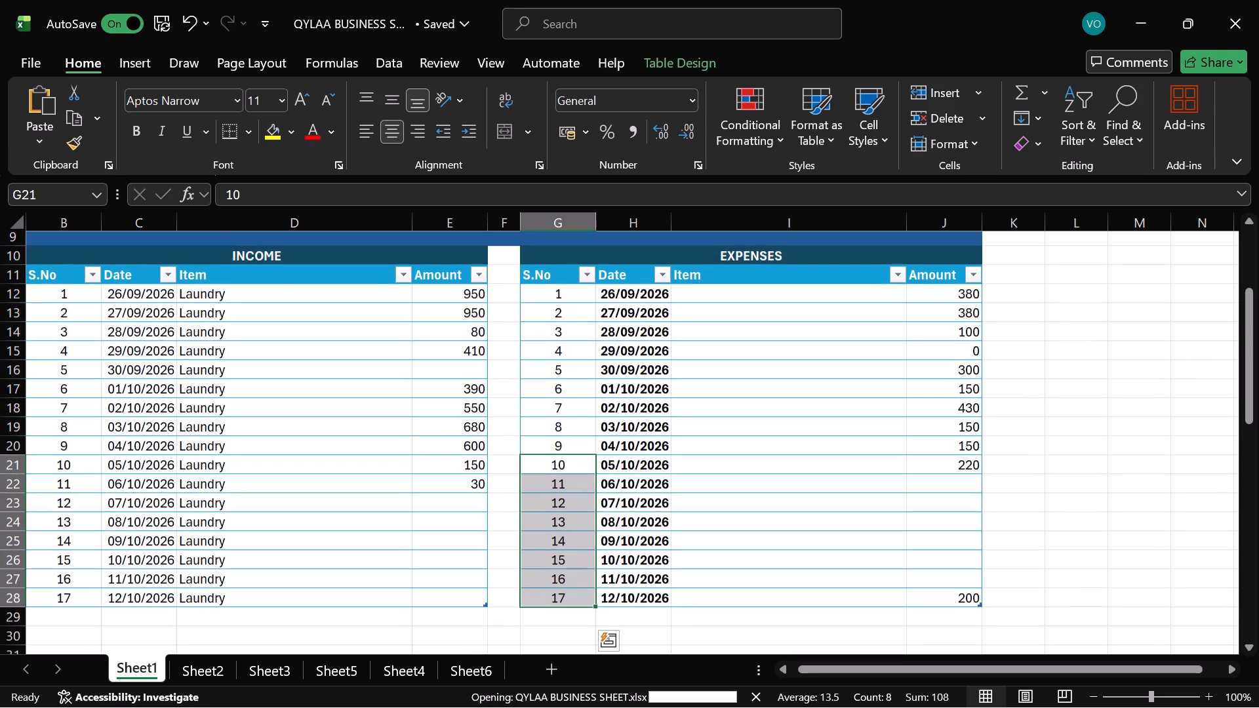
Enter 0 as the INCOME table's Amount for each date from 07/10/2026 through 12/10/2026.
click(449, 500)
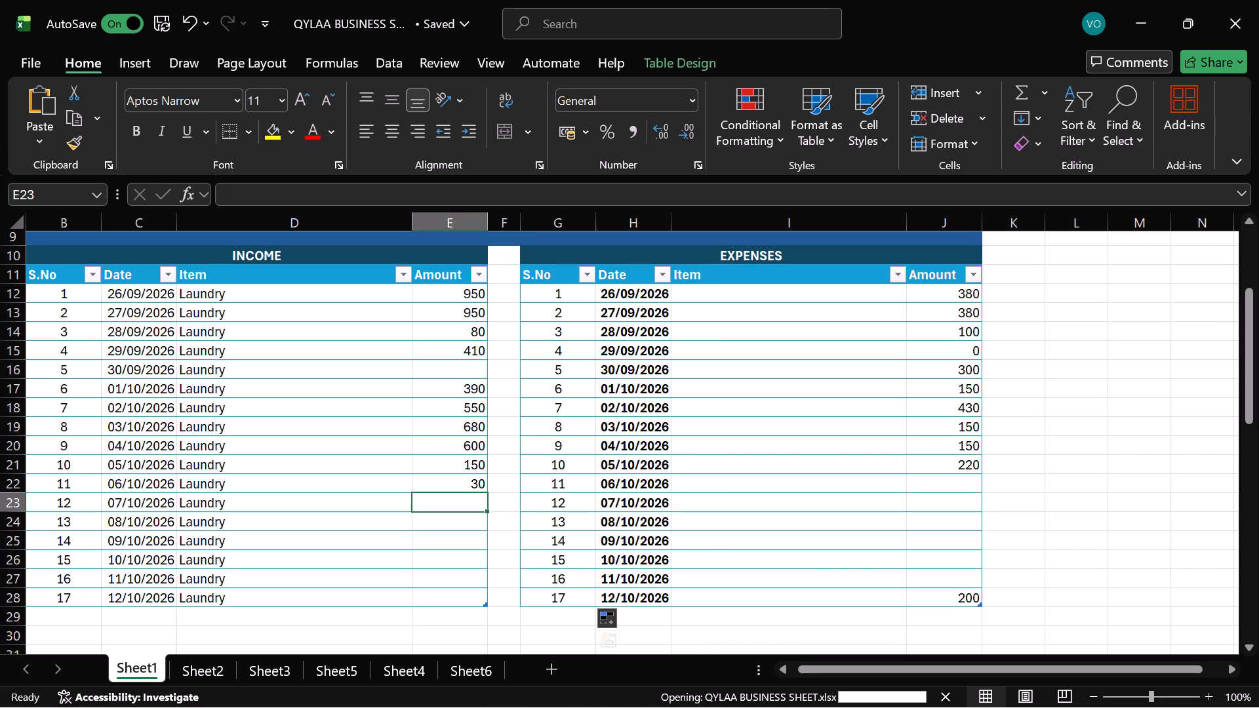
key(0)
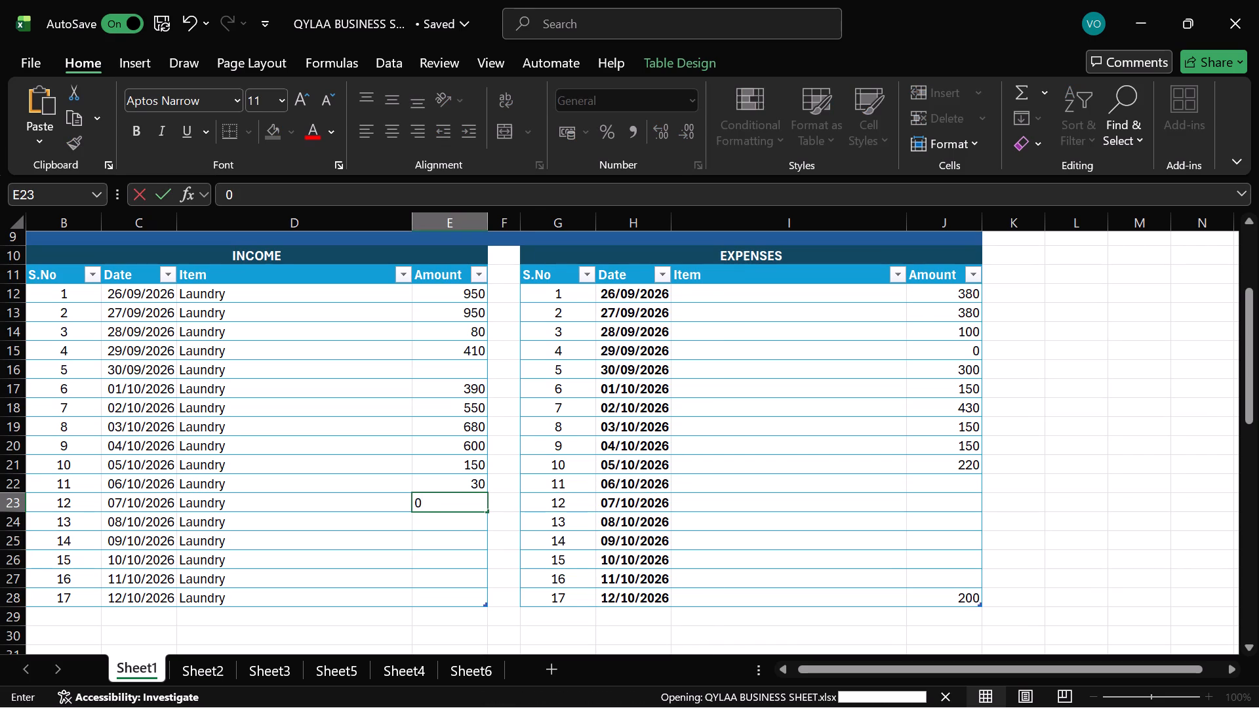
click(464, 524)
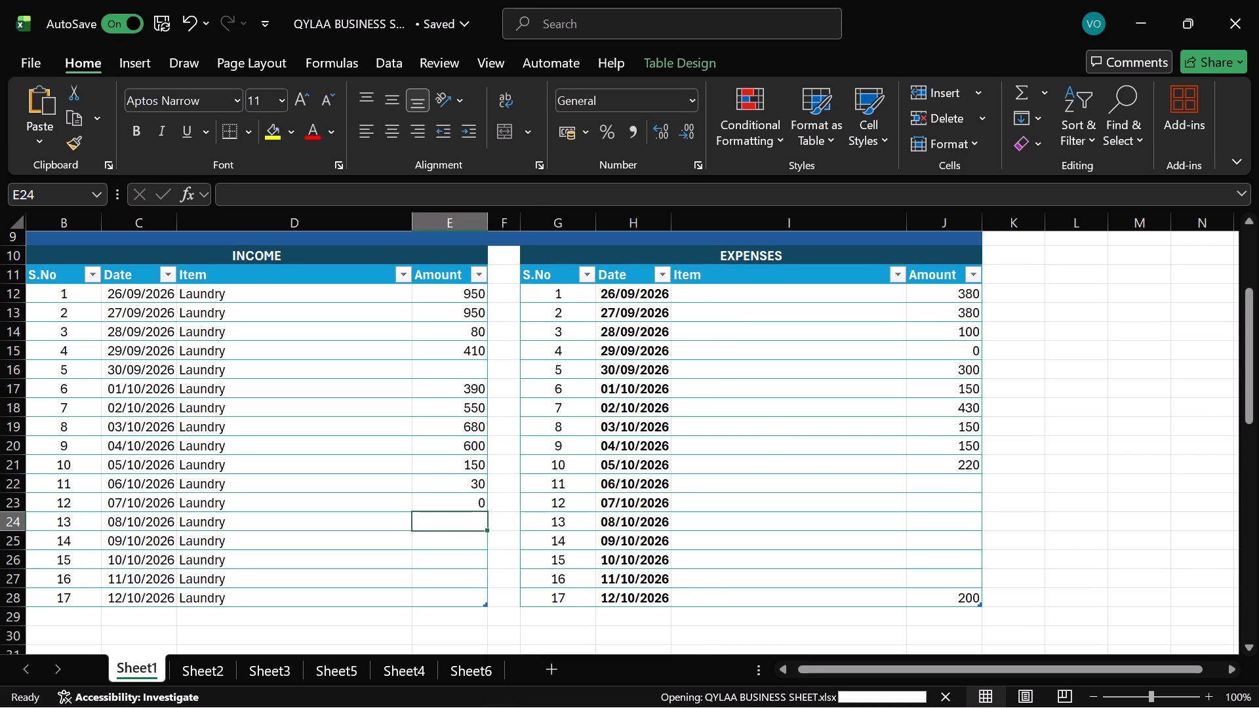
key(0)
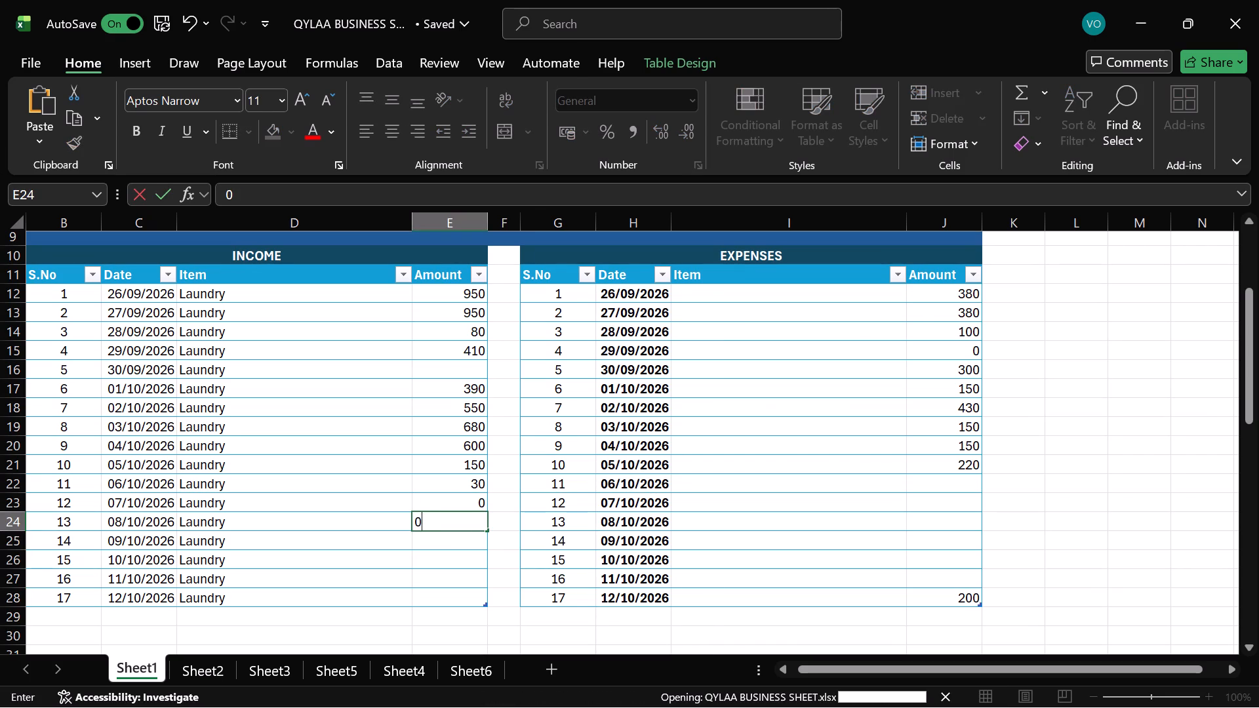
key(Return)
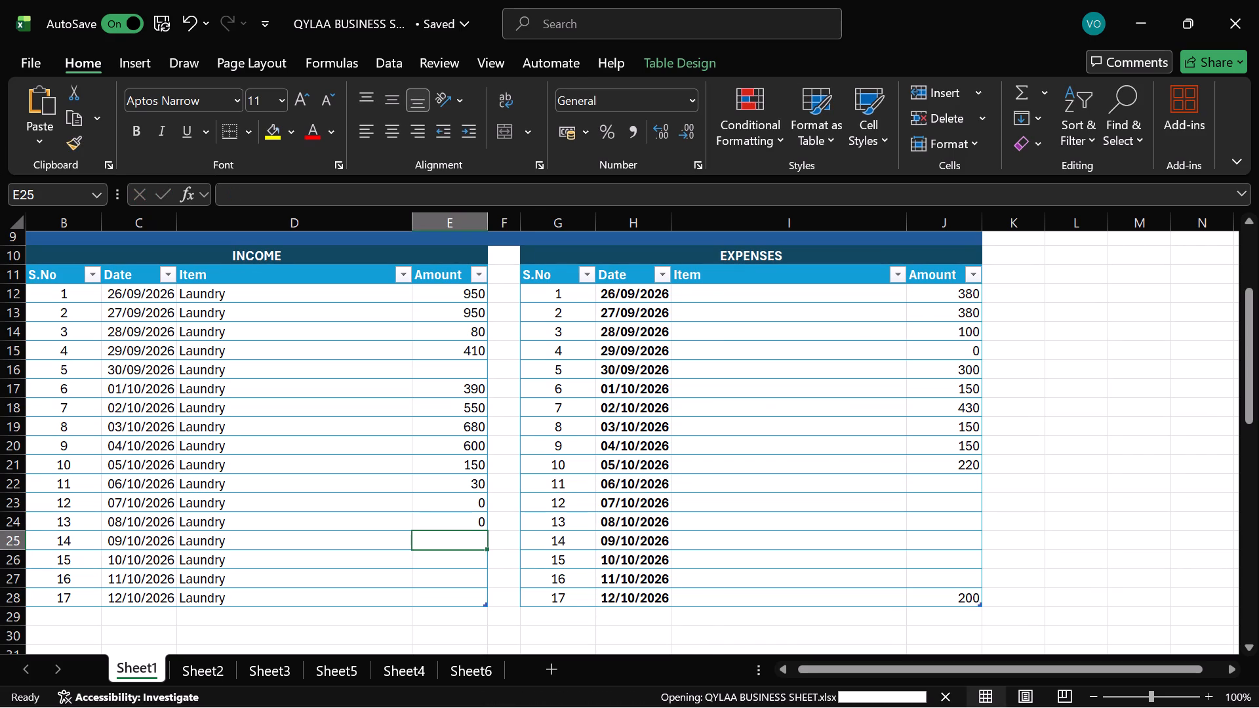
key(0)
key(Return)
key(0)
key(Return)
key(0)
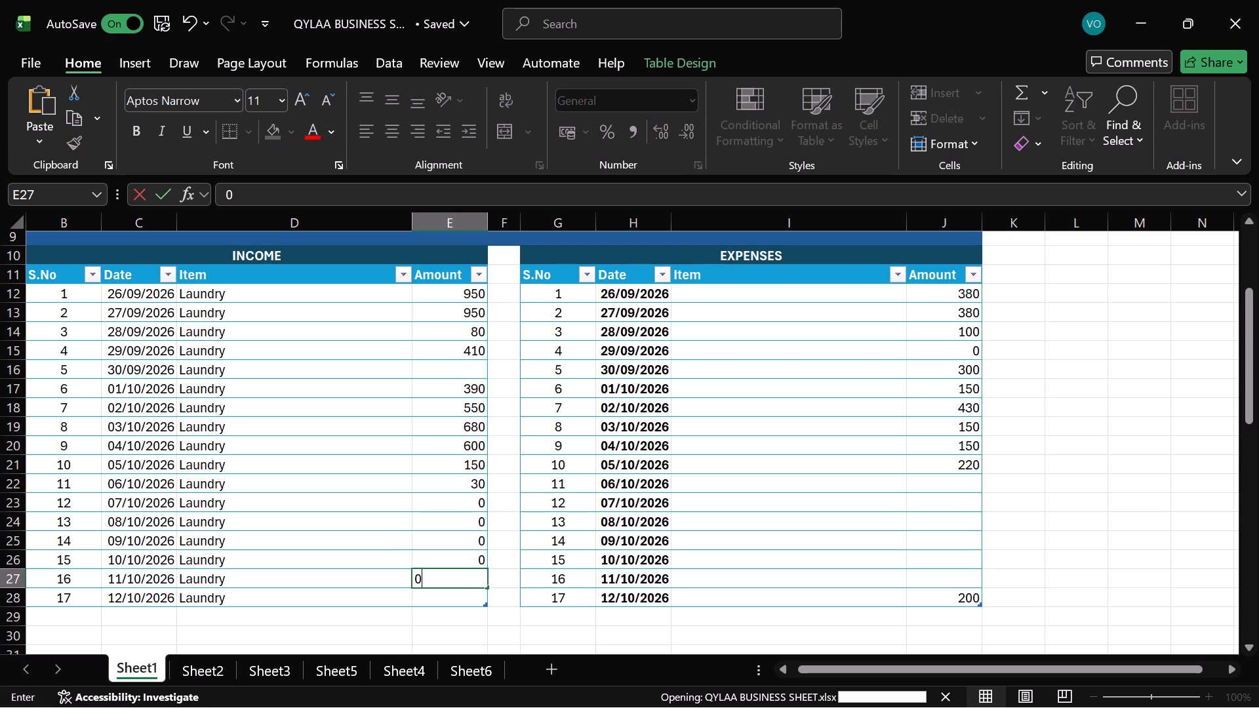
key(Return)
key(0)
key(Return)
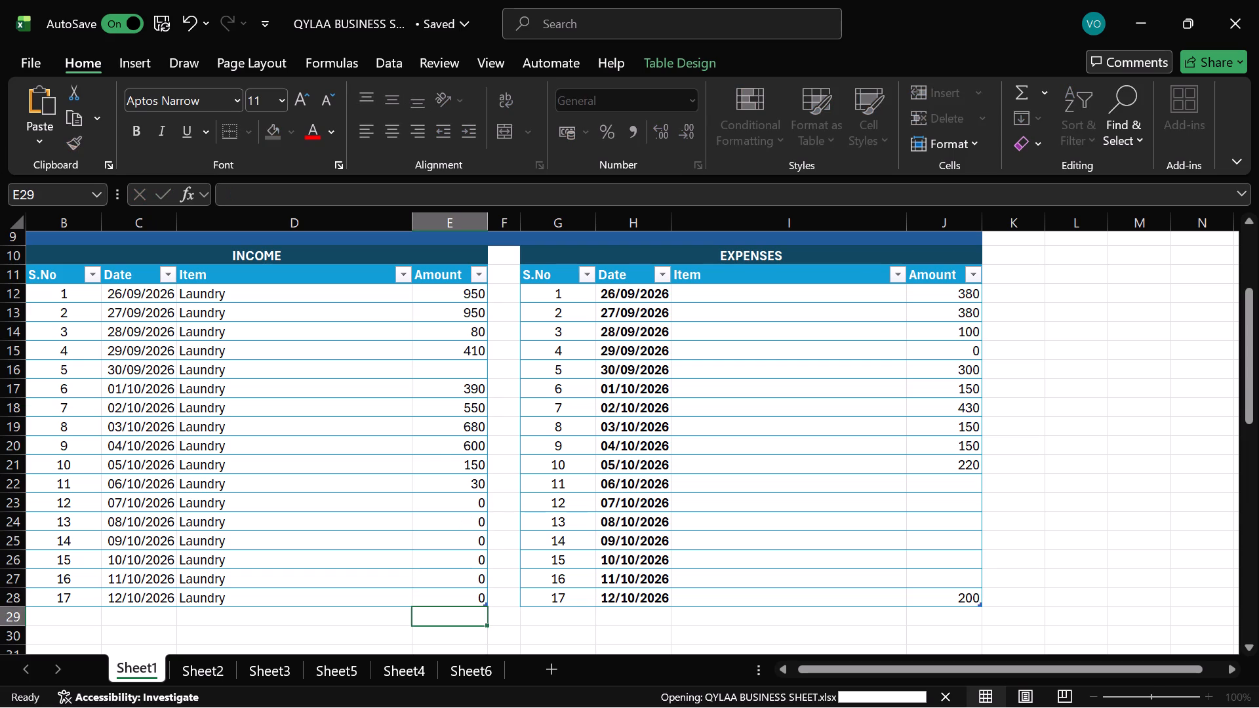
Enter 0 as the EXPENSES table's Amount for each date from 06/10/2026 through 11/10/2026.
click(959, 482)
key(0)
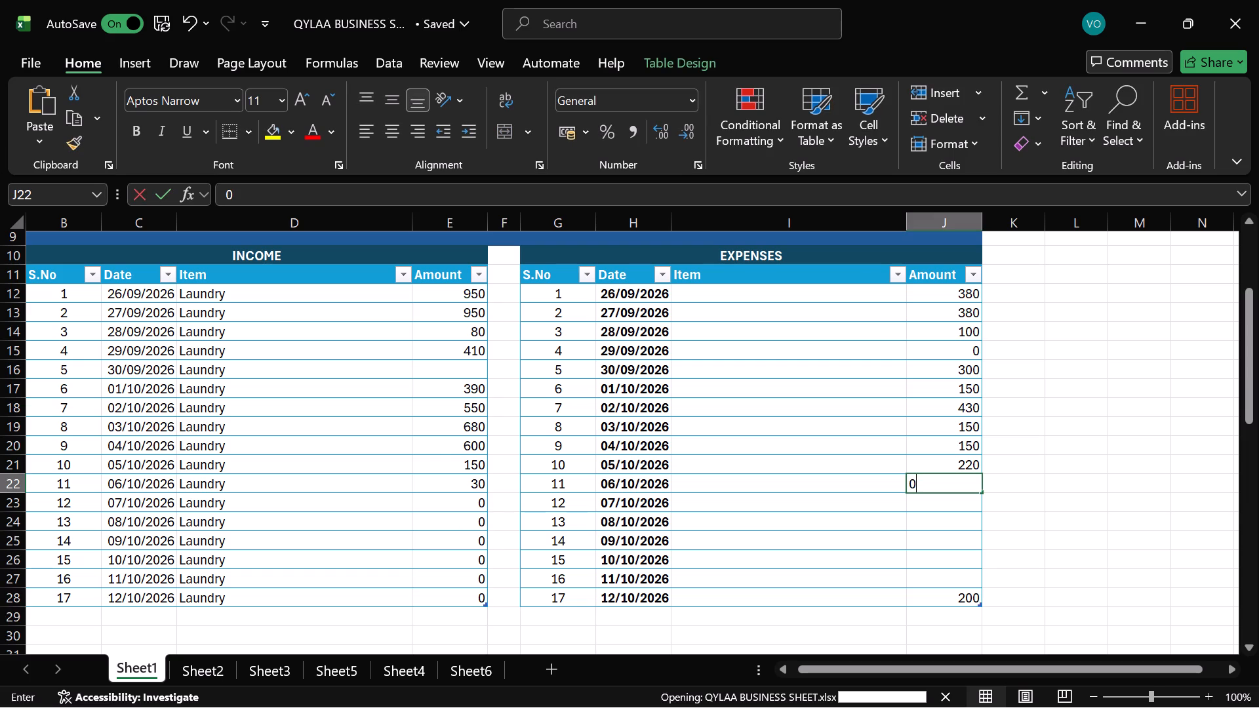
key(Return)
key(0)
key(Return)
key(0)
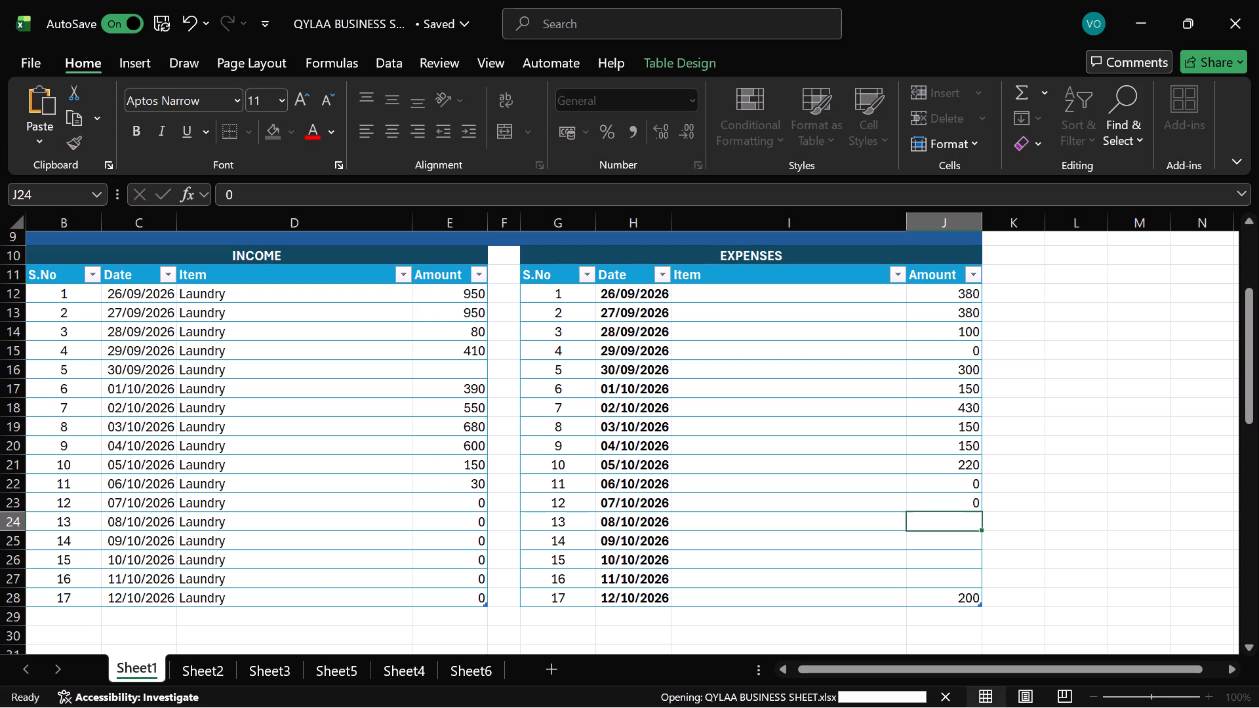
key(Return)
key(Return)
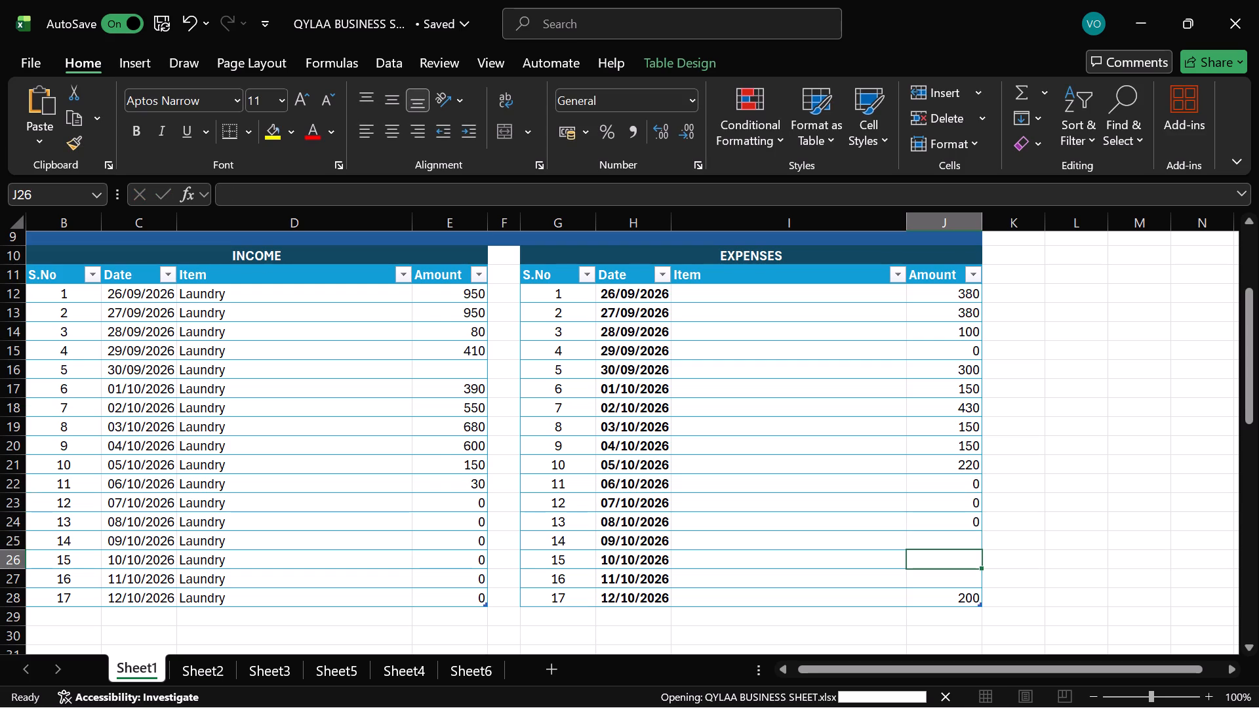
key(0)
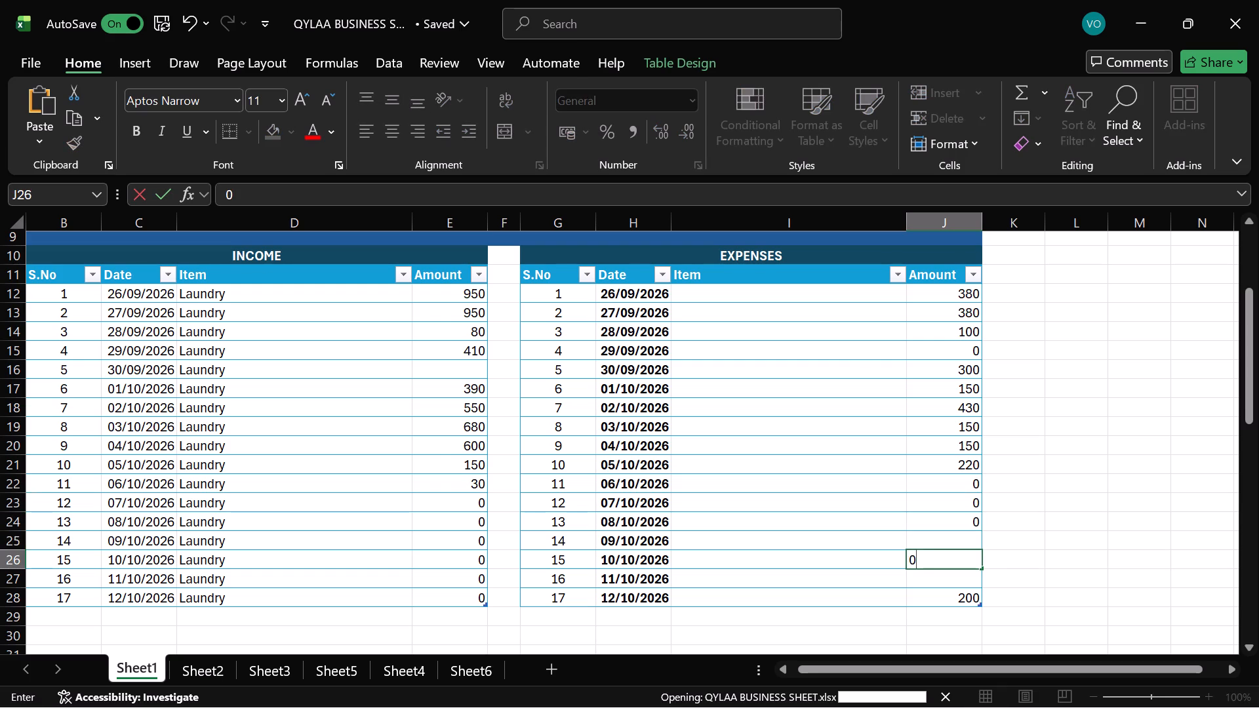
key(Return)
key(0)
key(Return)
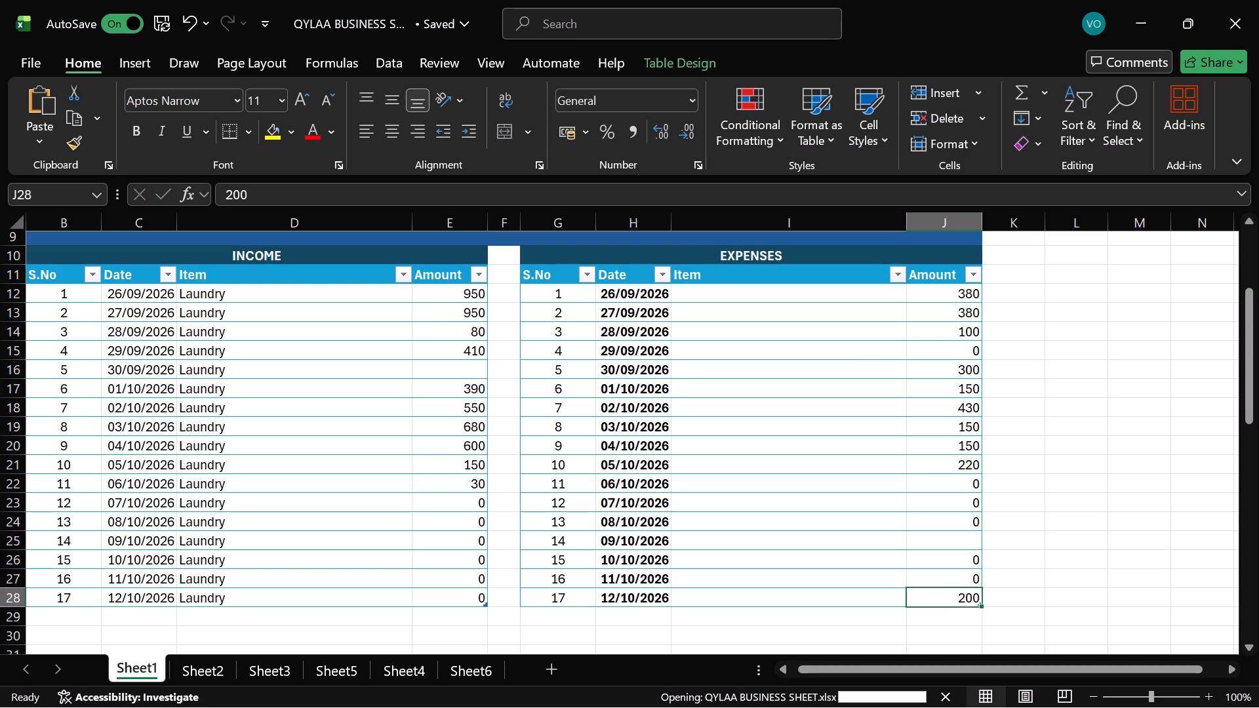
click(948, 538)
key(0)
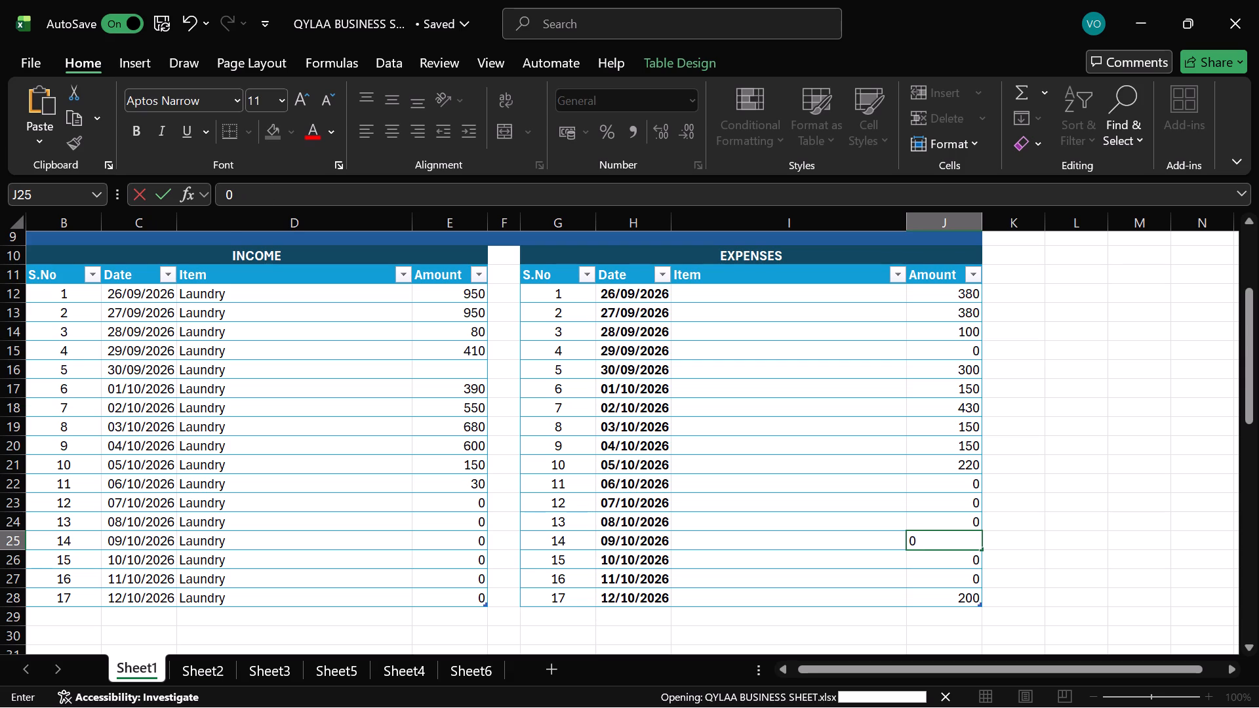
click(458, 678)
Look through the Daily Client Log on Sheet3, the summary on Sheet5 and the Laundry Service Expenses on Sheet4.
click(414, 663)
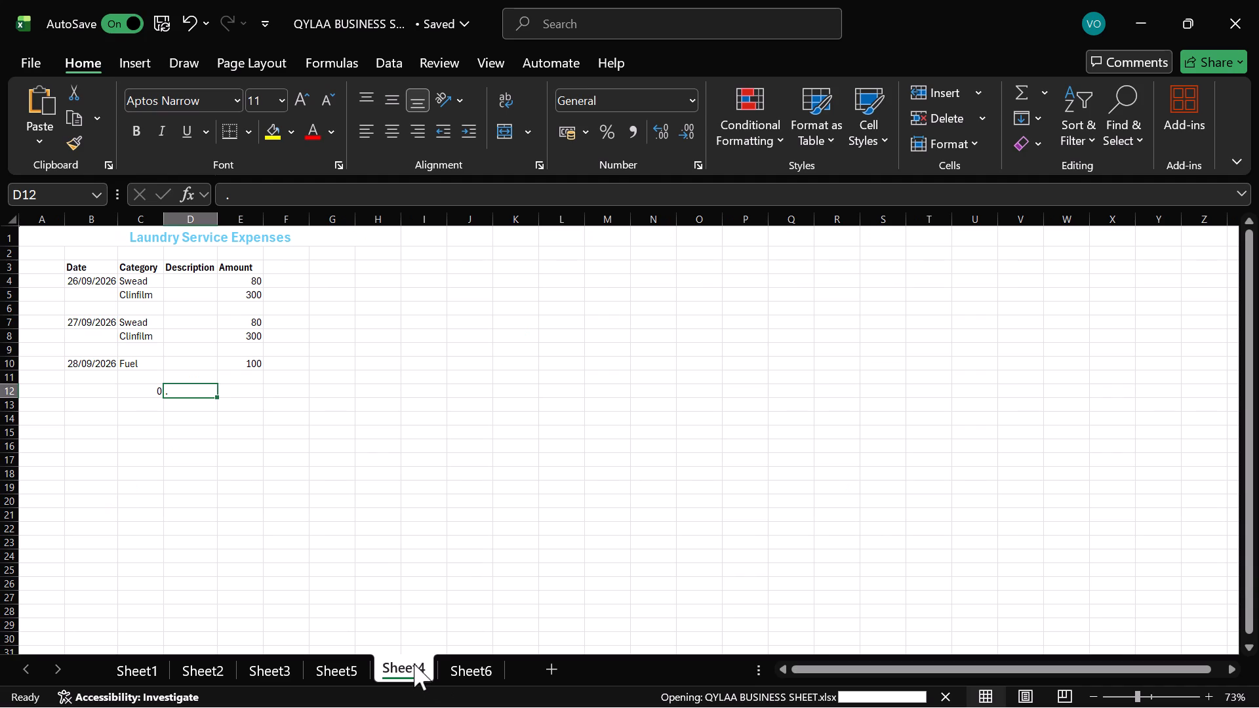
click(353, 669)
click(281, 665)
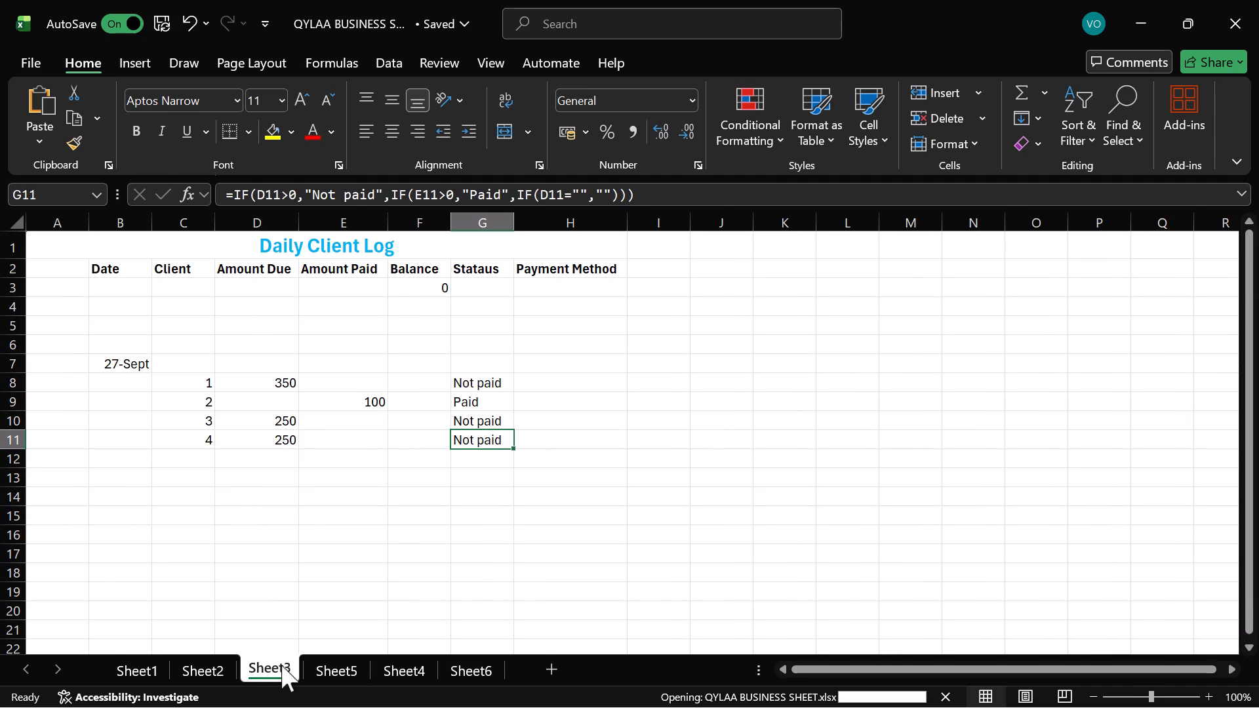
click(353, 670)
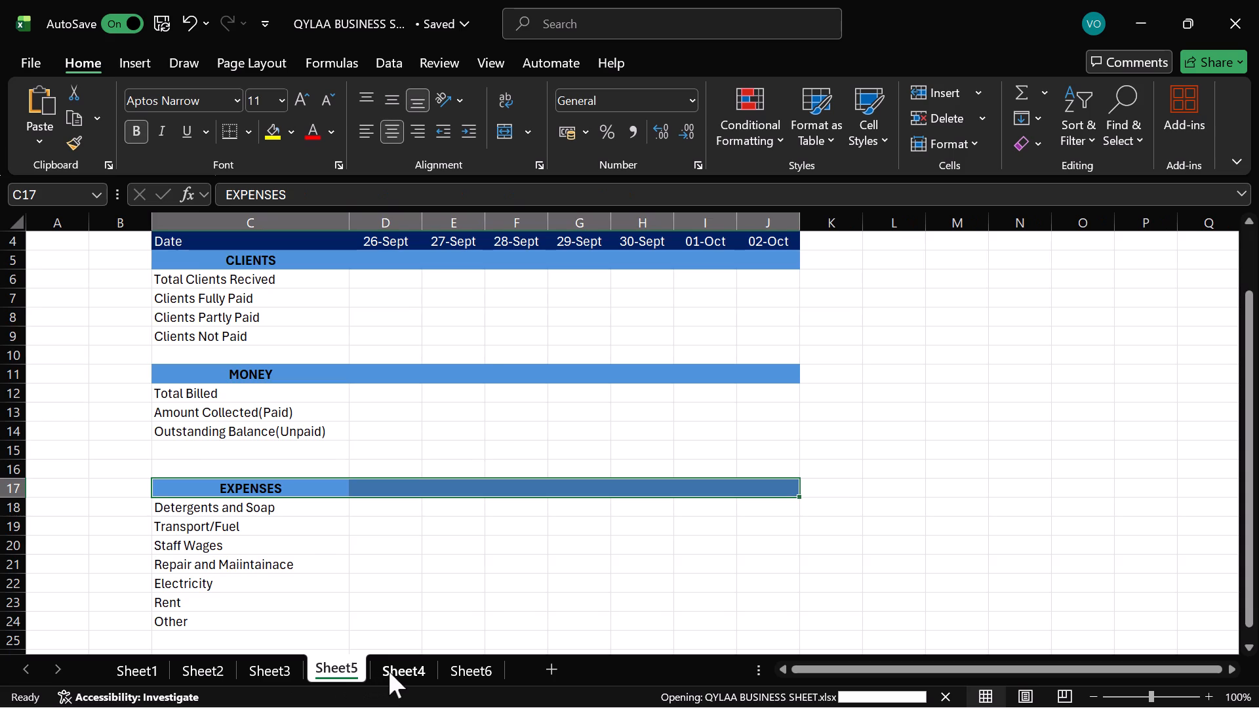
click(389, 671)
scroll(230, 483, down, 1)
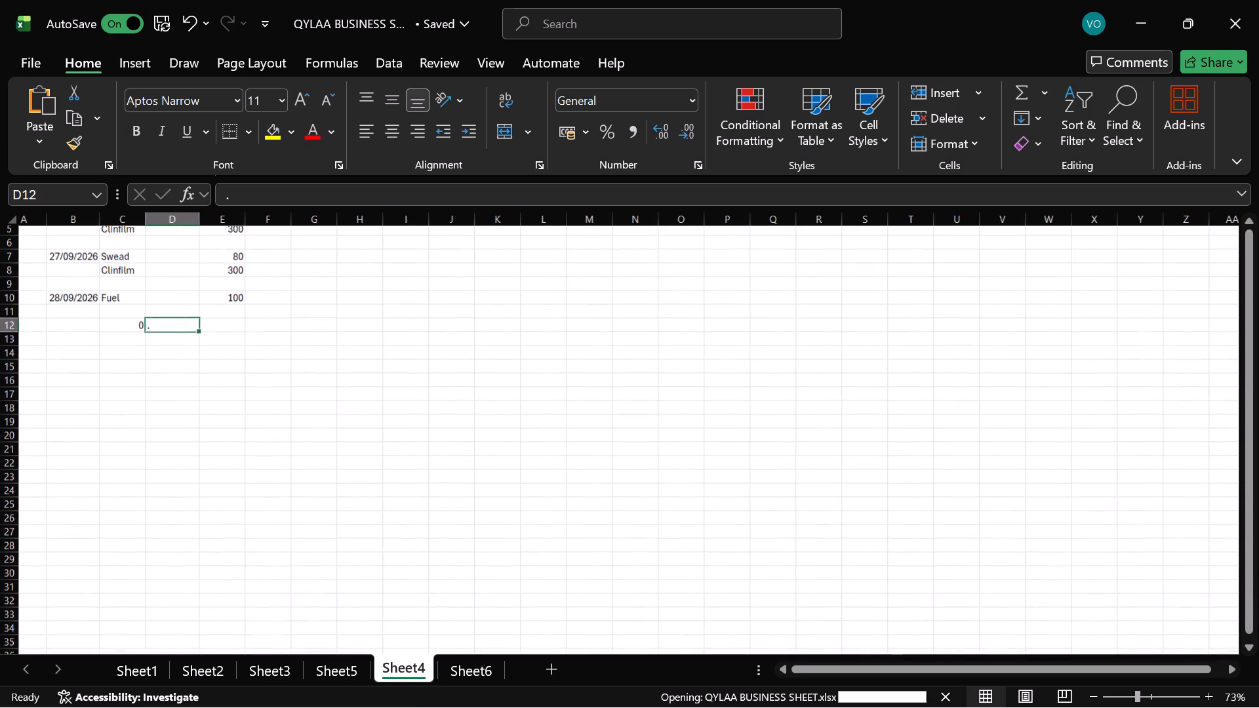
scroll(230, 483, right, 1)
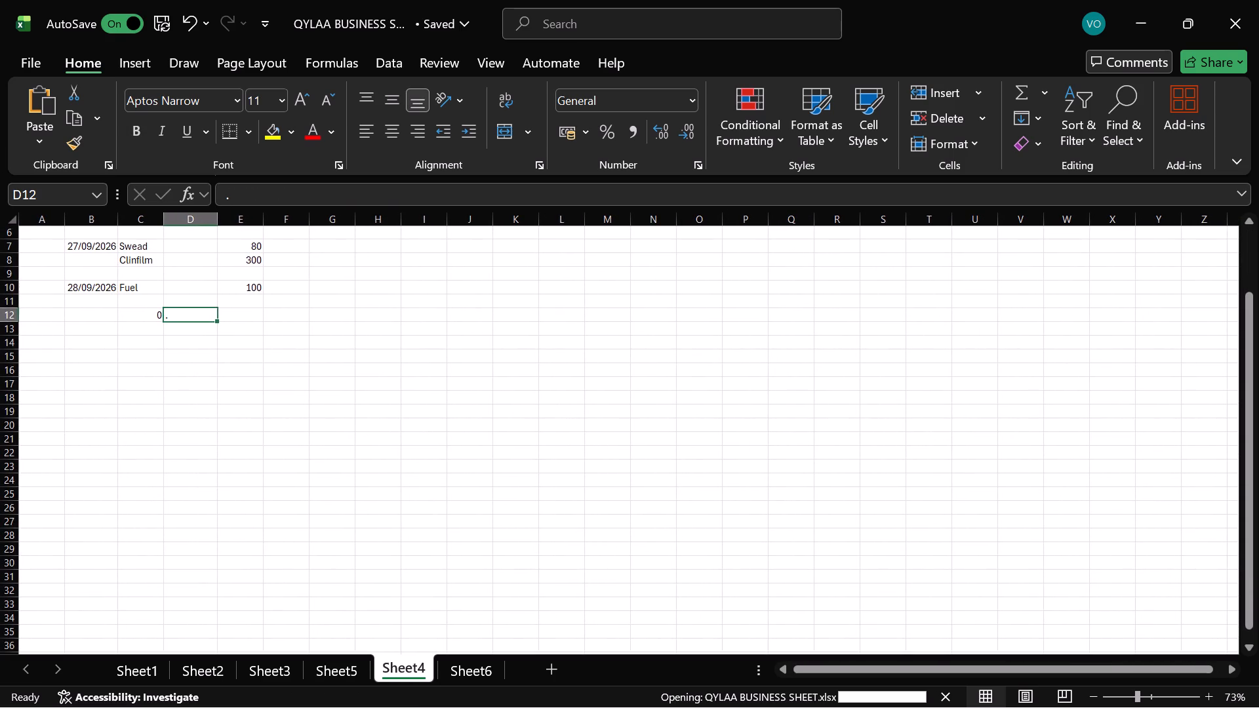
Add a fuel expense with an Amount of 150 in row 15 of Sheet4's expense list.
scroll(230, 483, up, 1)
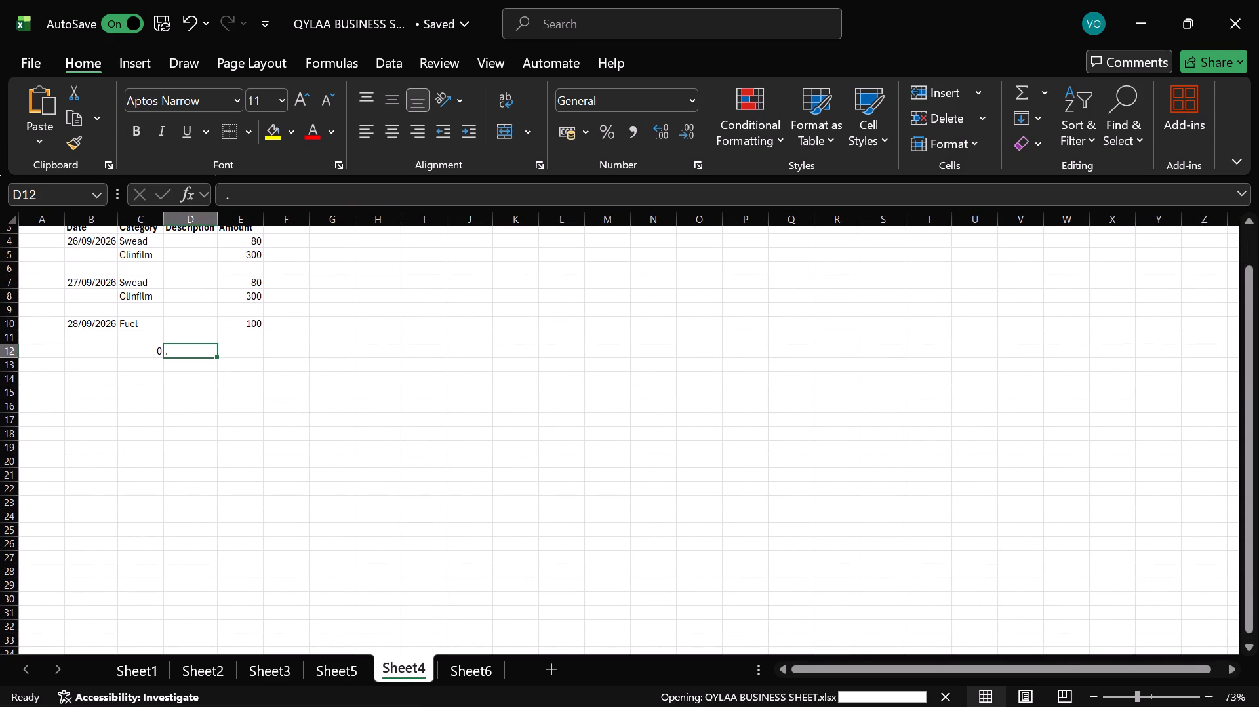
click(92, 396)
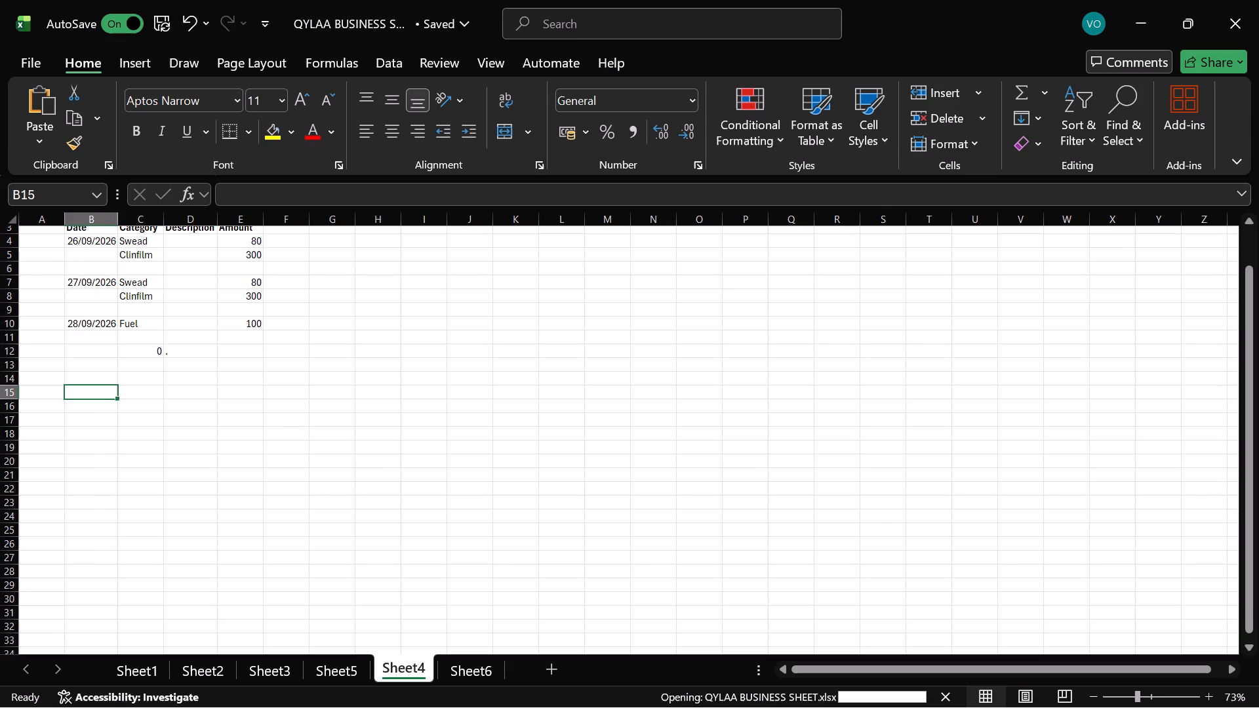
click(145, 378)
click(145, 392)
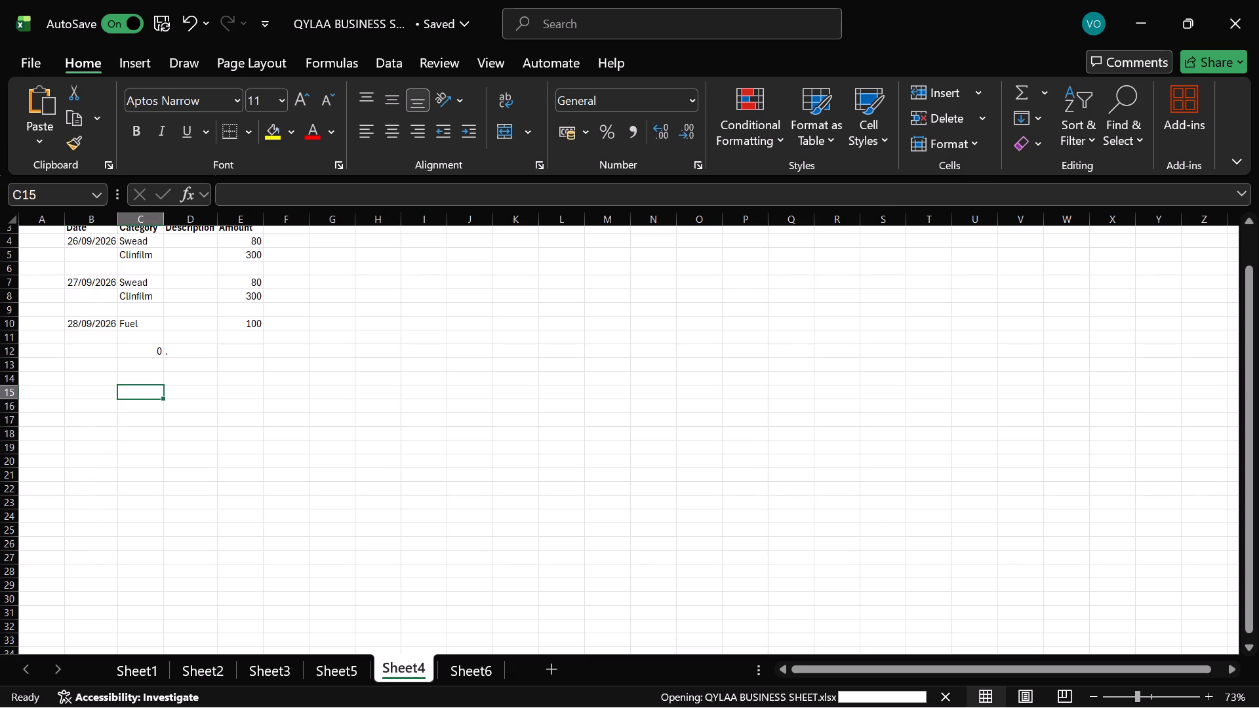
text(fuel)
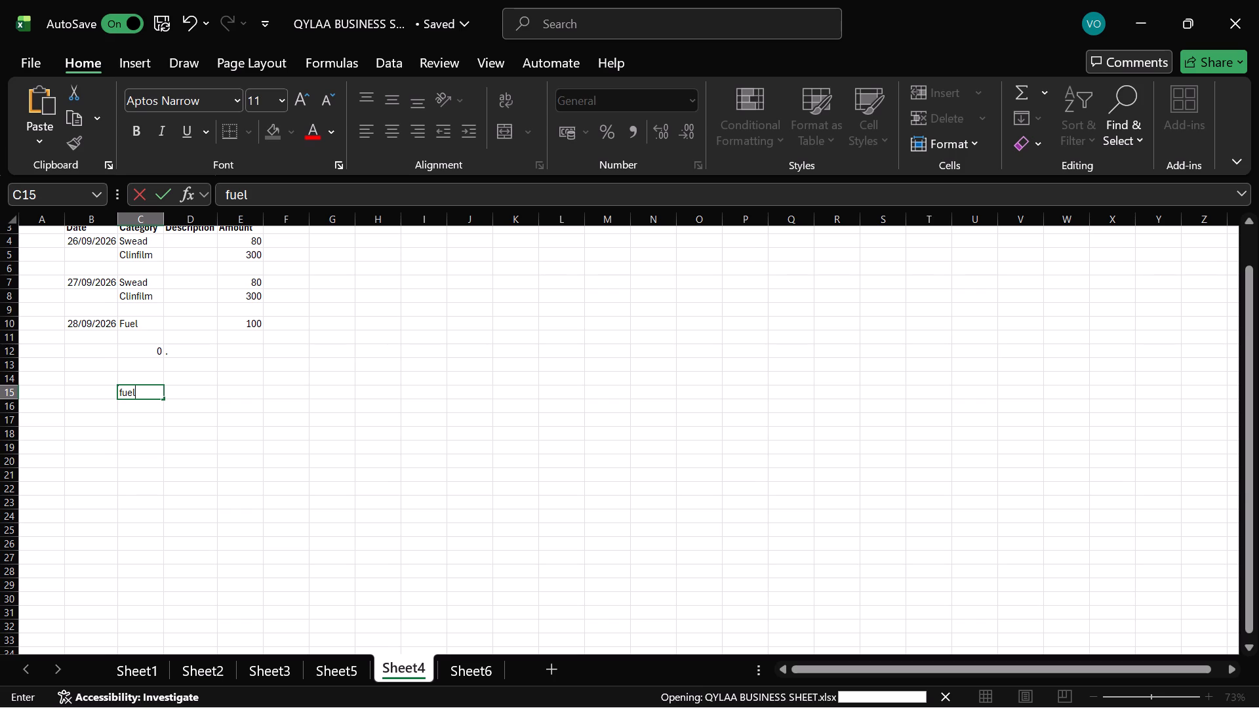
click(252, 395)
text(150)
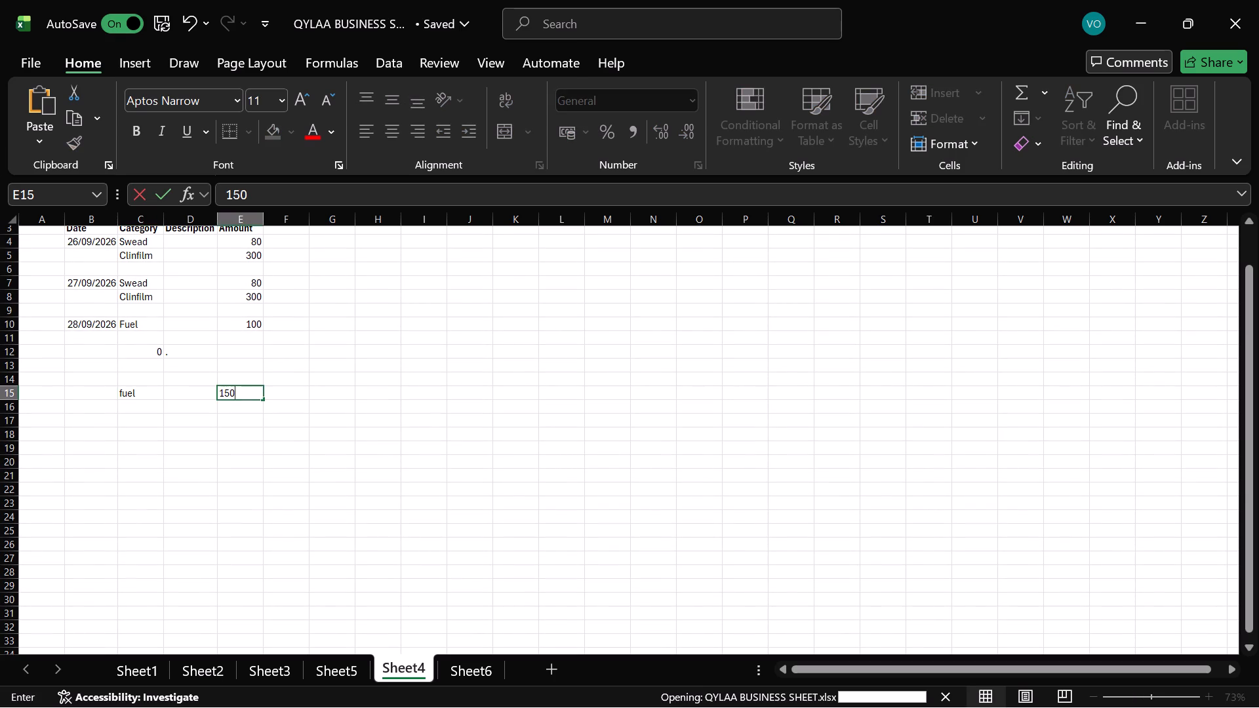
Add a lunch expense with an Amount of 50 in row 16, directly below the fuel entry.
click(148, 405)
text(lunc)
click(260, 409)
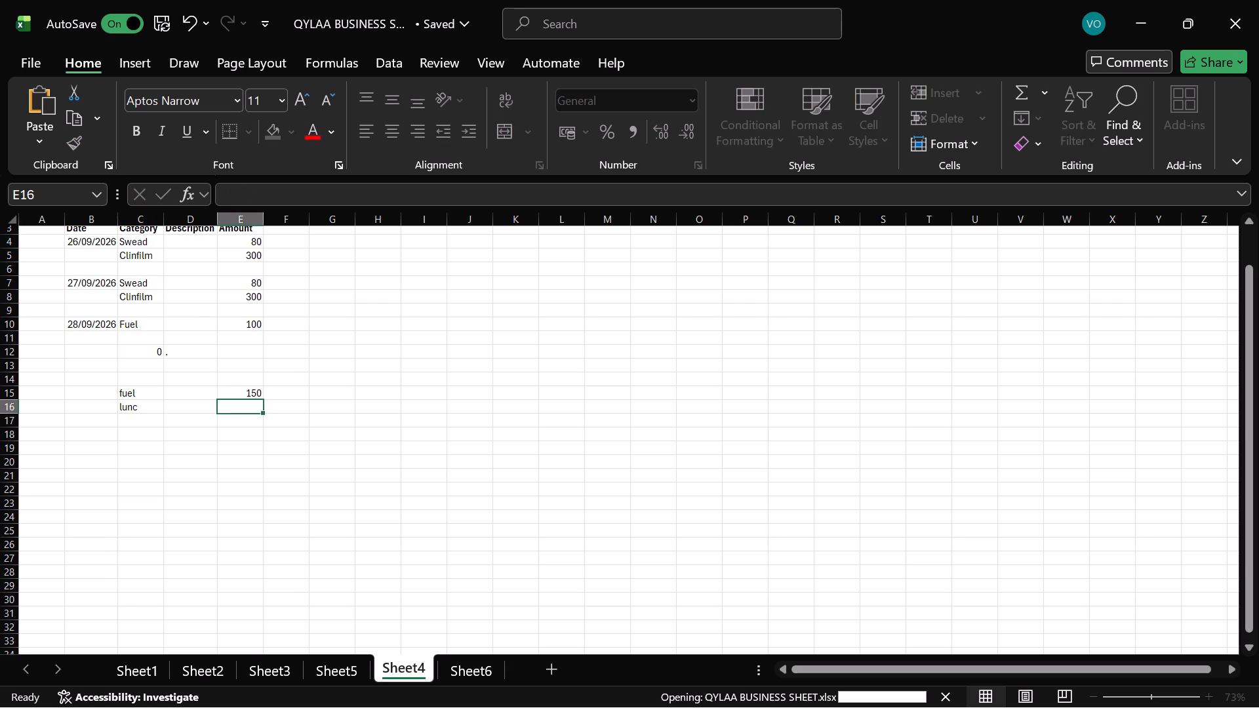
text(50)
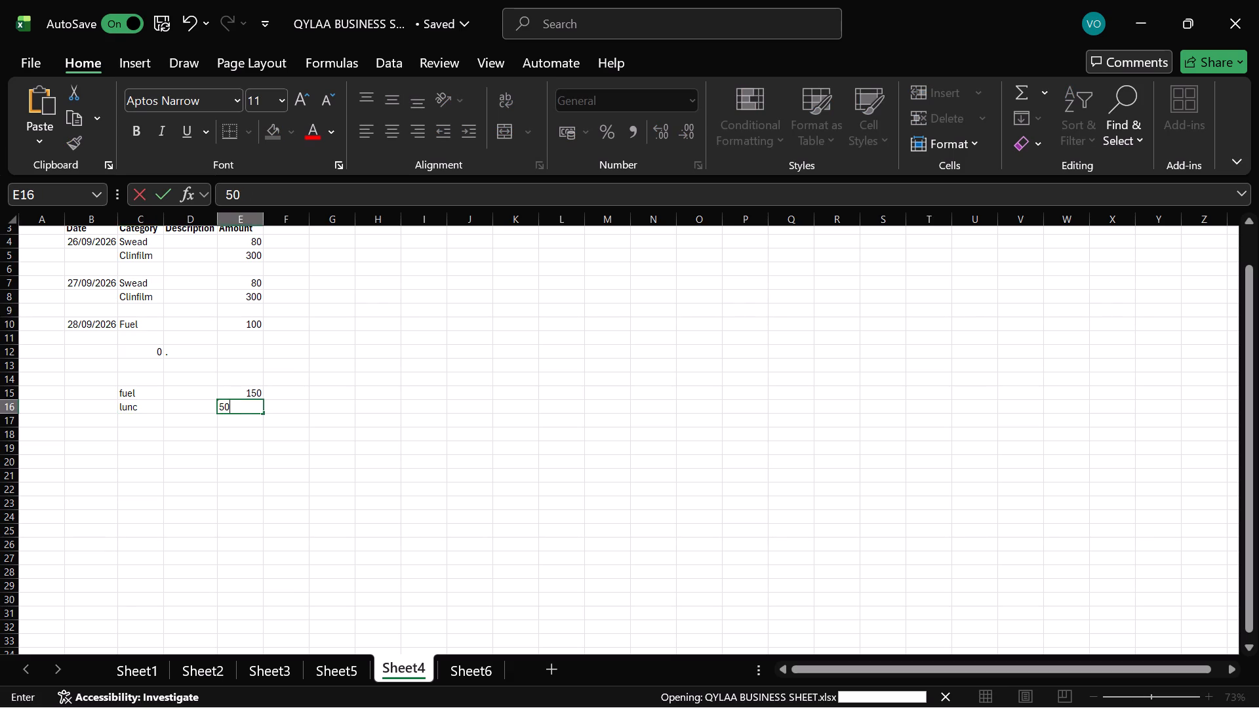
click(145, 414)
click(152, 404)
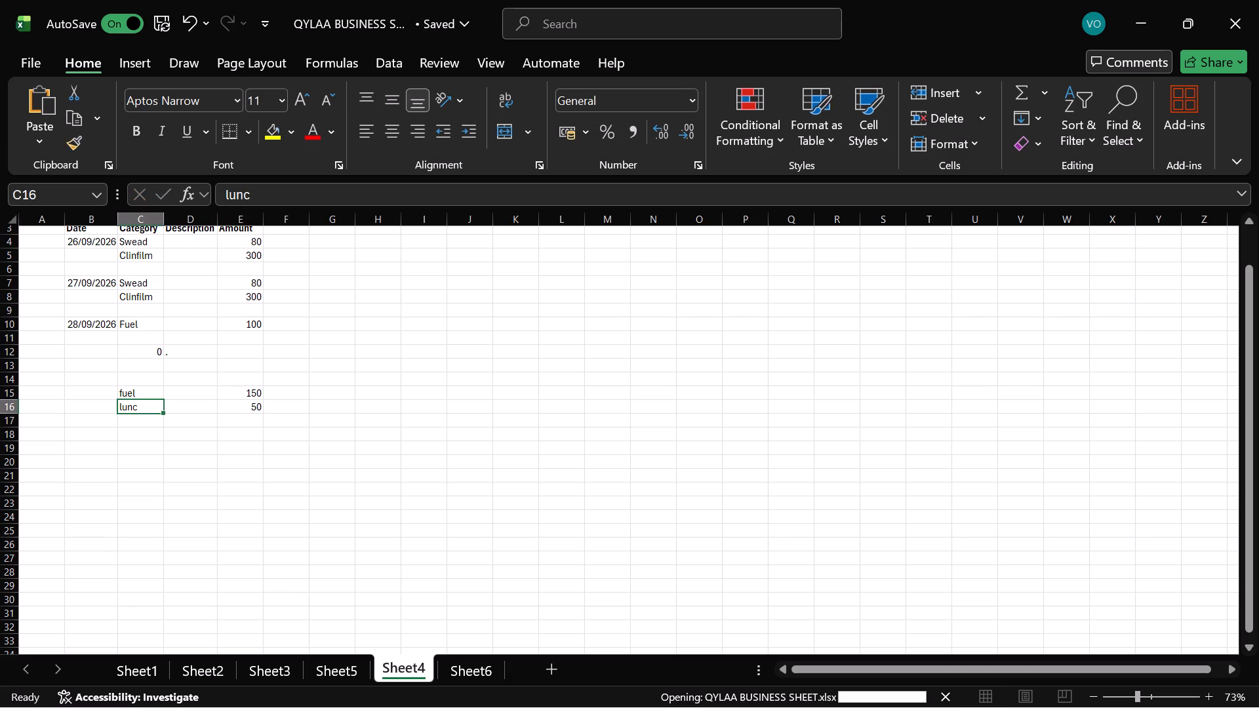
key(h)
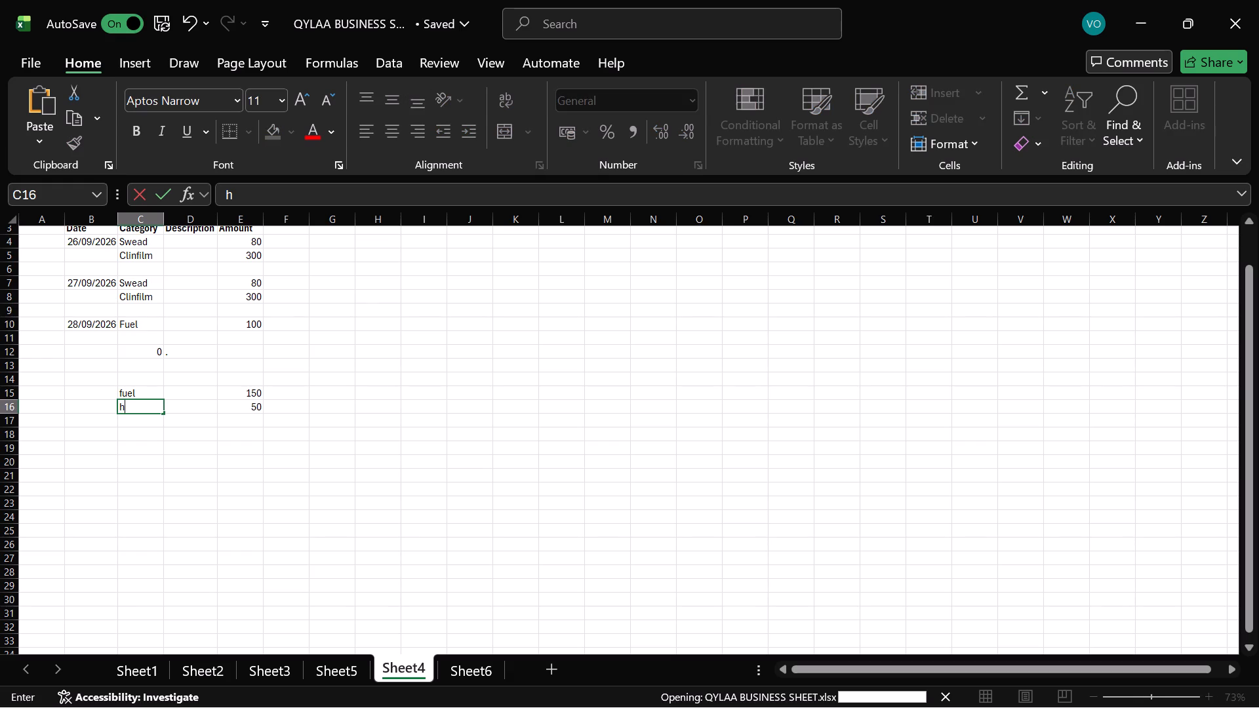
key(BackSpace)
text(lunch)
click(199, 395)
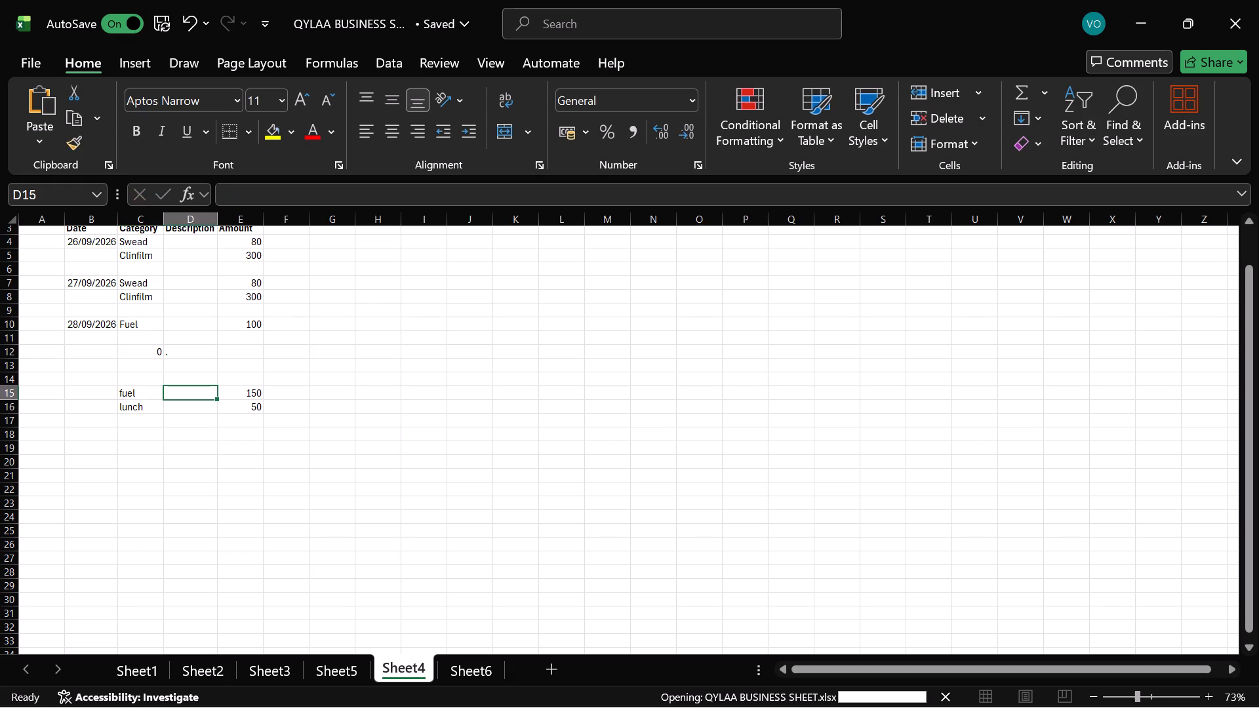
Enter the date 12/09/26 for the new fuel entry in row 15.
click(81, 395)
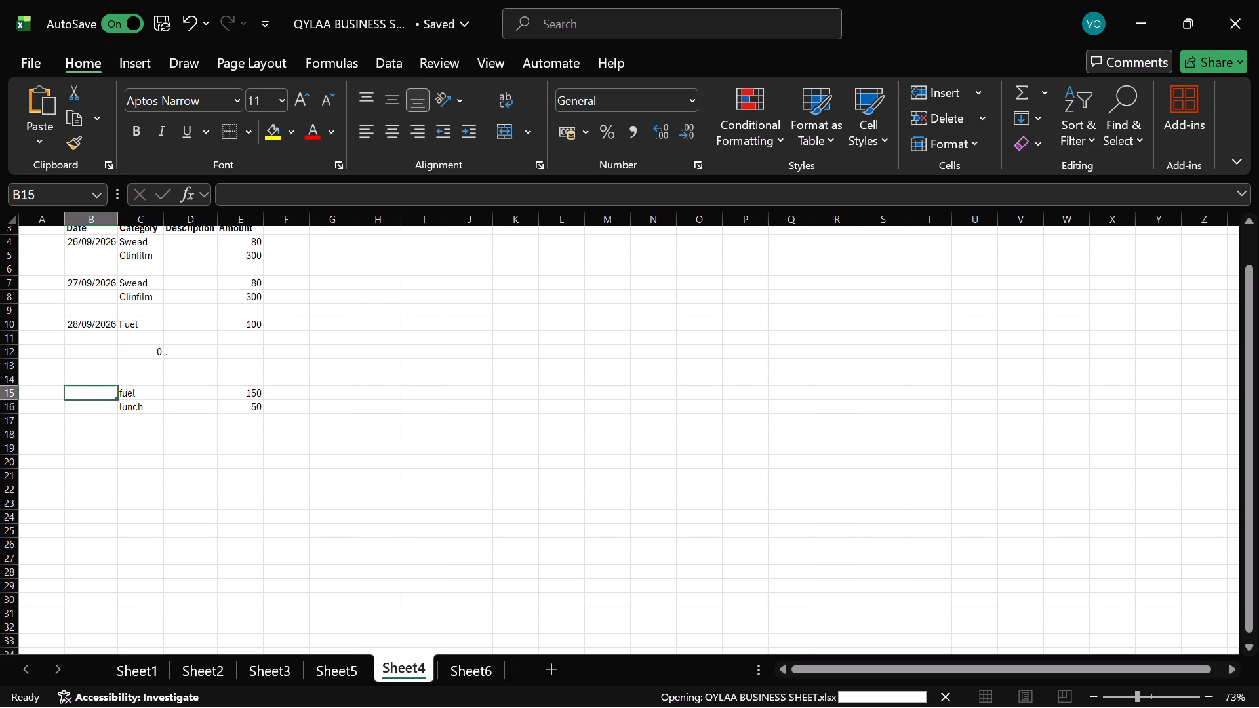
text(12)
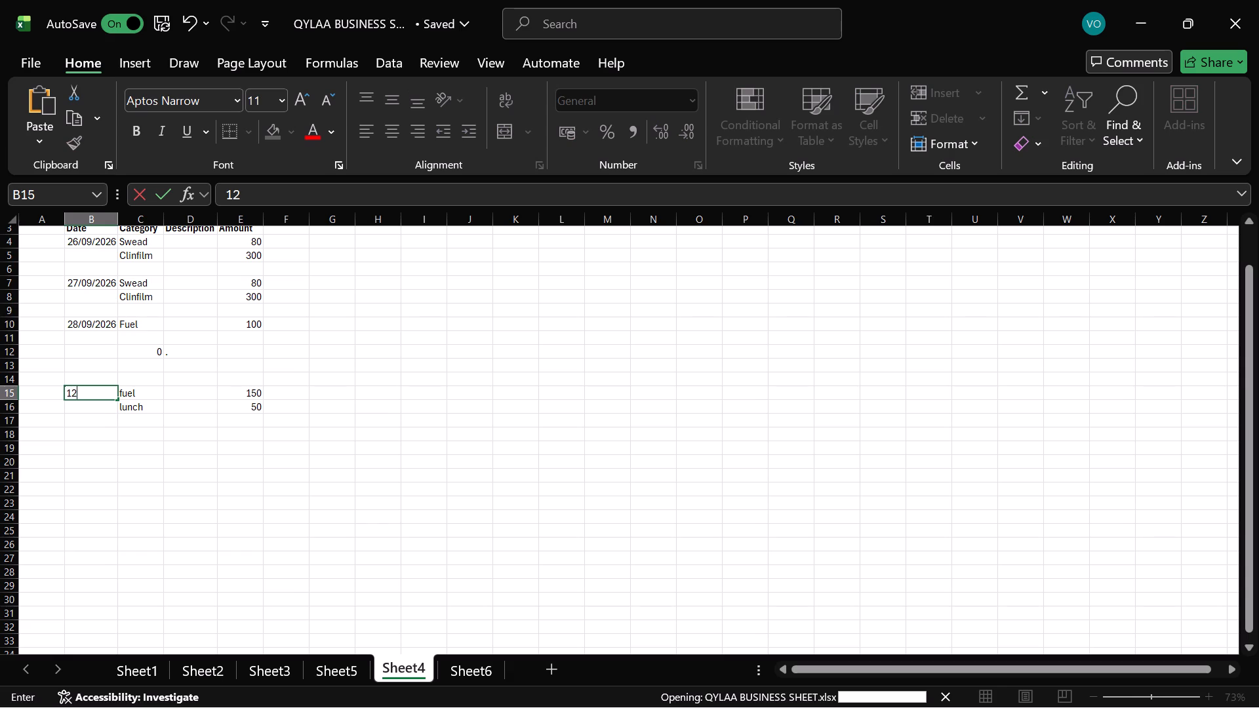
key(slash)
text(09)
key(slash)
text(26)
key(Return)
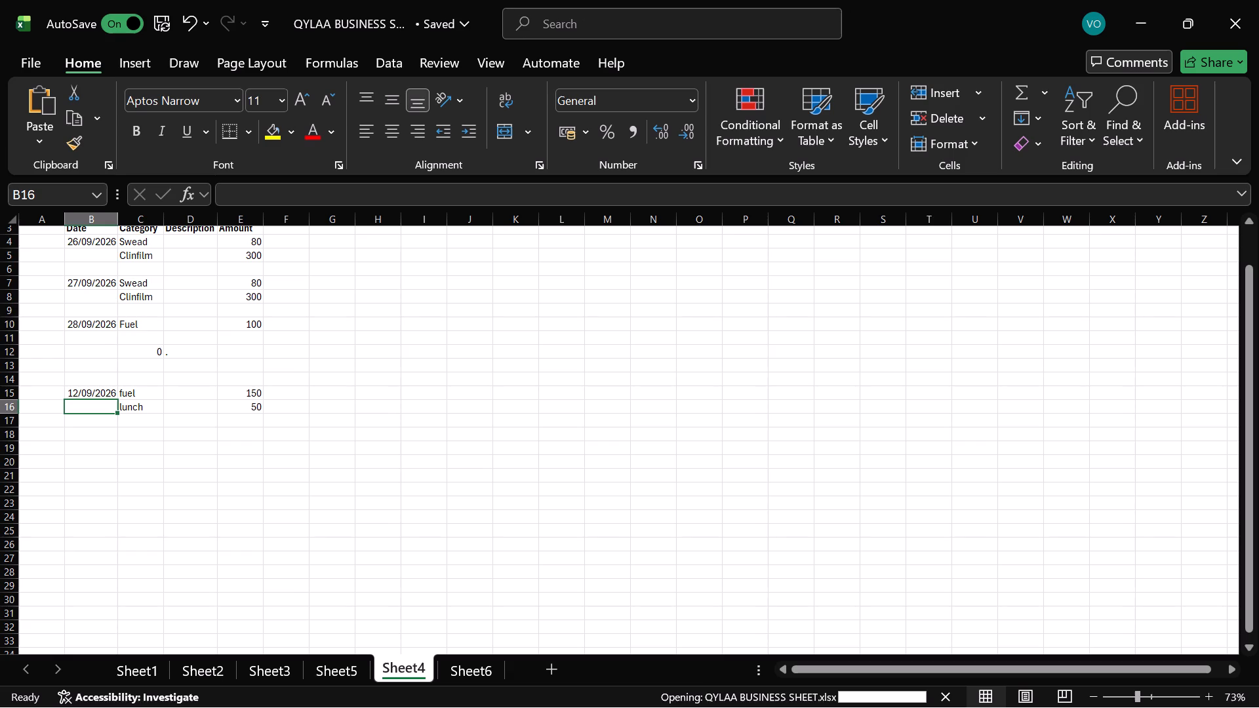
On Sheet1, extend the INCOME table's Date column as a series from 12/10/2026 through 16/10/2026.
click(151, 672)
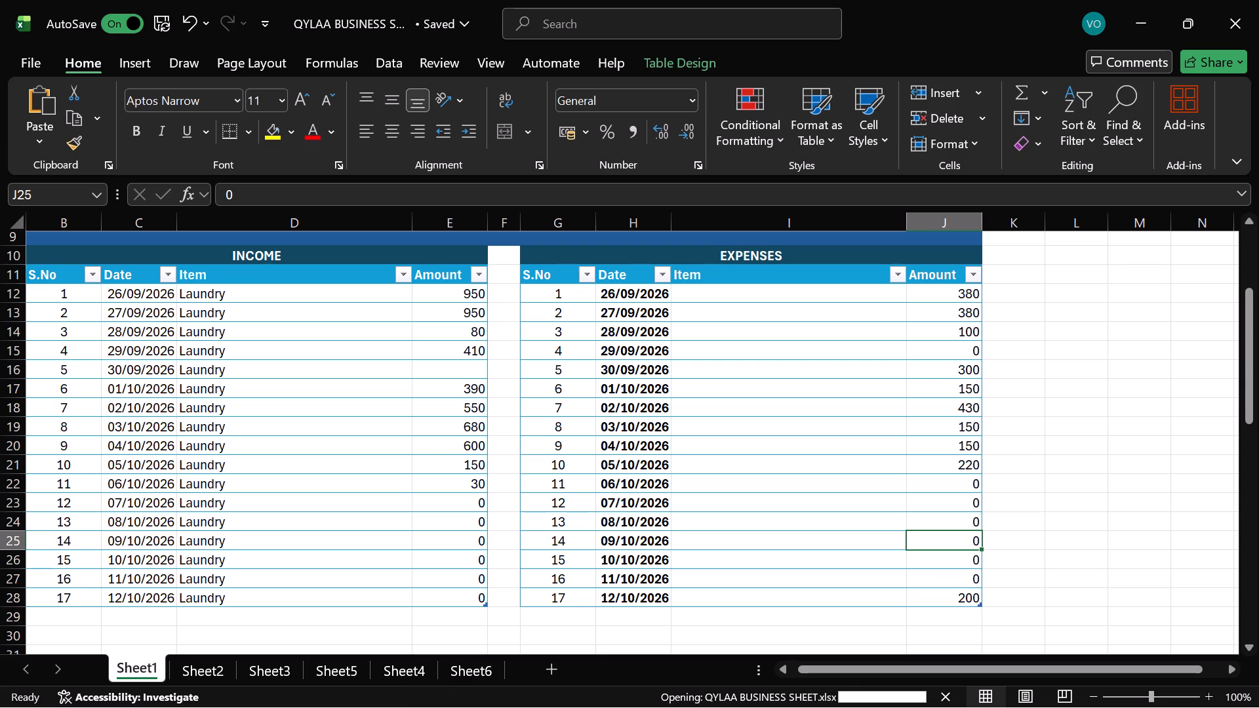
scroll(393, 563, down, 1)
scroll(340, 416, down, 1)
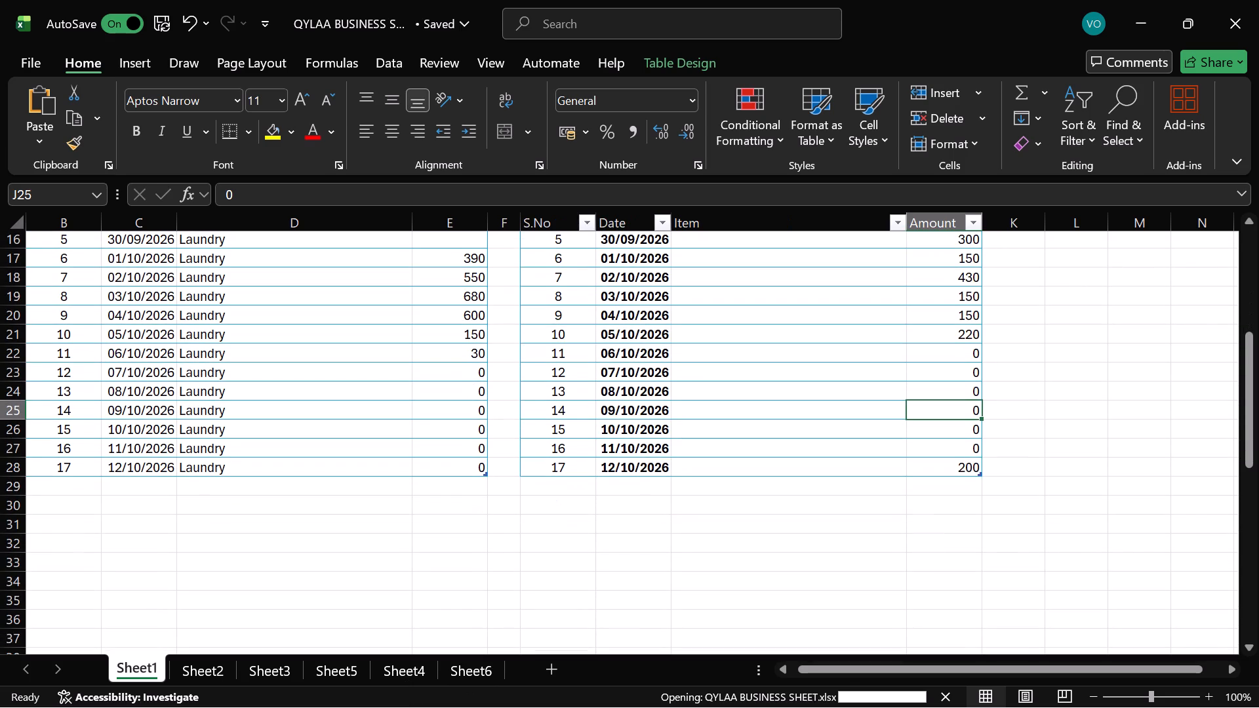
click(147, 437)
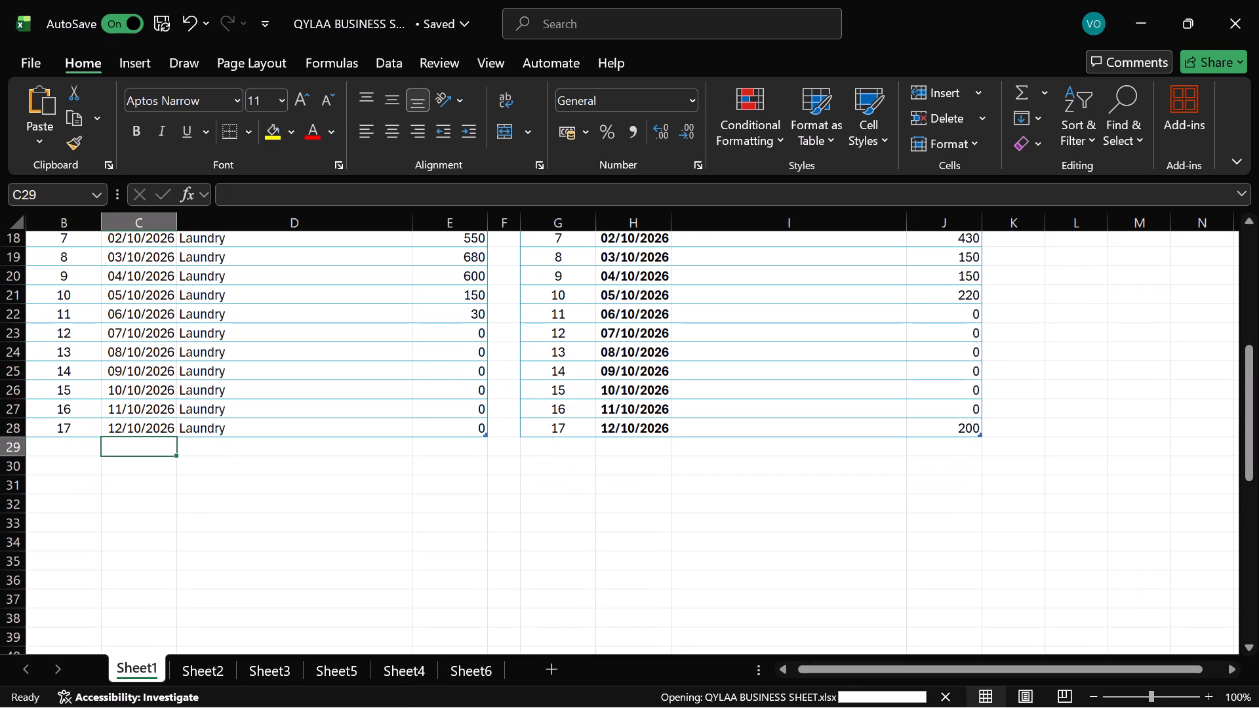
click(151, 422)
drag(176, 434, 176, 482)
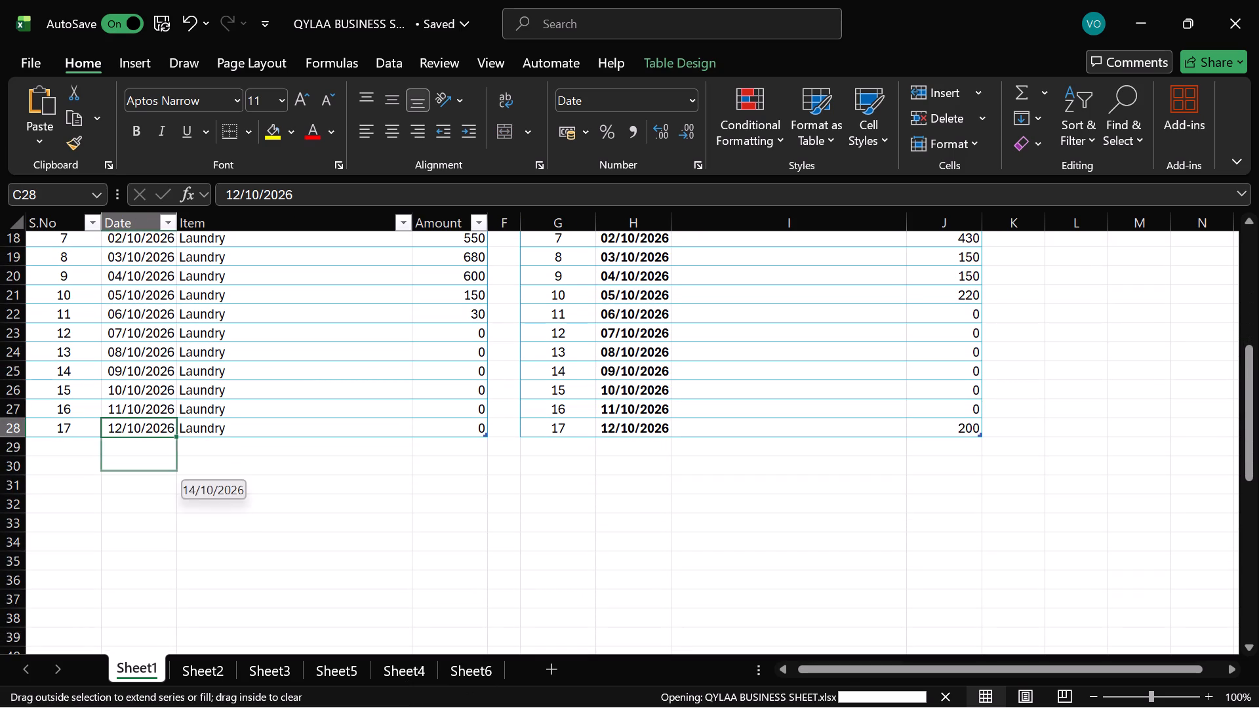
drag(176, 482, 176, 521)
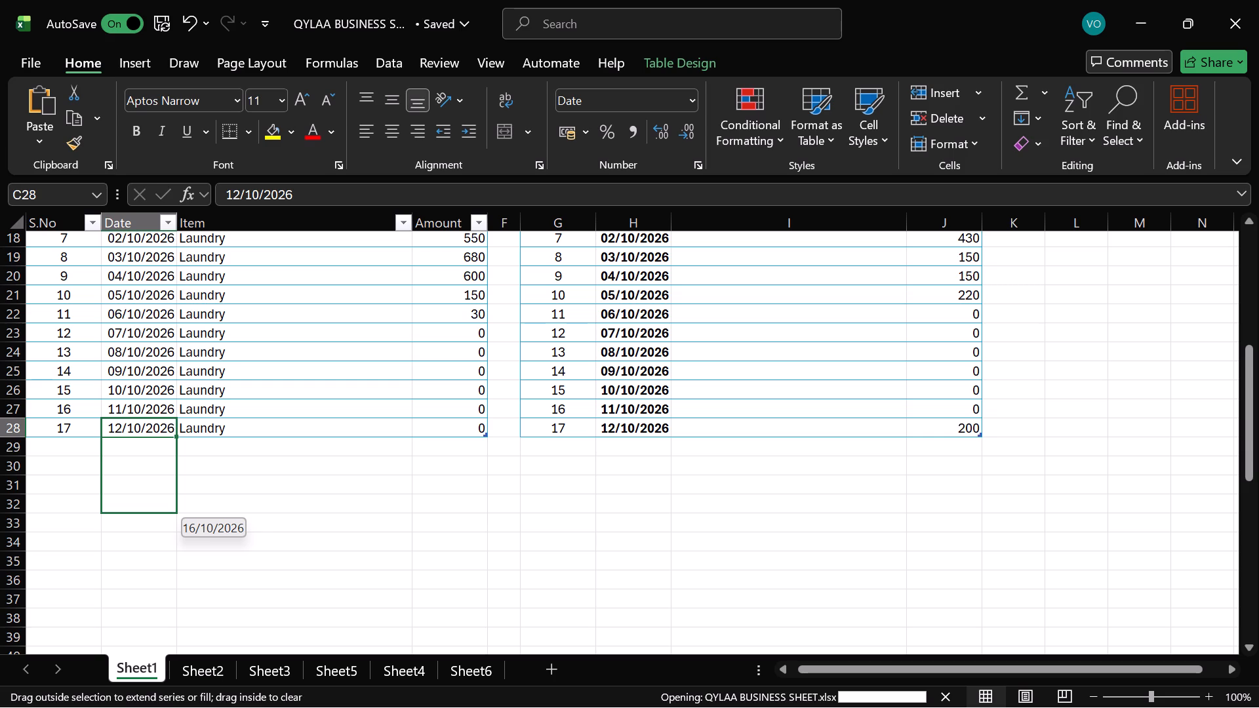
click(498, 442)
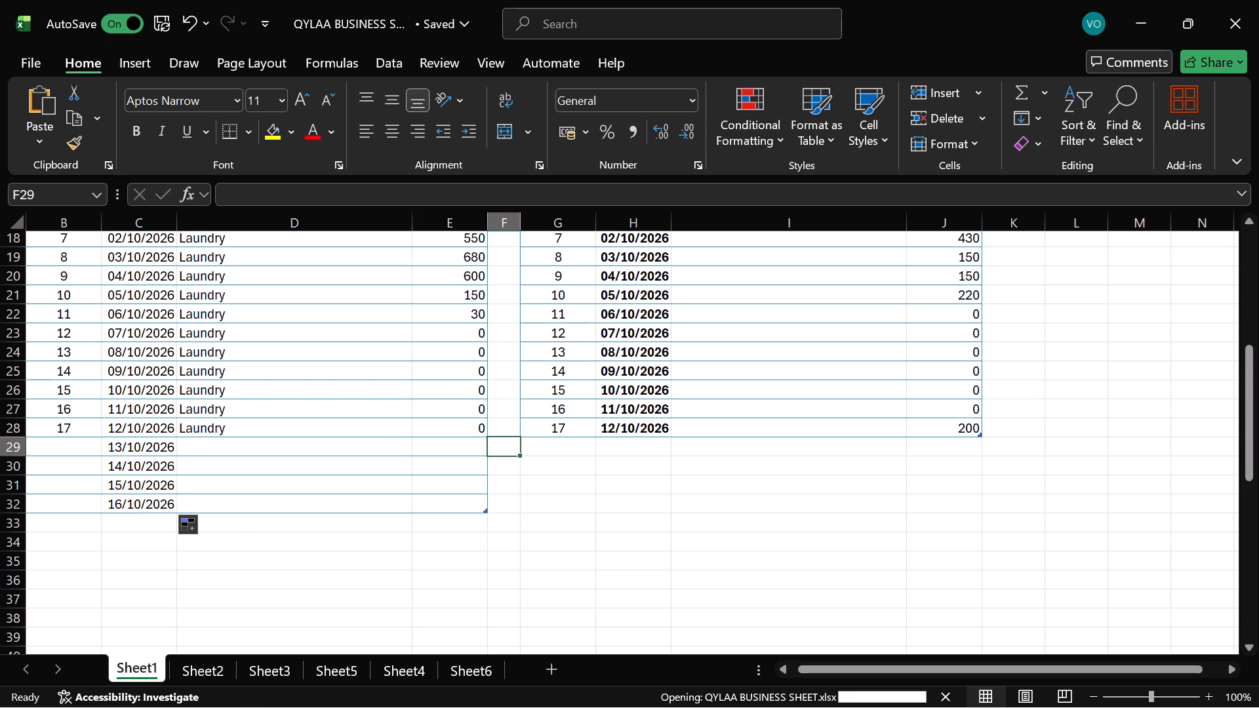
click(464, 444)
Extend the EXPENSES table's Date column below the 12/10/2026 row.
click(565, 429)
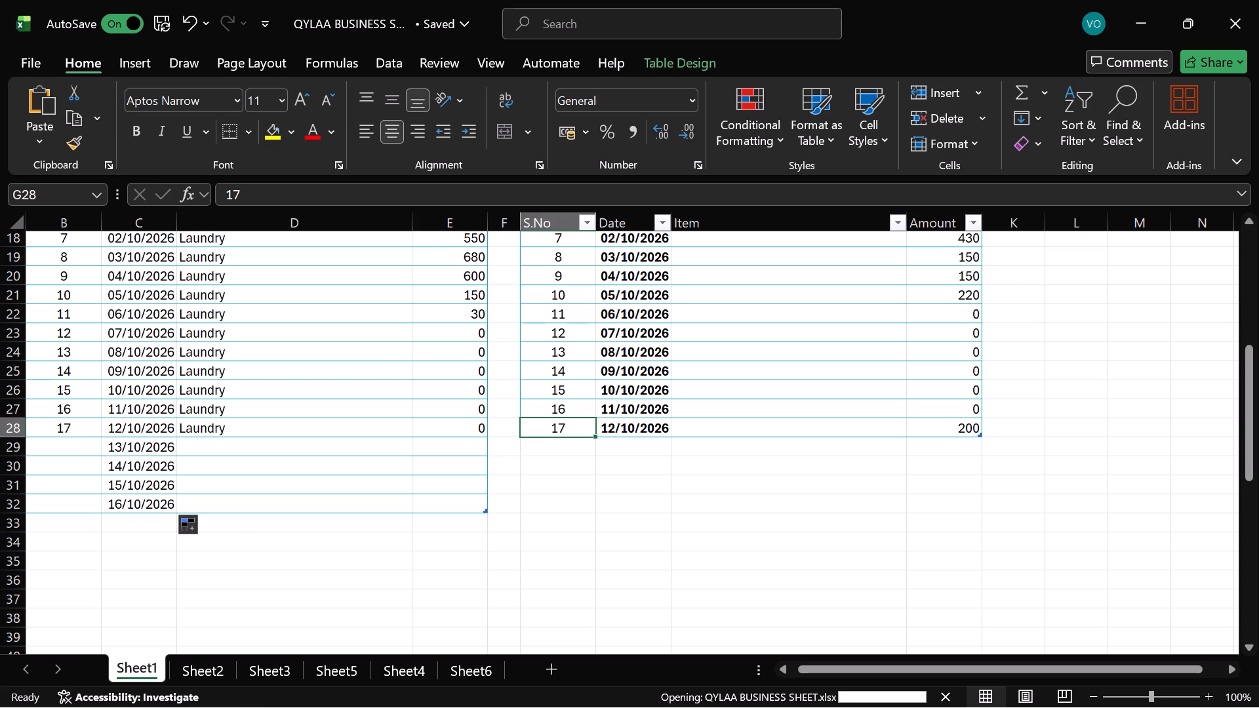
drag(621, 430, 673, 438)
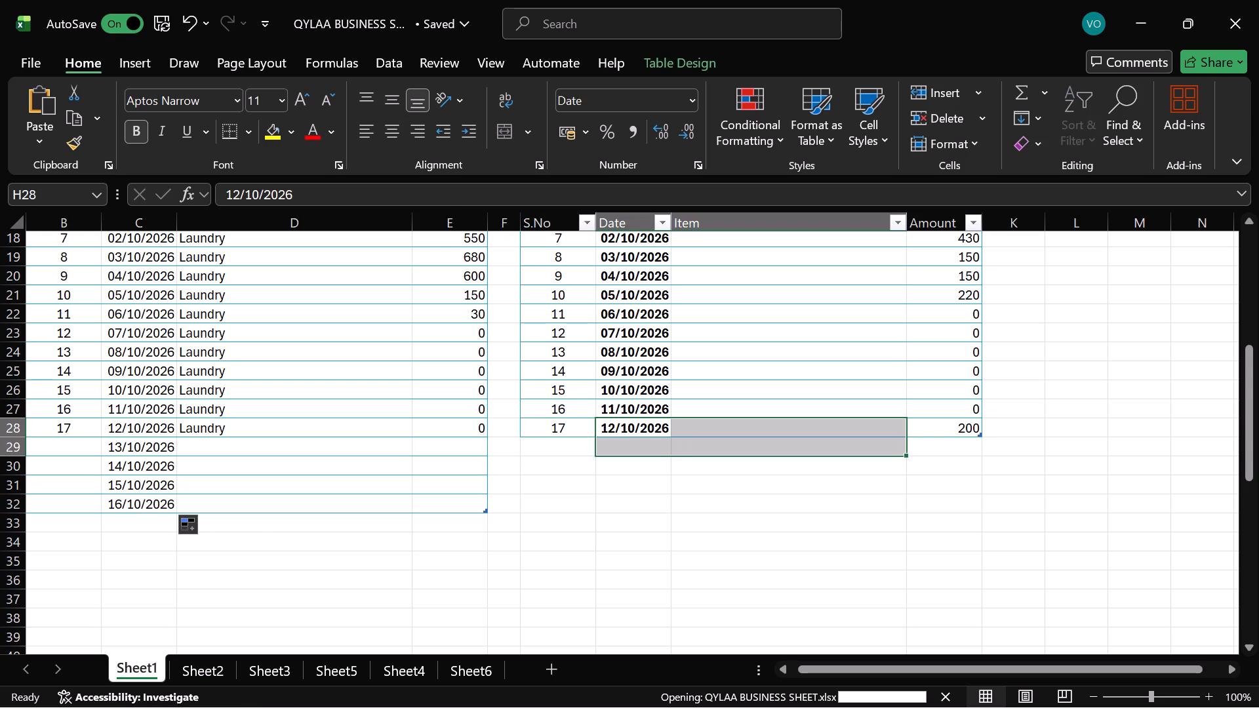
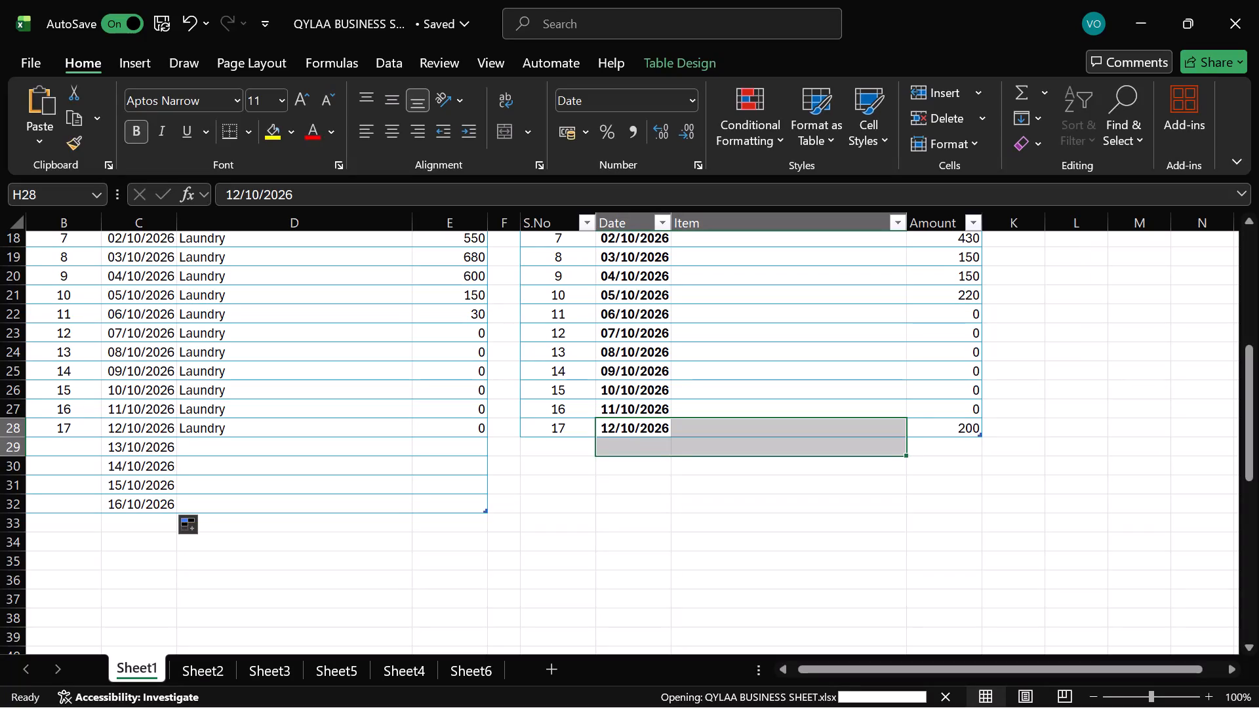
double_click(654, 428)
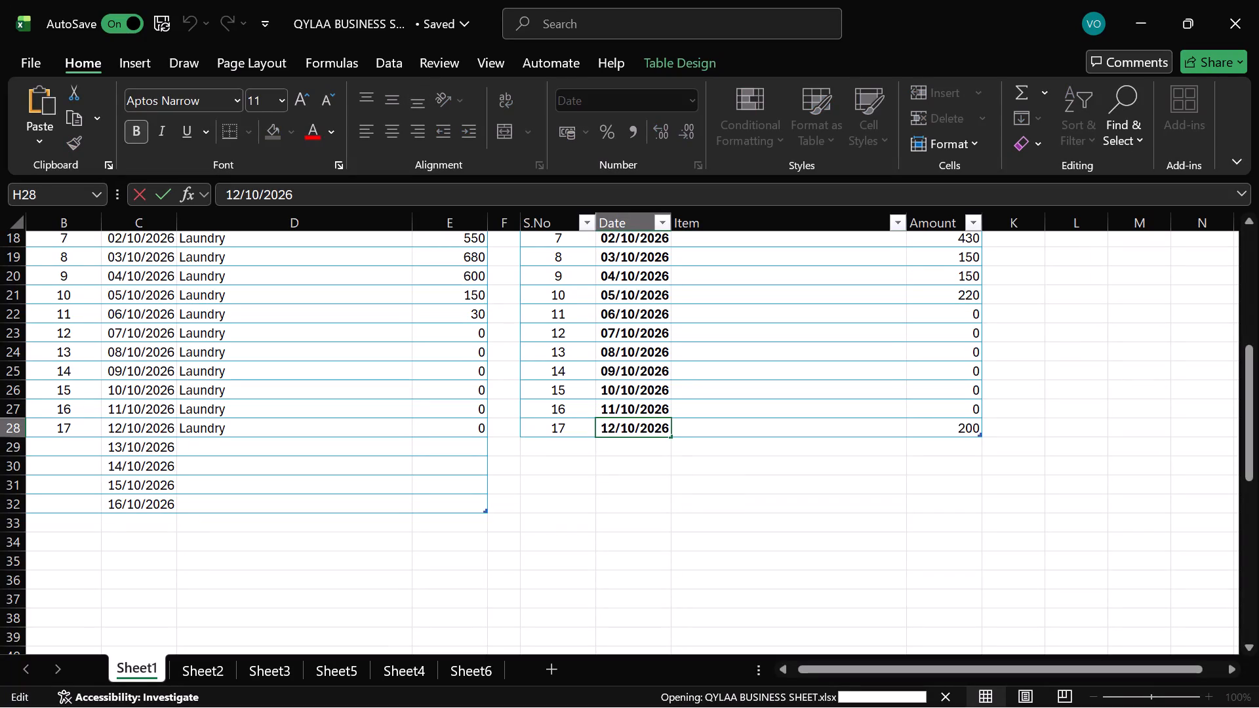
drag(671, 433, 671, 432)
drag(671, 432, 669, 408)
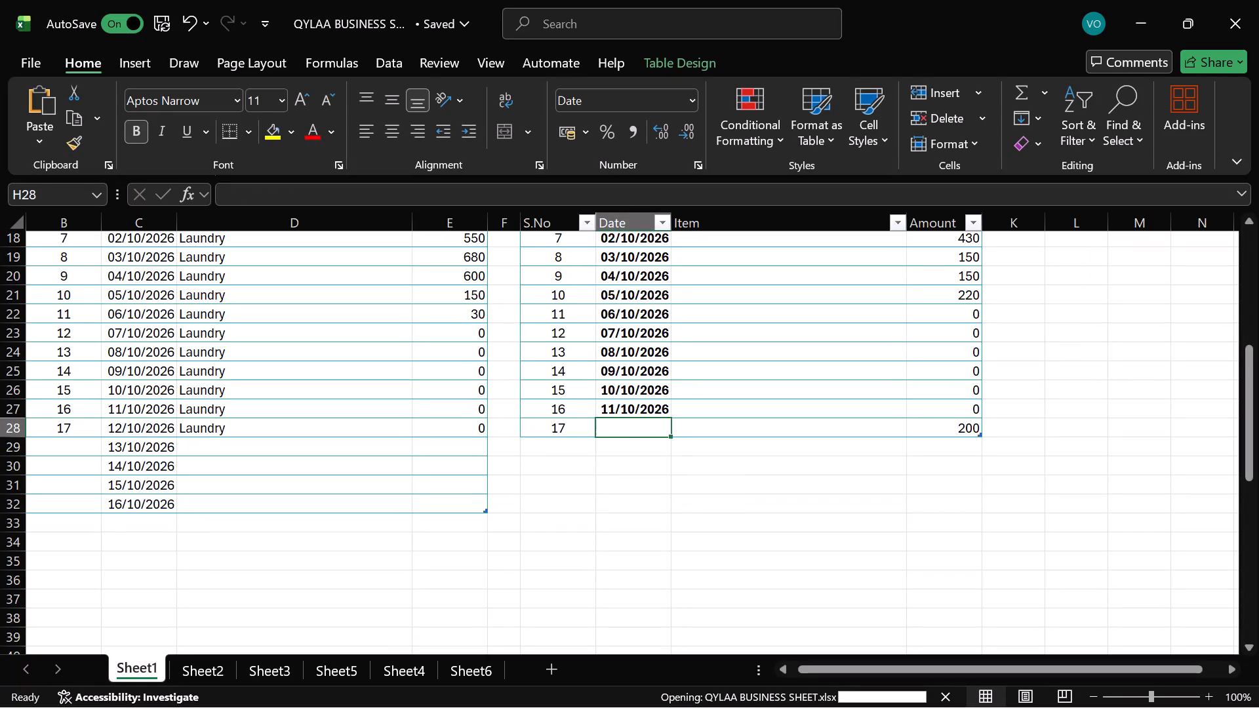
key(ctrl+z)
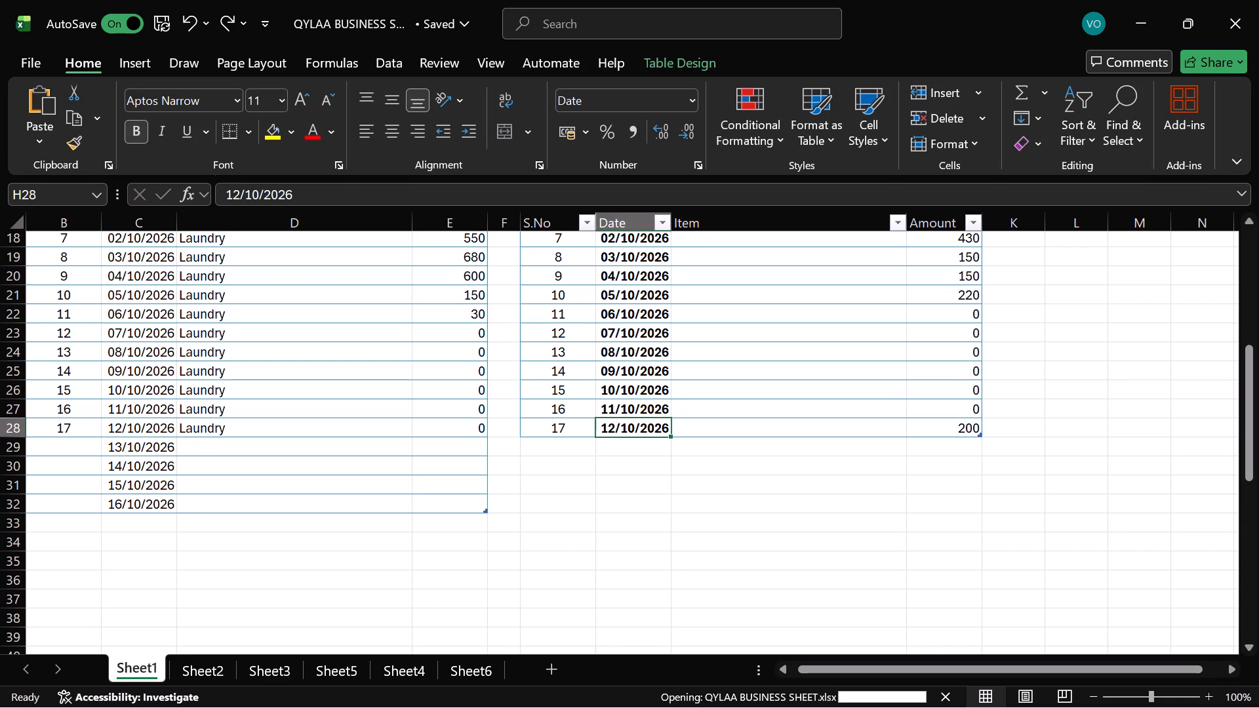
Extend the EXPENSES table's Date column as a series from 12/10/2026 through 16/10/2026.
drag(669, 435, 664, 507)
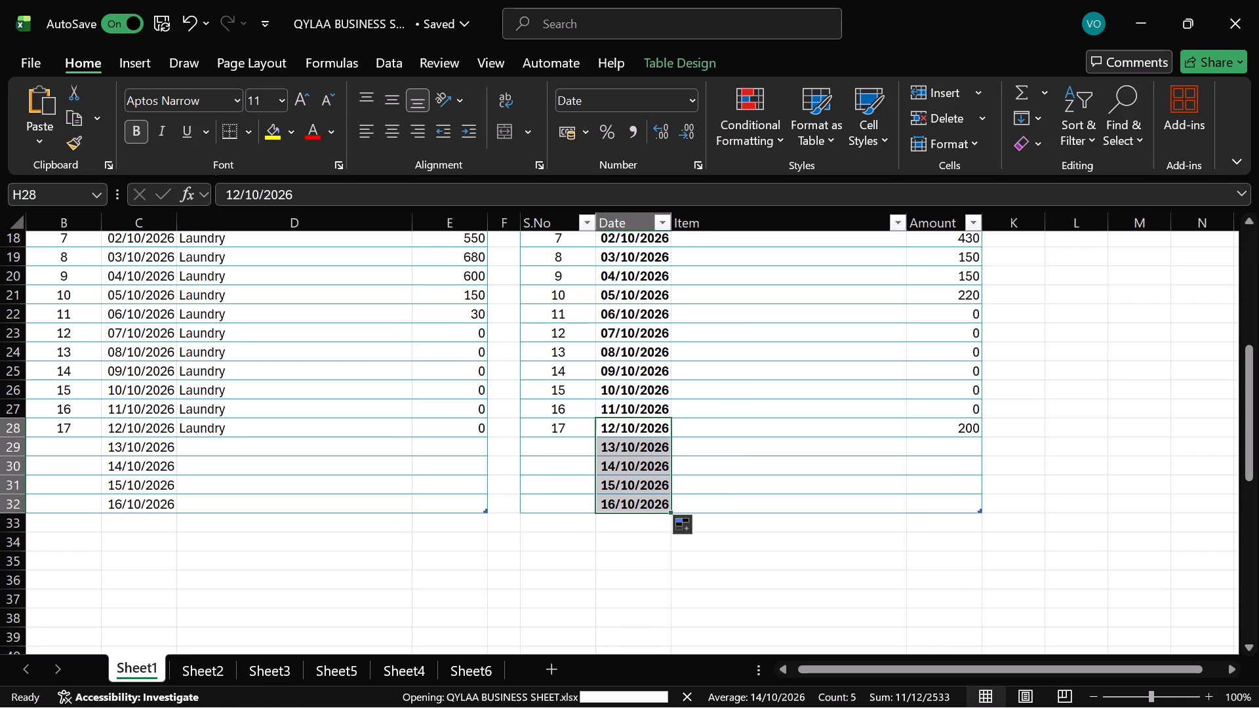
For 13/10/2026, enter an Amount of 400 in the INCOME table and 100 in the EXPENSES table.
click(222, 452)
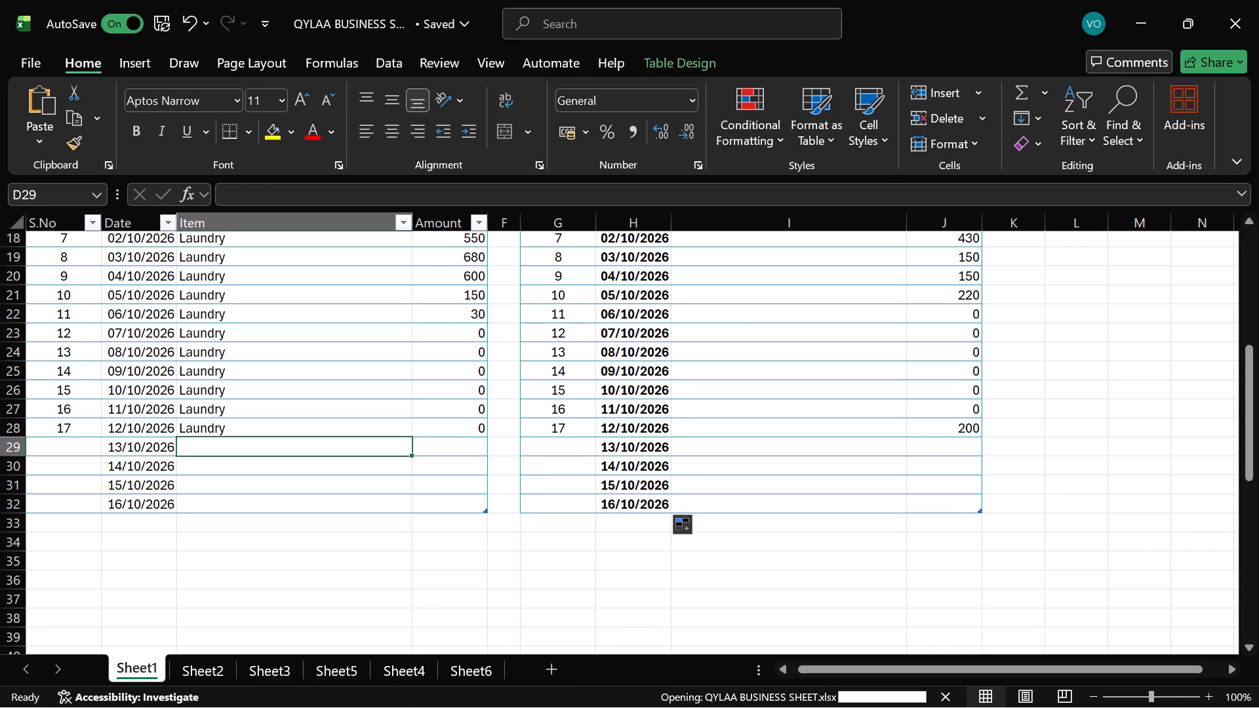
click(446, 448)
text(400)
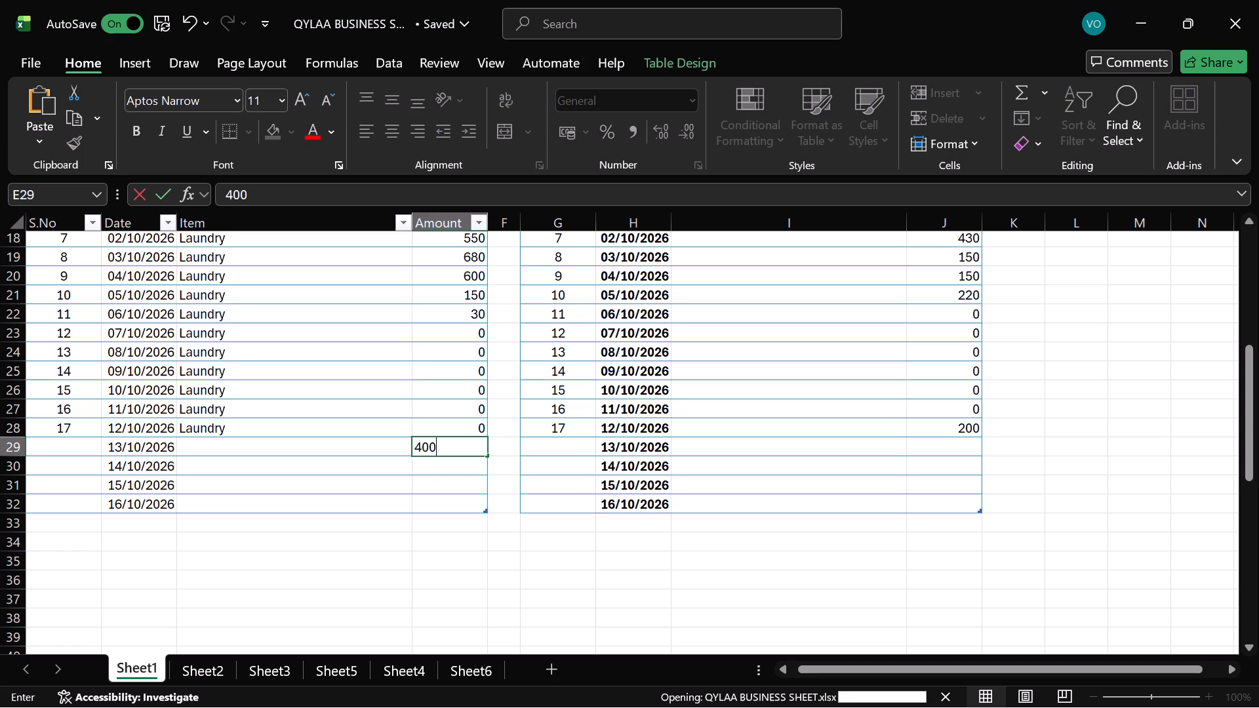
click(942, 442)
key(0)
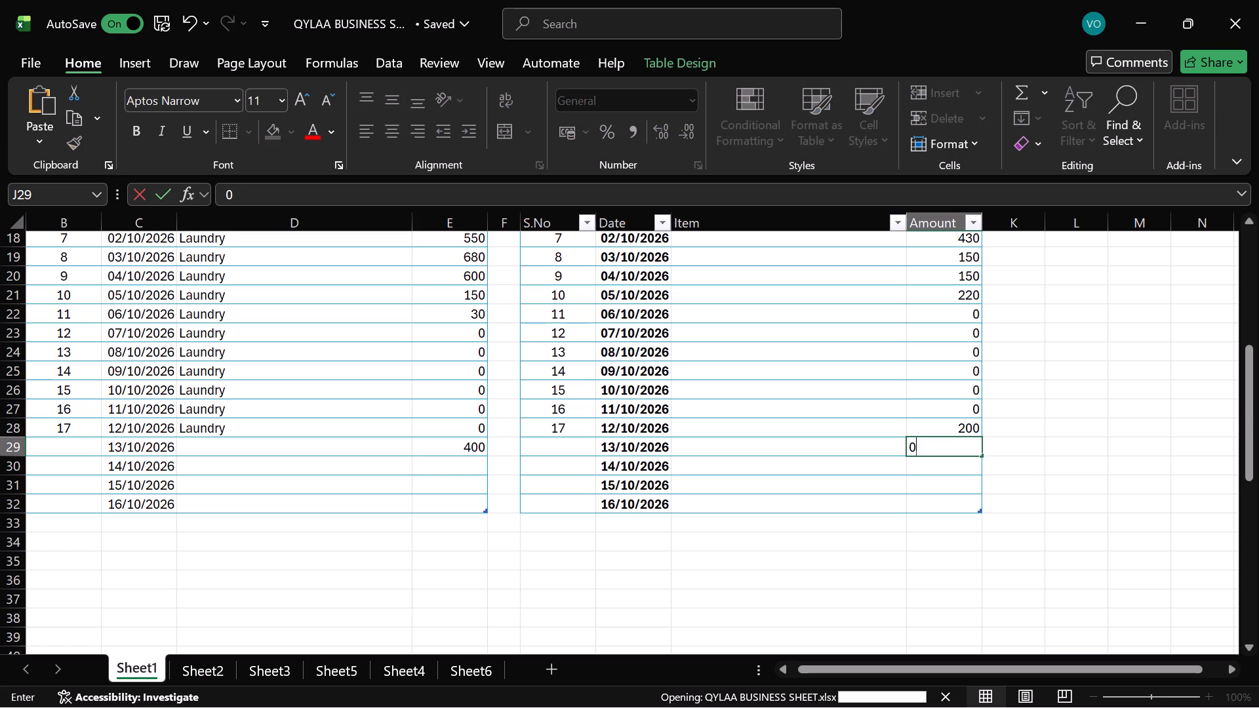
key(BackSpace)
text(100)
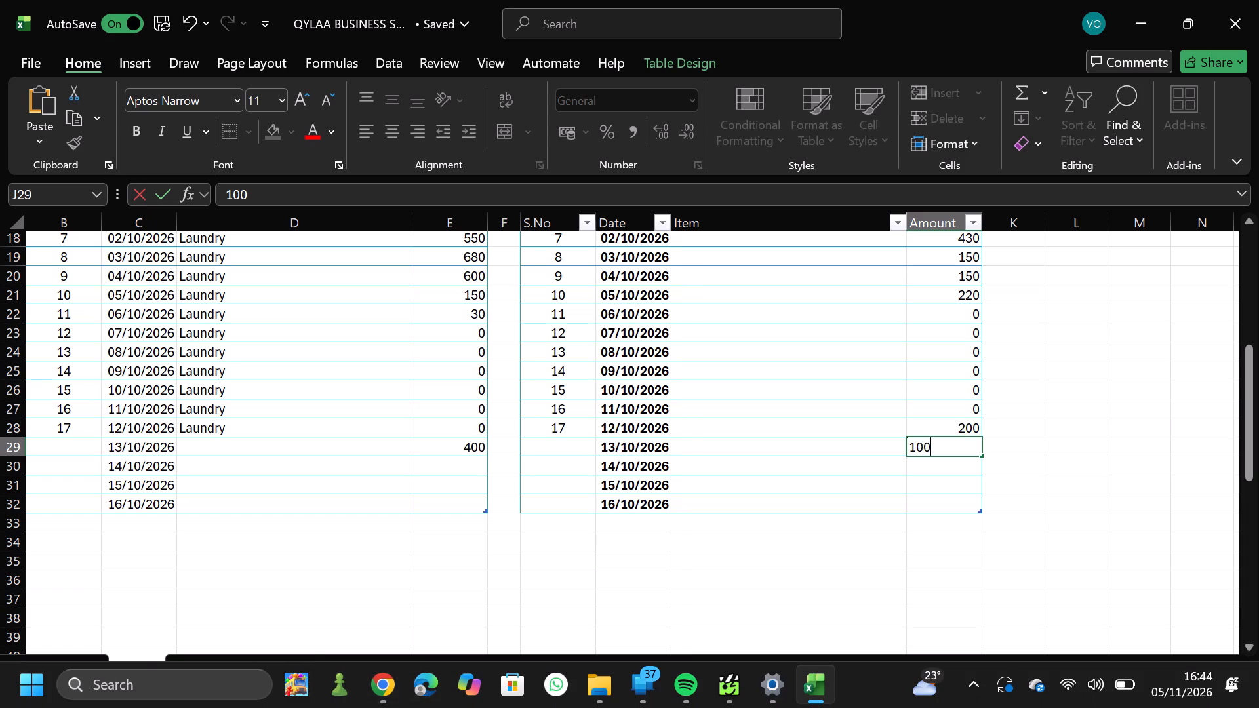
On Sheet4, add an expense in row 18 dated 13/09/2026 with Category Marsha and an Amount of 100.
click(408, 675)
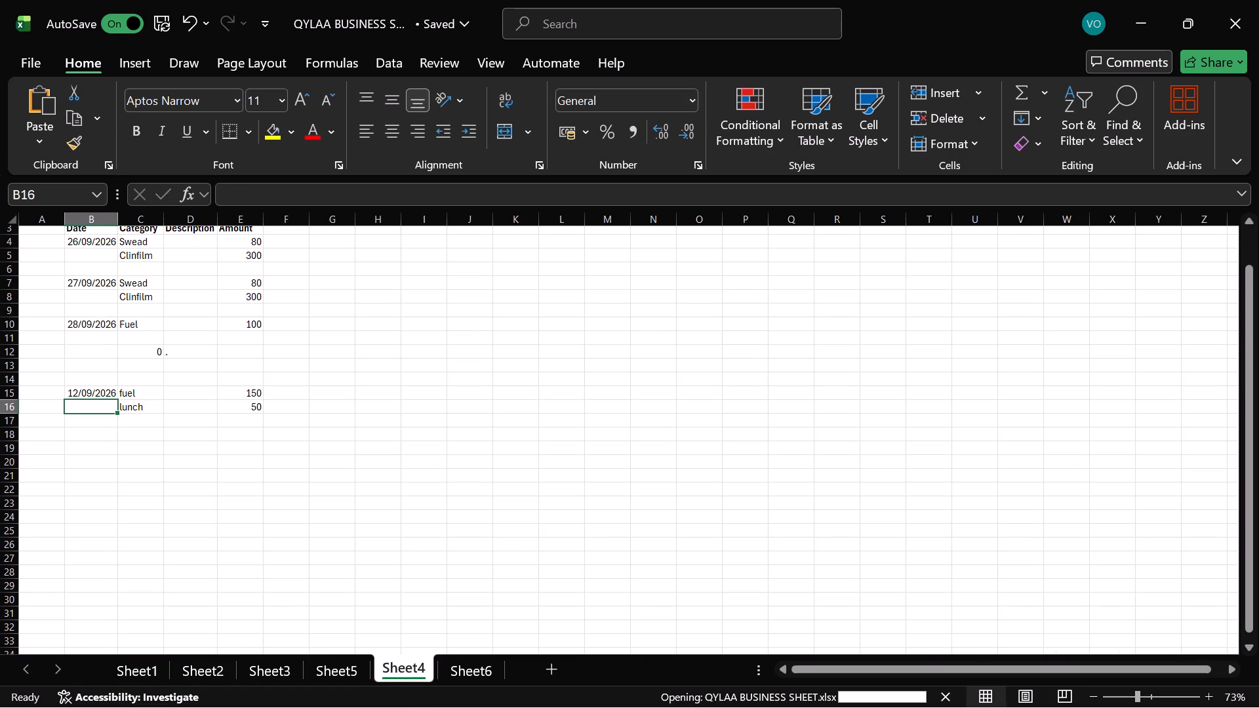
click(98, 433)
text(13)
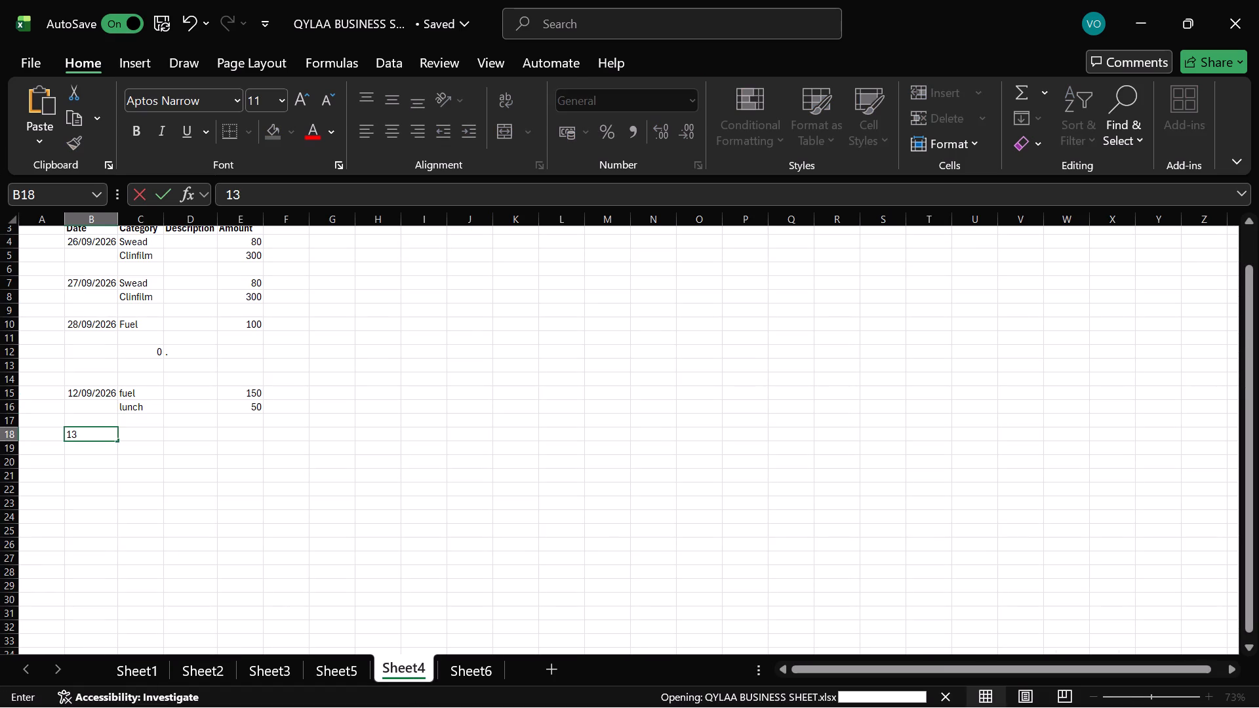
key(slash)
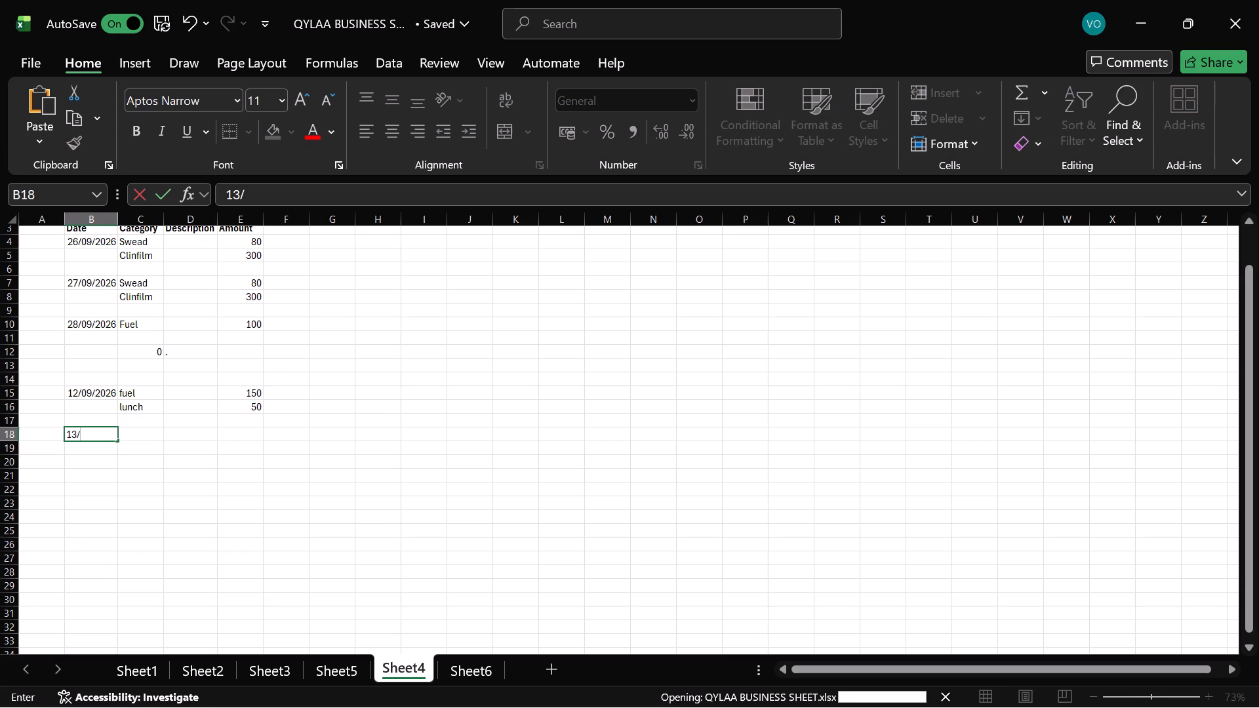
text(09)
text(/20)
text(26)
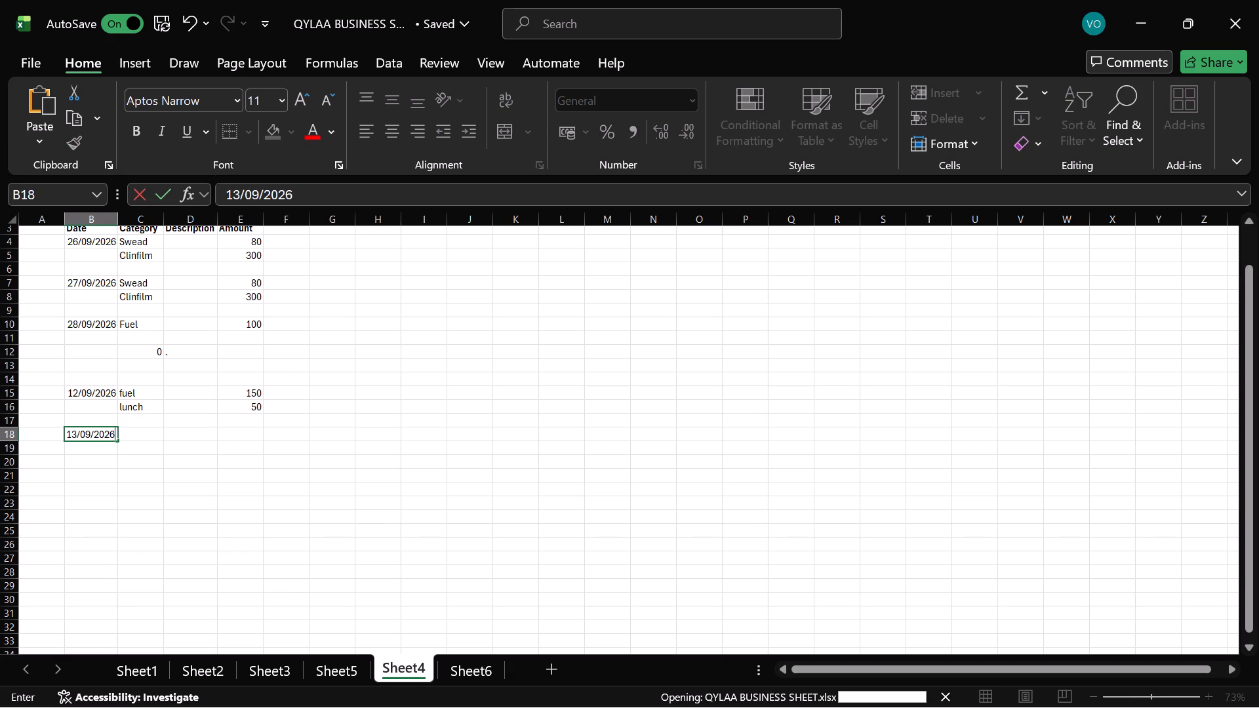
click(132, 433)
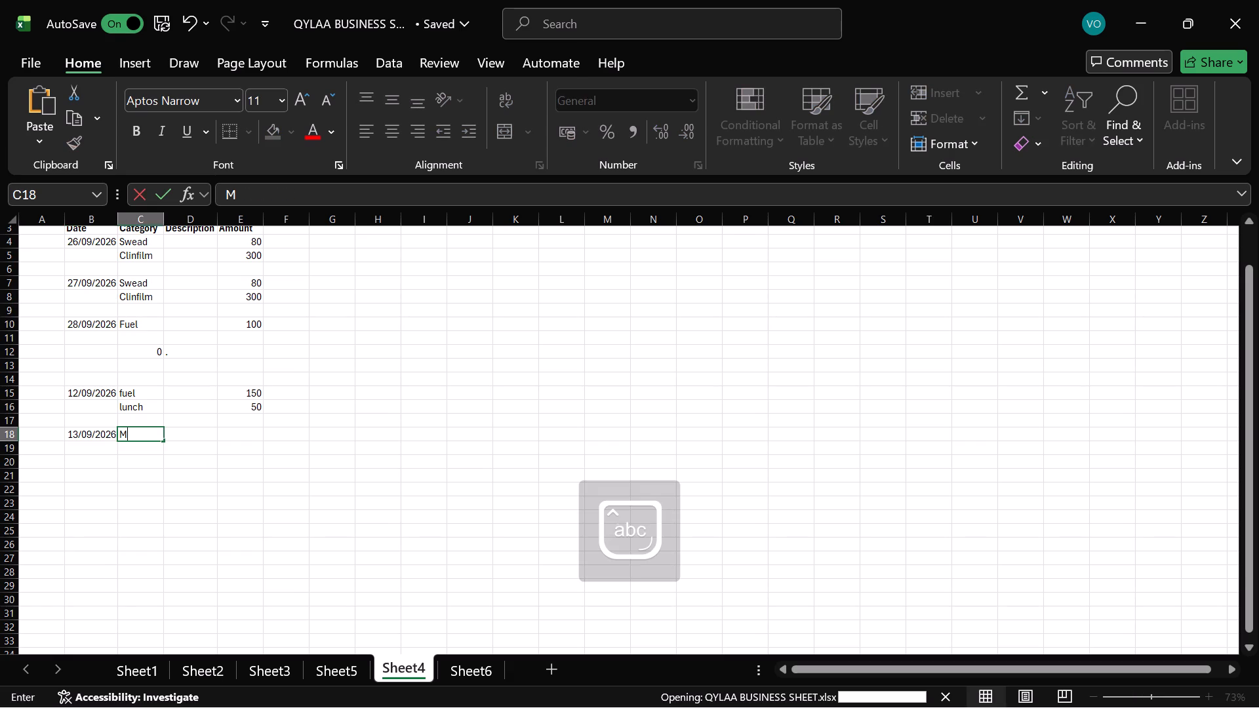
text(arsg)
key(BackSpace)
text(ha)
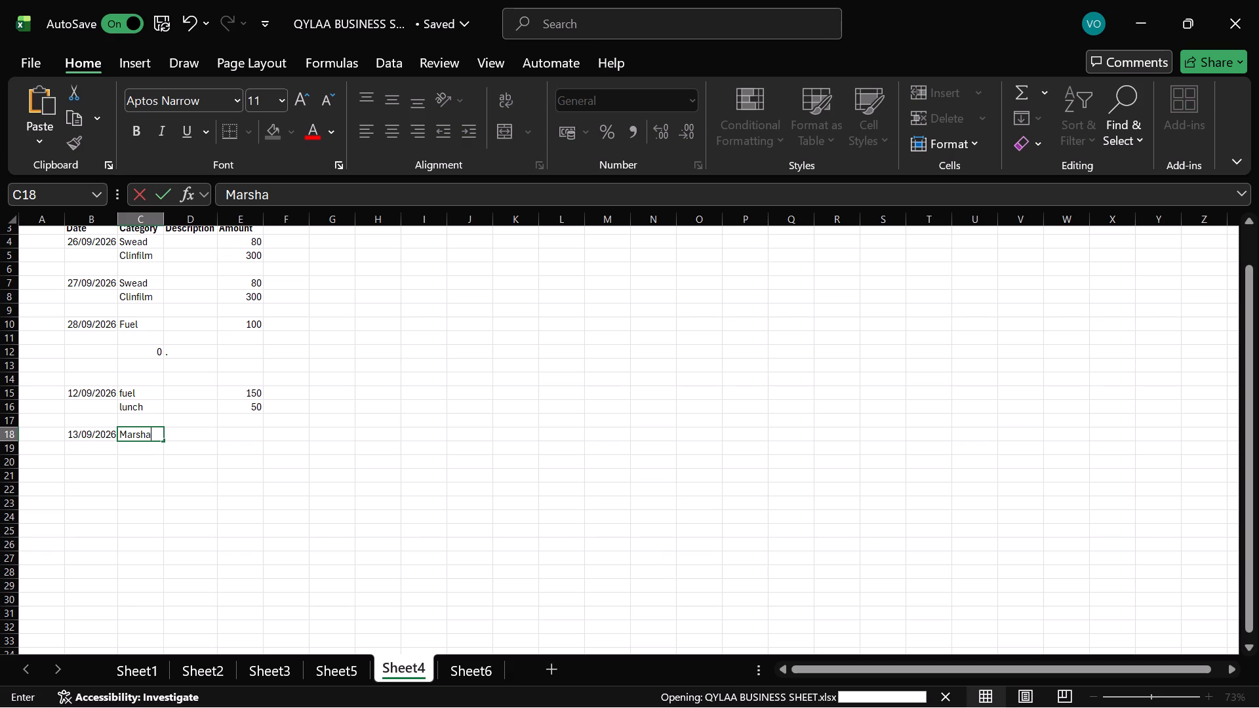
click(247, 435)
text(100)
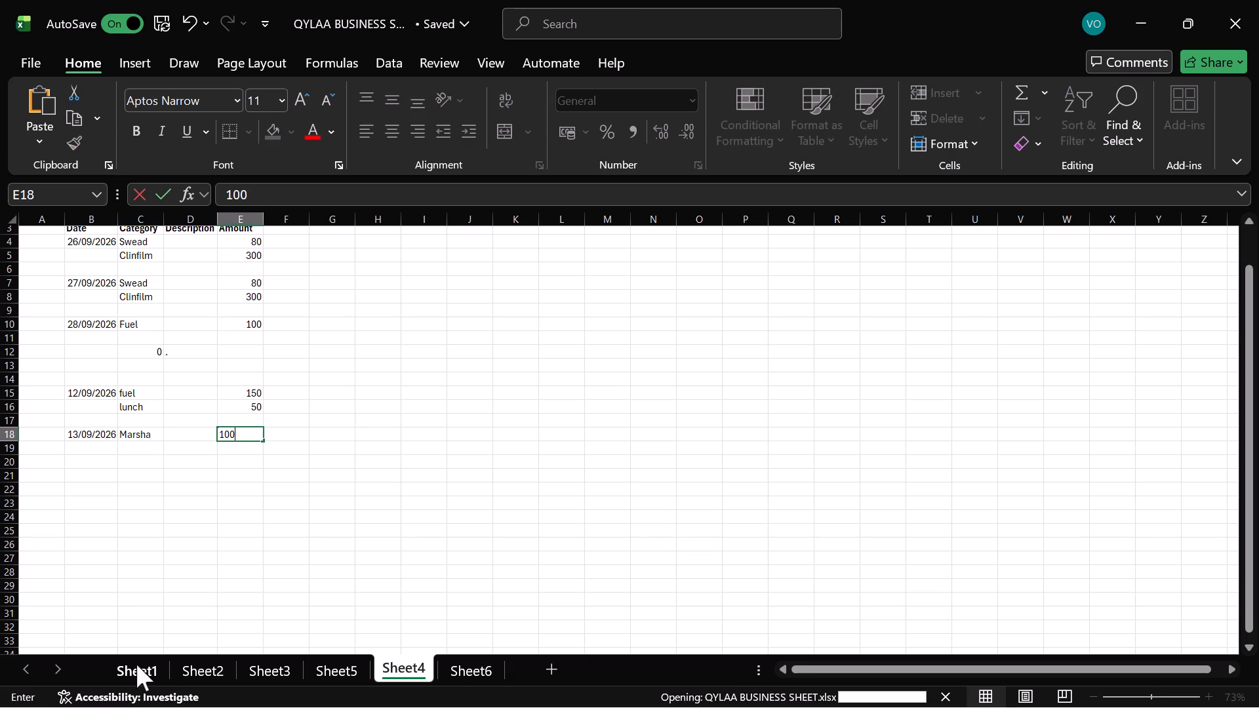
On Sheet1, extend the EXPENSES table's S.No column as a series from 17 through 21, down to row 32.
click(136, 664)
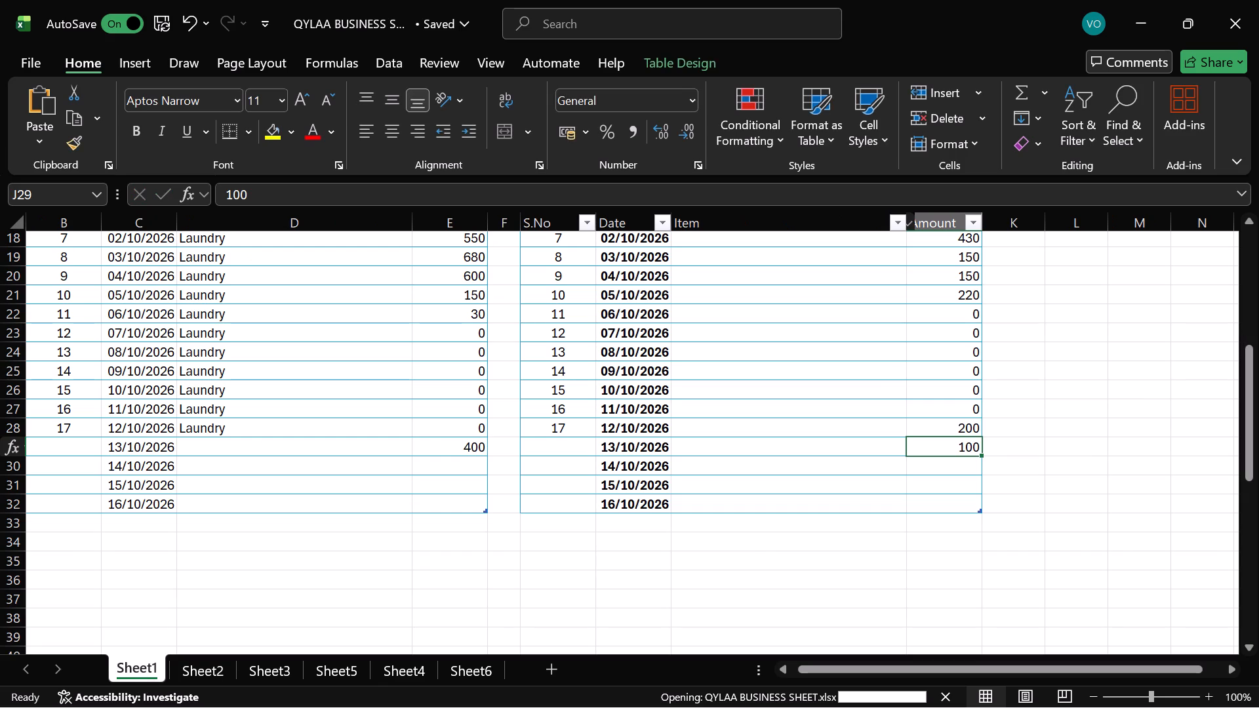
click(572, 429)
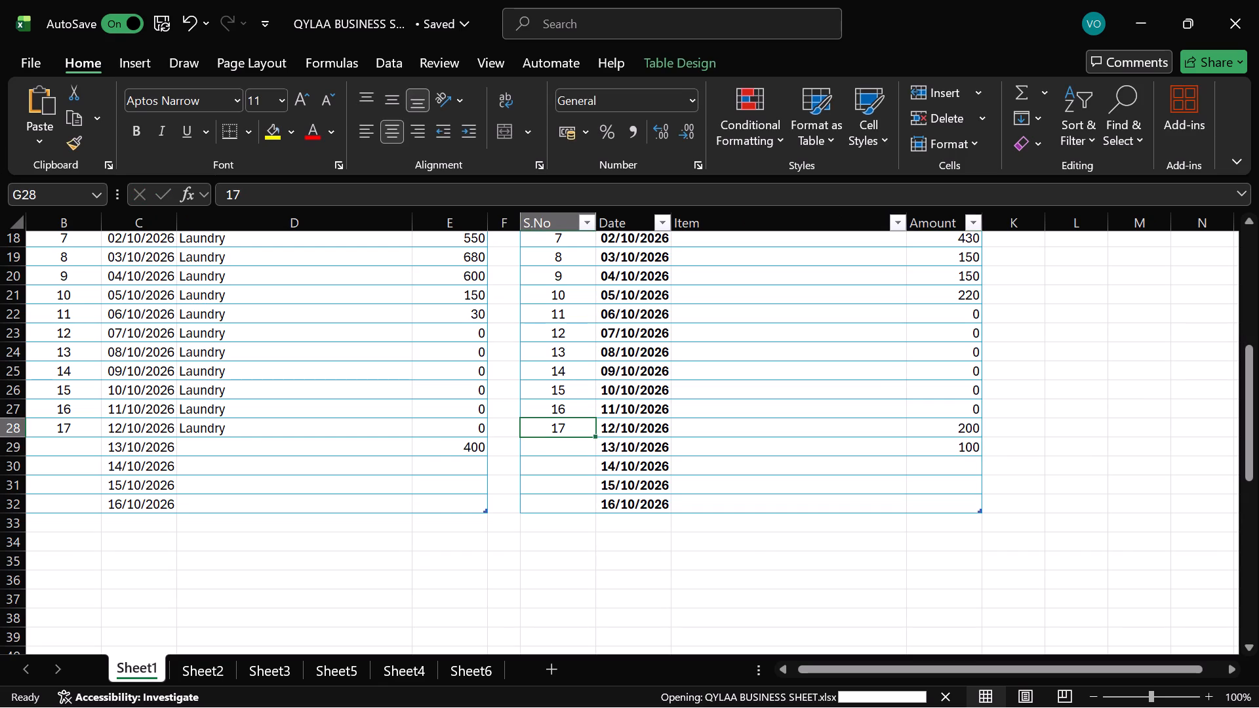
drag(593, 432, 584, 464)
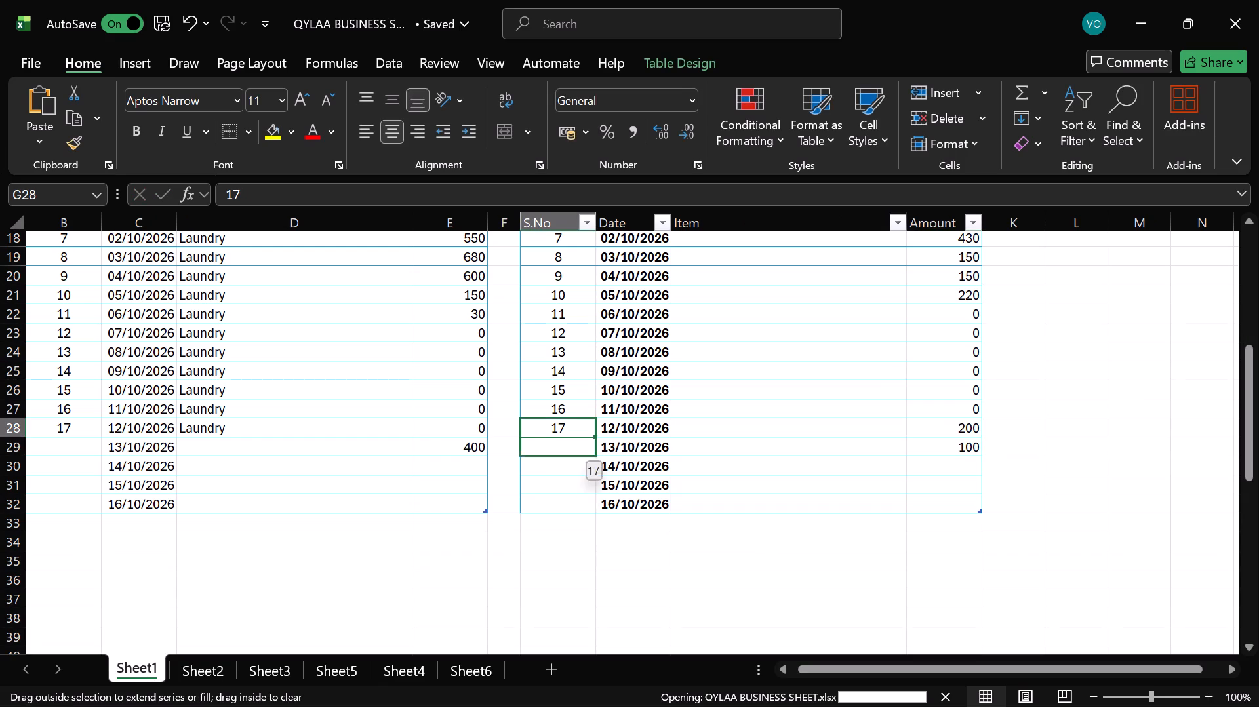
drag(584, 464, 582, 505)
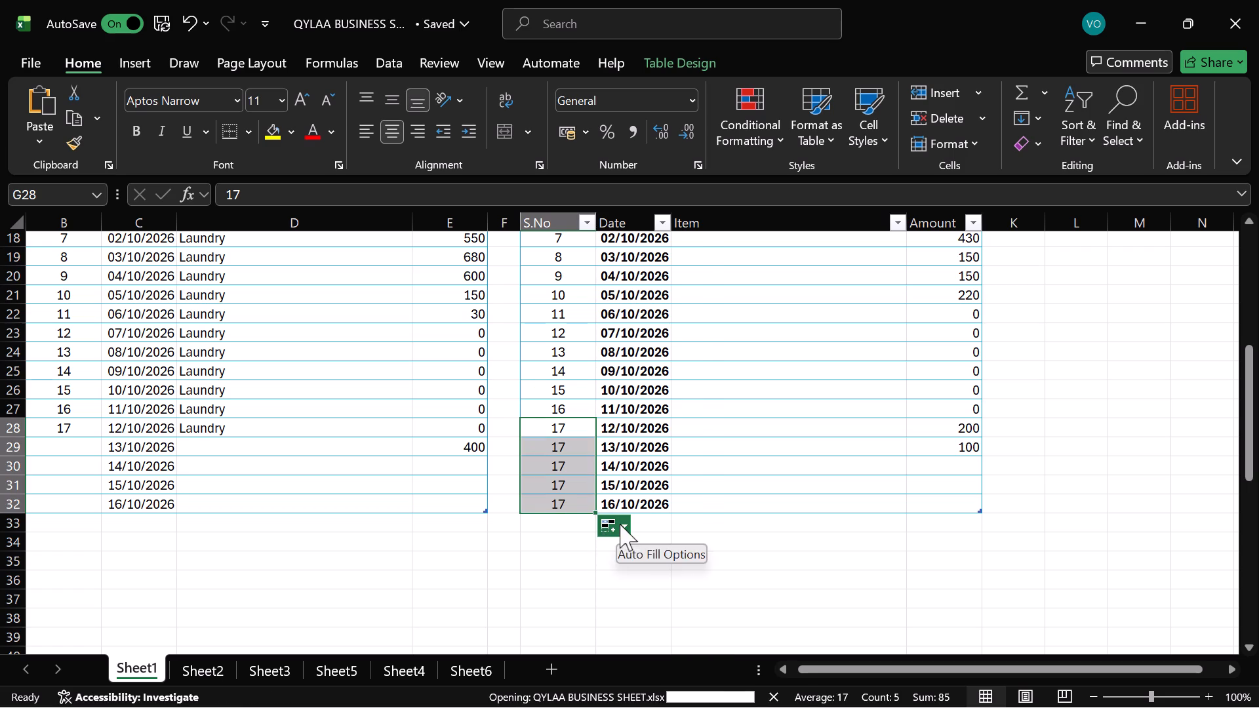
click(622, 523)
click(631, 573)
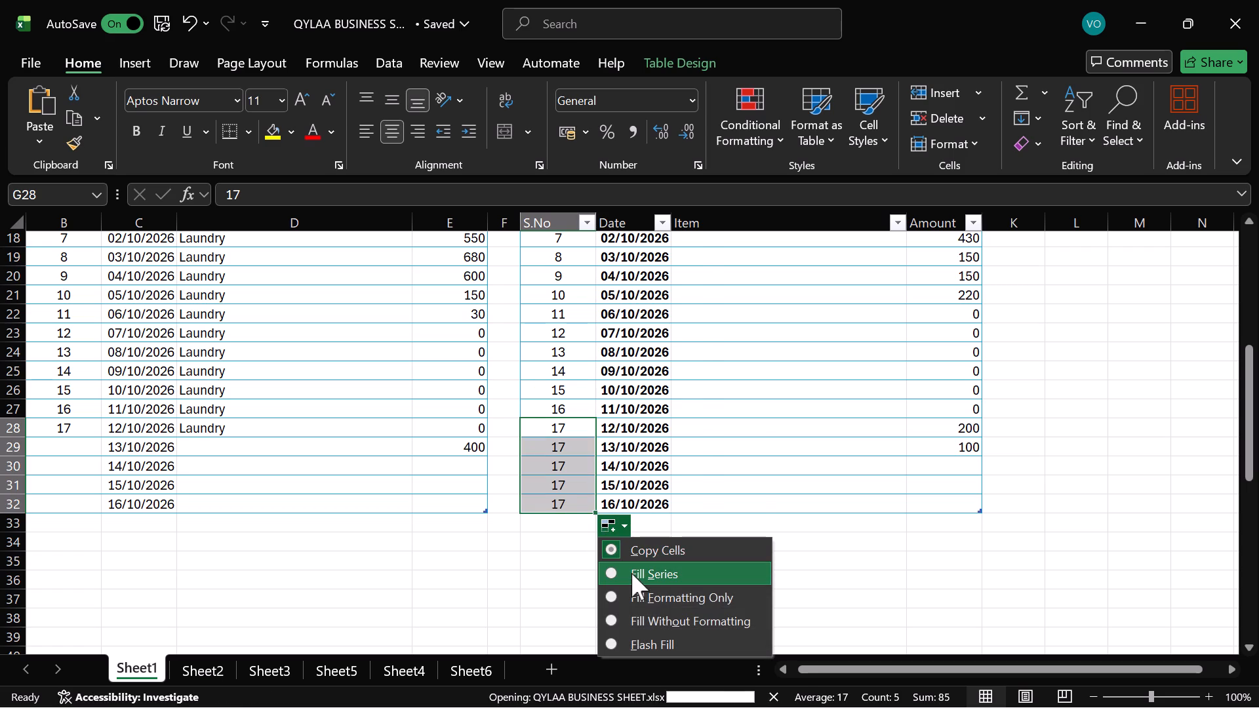
For 14/10/2026, enter an Amount of 0 in the INCOME table and 220 in the EXPENSES table.
click(457, 472)
key(0)
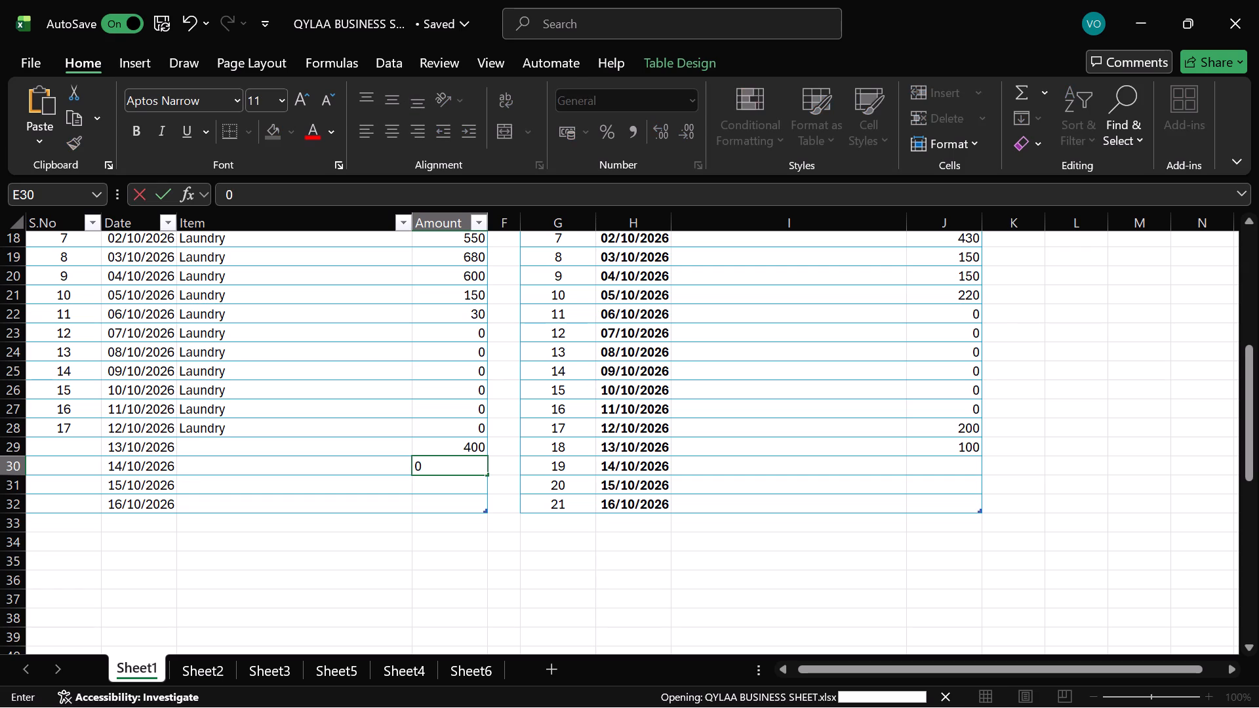
click(951, 460)
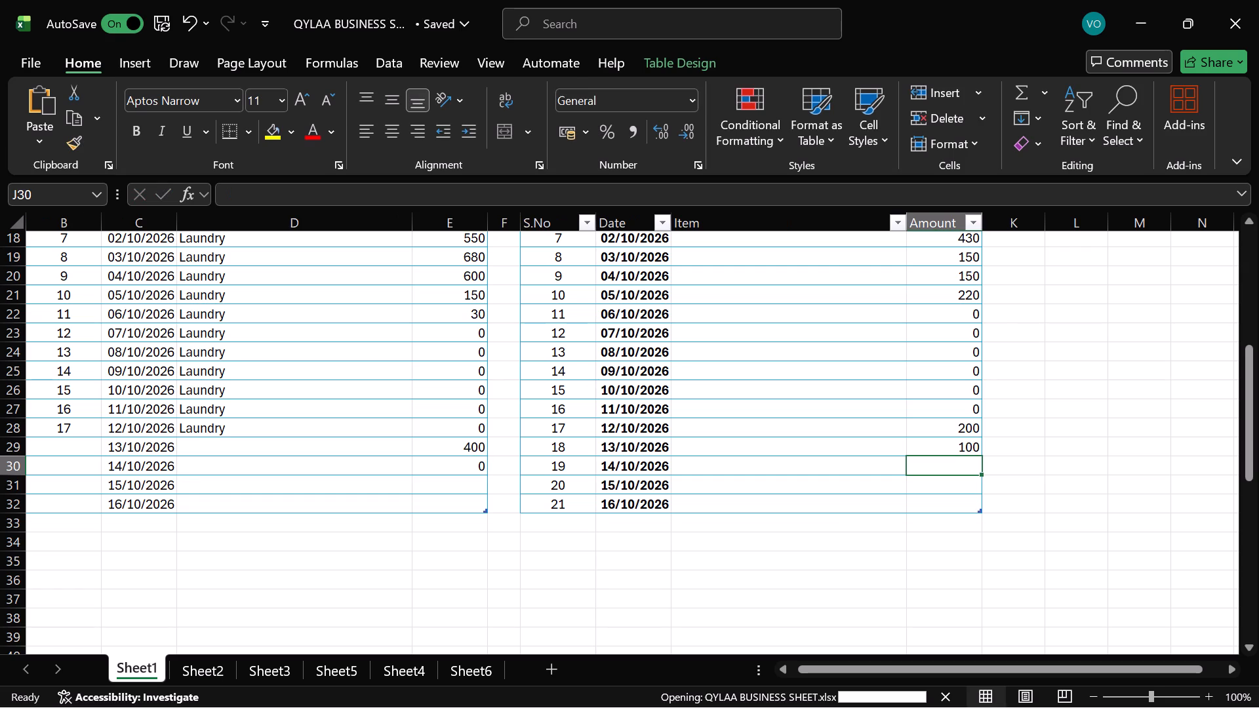
text(220)
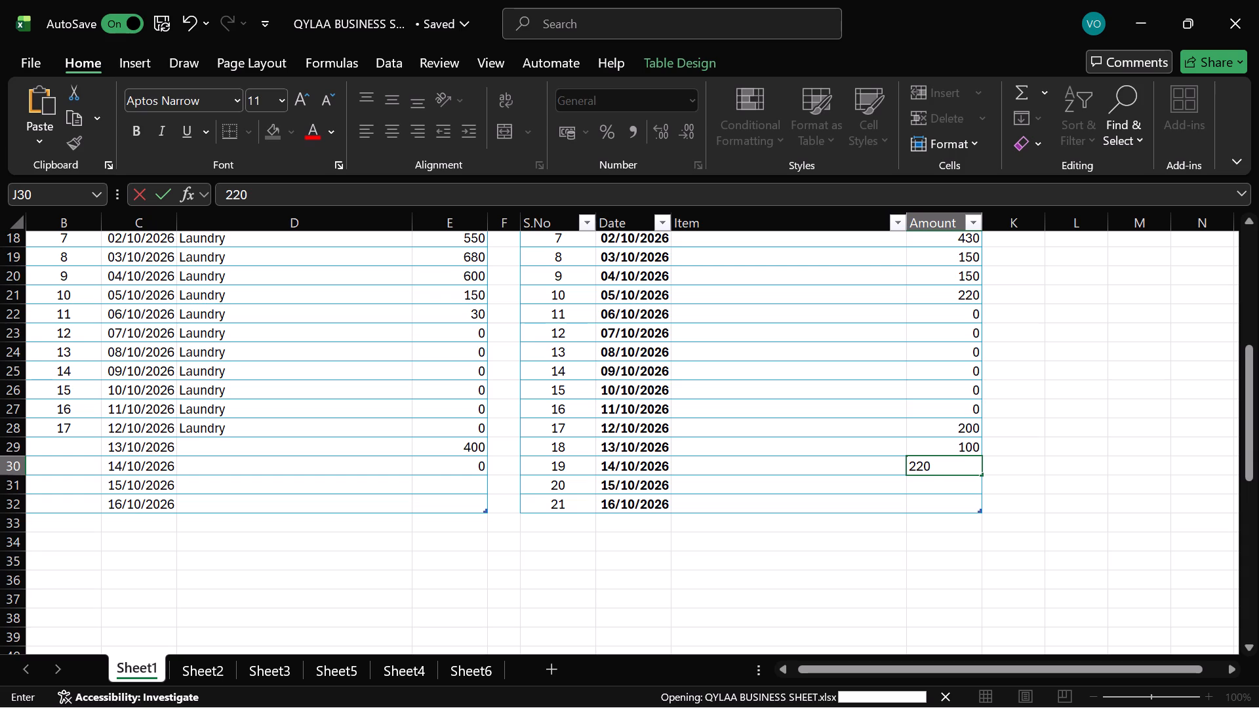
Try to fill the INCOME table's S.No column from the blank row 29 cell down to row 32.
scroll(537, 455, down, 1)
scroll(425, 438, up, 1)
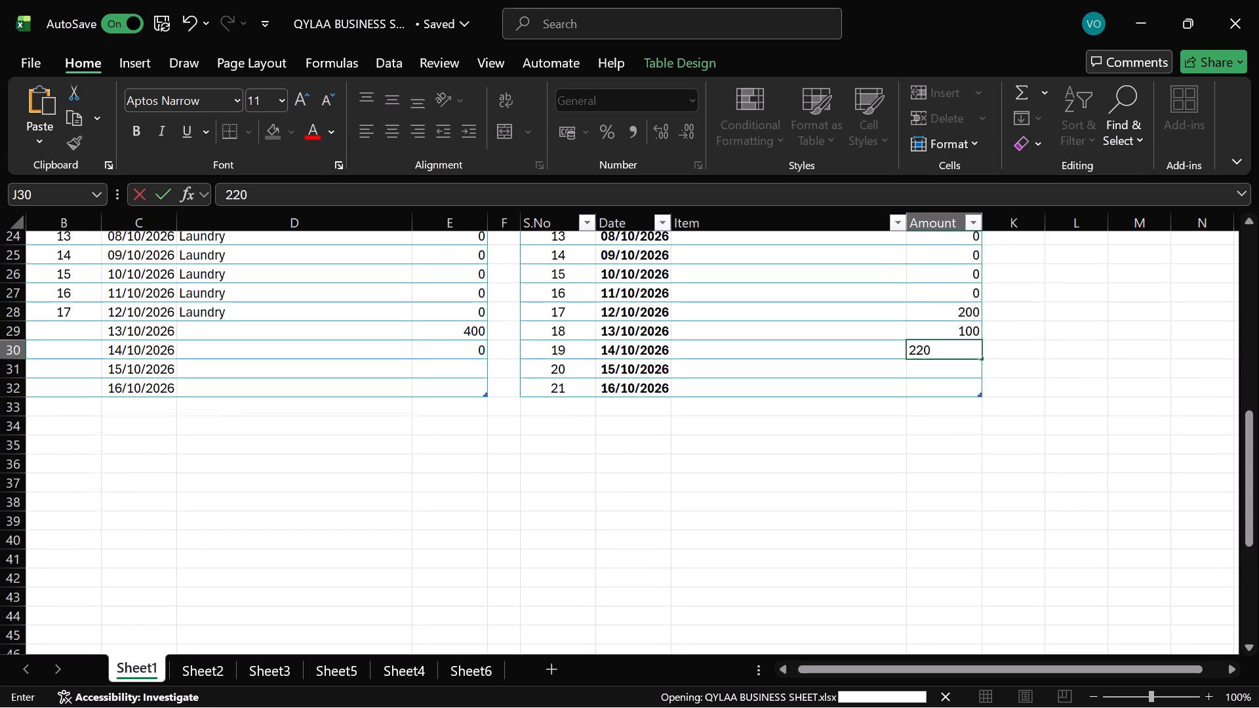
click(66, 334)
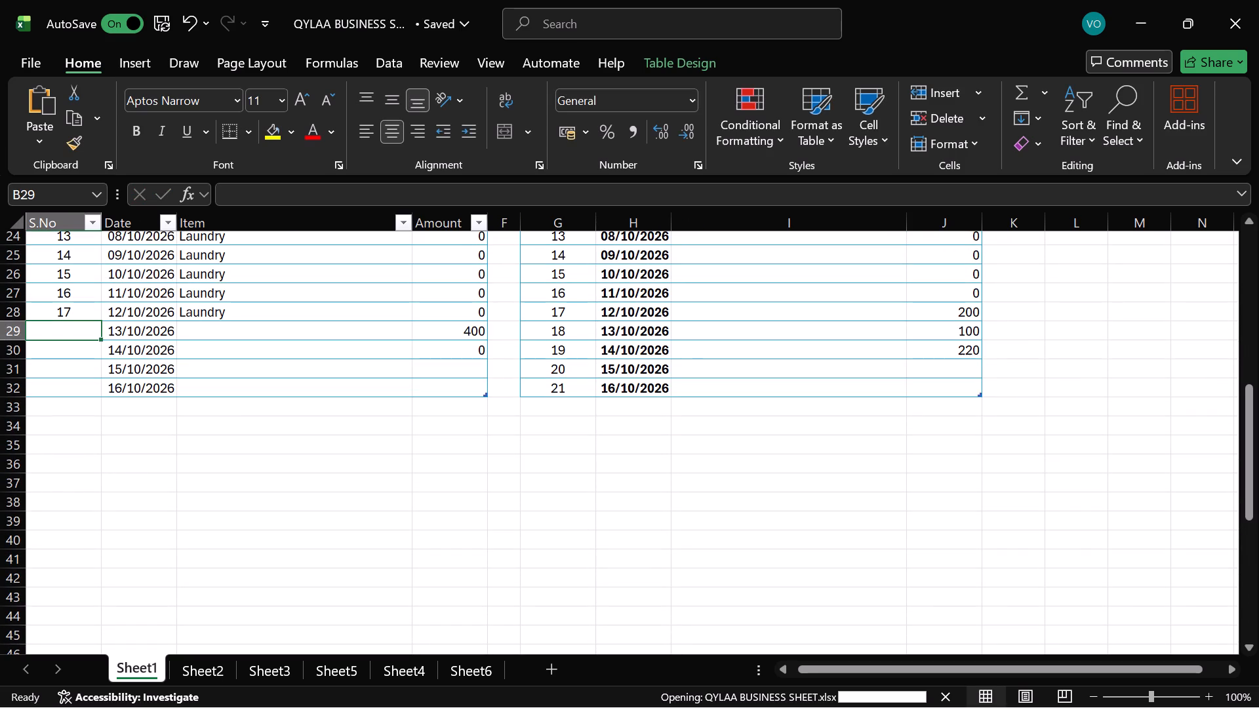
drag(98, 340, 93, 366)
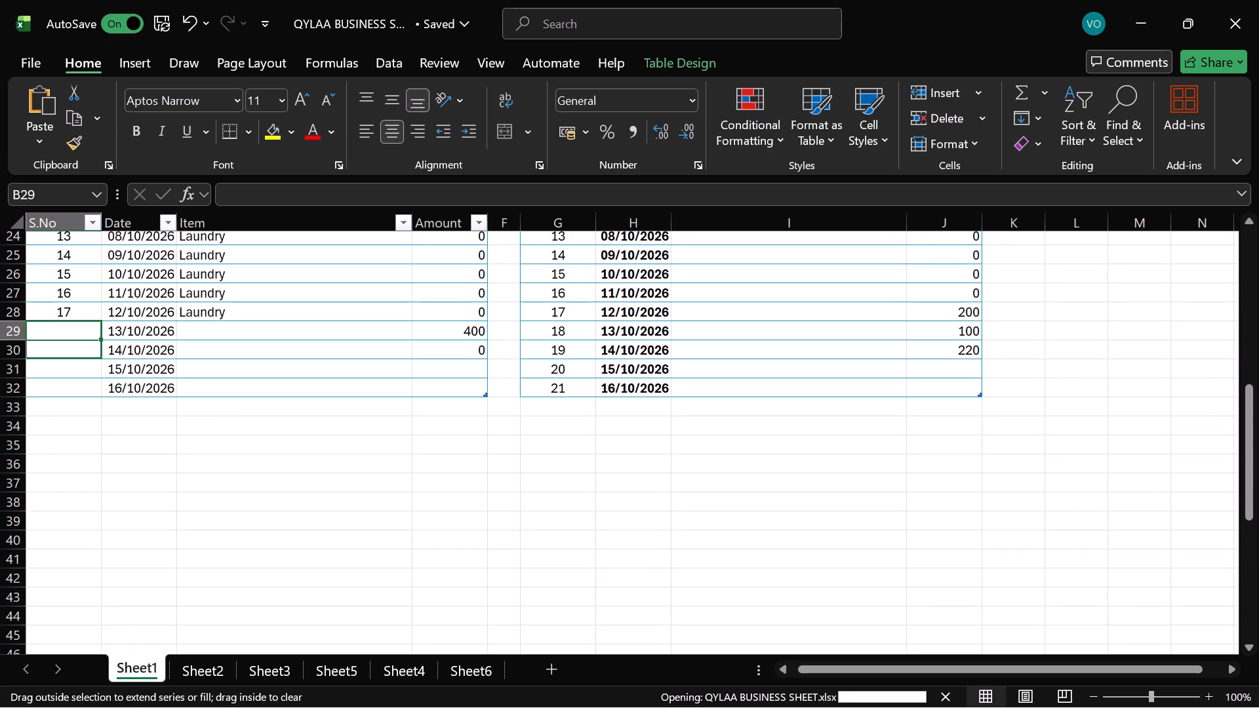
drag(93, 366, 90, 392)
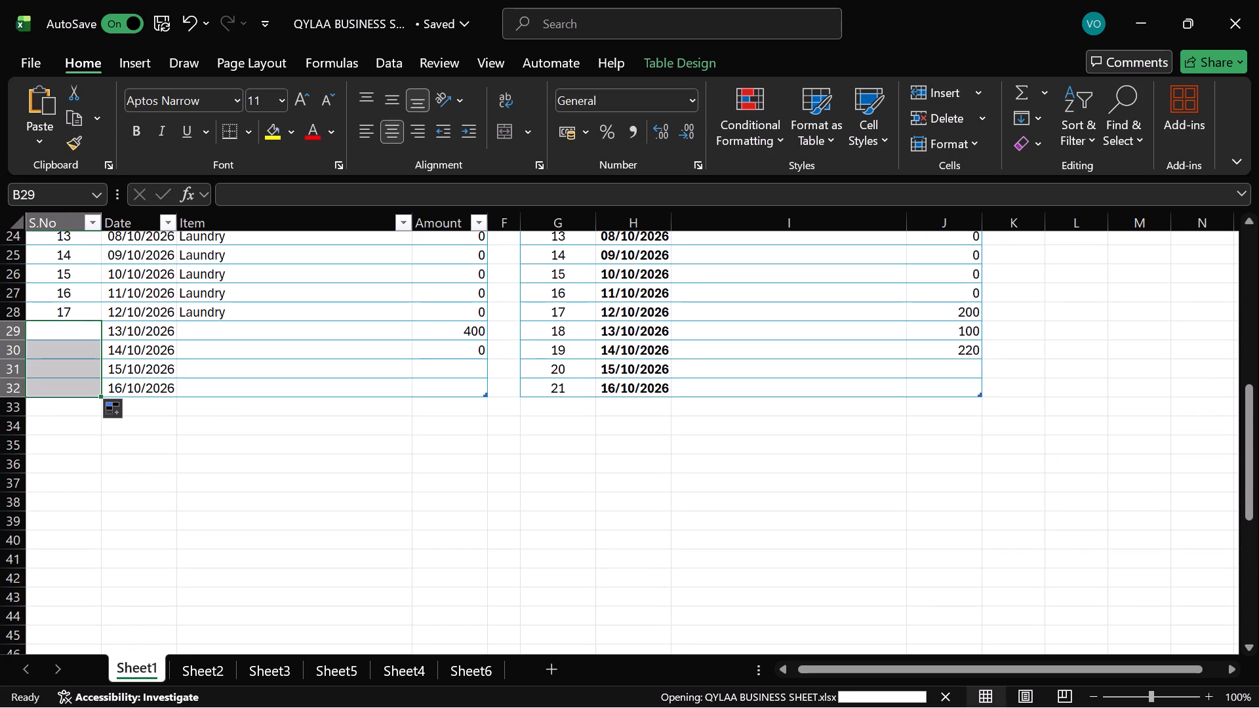
Extend the INCOME table's S.No column as a series from 17 through 21, down to the 16/10/2026 row.
drag(71, 313, 101, 315)
click(101, 315)
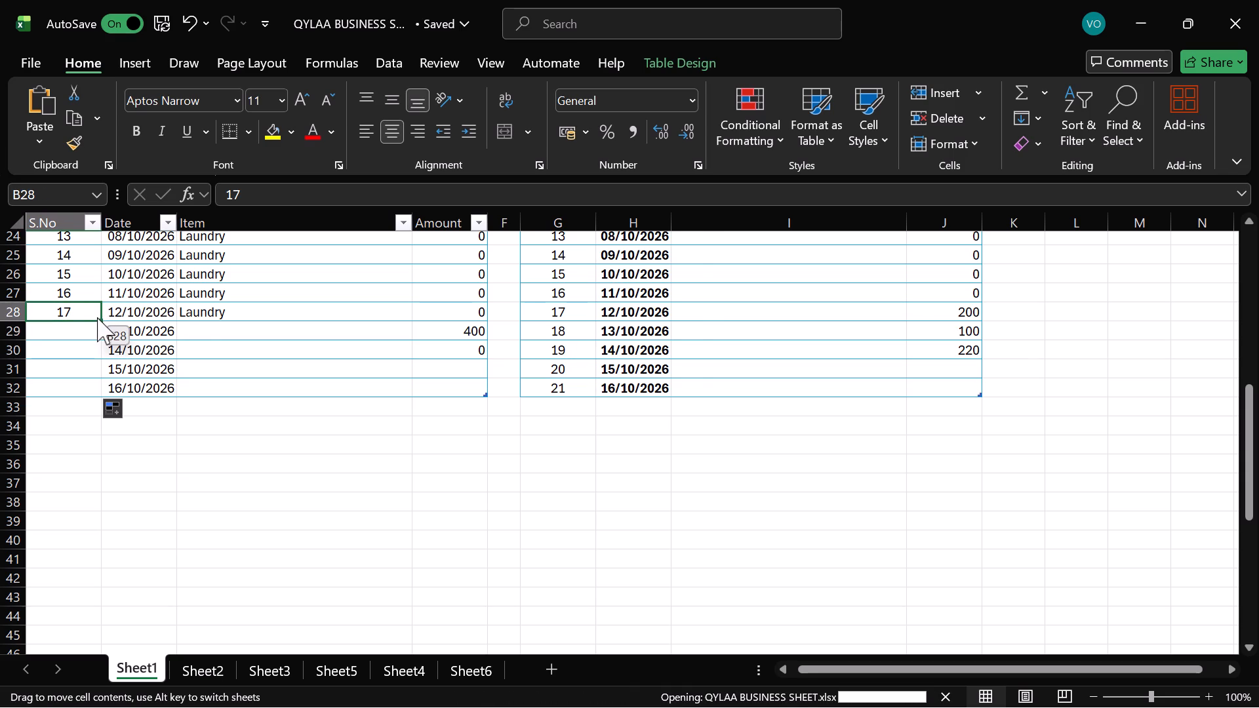
click(98, 317)
drag(98, 317, 98, 395)
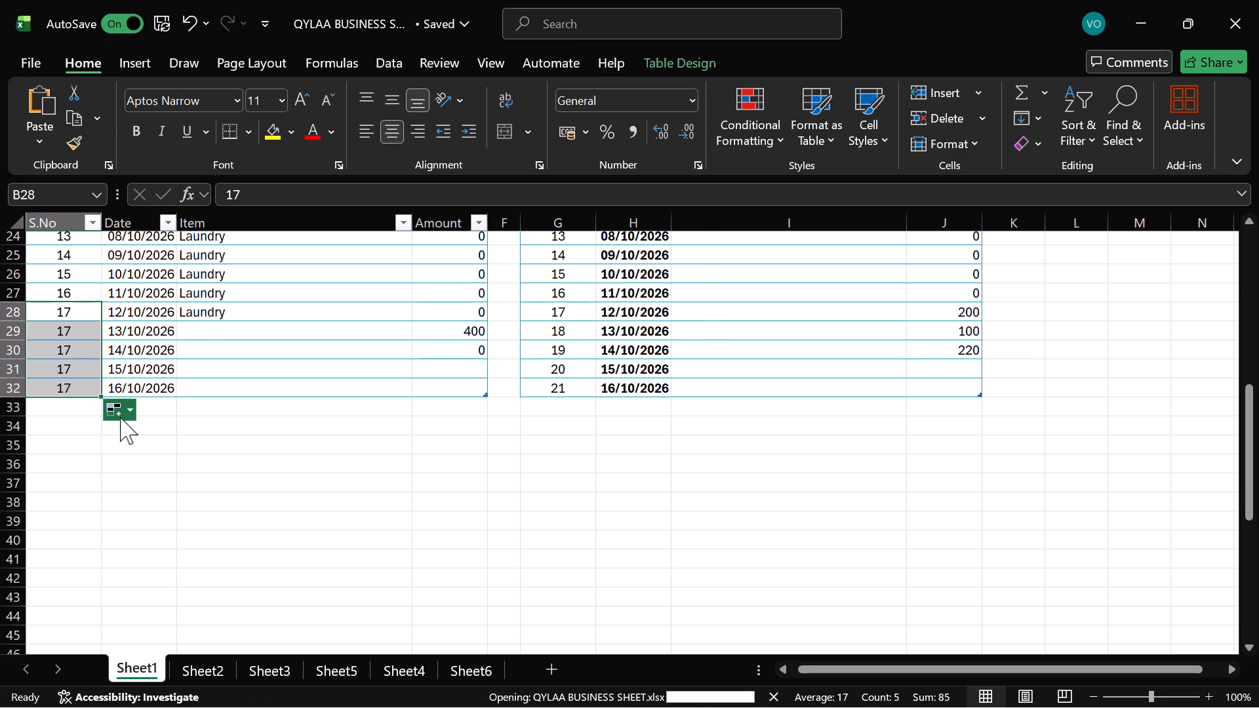
click(120, 417)
click(165, 461)
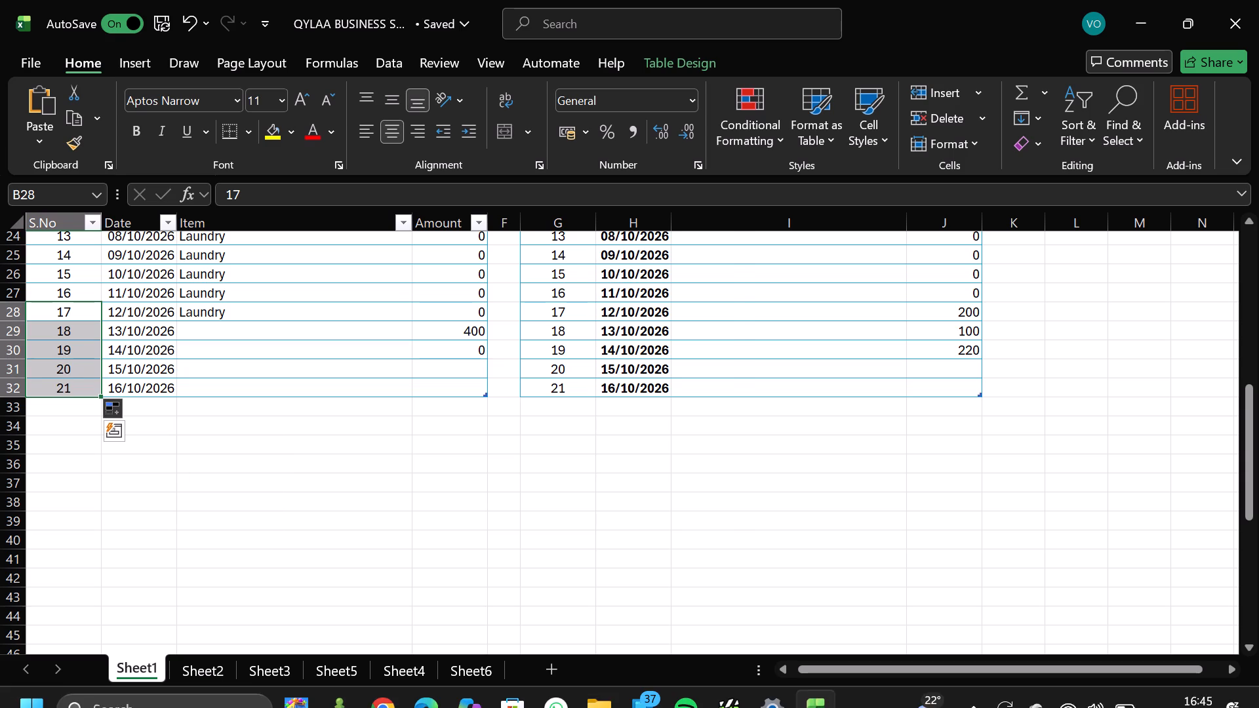
On Sheet4, log an expense in row 20 dated 14/10/2026 with category Marsha and amount 220.
click(430, 662)
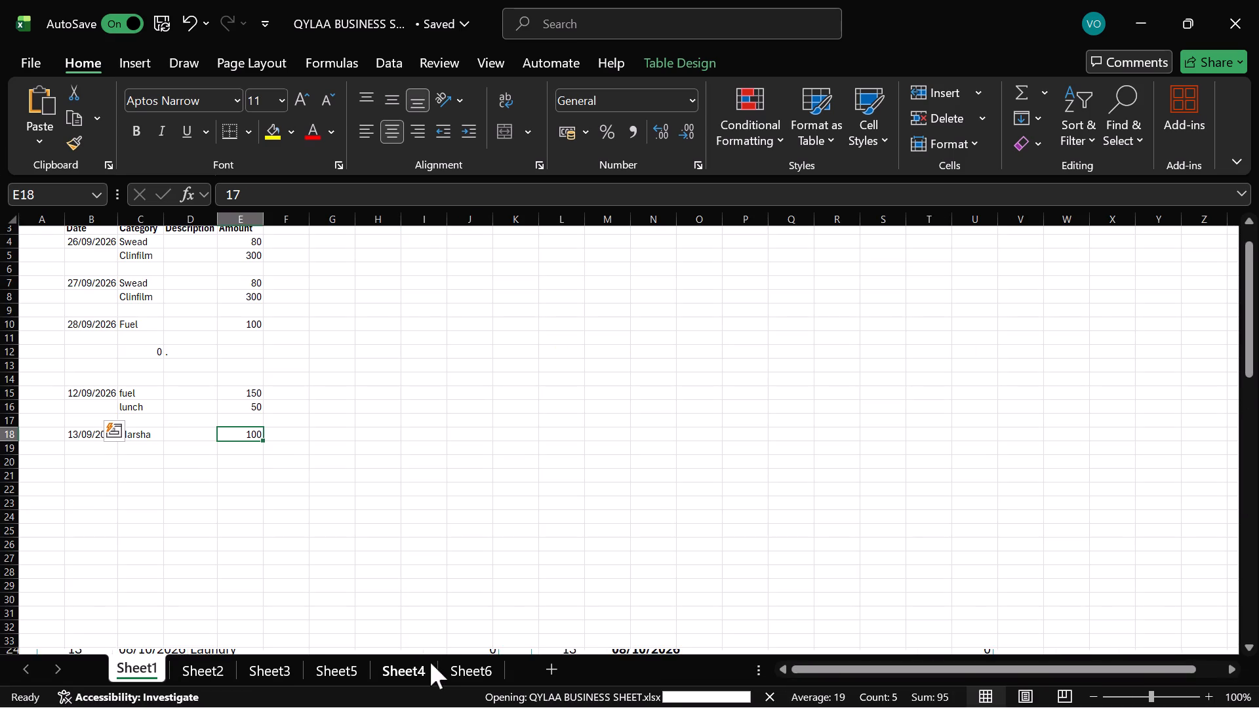
double_click(91, 462)
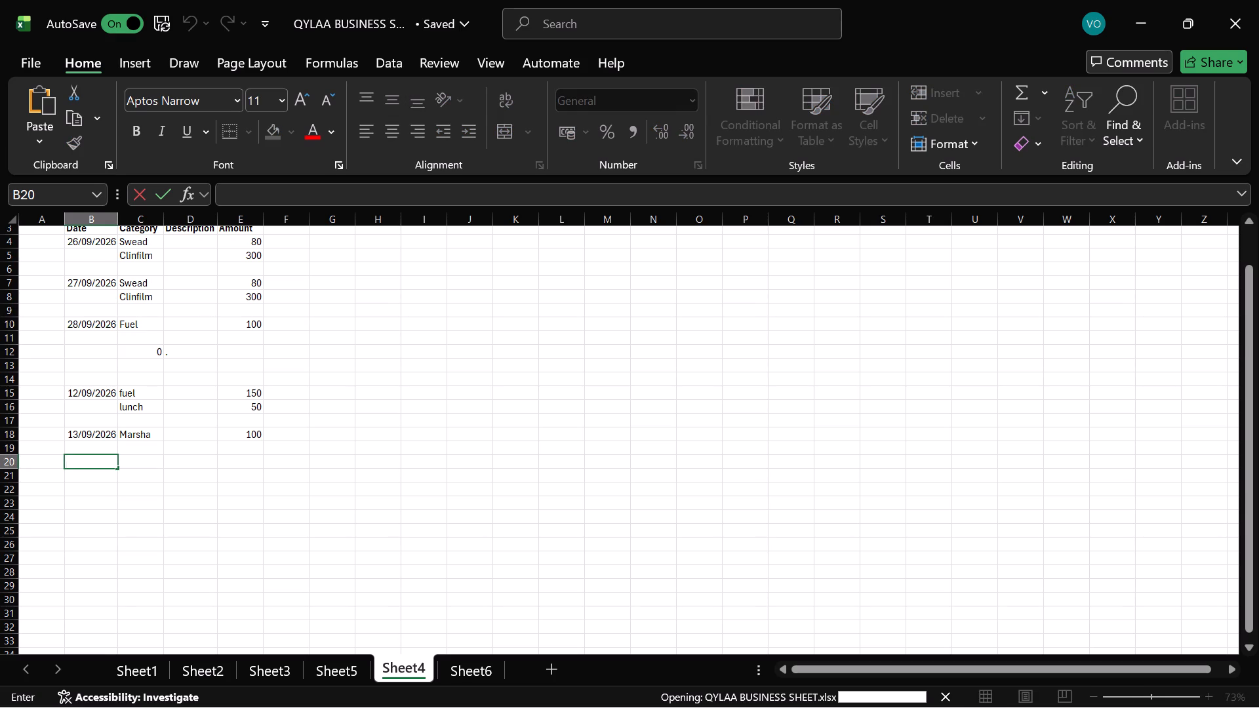
text(14)
text(/0)
key(BackSpace)
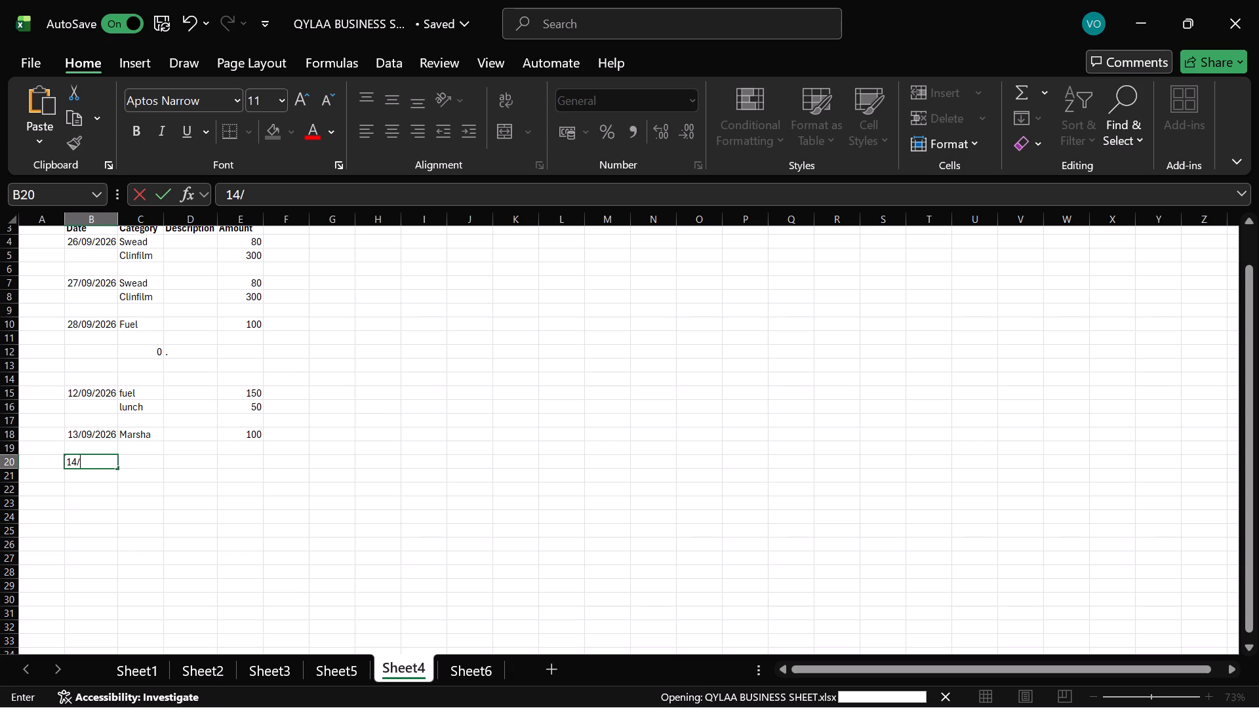
text(10/200)
key(BackSpace)
key(BackSpace)
key(6)
key(Return)
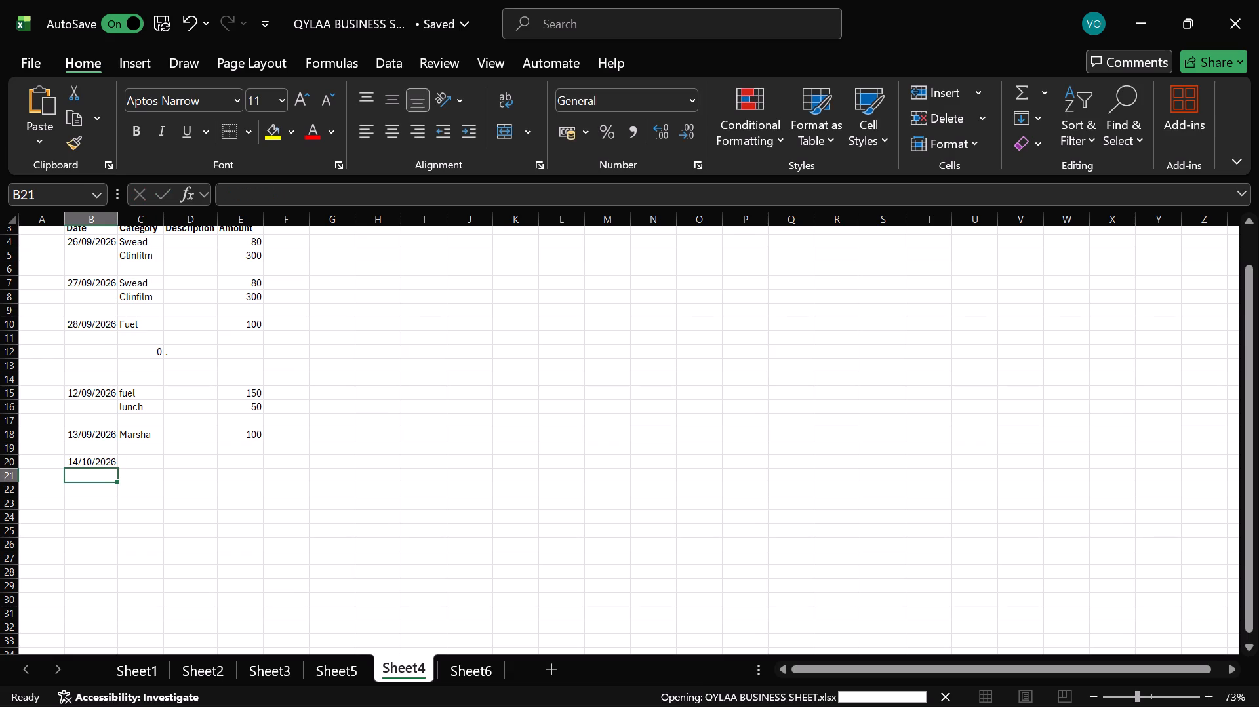
click(144, 460)
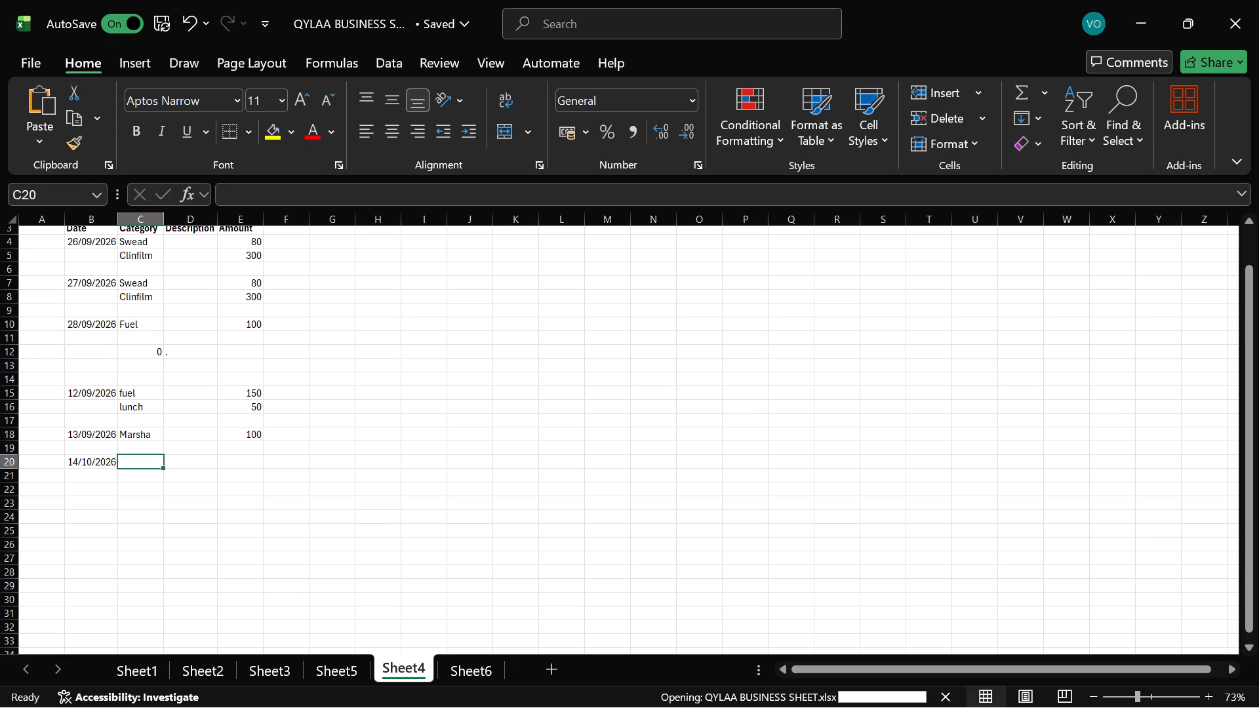
text(arsha)
click(253, 460)
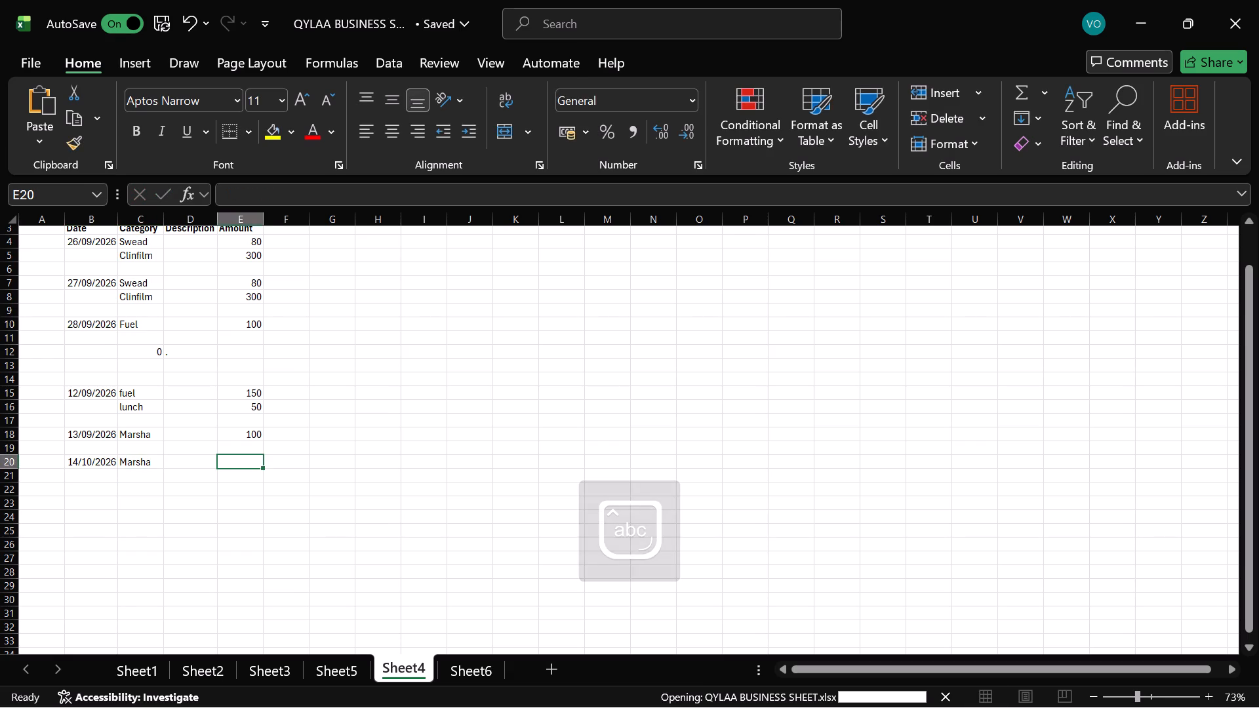
text(220)
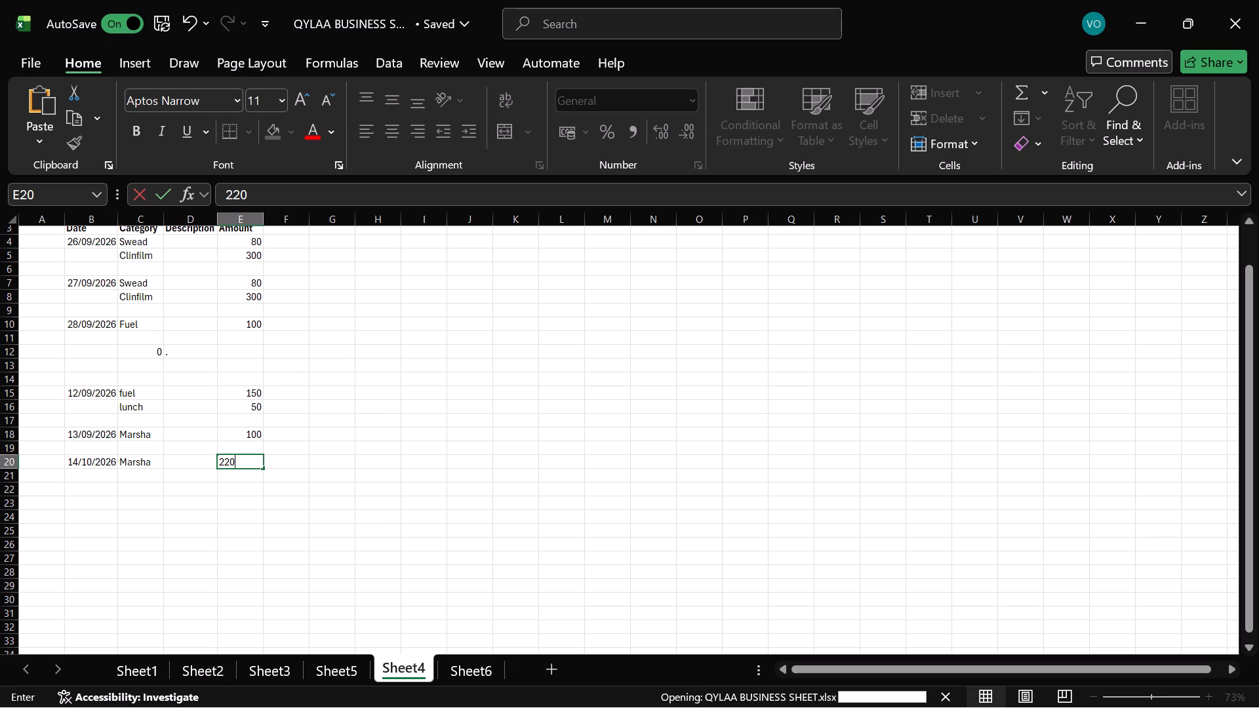
Correct the date of the Marsha expense in row 18 to 13/10/2026.
click(90, 433)
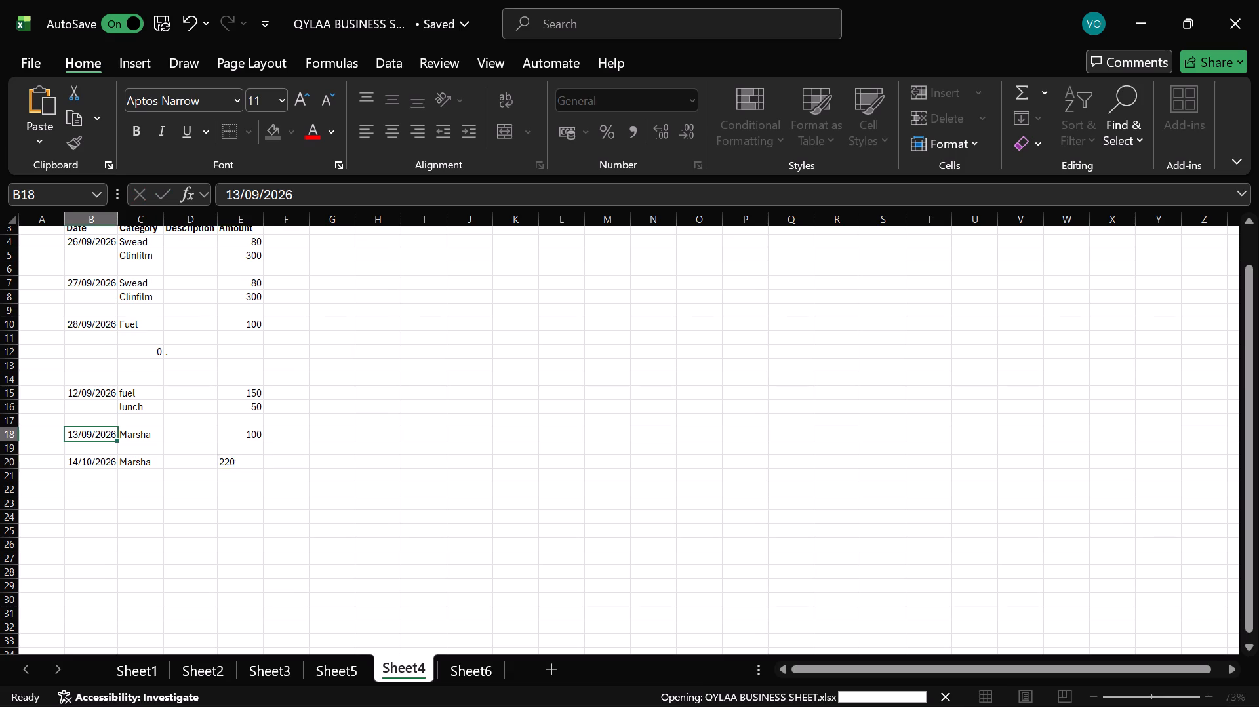
click(93, 437)
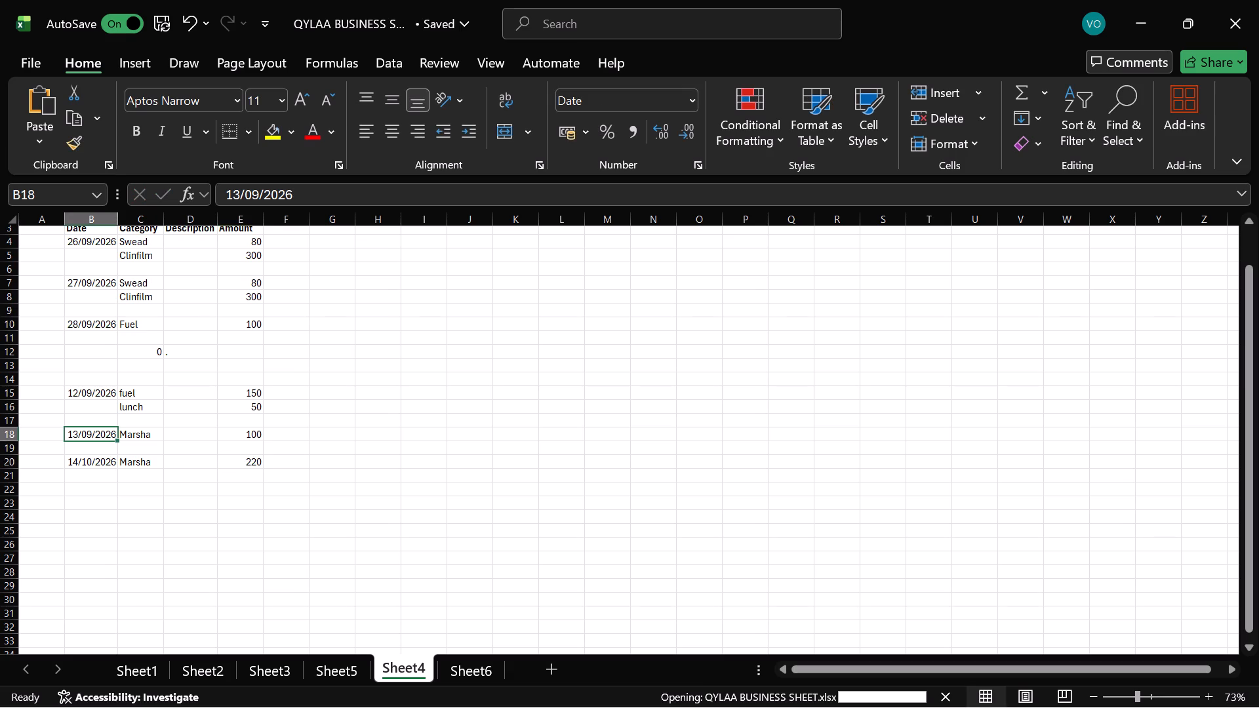
click(91, 435)
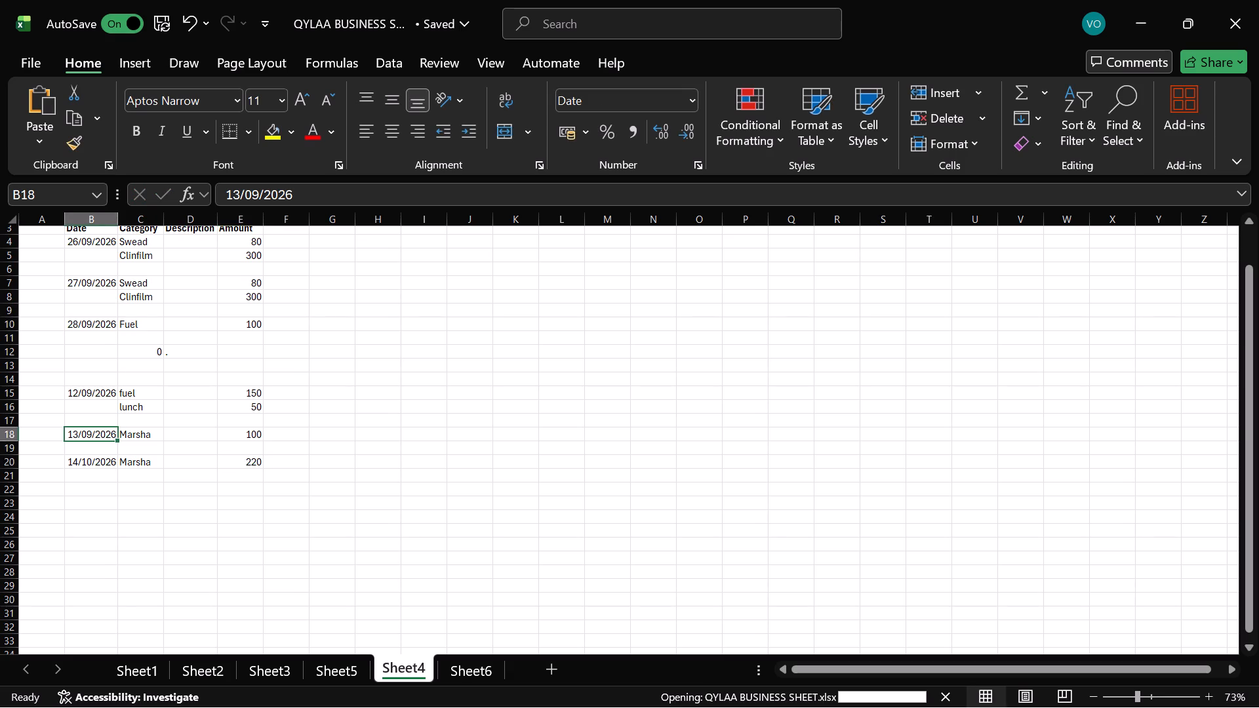
click(90, 429)
click(95, 429)
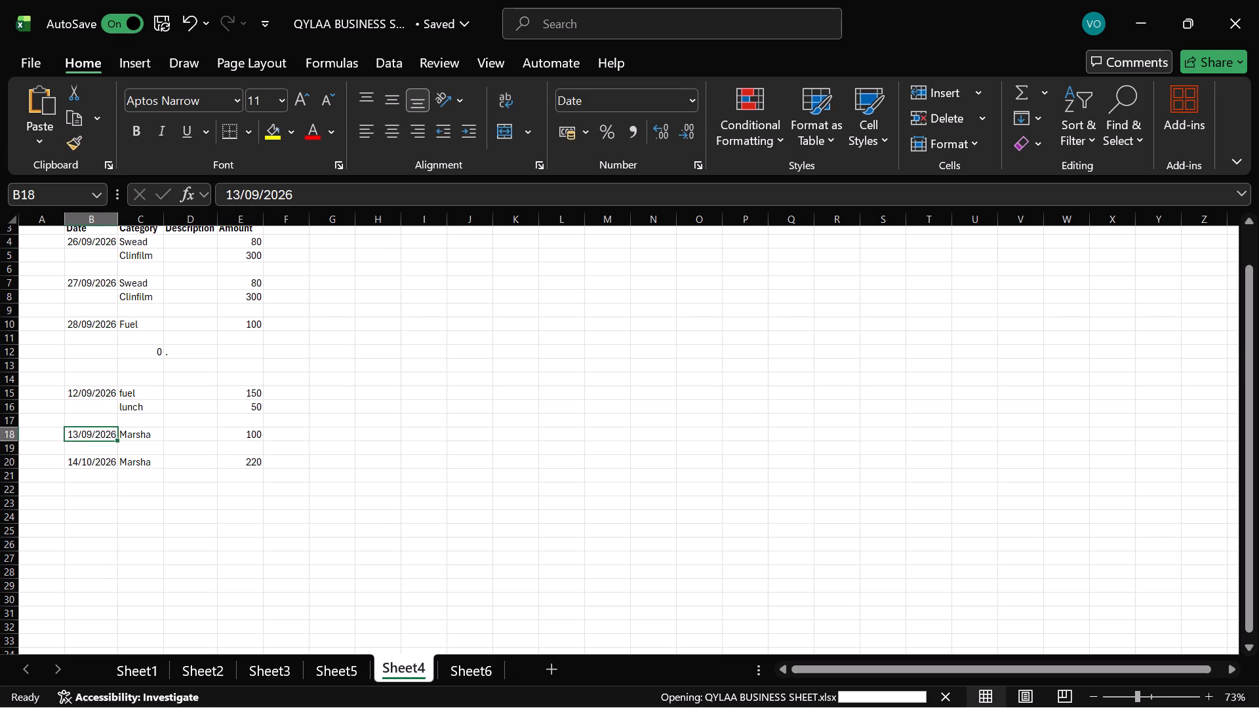
double_click(95, 429)
click(91, 429)
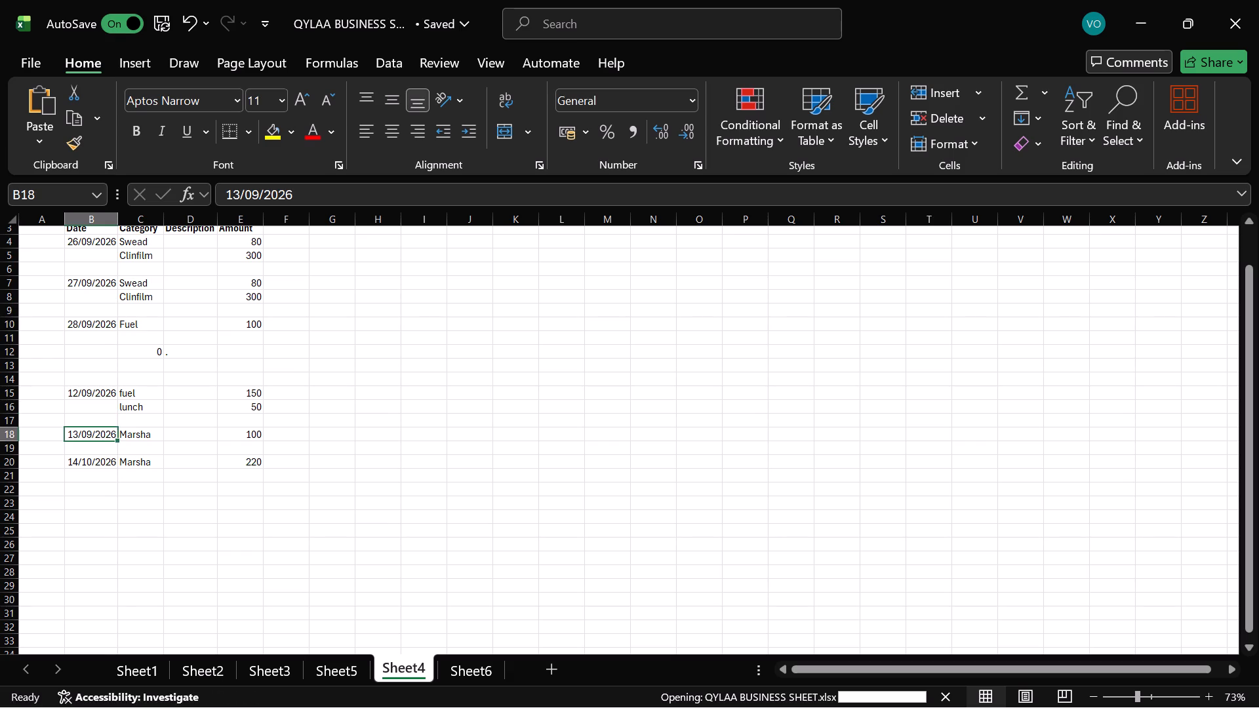
click(91, 431)
click(90, 434)
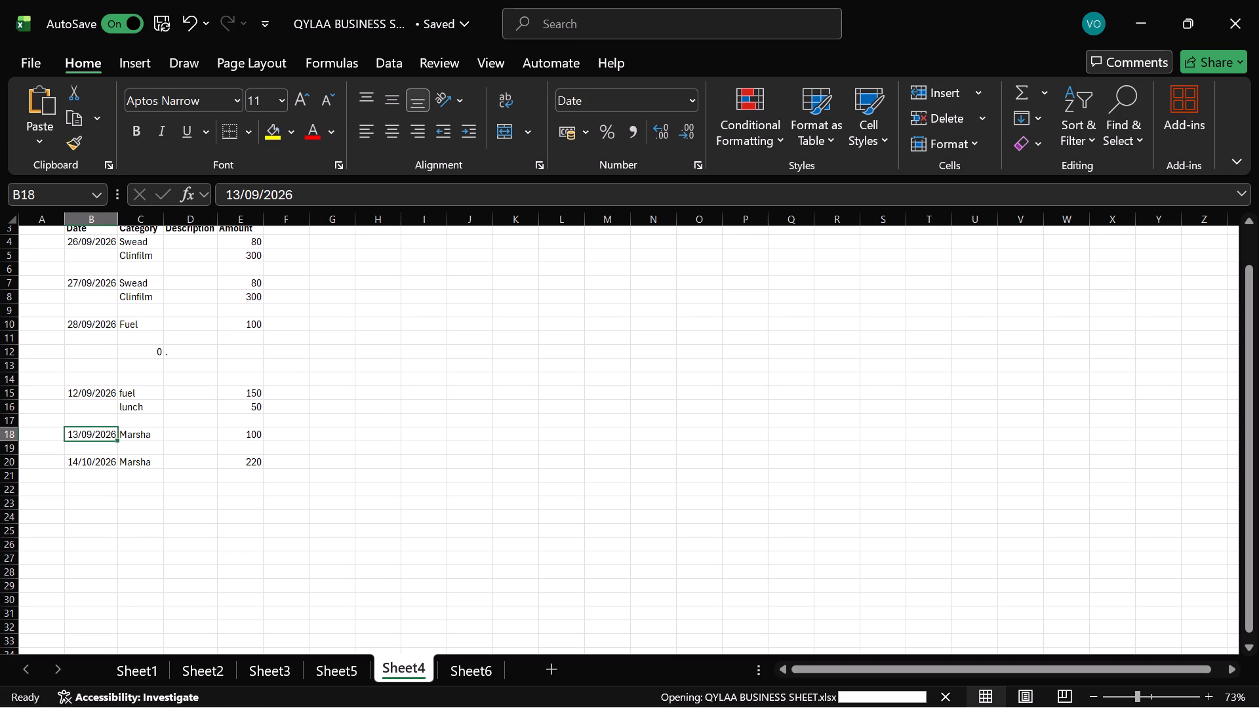
click(89, 436)
click(86, 435)
click(92, 396)
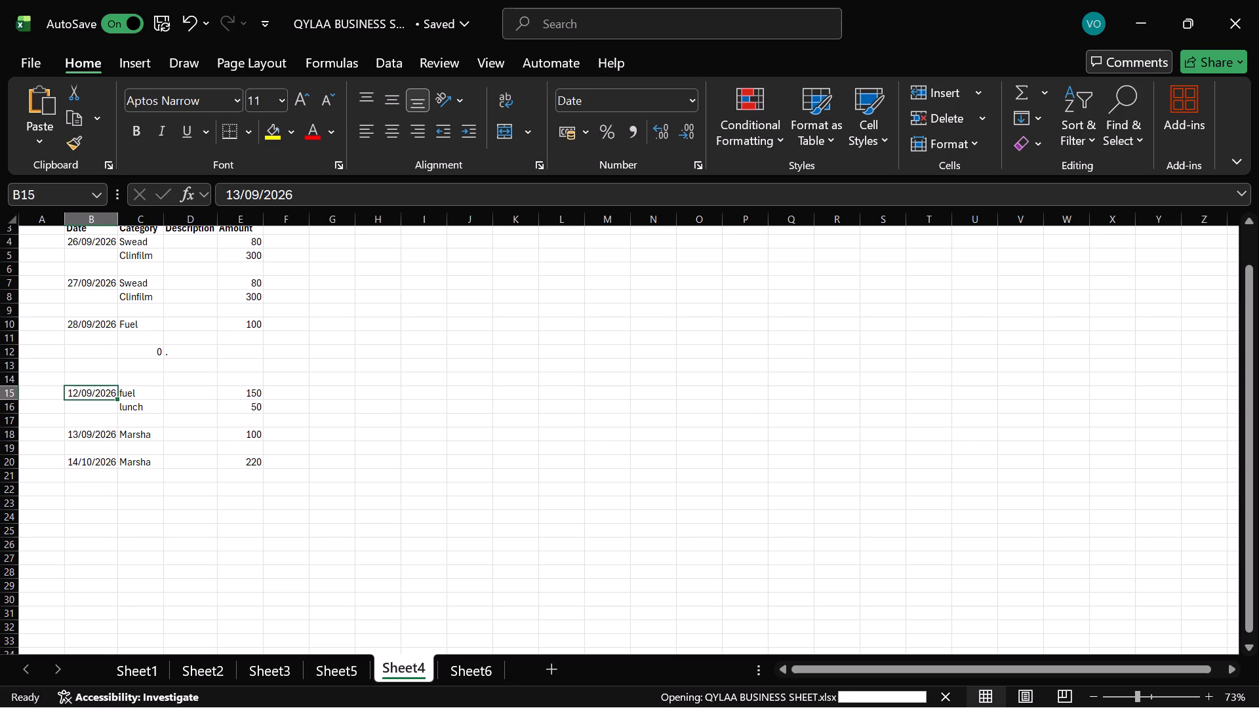
click(86, 437)
triple_click(86, 437)
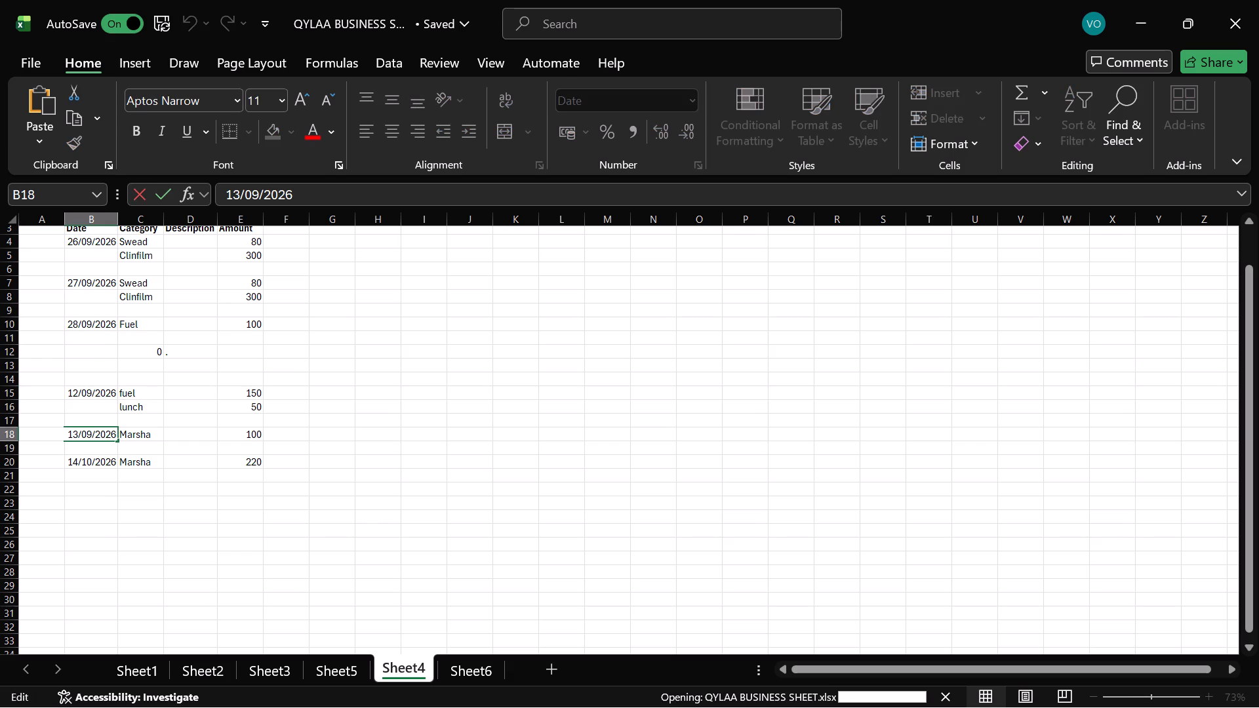
click(89, 437)
key(Right)
key(BackSpace)
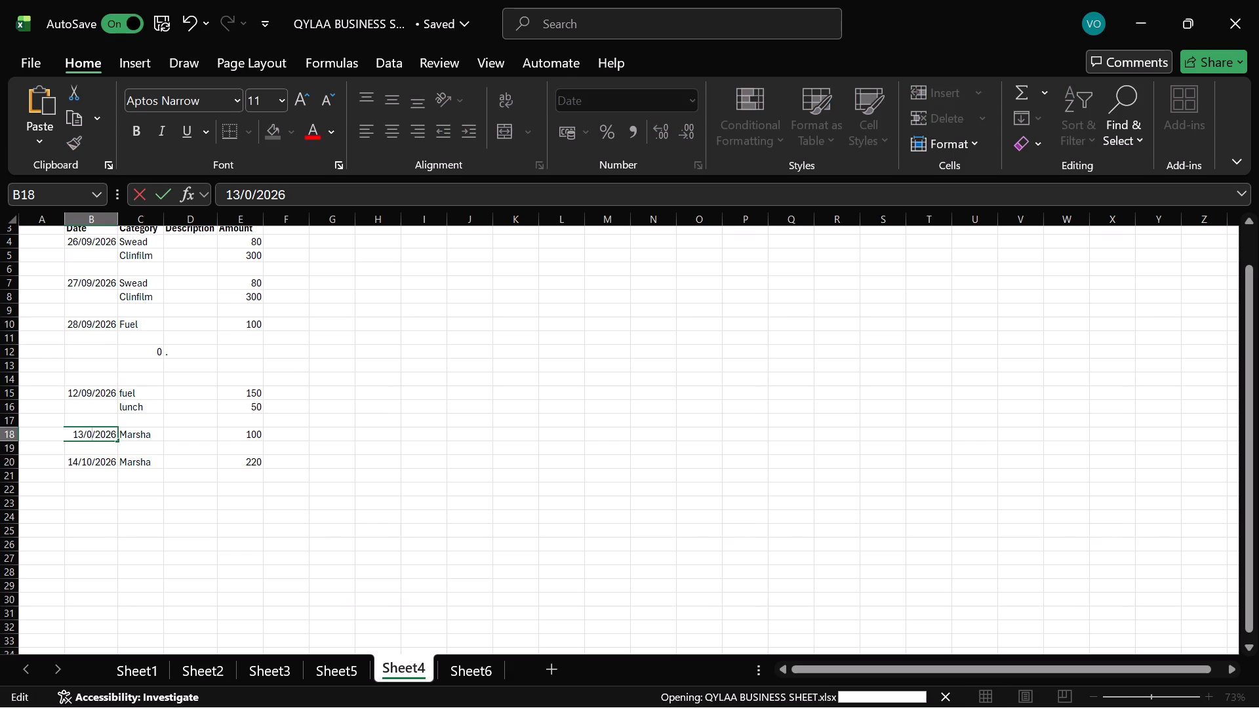
key(1)
key(BackSpace)
key(BackSpace)
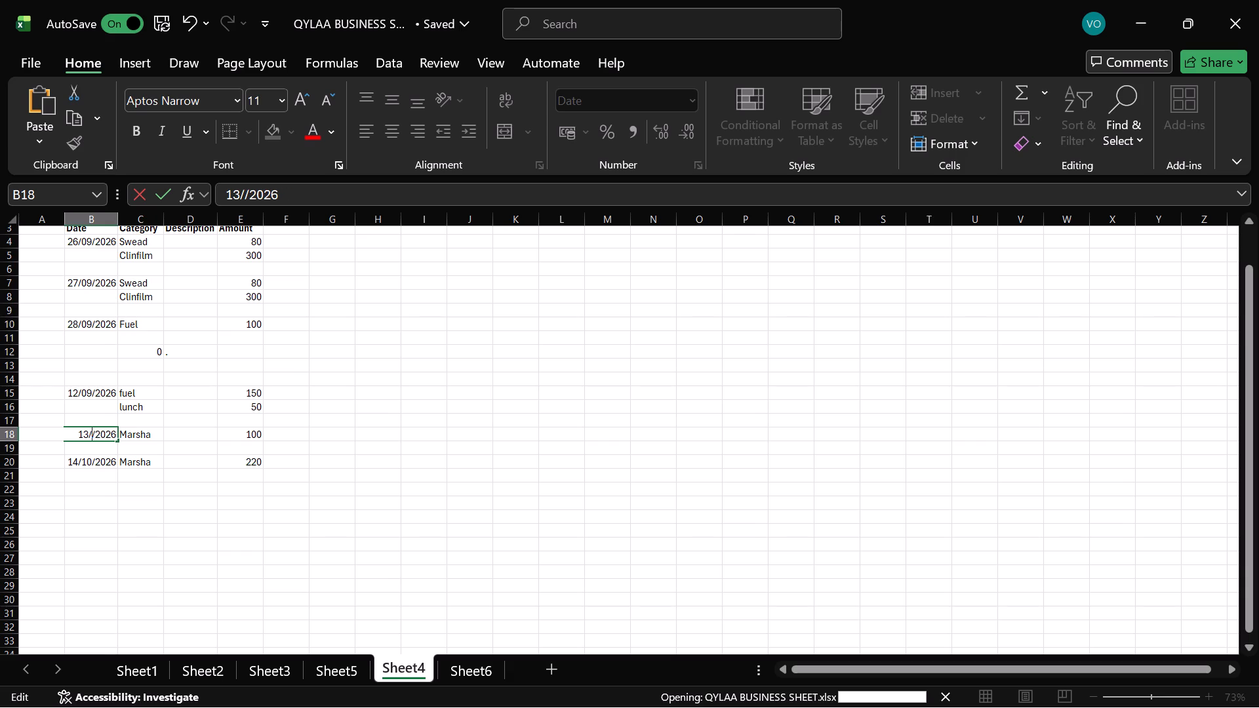
text(10)
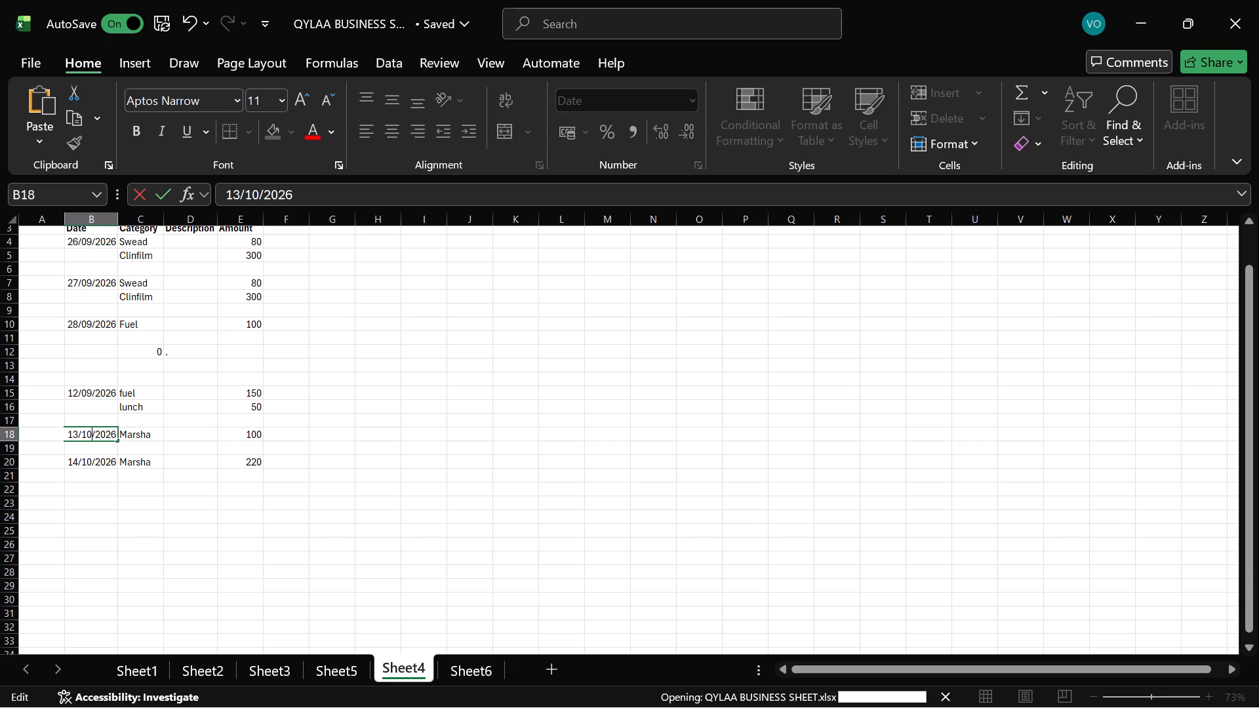
Correct the date of the fuel expense in row 15 to 12/10/2026.
double_click(109, 394)
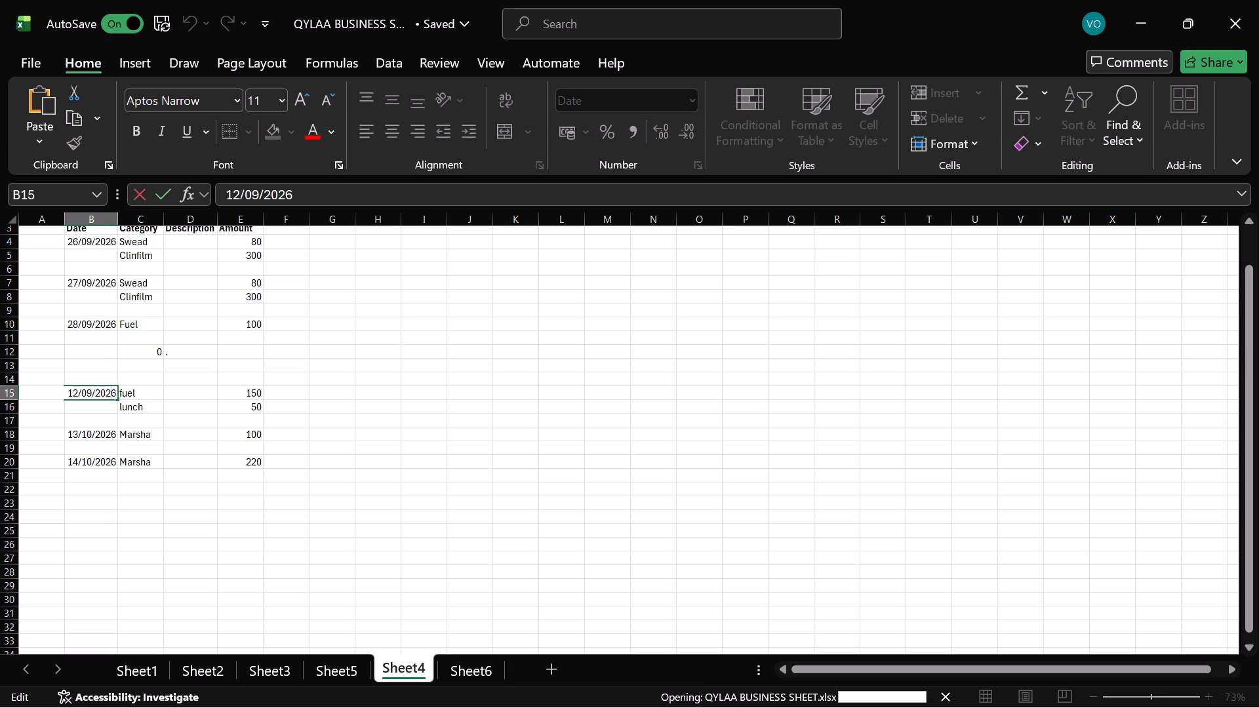
click(90, 395)
key(BackSpace)
key(BackSpace)
text(10)
click(210, 458)
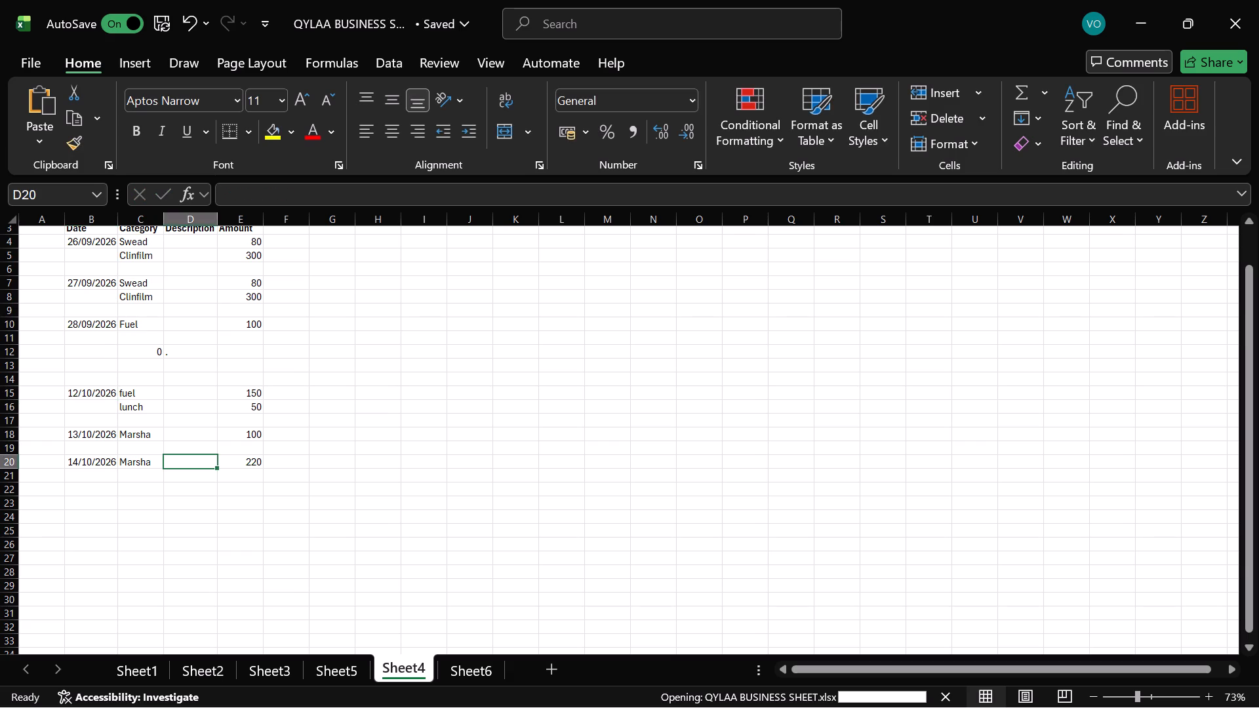
On Sheet1, fill the Laundry item down the INCOME table from the 12/10/2026 row through the 16/10/2026 row.
click(152, 667)
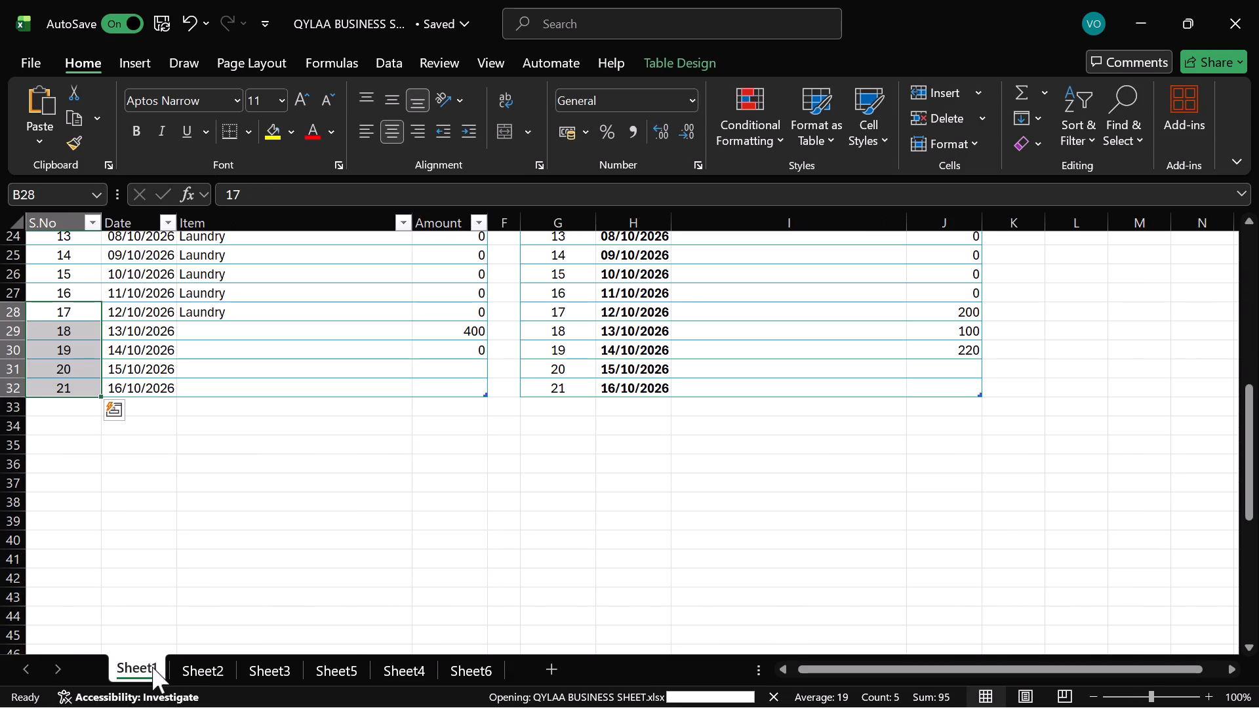
scroll(165, 417, up, 1)
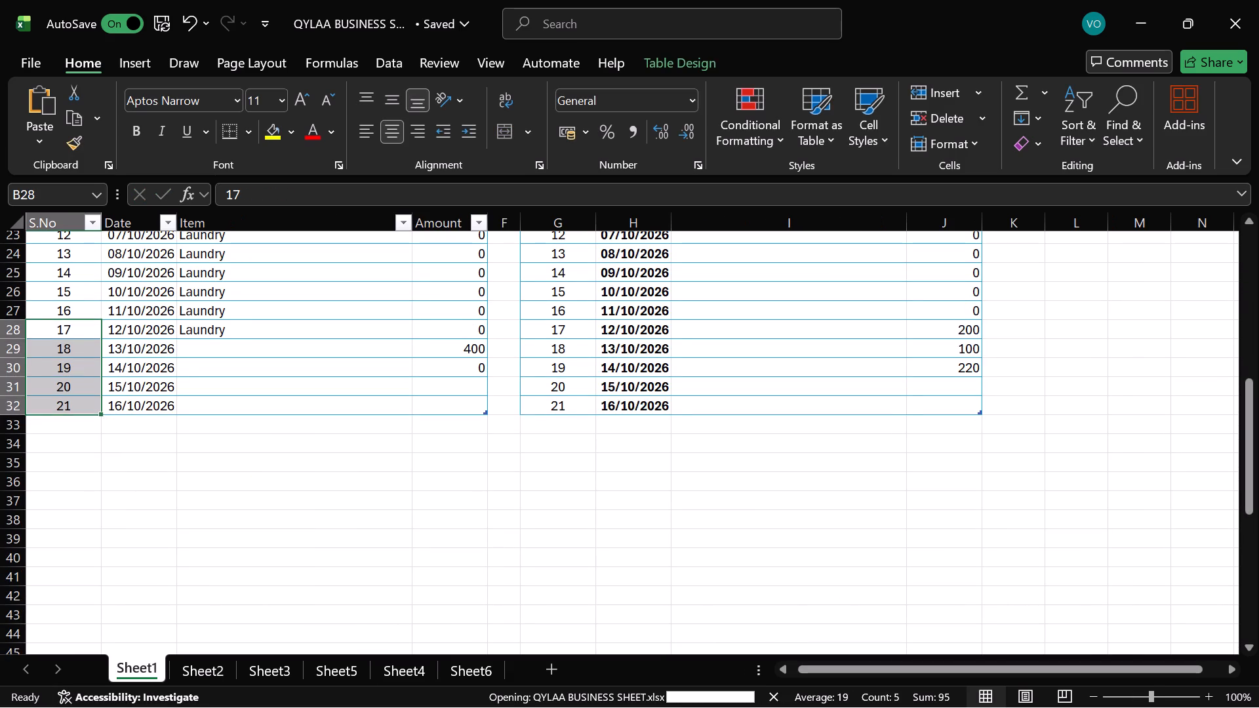
click(168, 434)
scroll(253, 418, up, 1)
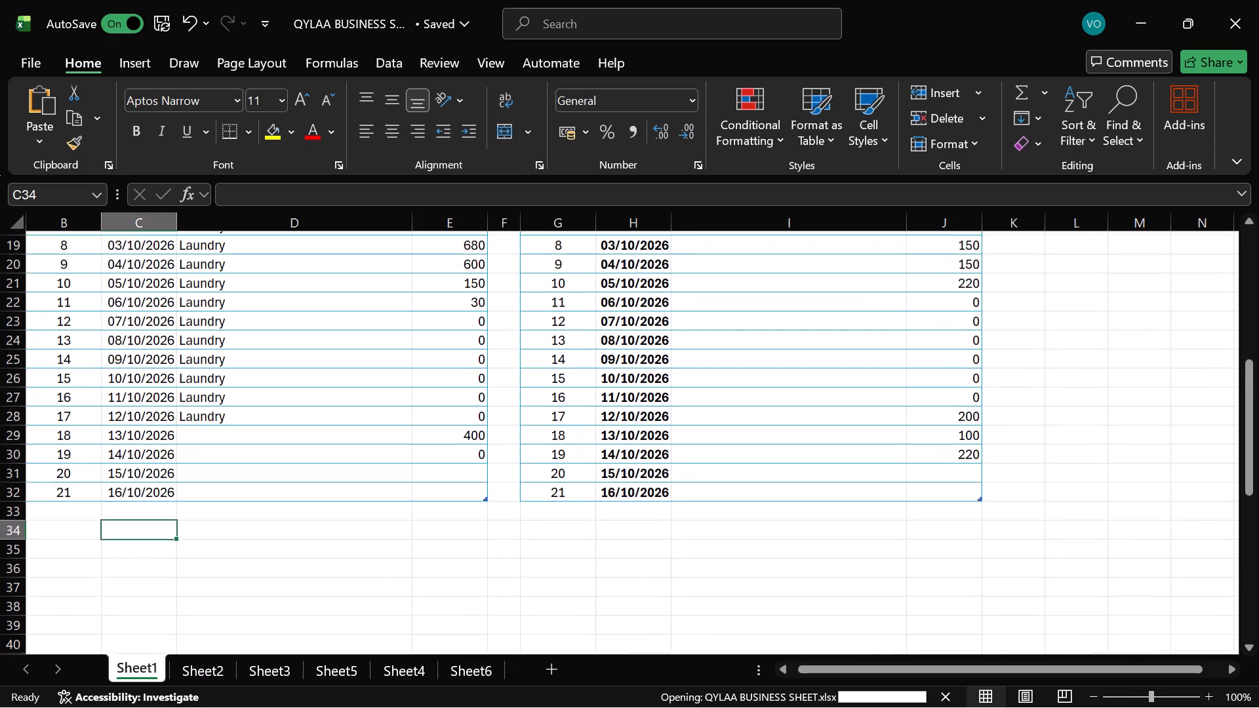
scroll(253, 418, down, 2)
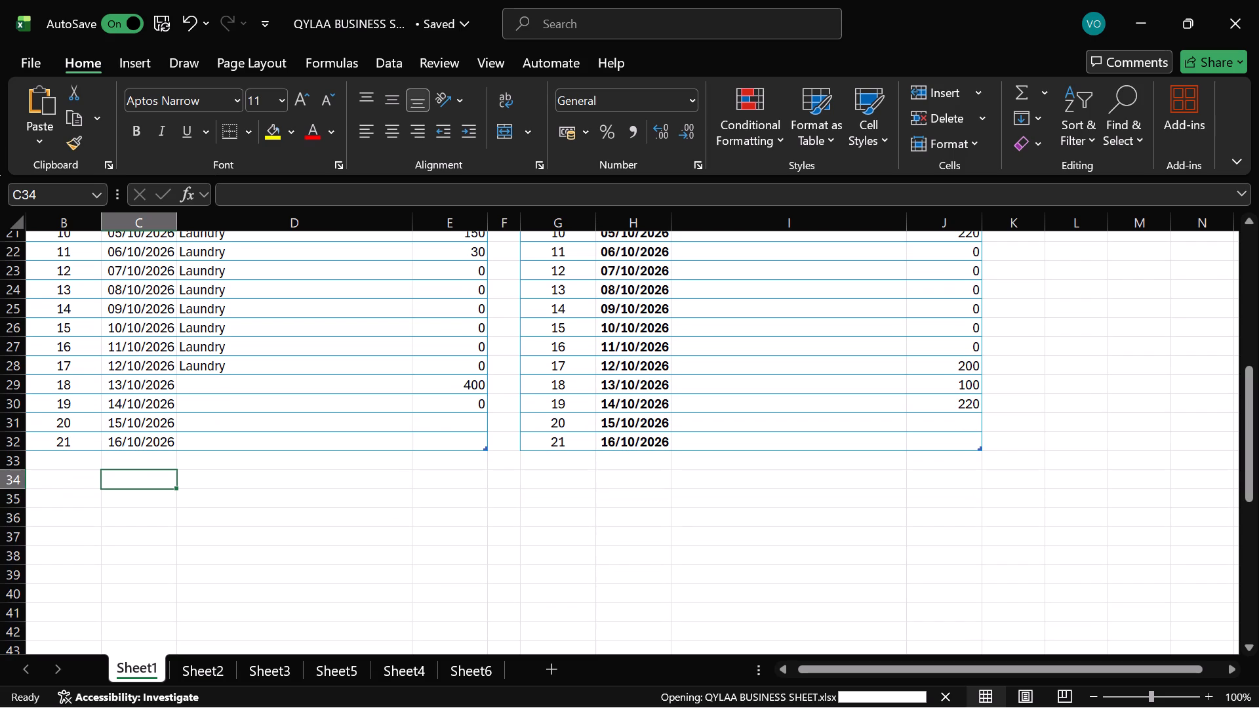
click(239, 363)
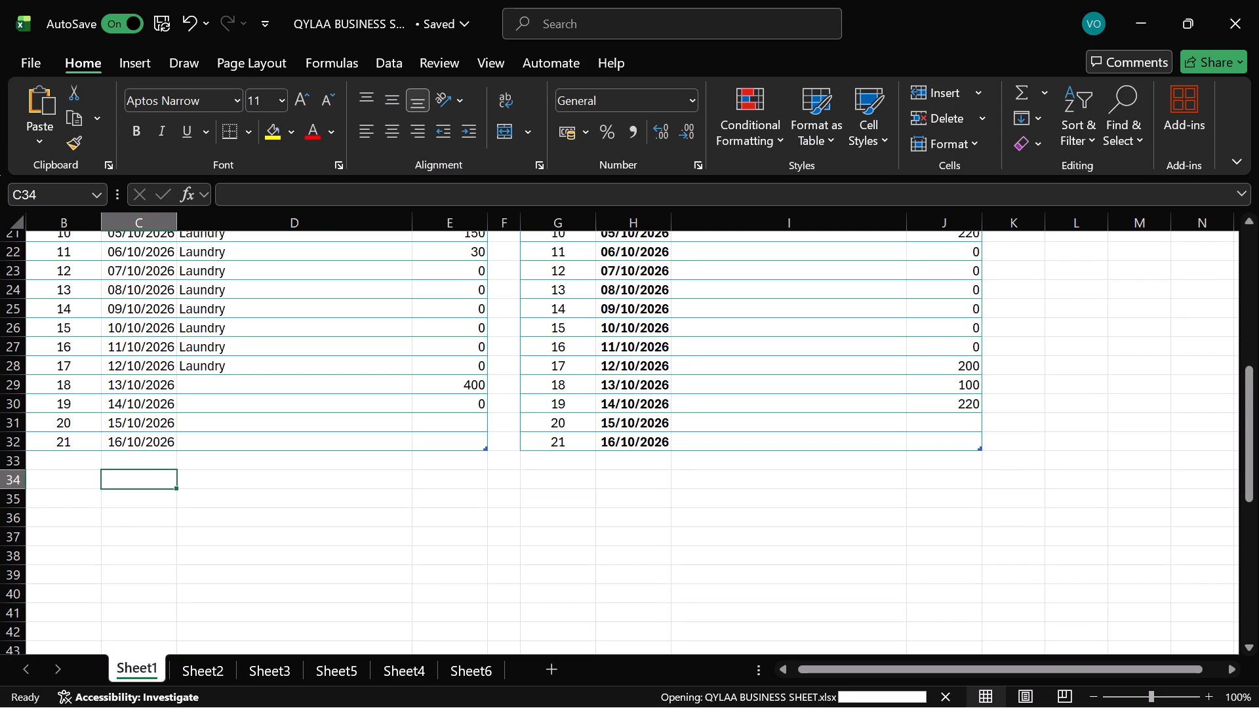
click(241, 366)
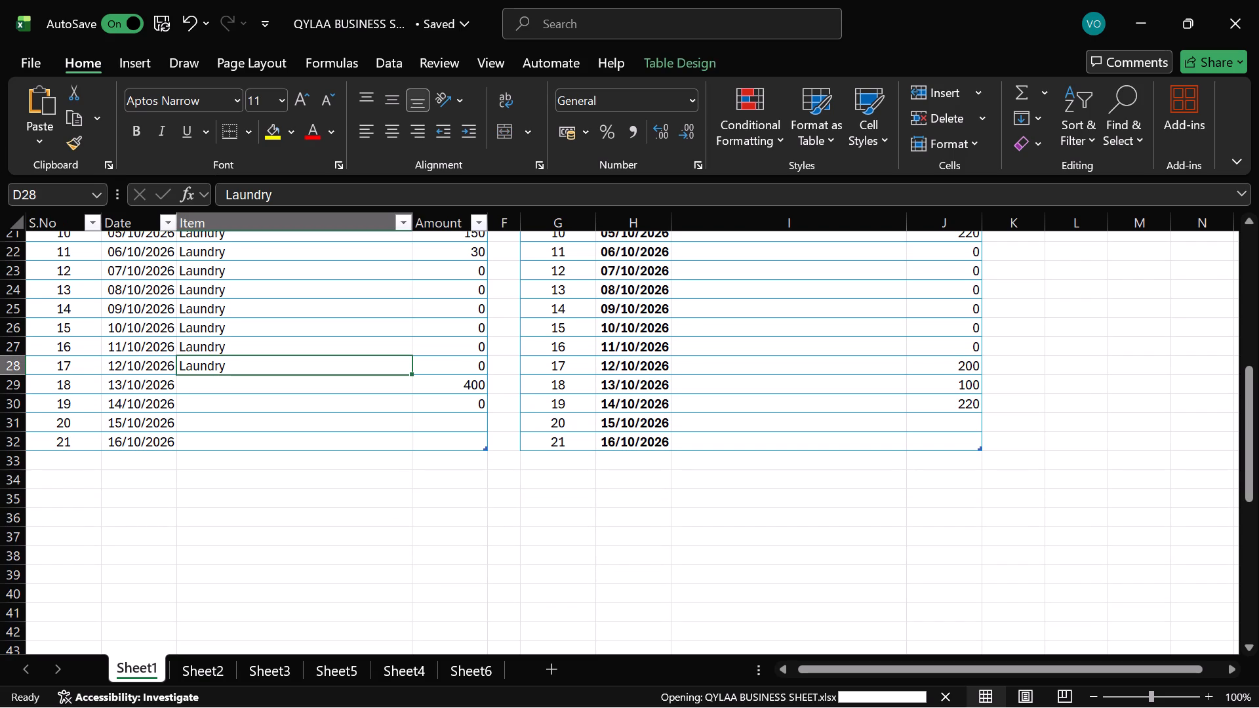
drag(409, 372, 406, 442)
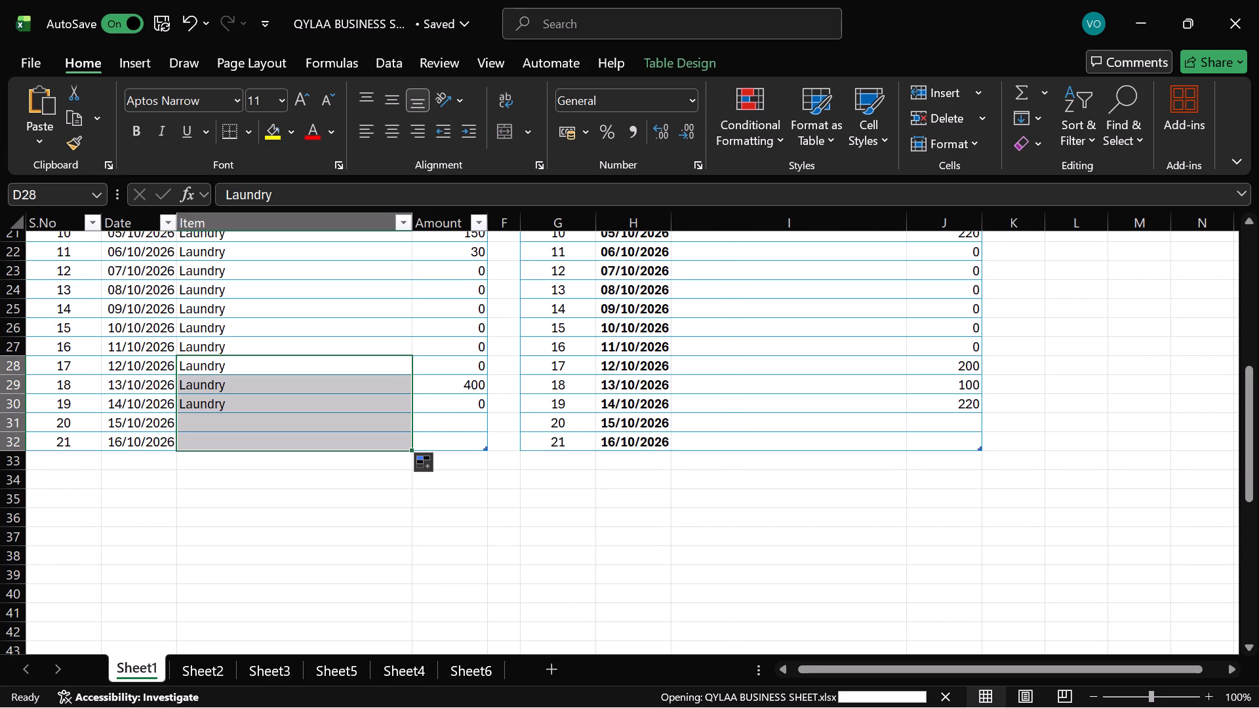
For 15/10/2026, enter an amount of 700 in the EXPENSES table and 0 in the INCOME table.
click(466, 416)
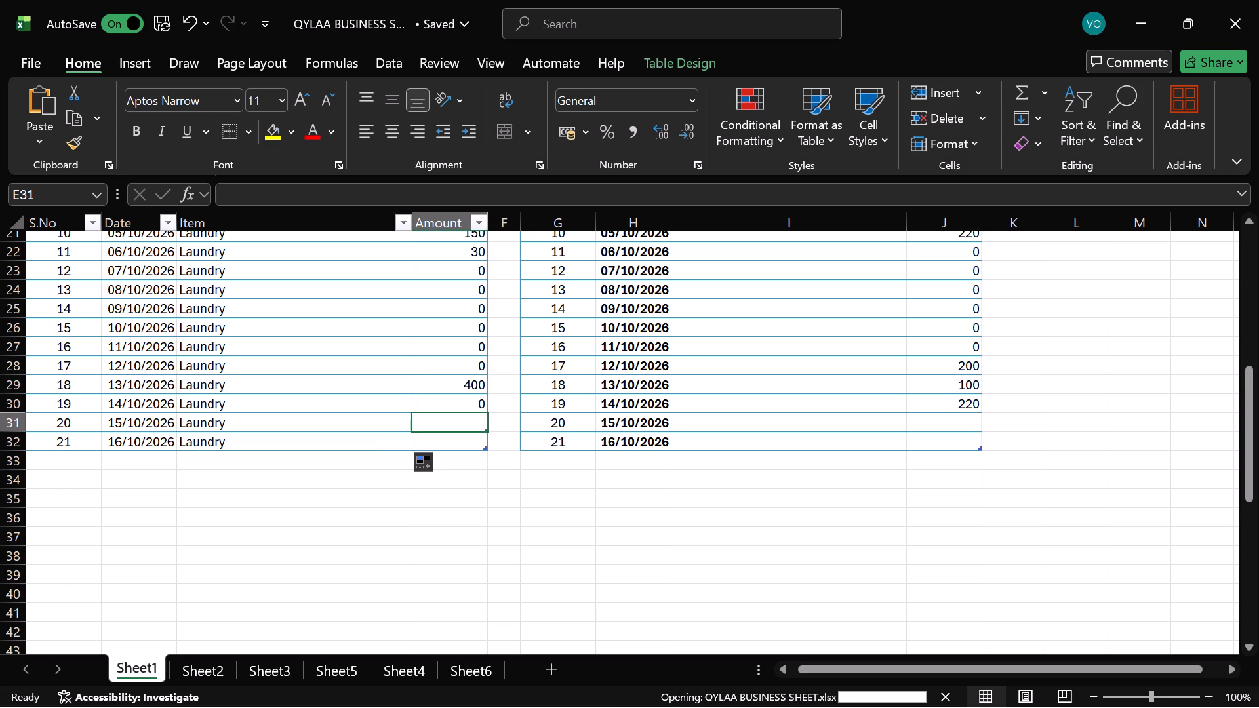
click(955, 427)
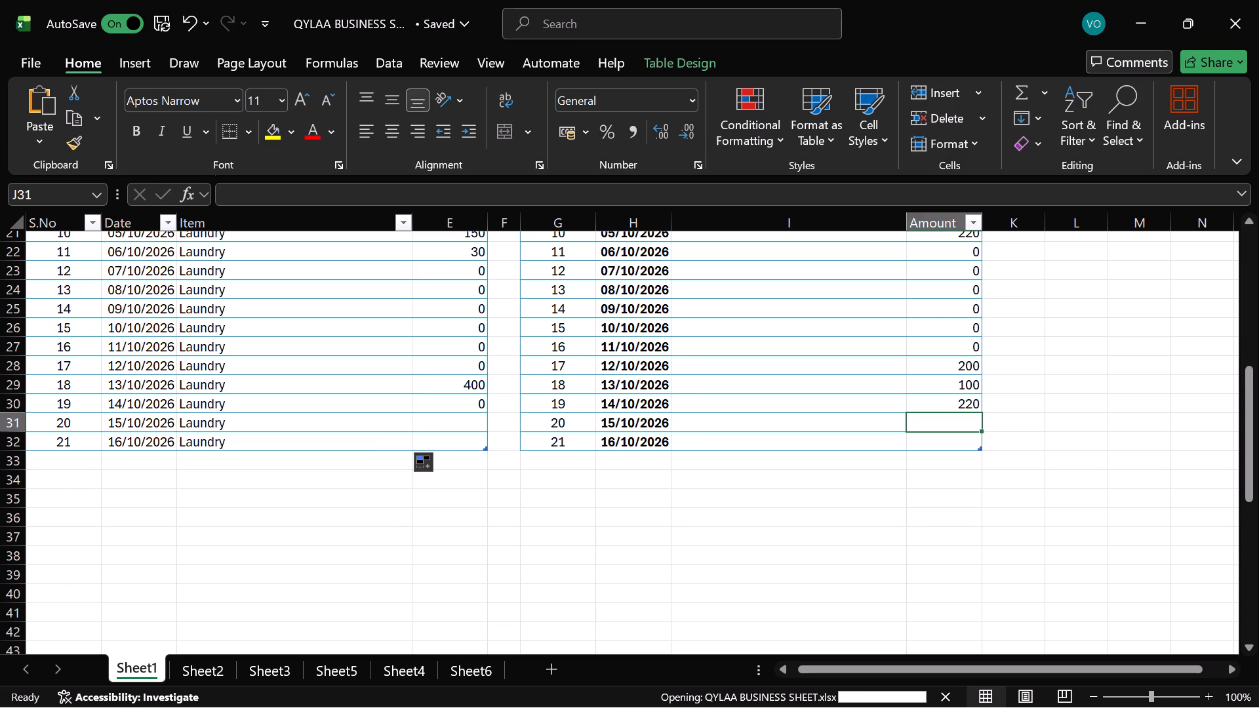
text(700)
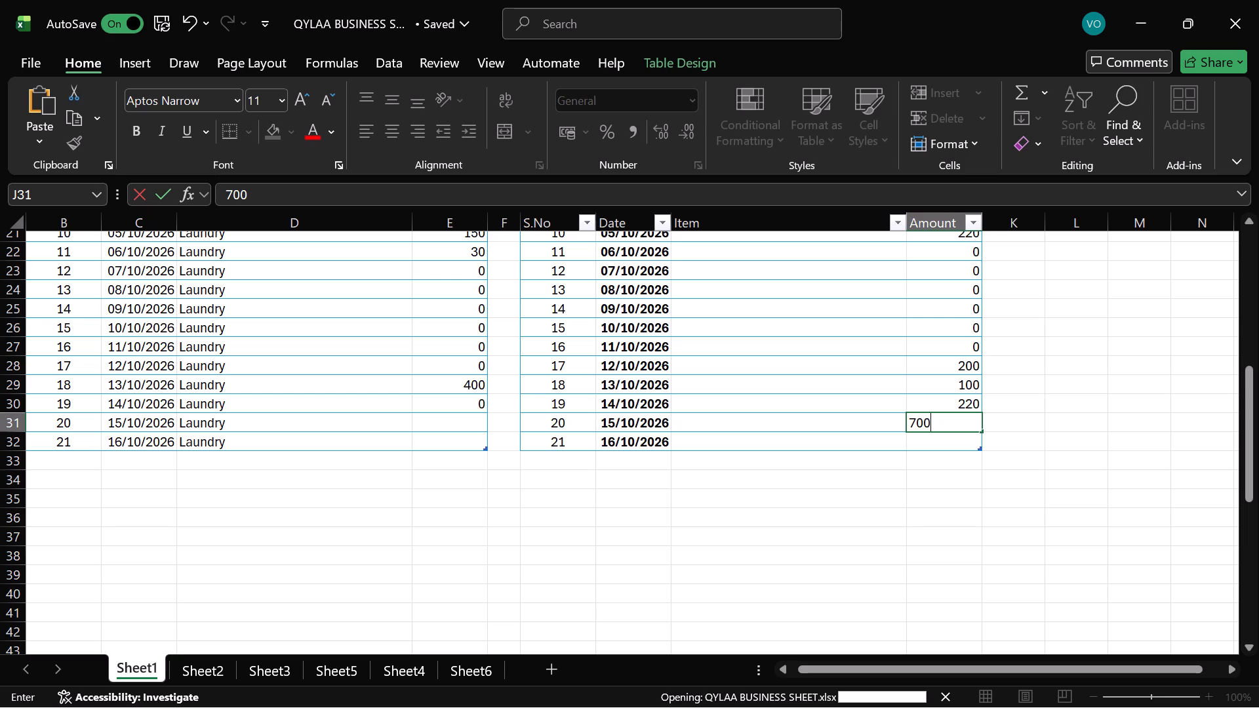
click(953, 441)
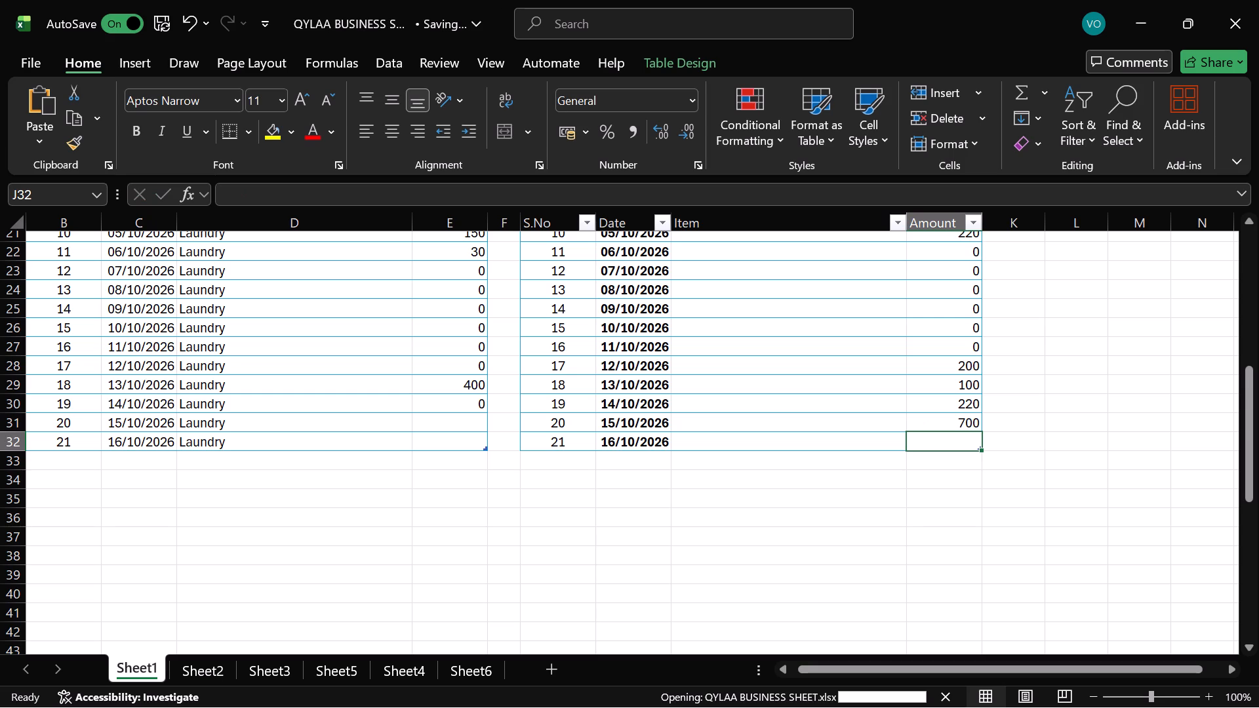
click(475, 423)
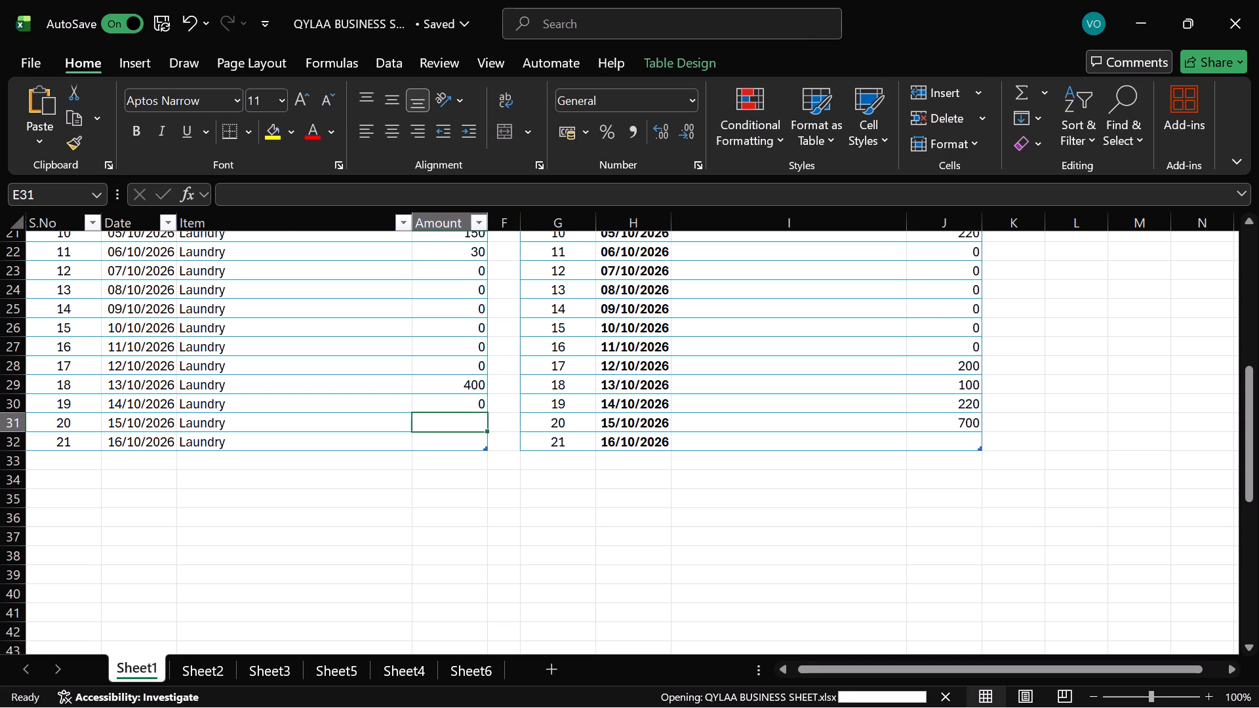
key(0)
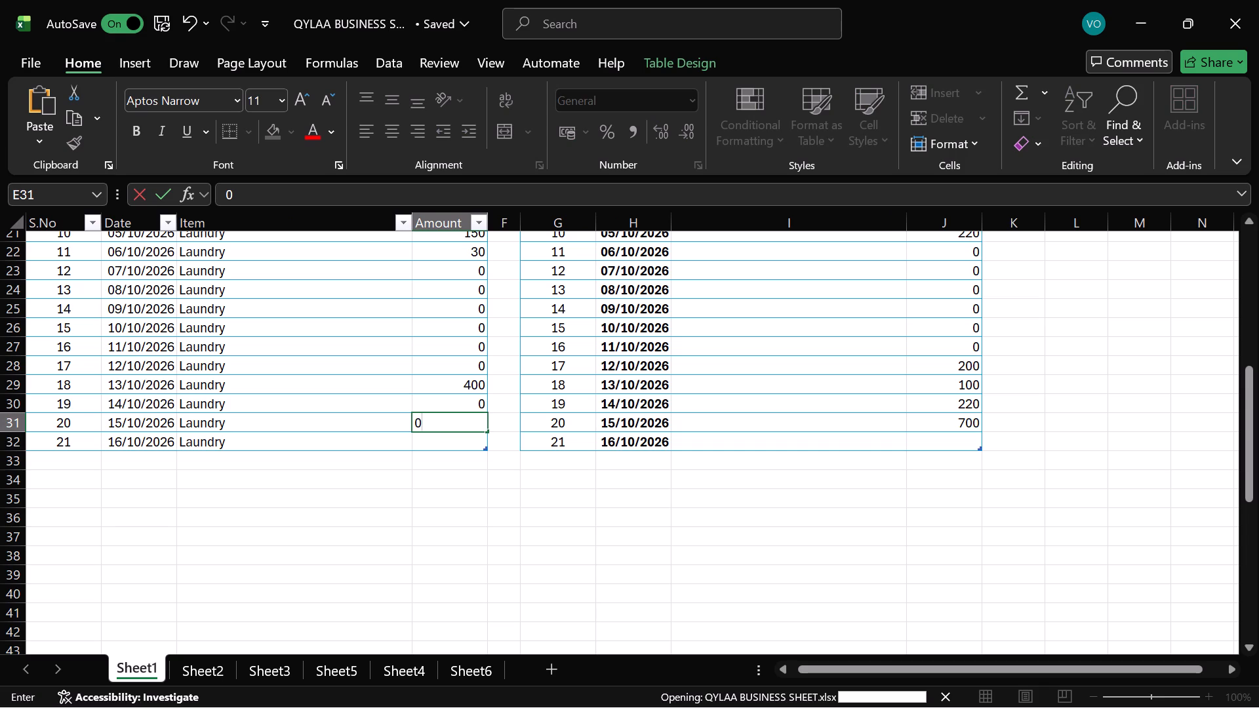
click(445, 450)
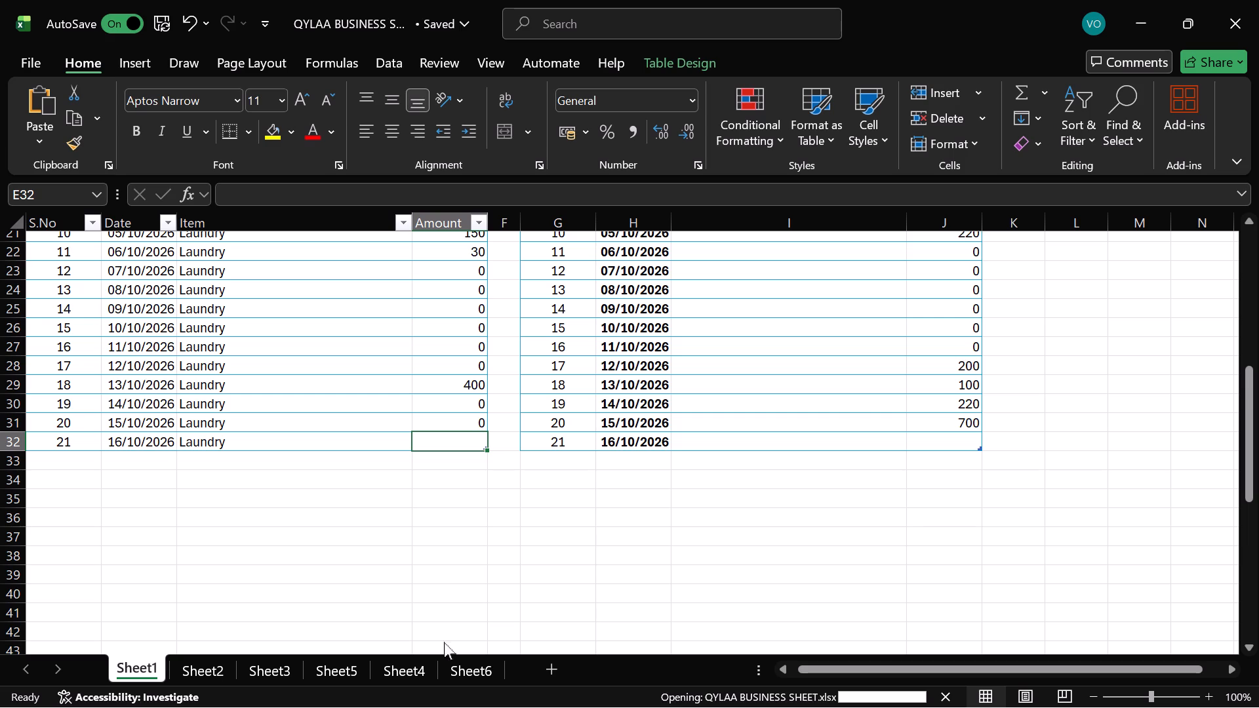
On Sheet4, log an expense in row 22 dated 15/10/2026 with category Marsha and amount 700.
click(402, 669)
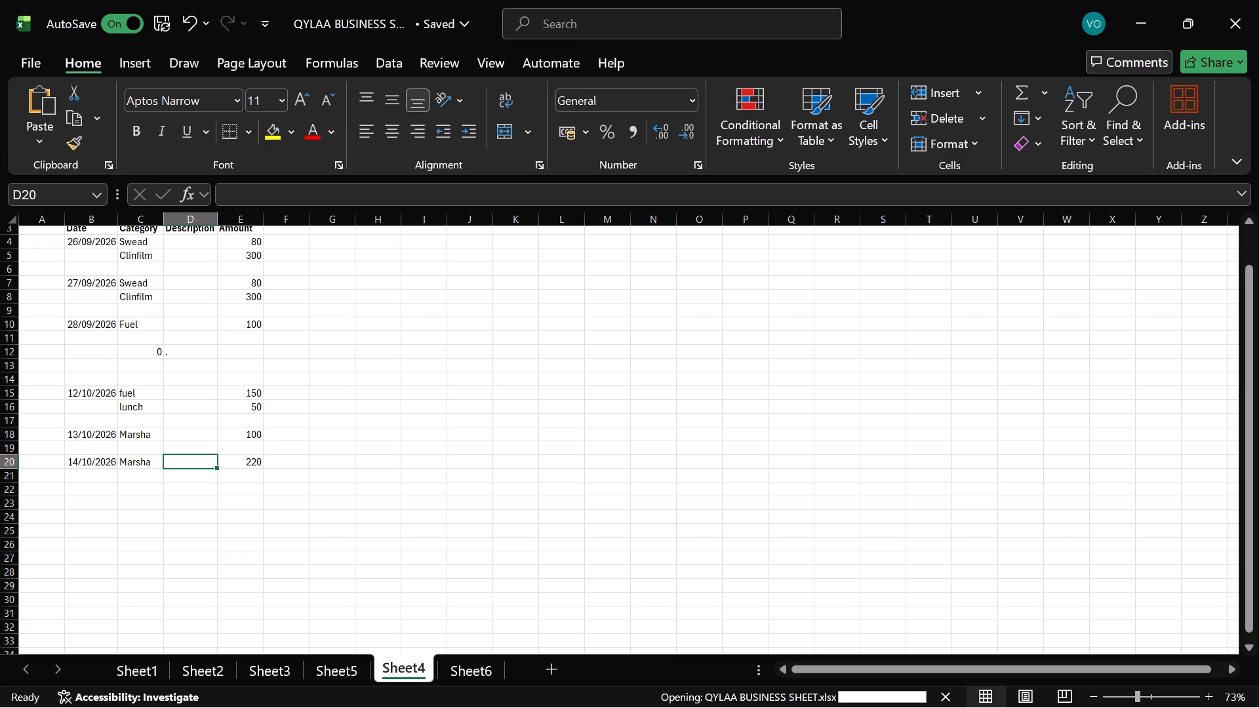
click(85, 494)
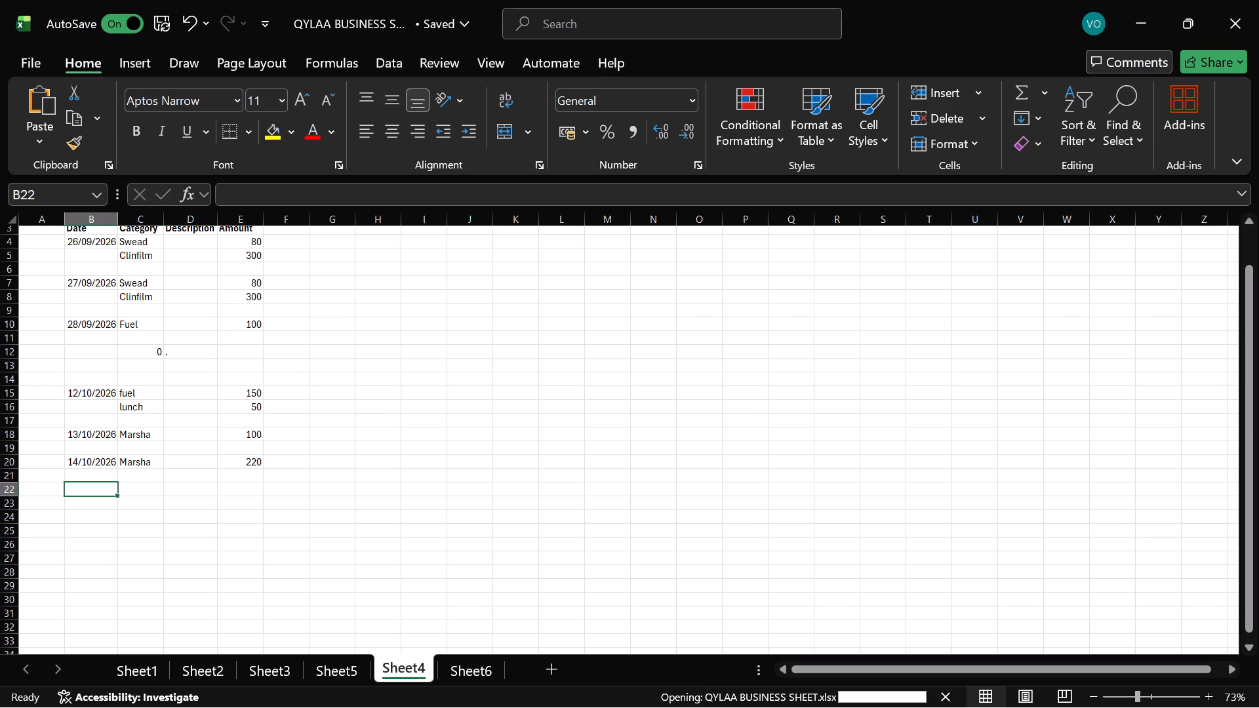
key(1)
text(5/)
text(10/)
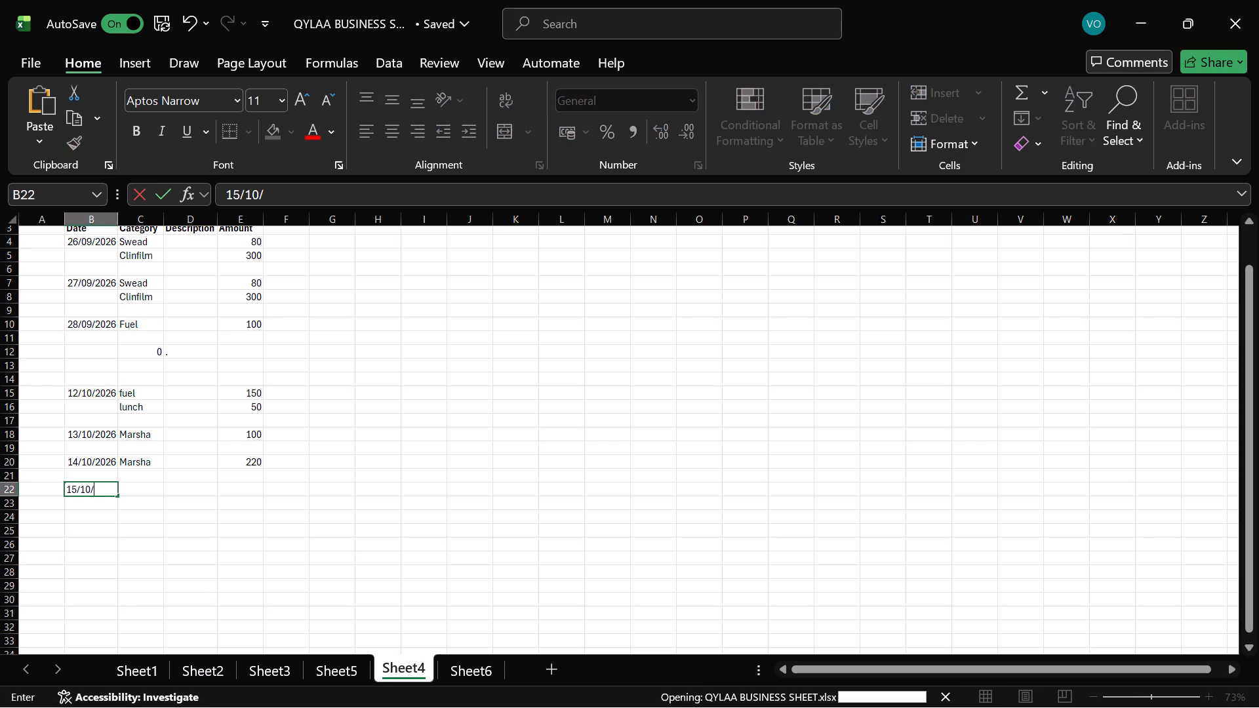
key(2)
key(6)
click(138, 486)
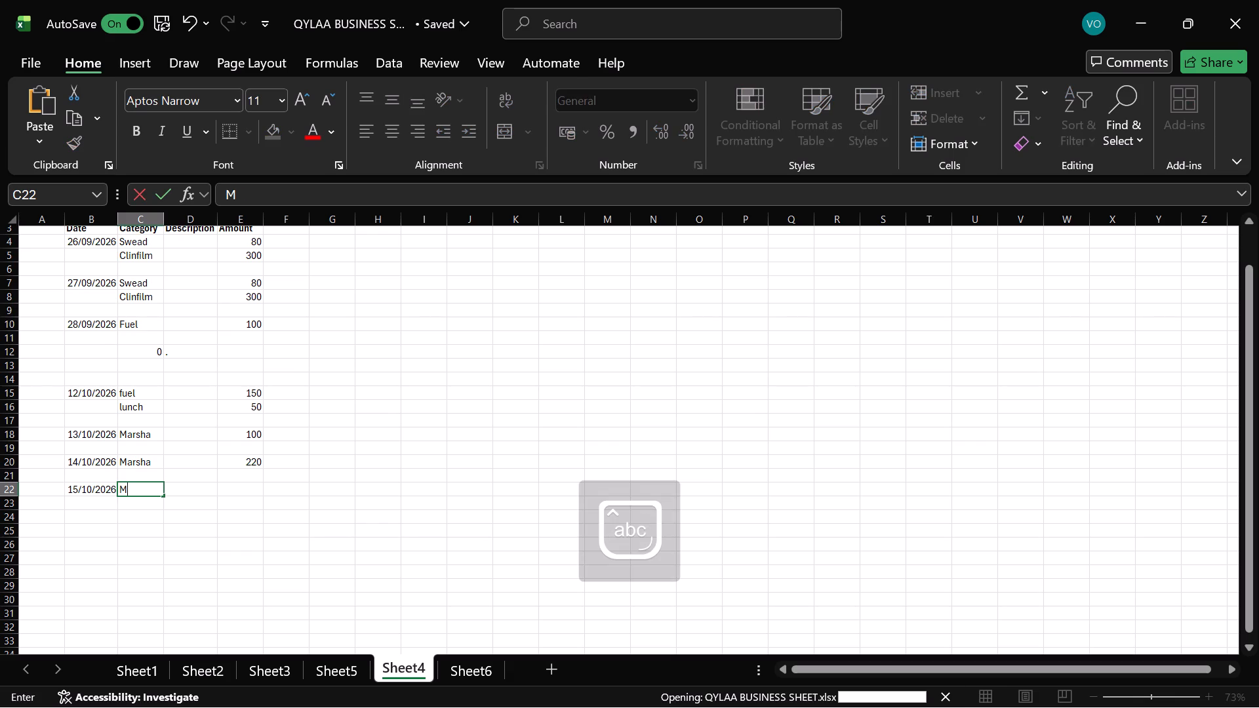
key(BackSpace)
text(ha)
click(246, 488)
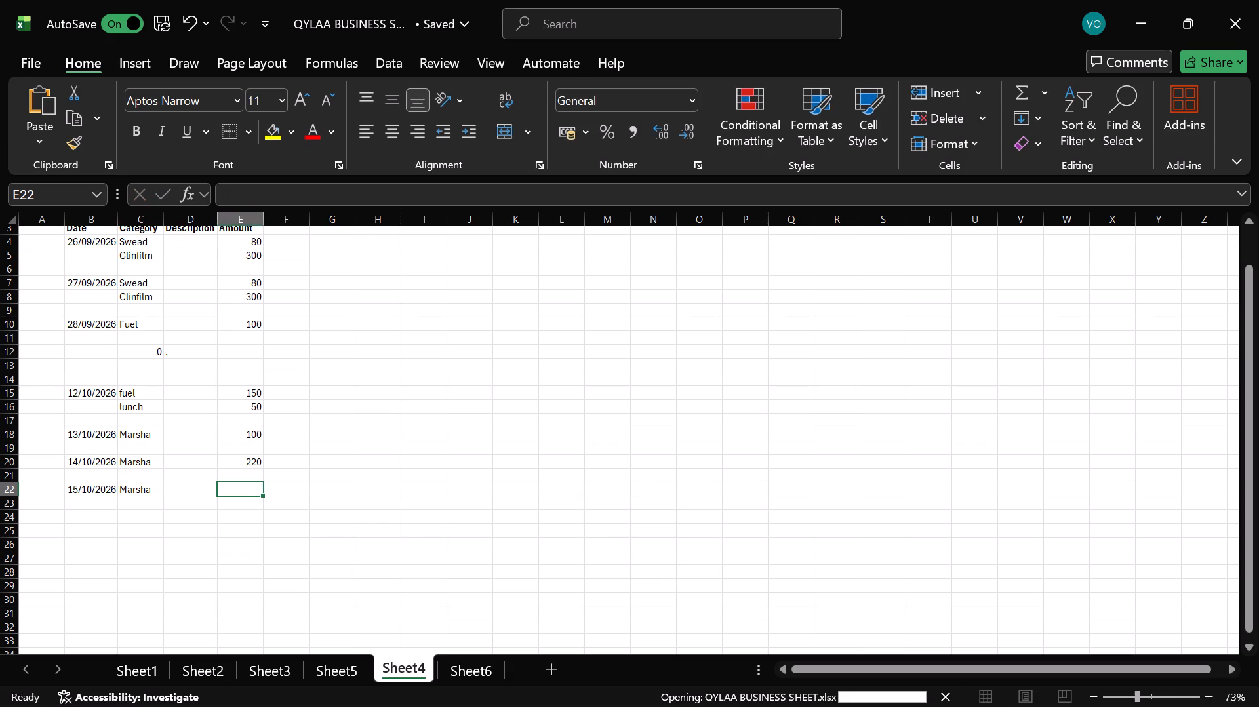
text(700)
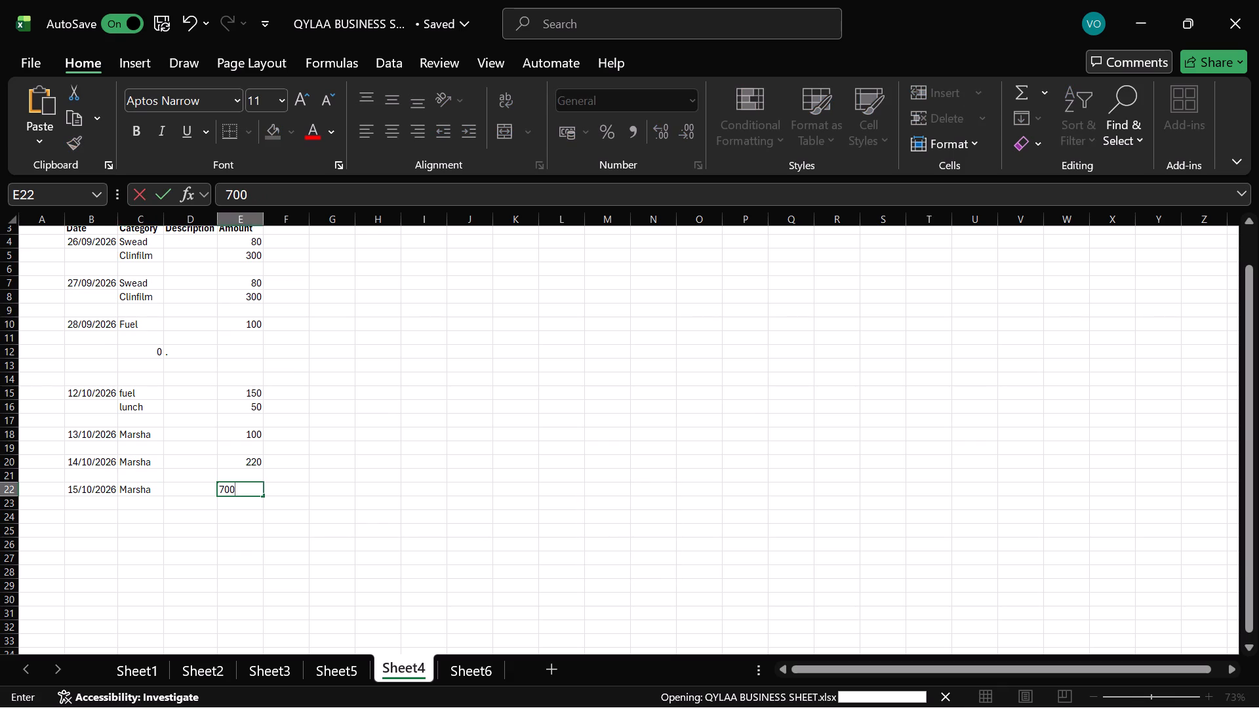
On Sheet1, enter an amount of 0 for 16/10/2026 in both the INCOME and EXPENSES tables.
click(130, 667)
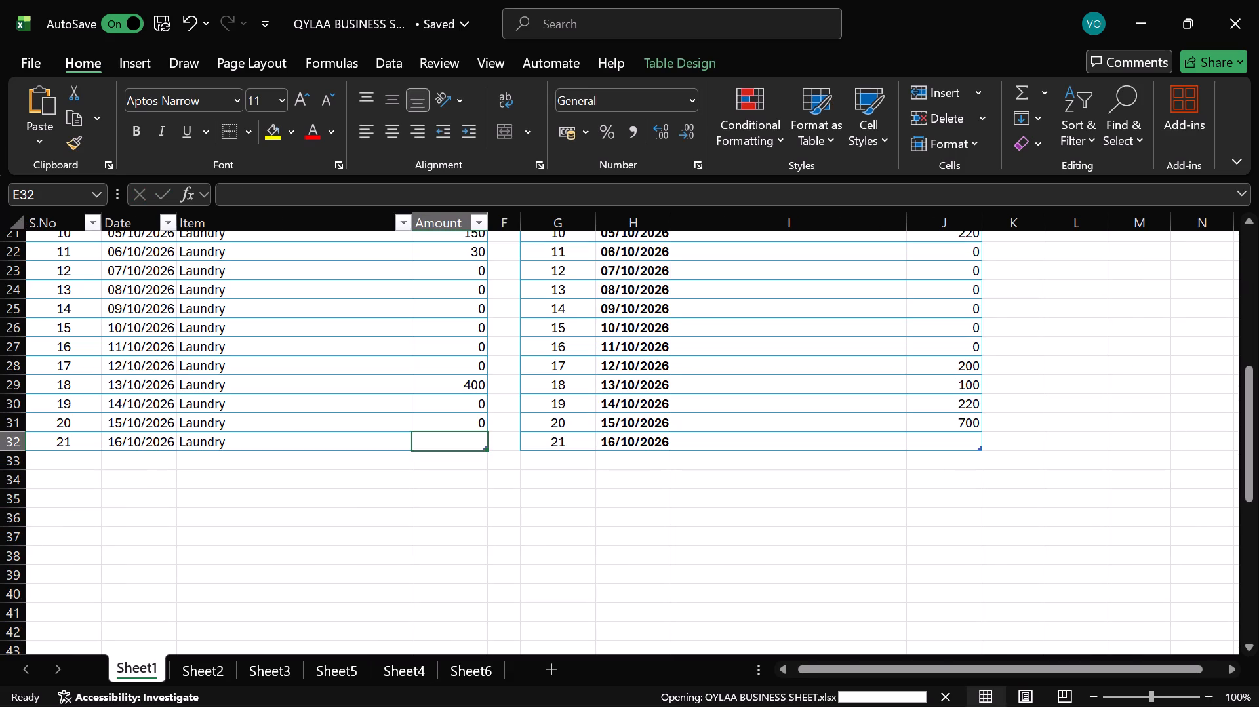
key(0)
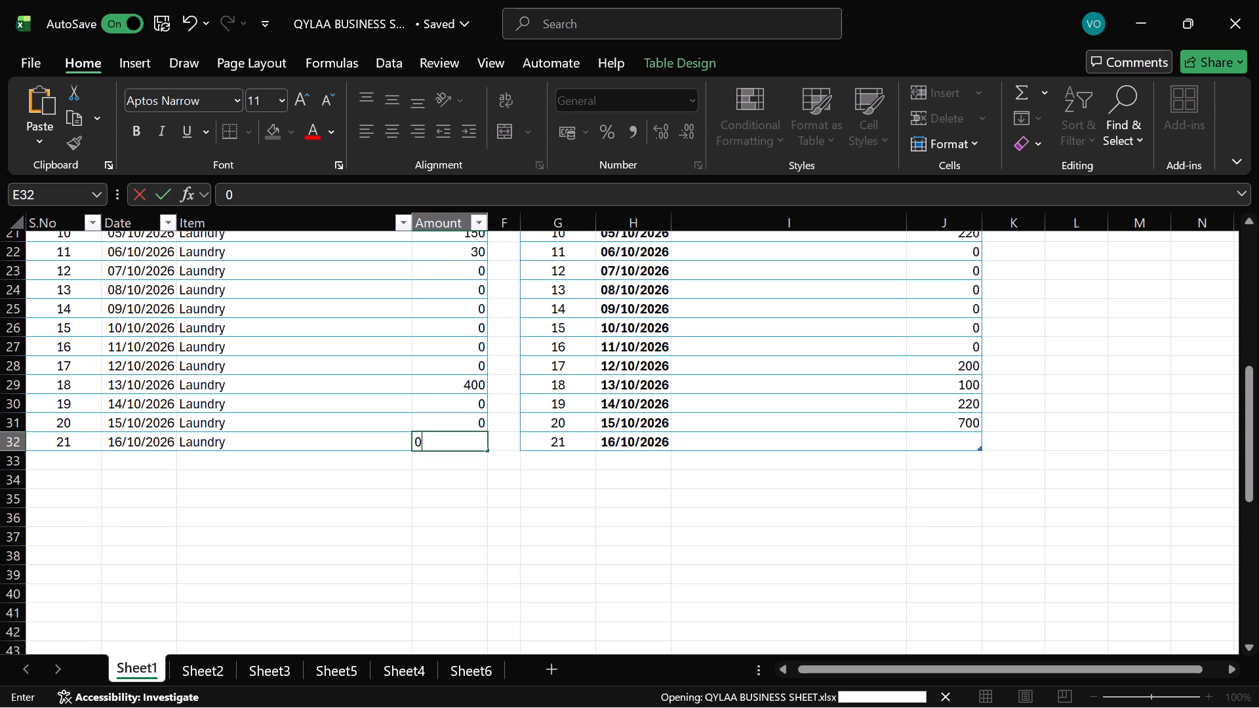
click(966, 442)
key(0)
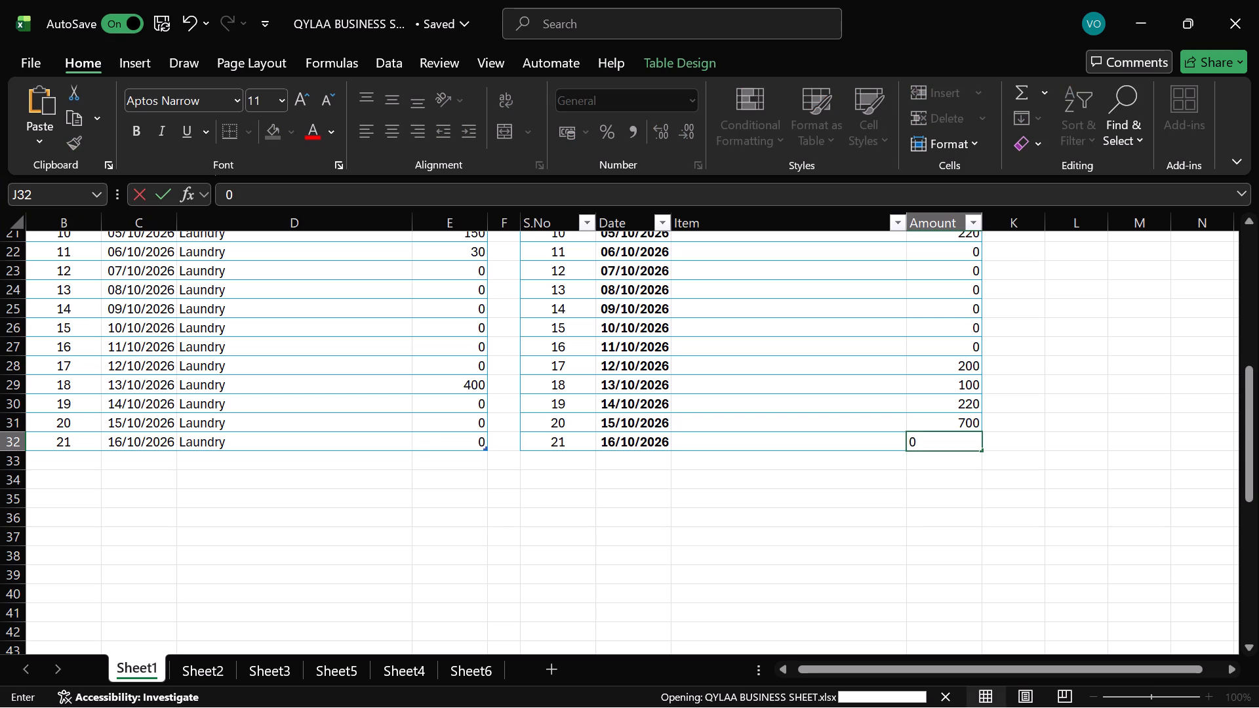
Extend the INCOME table's Date column as a daily series from 16/10/2026 through 20/10/2026.
click(134, 444)
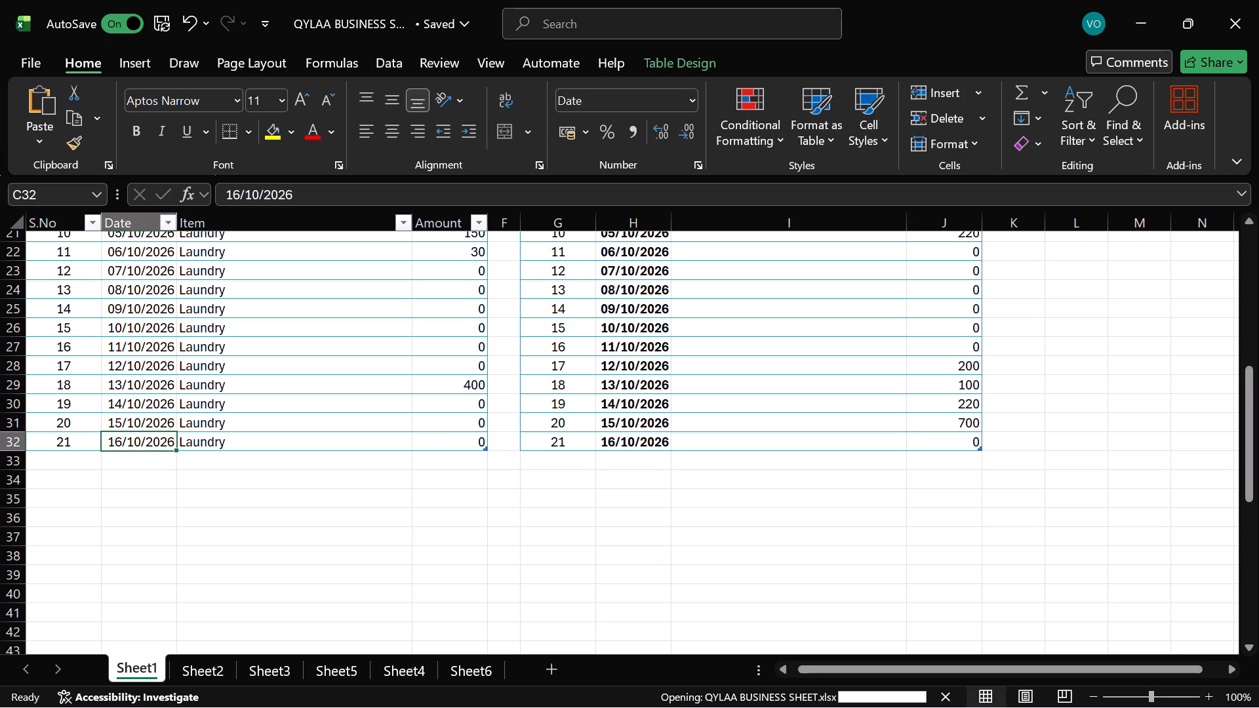
drag(175, 450, 184, 527)
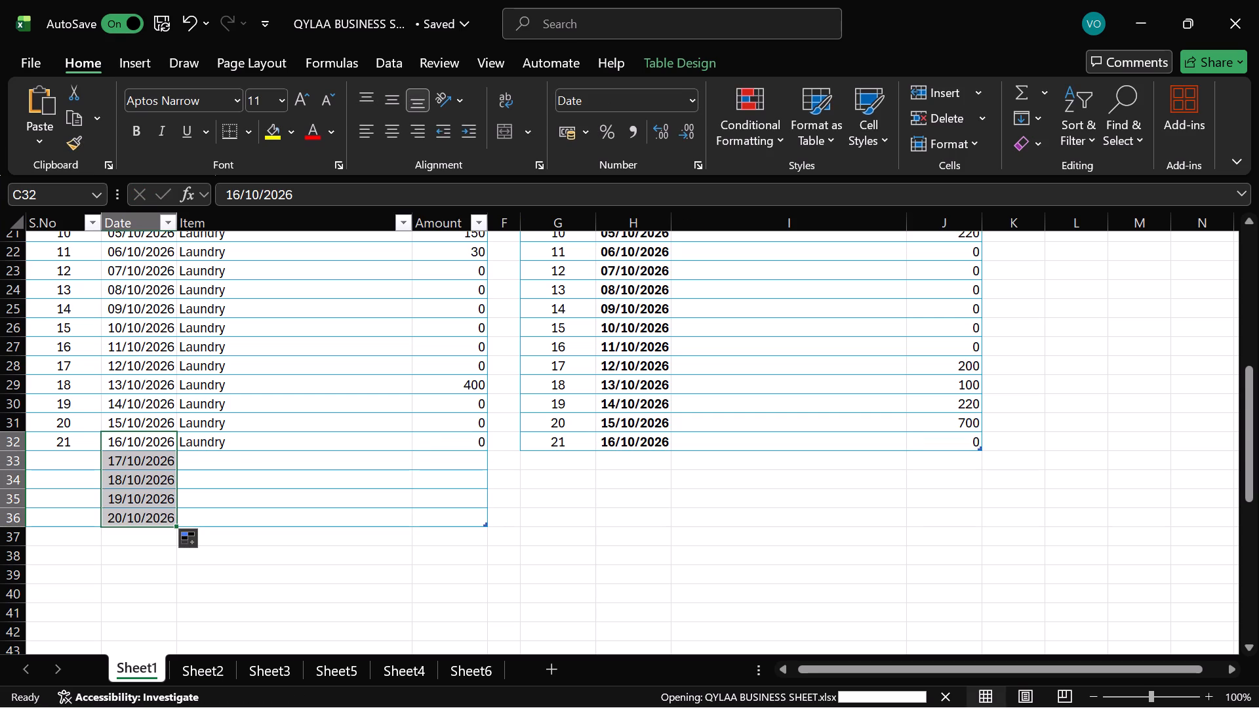
Try to extend the EXPENSES table's Date column down from the 16/10/2026 row.
click(586, 447)
drag(629, 448, 668, 452)
drag(669, 446, 657, 372)
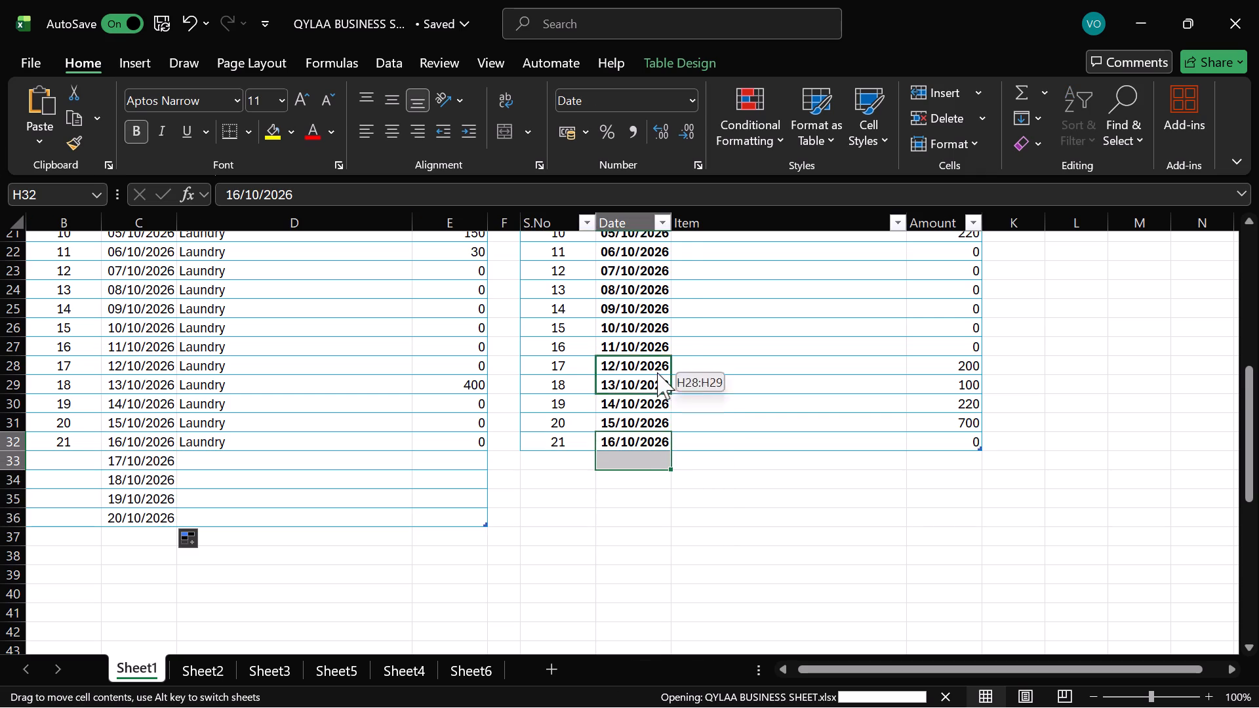
drag(657, 372, 659, 426)
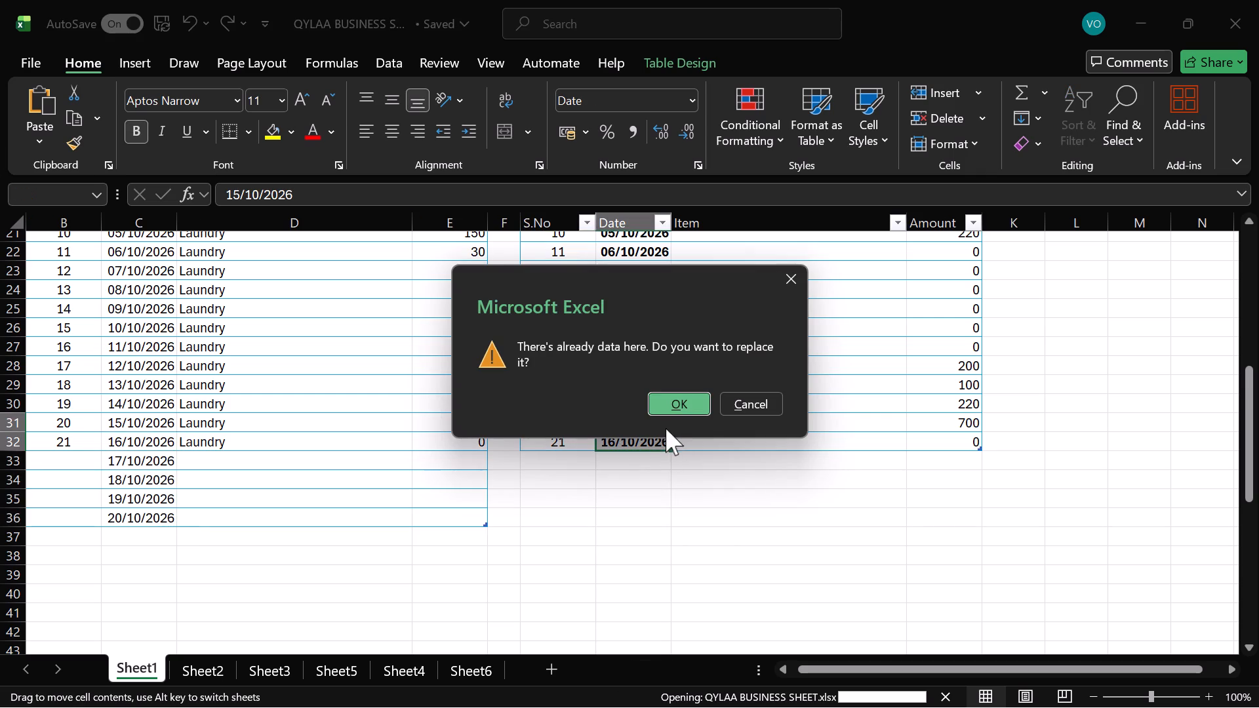
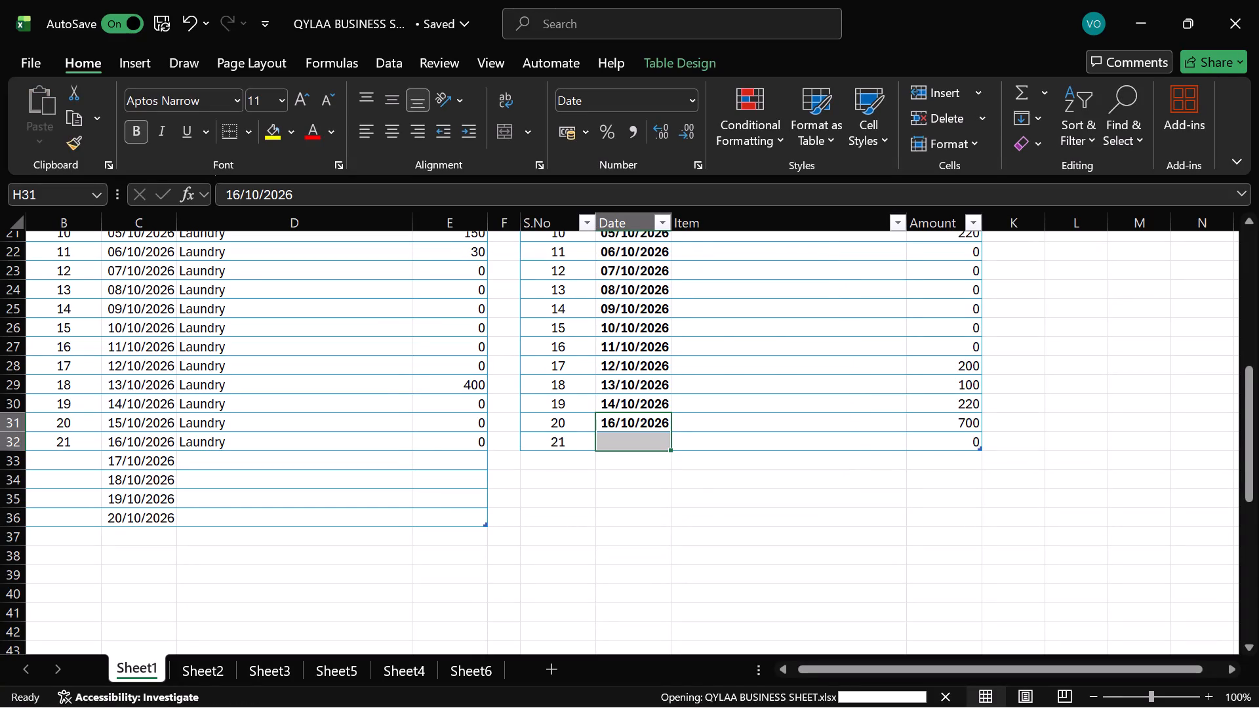
Extend the EXPENSES table's Date column as a daily series from 16/10/2026 in row 31 through 21/10/2026 in row 36.
click(652, 427)
drag(668, 429, 665, 487)
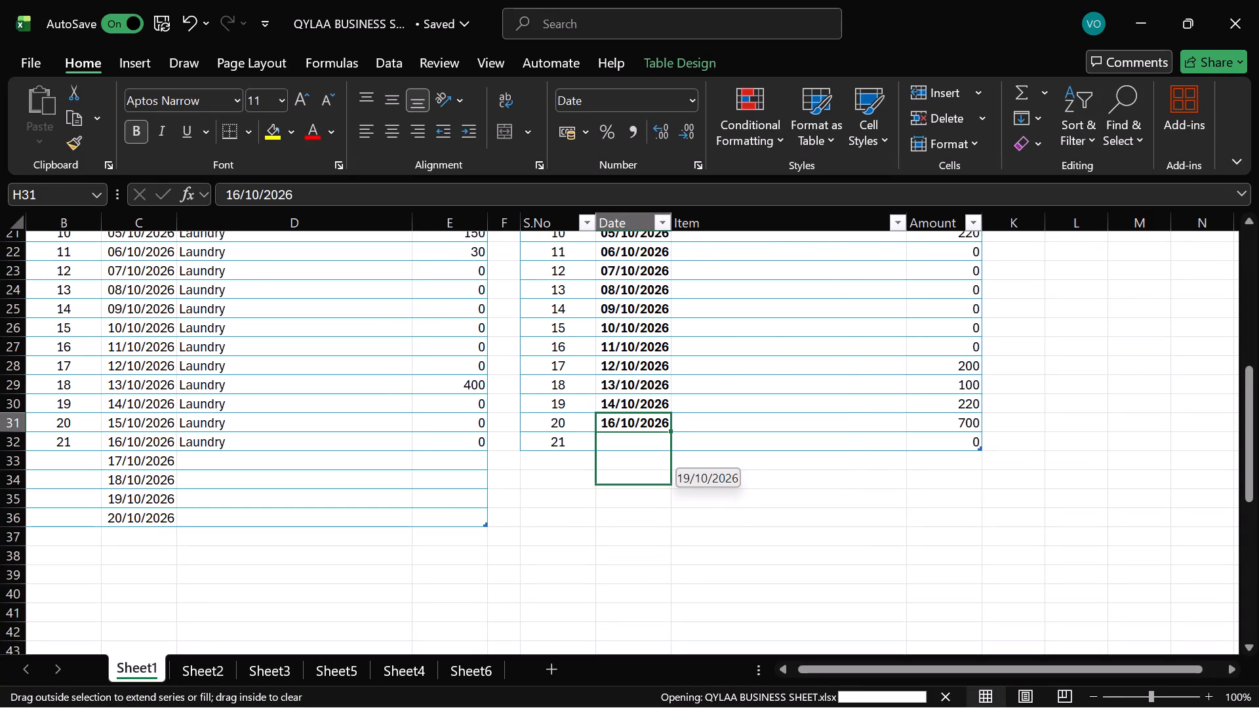
drag(665, 487, 666, 518)
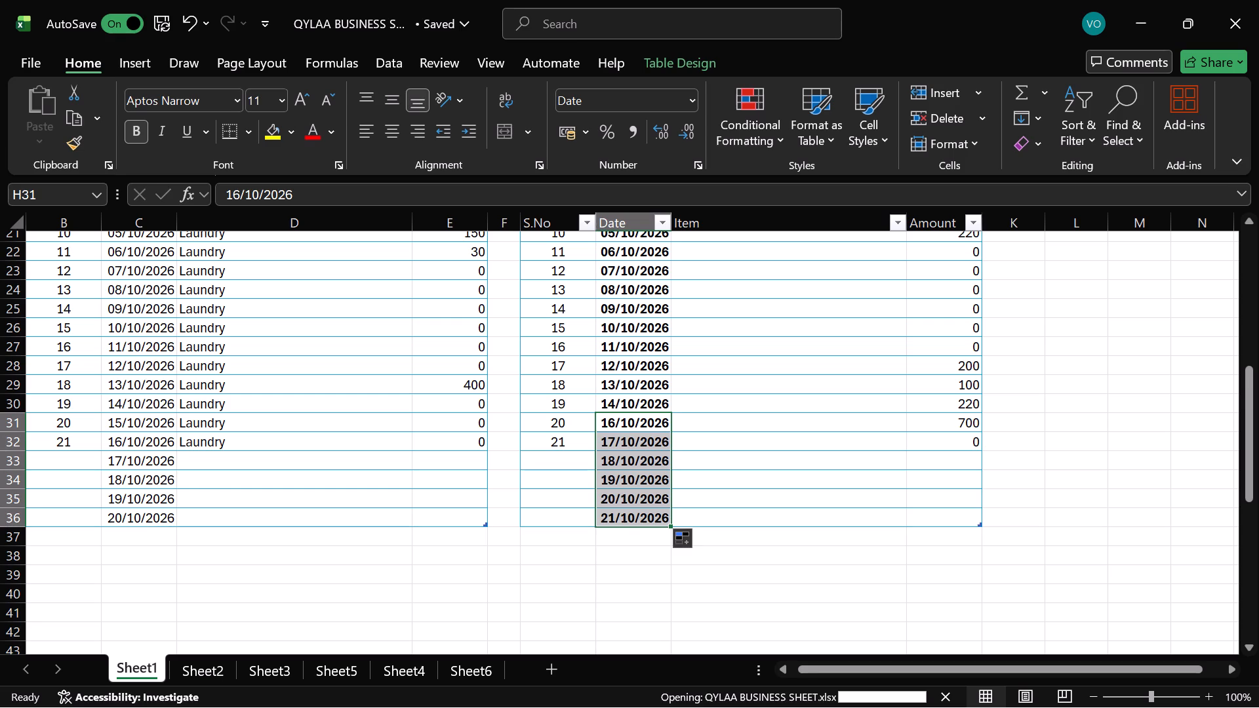
Enter an amount of 300 in row 33 of the EXPENSES table.
click(956, 456)
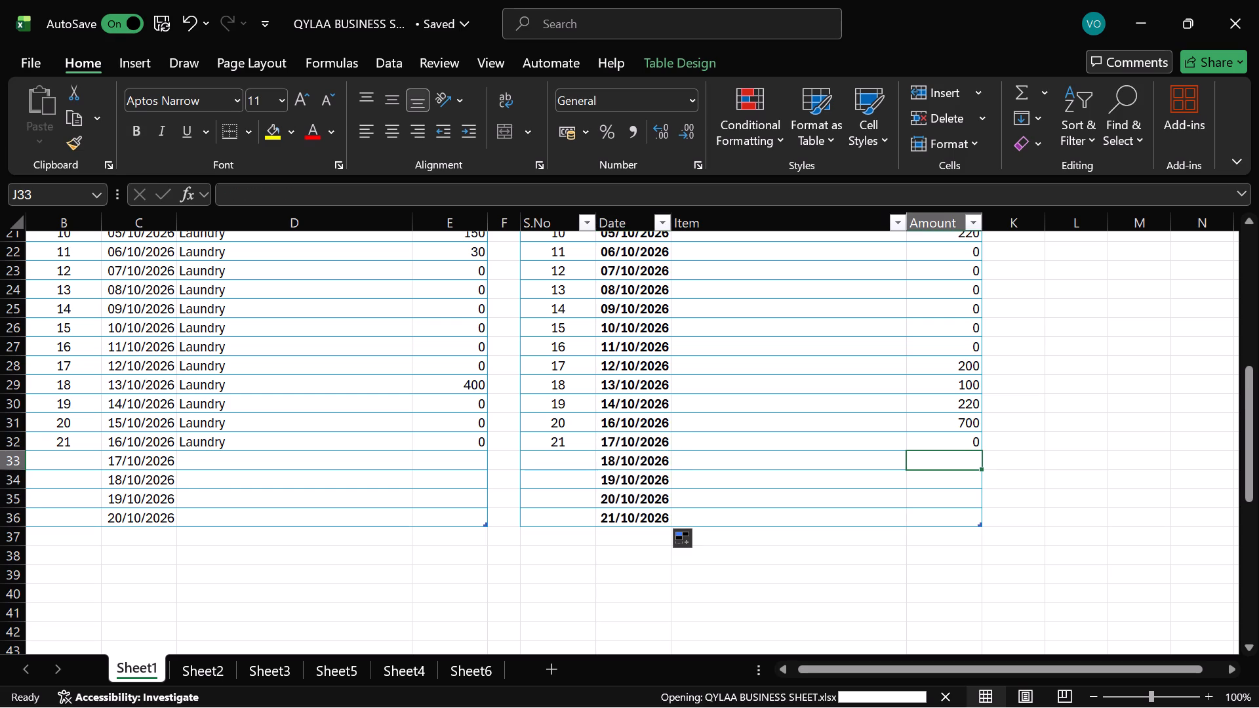
text(300)
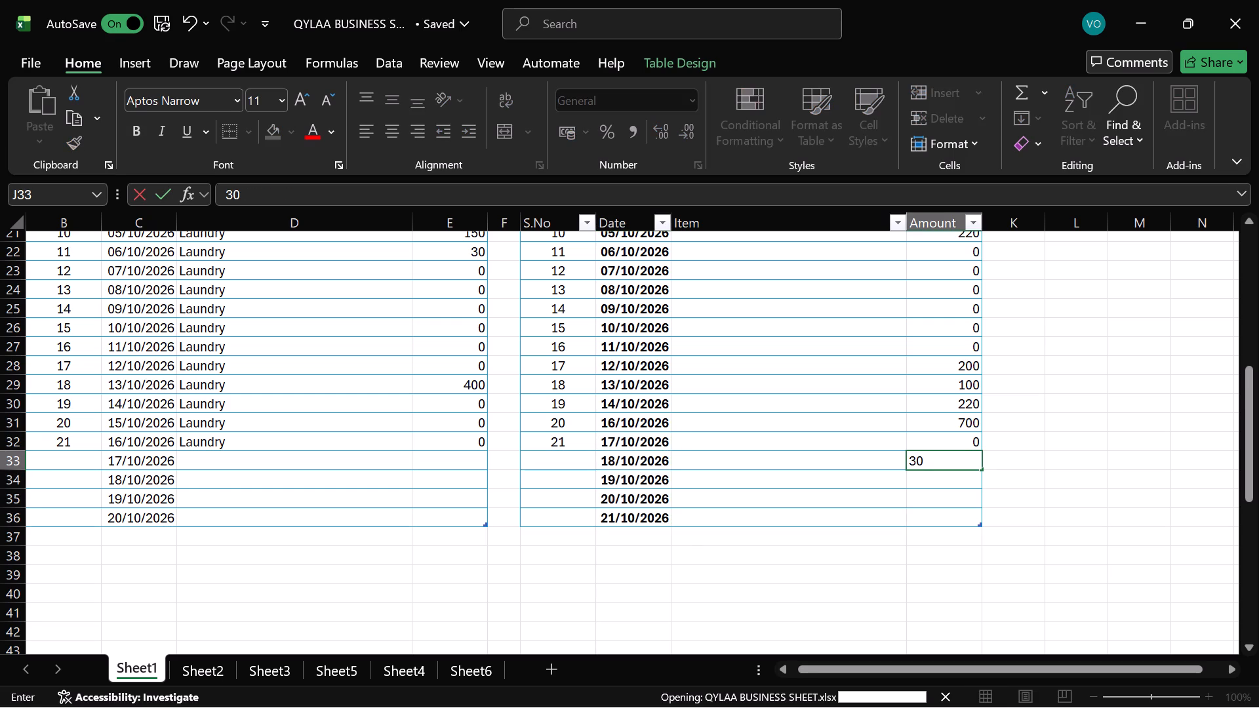
On Sheet4, log an expense in row 24 dated 17/10/2026 with amount 300, leaving the category blank.
click(414, 668)
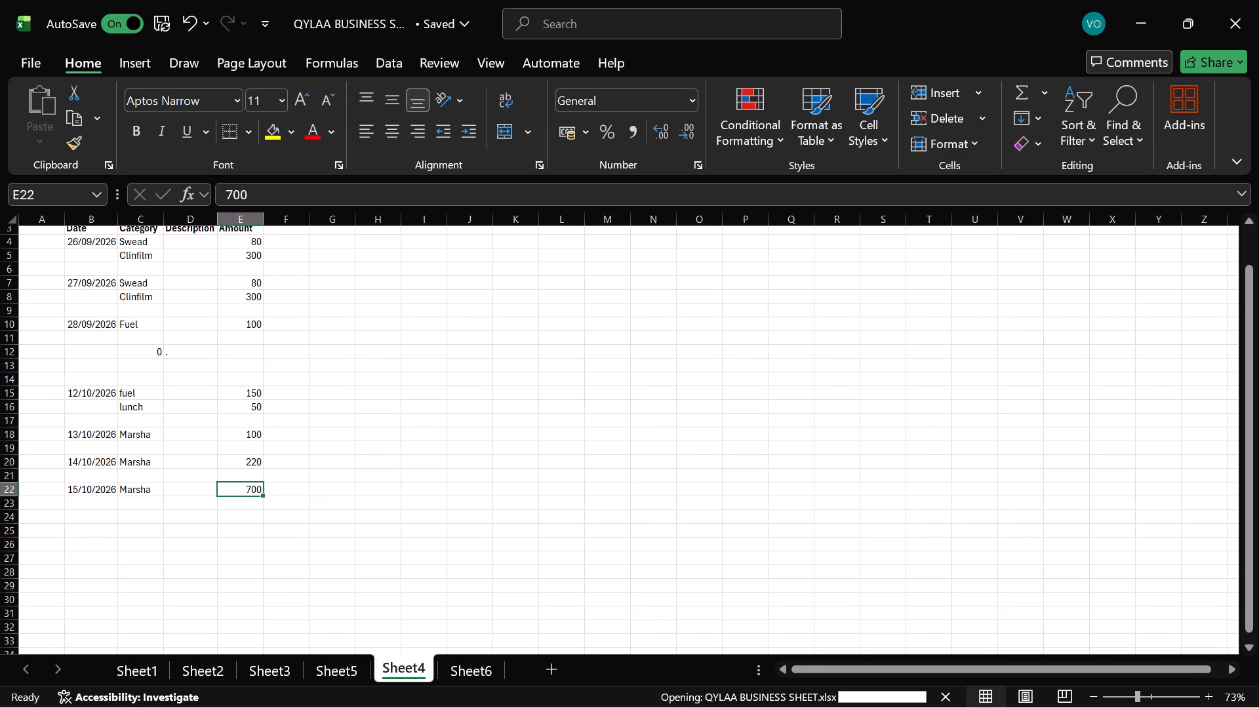
click(96, 517)
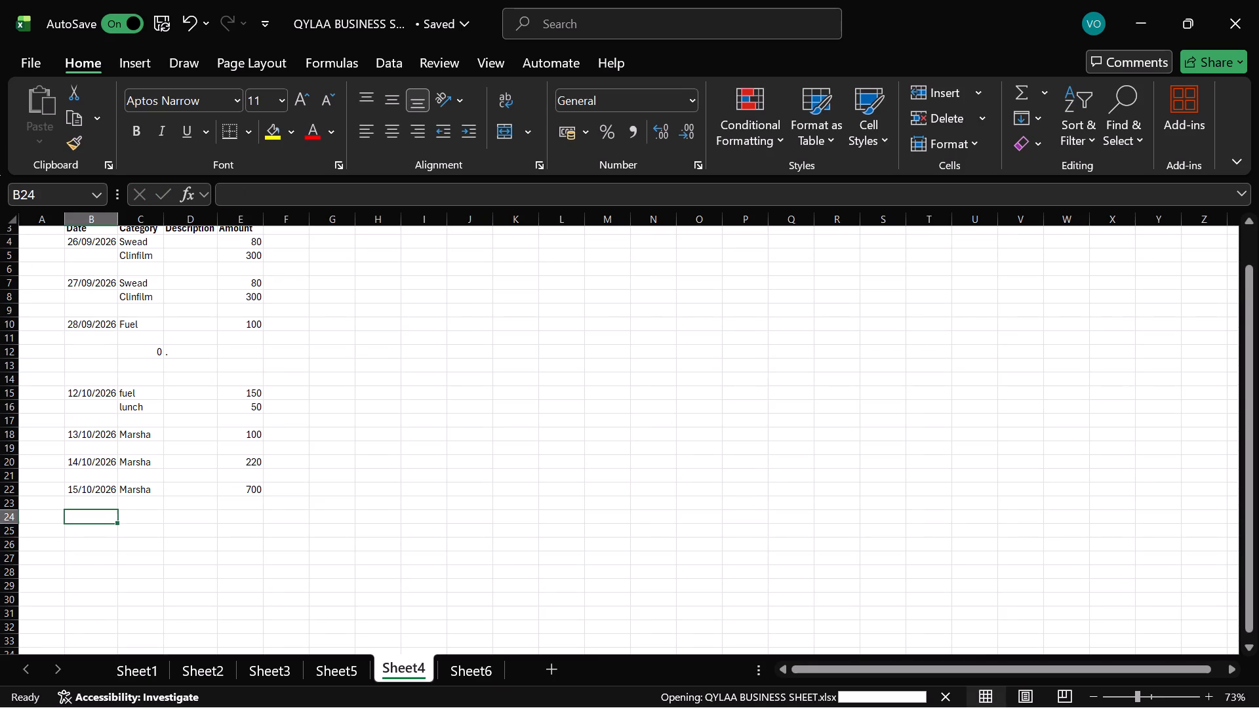
text(16)
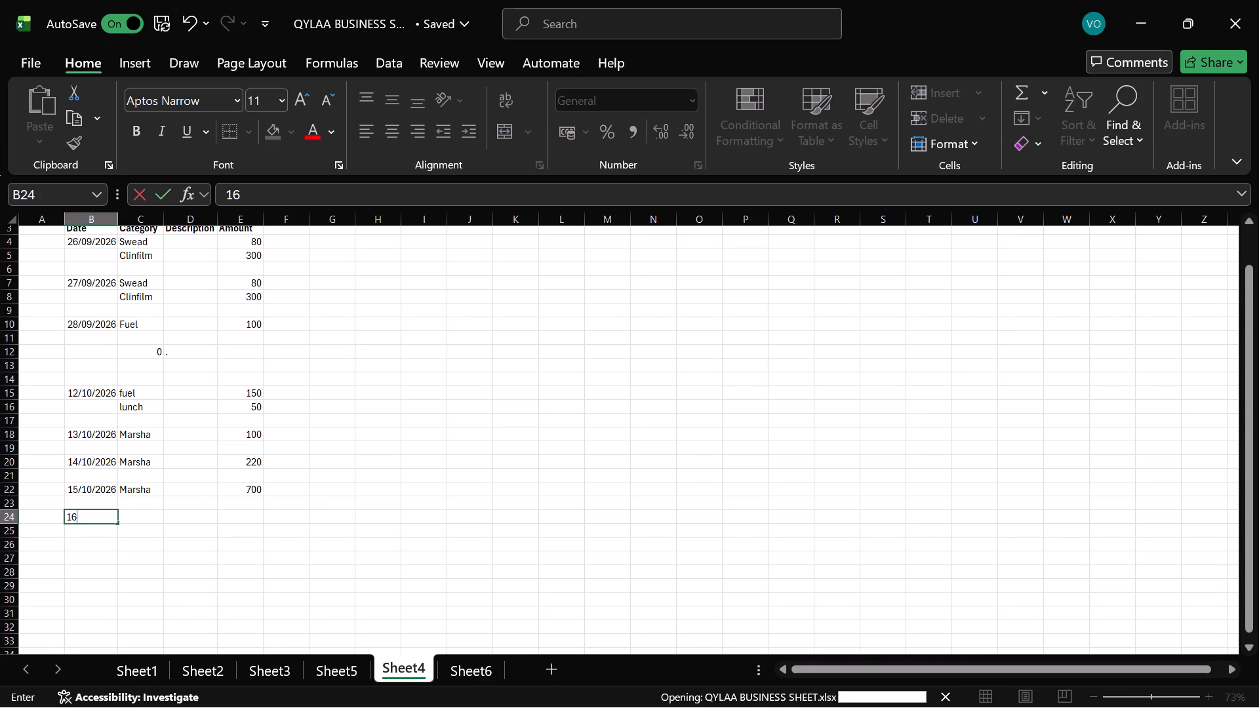
key(BackSpace)
key(7)
text(/10/2)
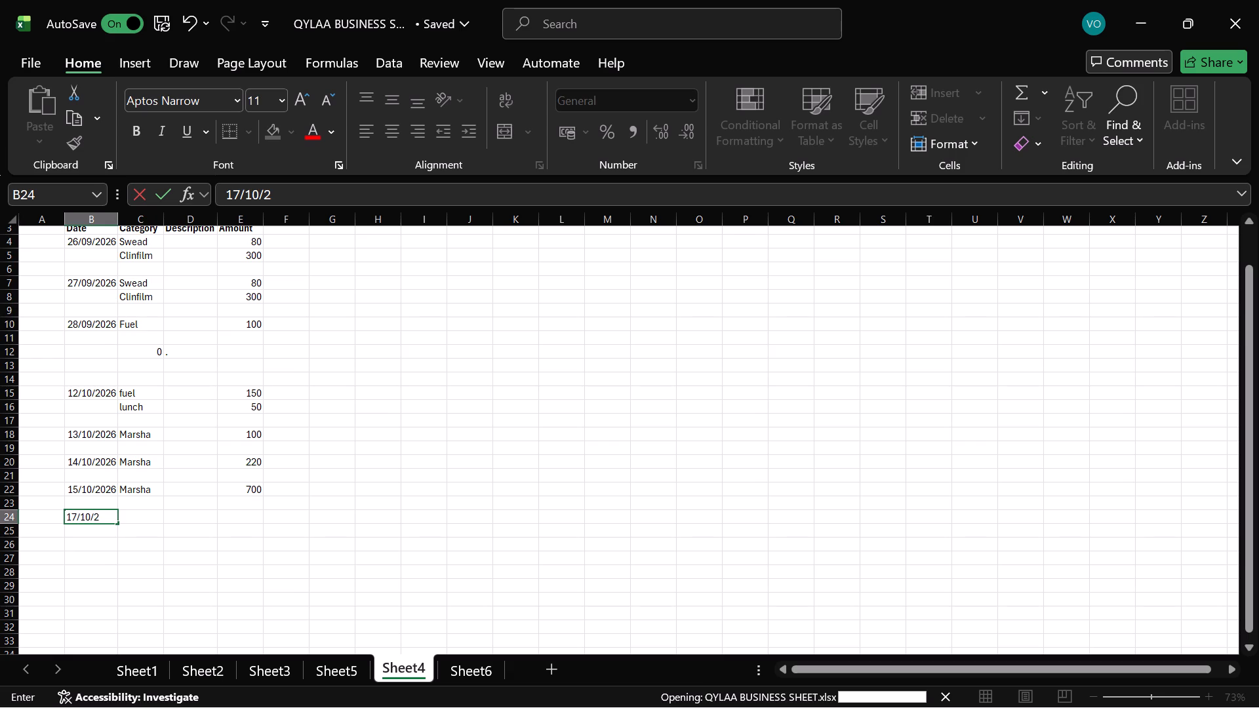
key(6)
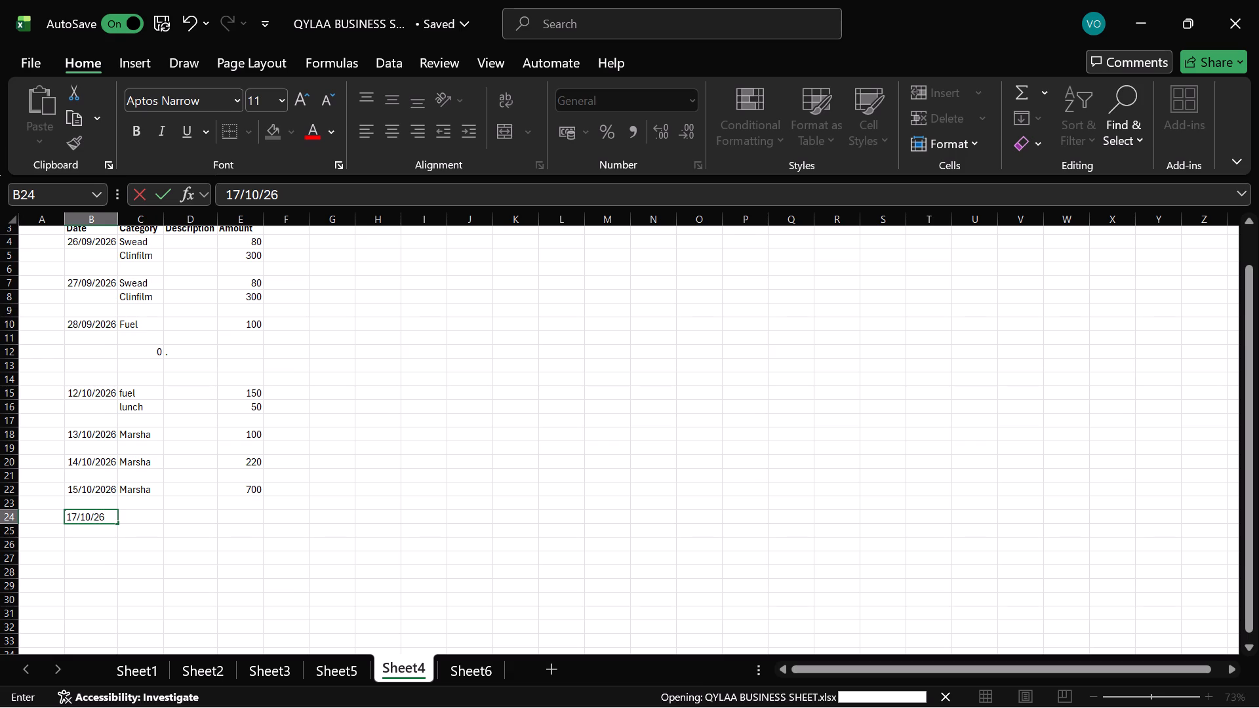
click(237, 513)
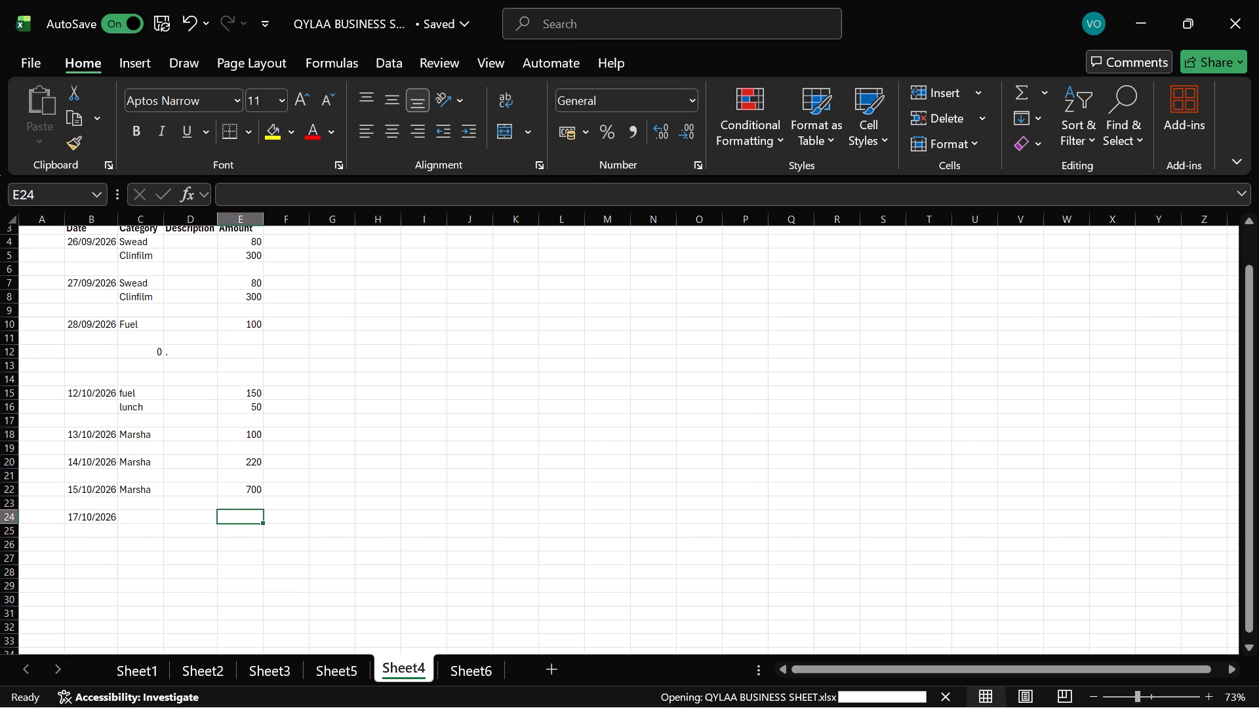
text(300)
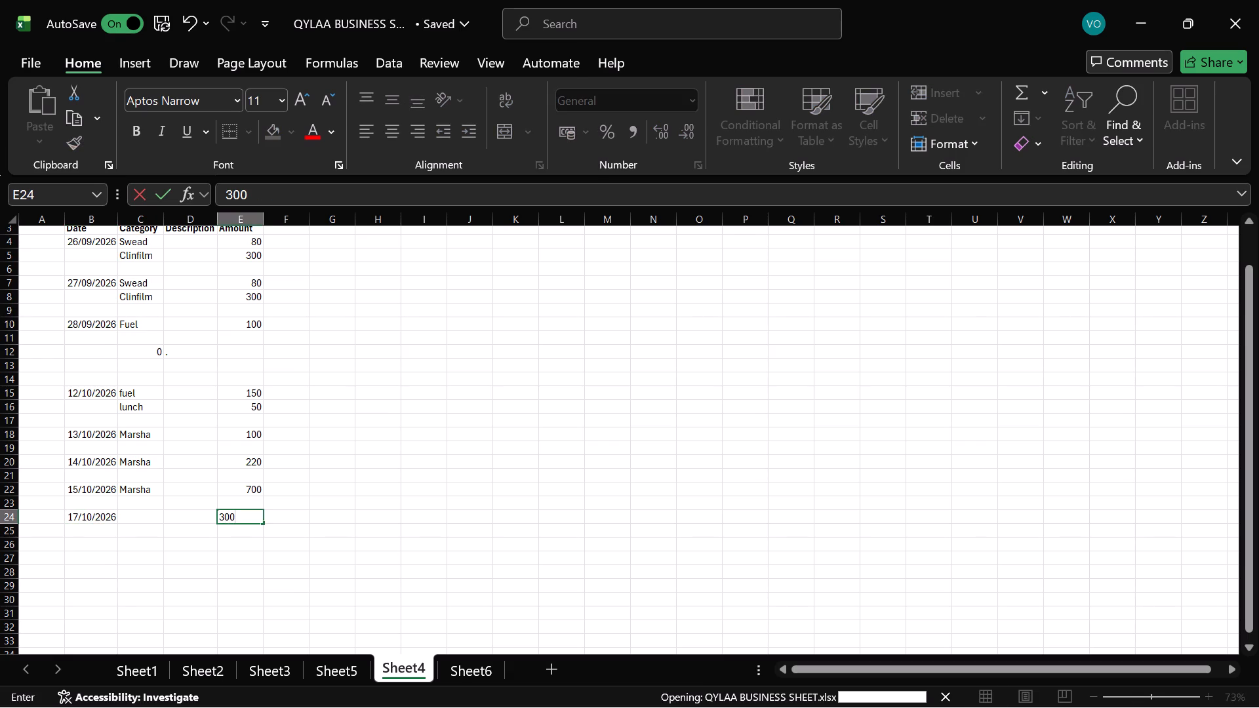
On Sheet1, enter an amount of 0 for 17/10/2026 in the INCOME table.
click(140, 673)
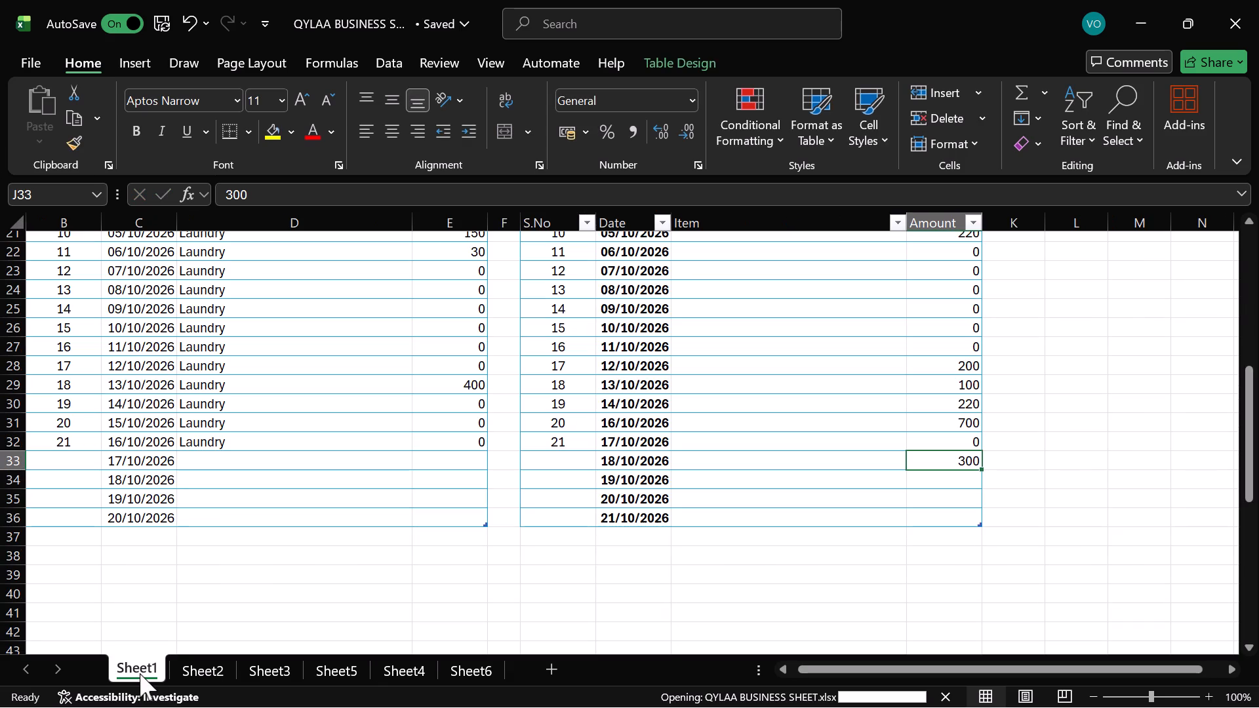
click(456, 465)
key(0)
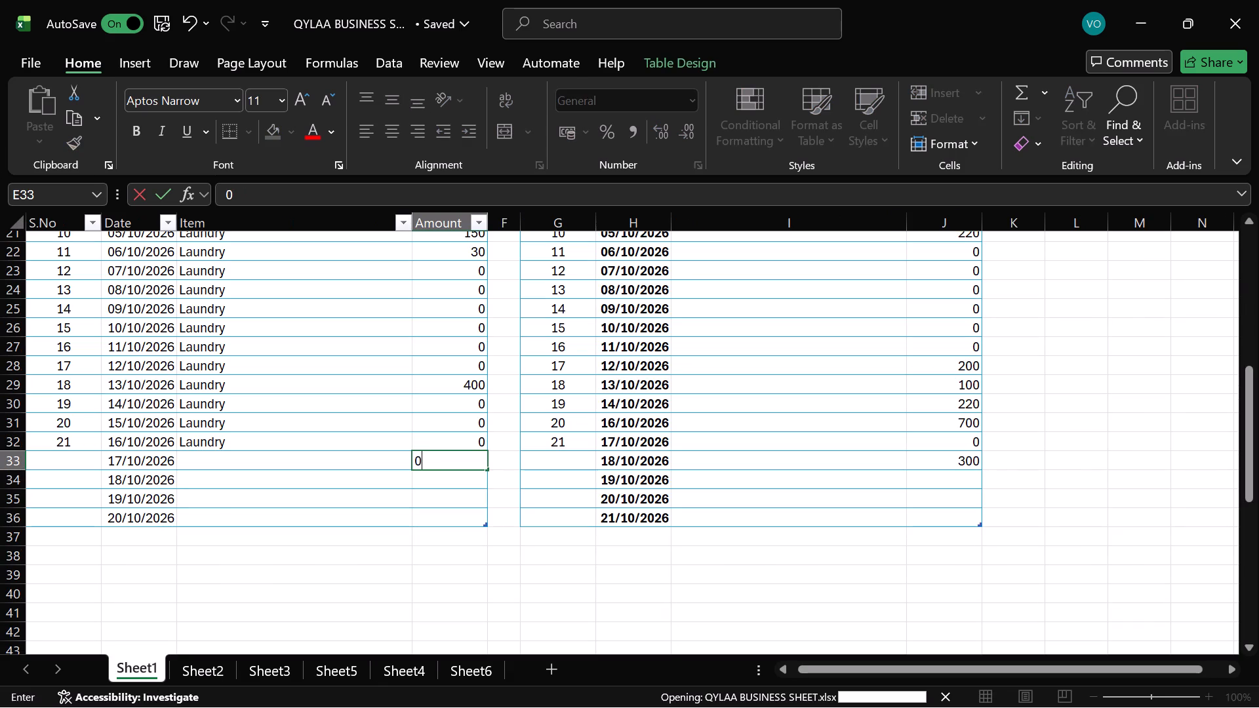
Fill the Laundry item down the INCOME table from the 16/10/2026 row through the 20/10/2026 row.
click(216, 438)
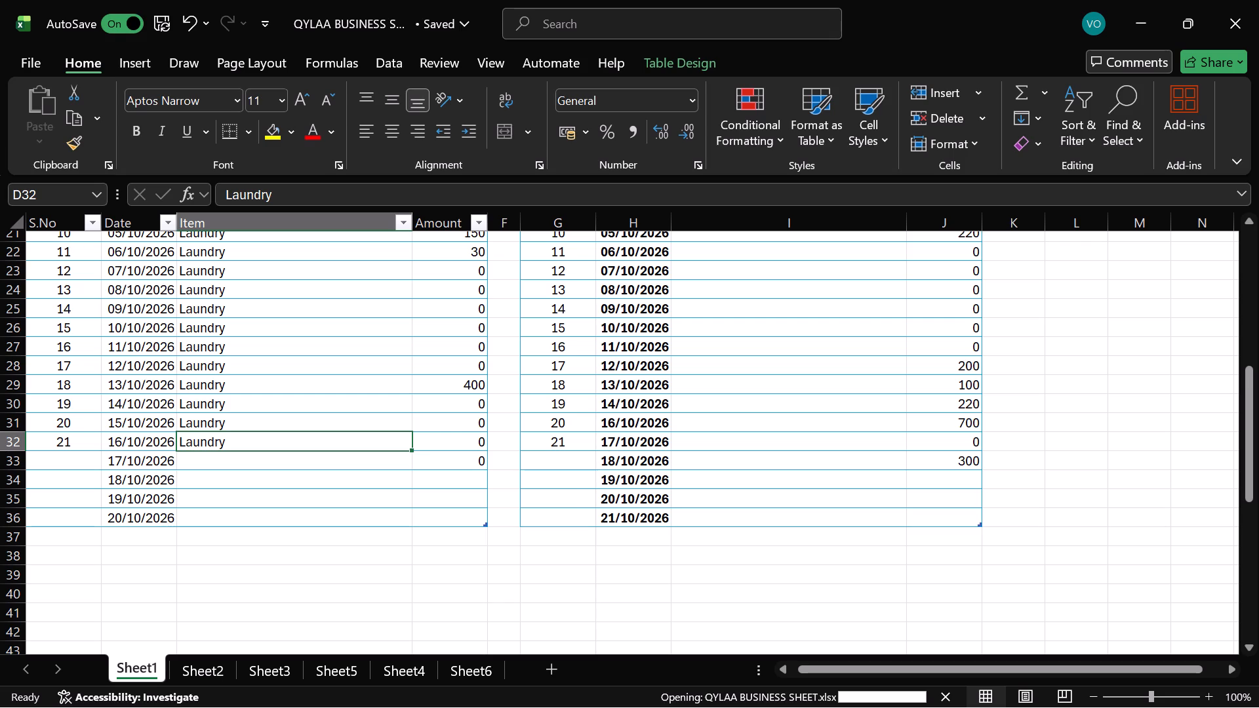
drag(409, 446, 405, 517)
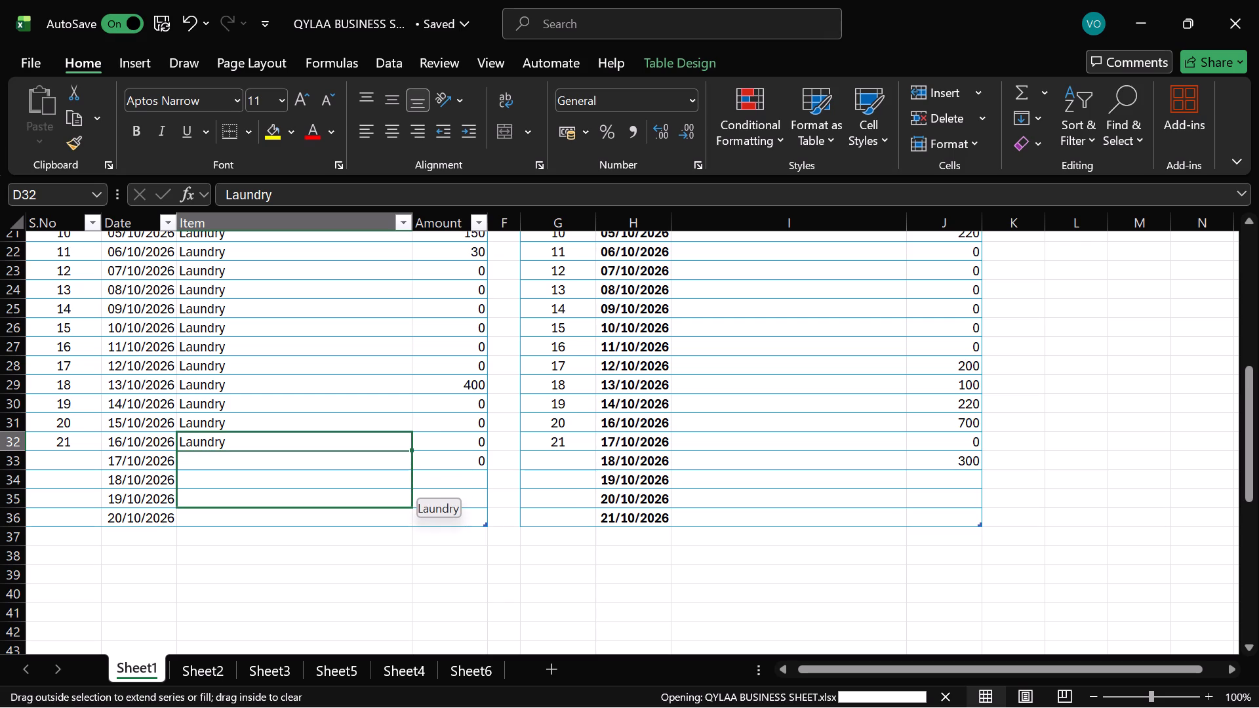
drag(405, 517, 407, 526)
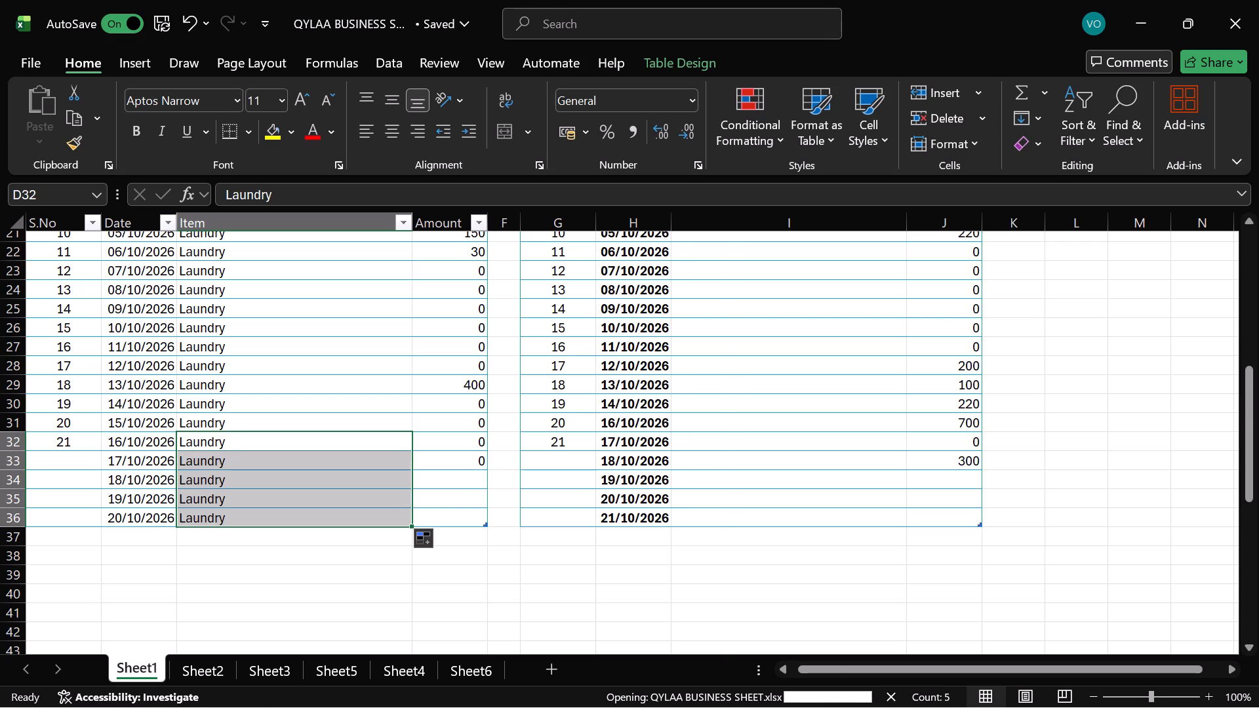
Enter an amount of 0 in row 34 of both the INCOME and EXPENSES tables.
click(474, 479)
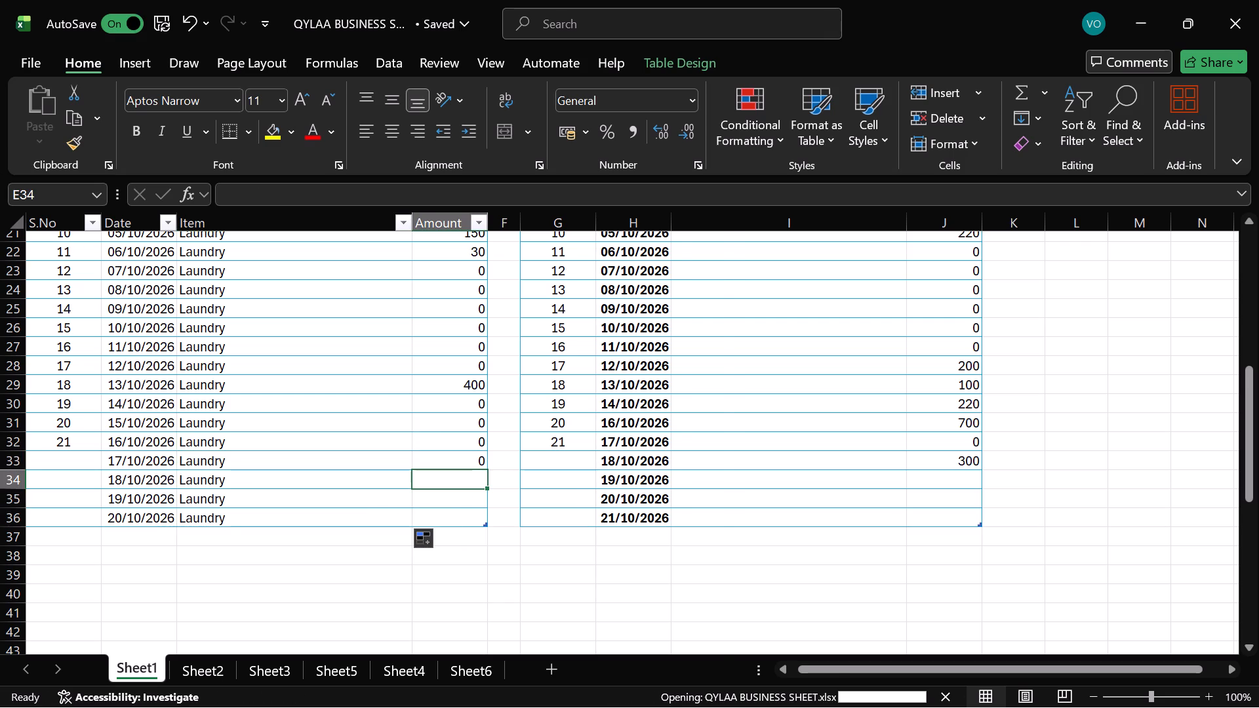
key(0)
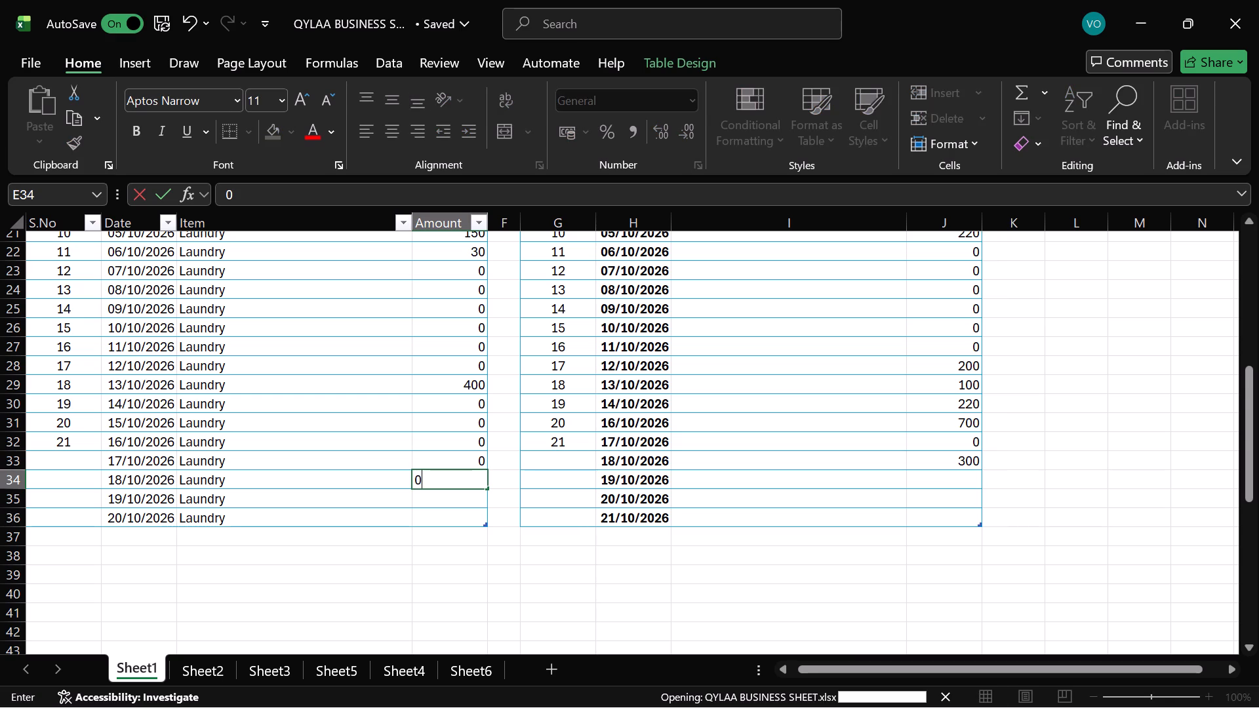
click(960, 481)
key(0)
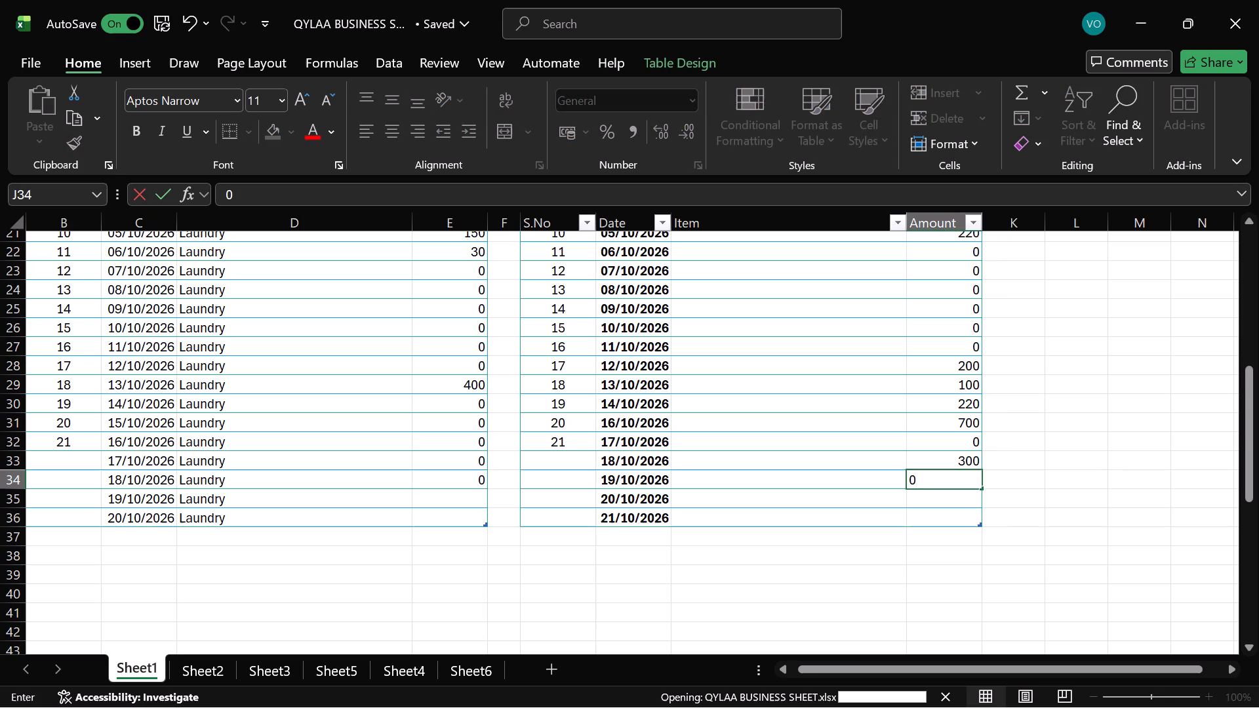
click(461, 500)
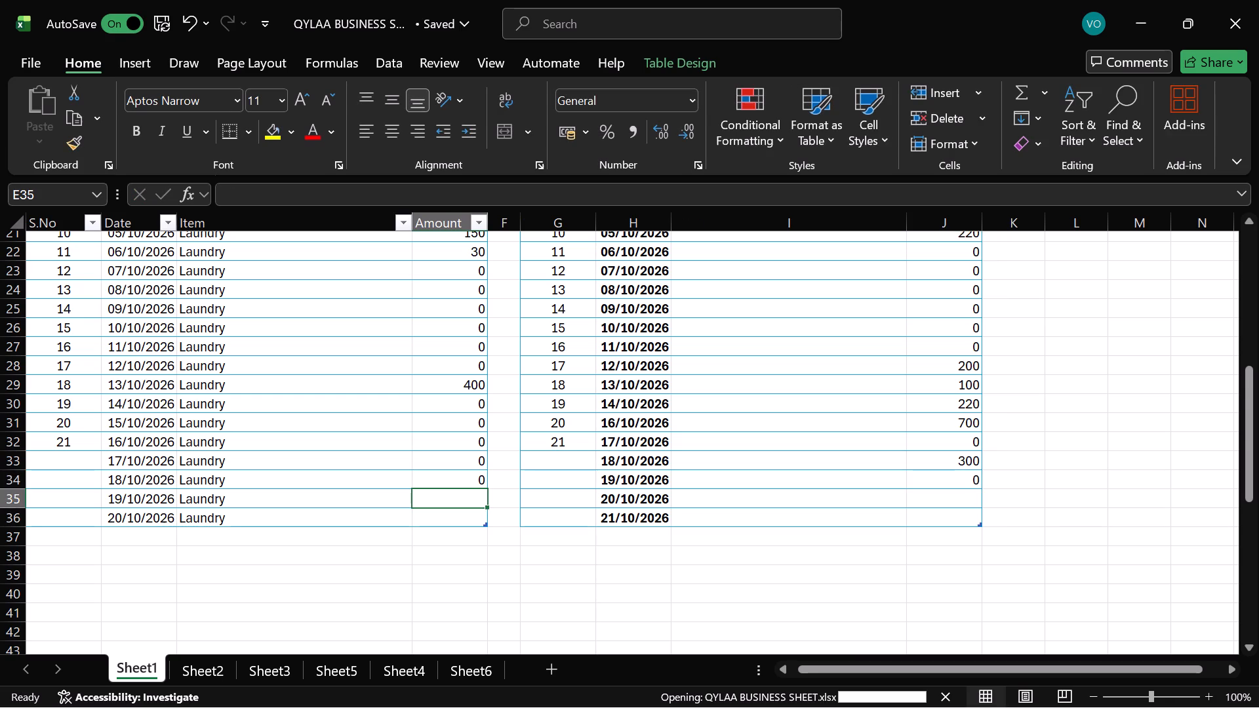
Continue the INCOME table's S.No column as a series from 21 in row 32 through 25 in row 36.
click(75, 437)
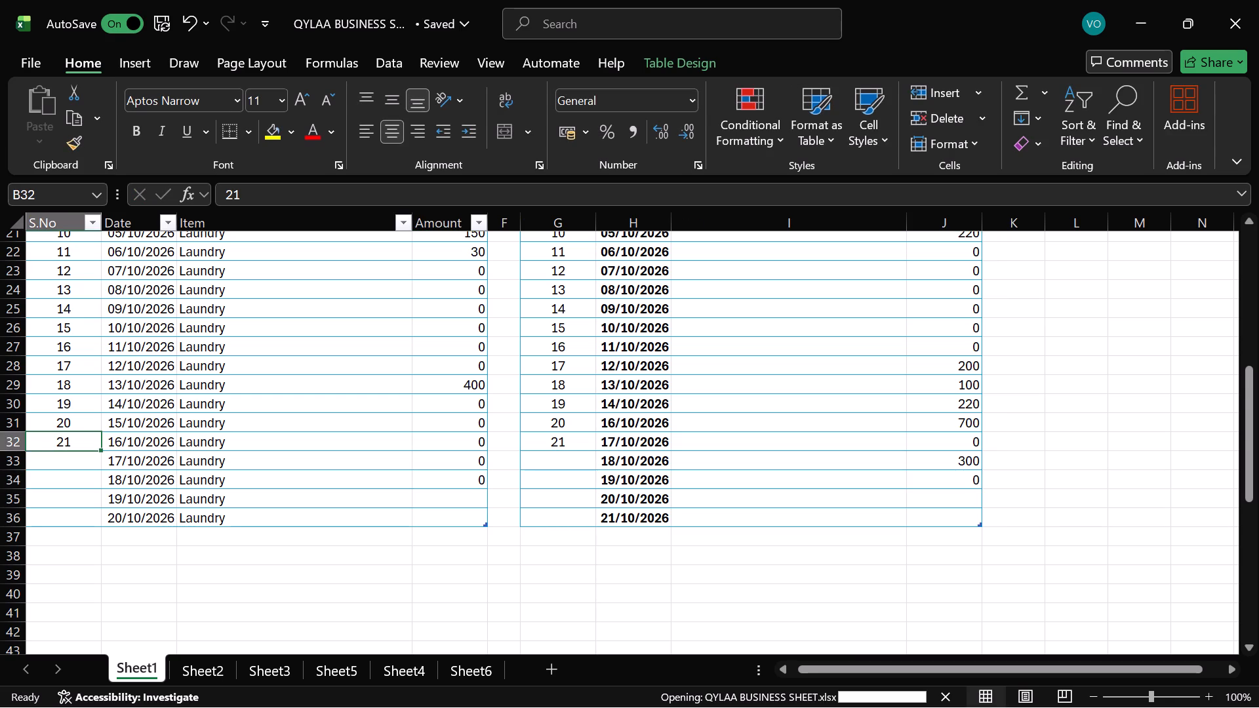
drag(99, 451, 108, 519)
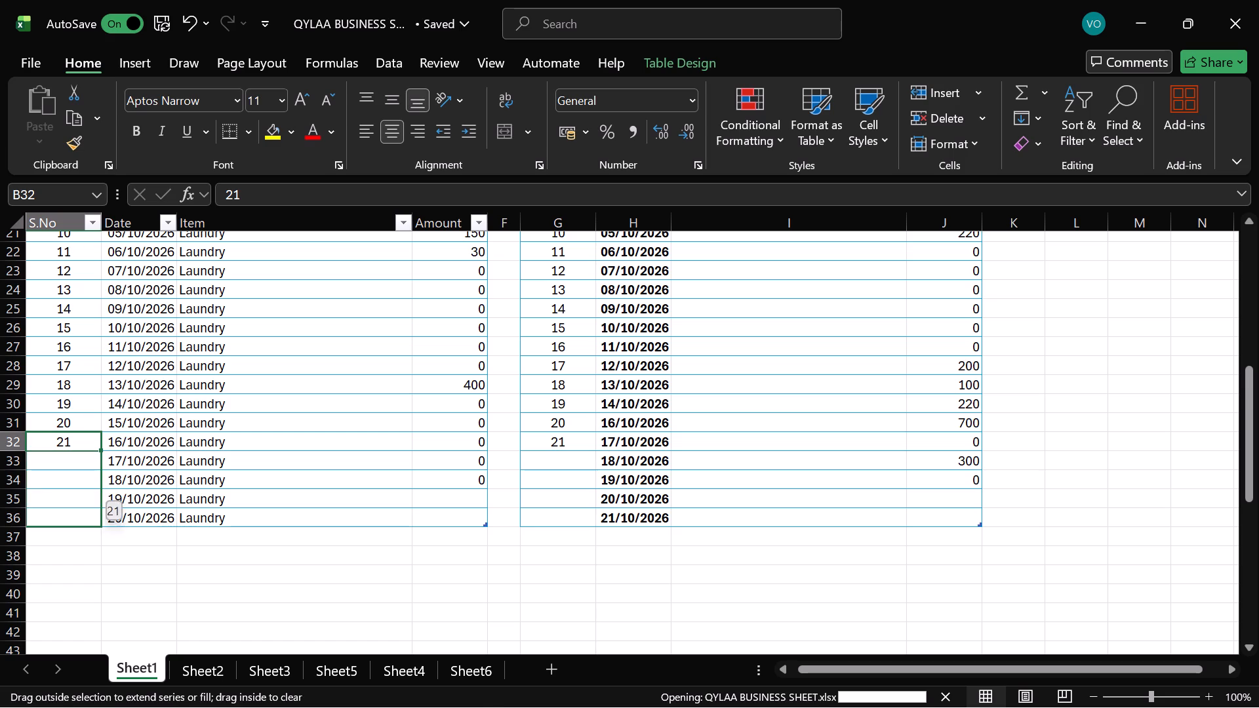
drag(108, 519, 108, 521)
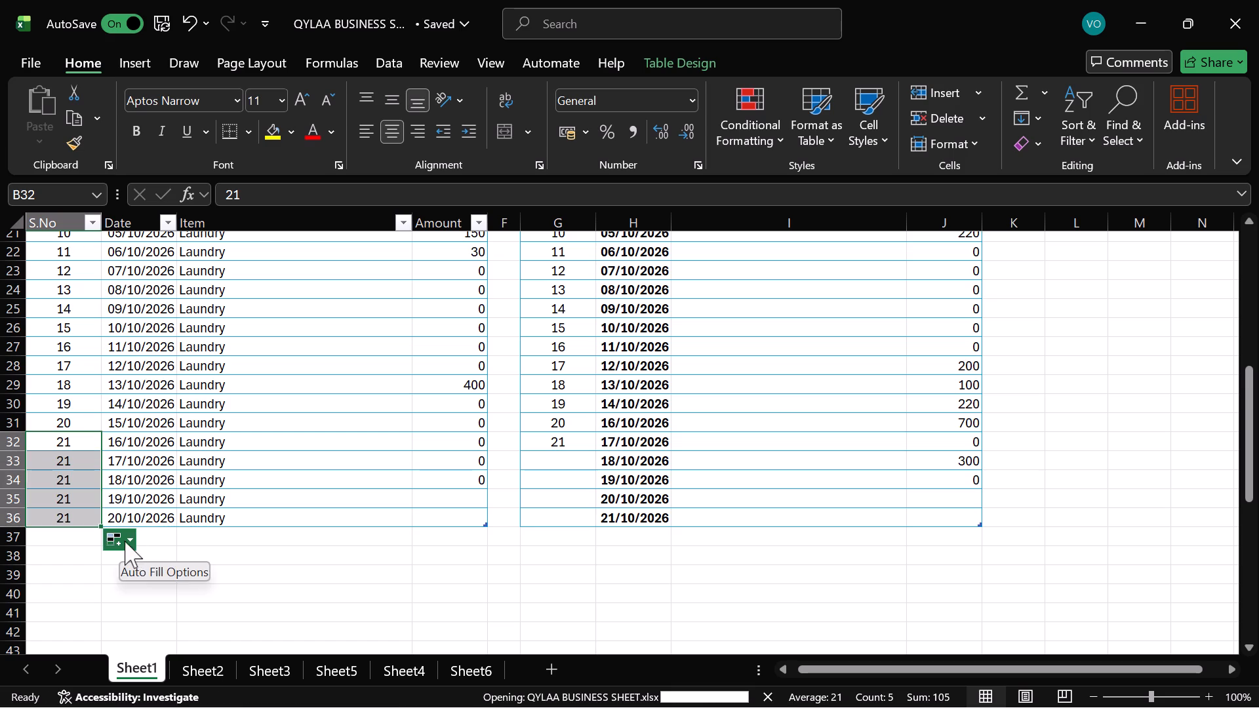
click(133, 541)
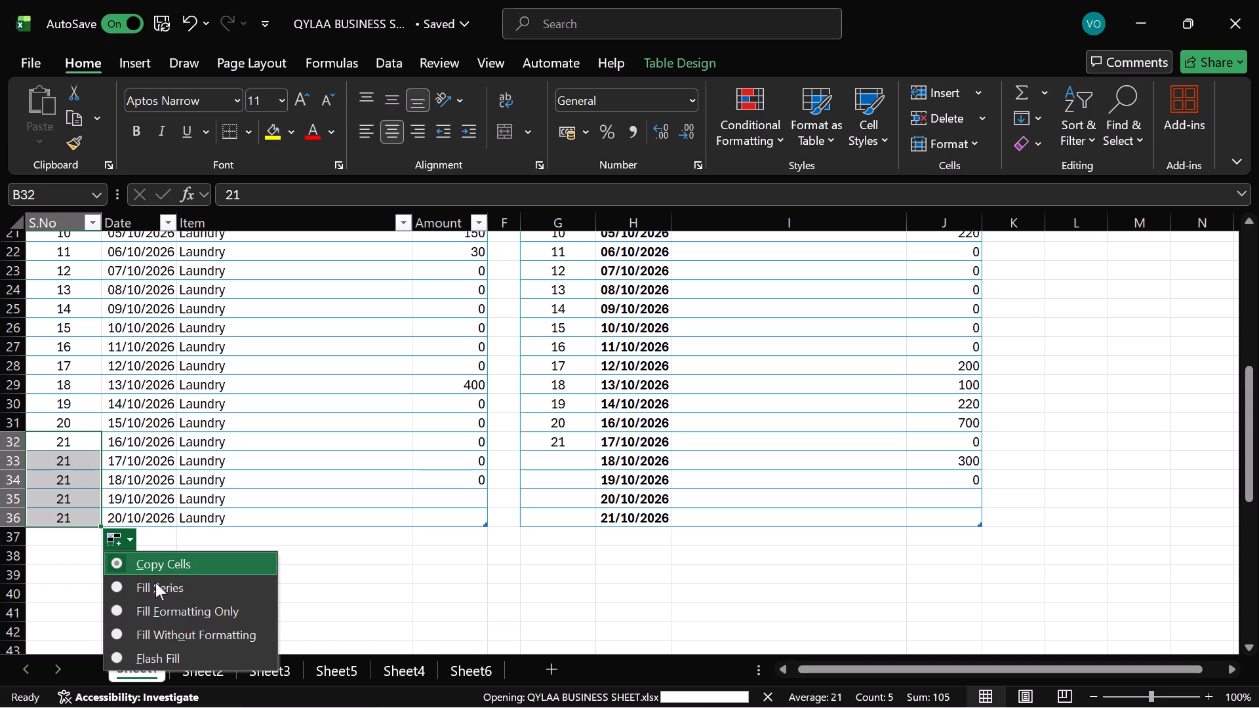
click(155, 582)
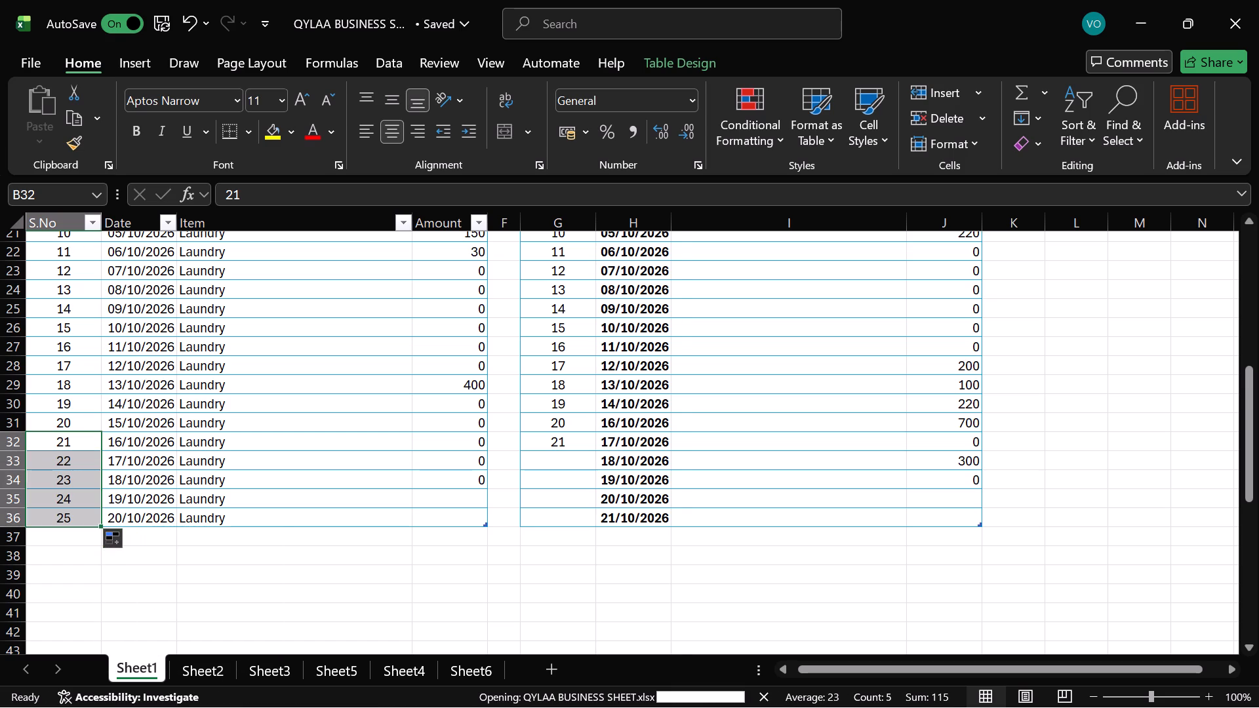
Enter an amount of 350 for 19/10/2026 in the INCOME table.
click(450, 505)
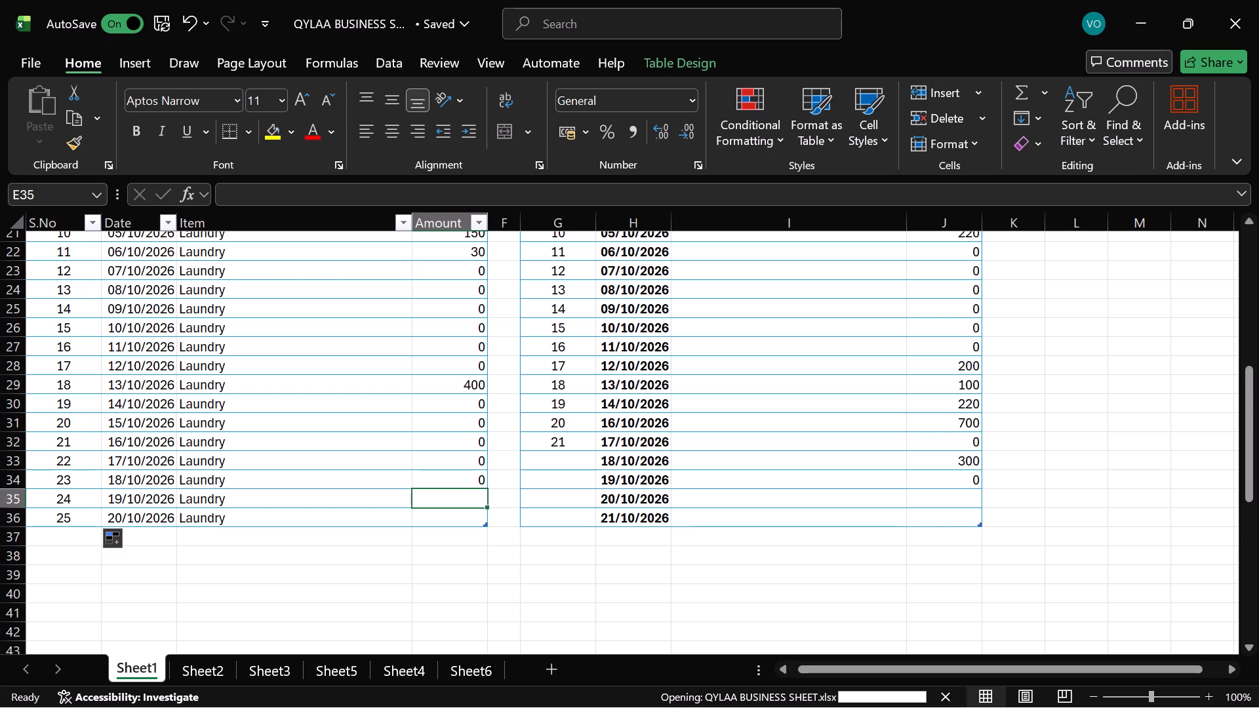
text(350)
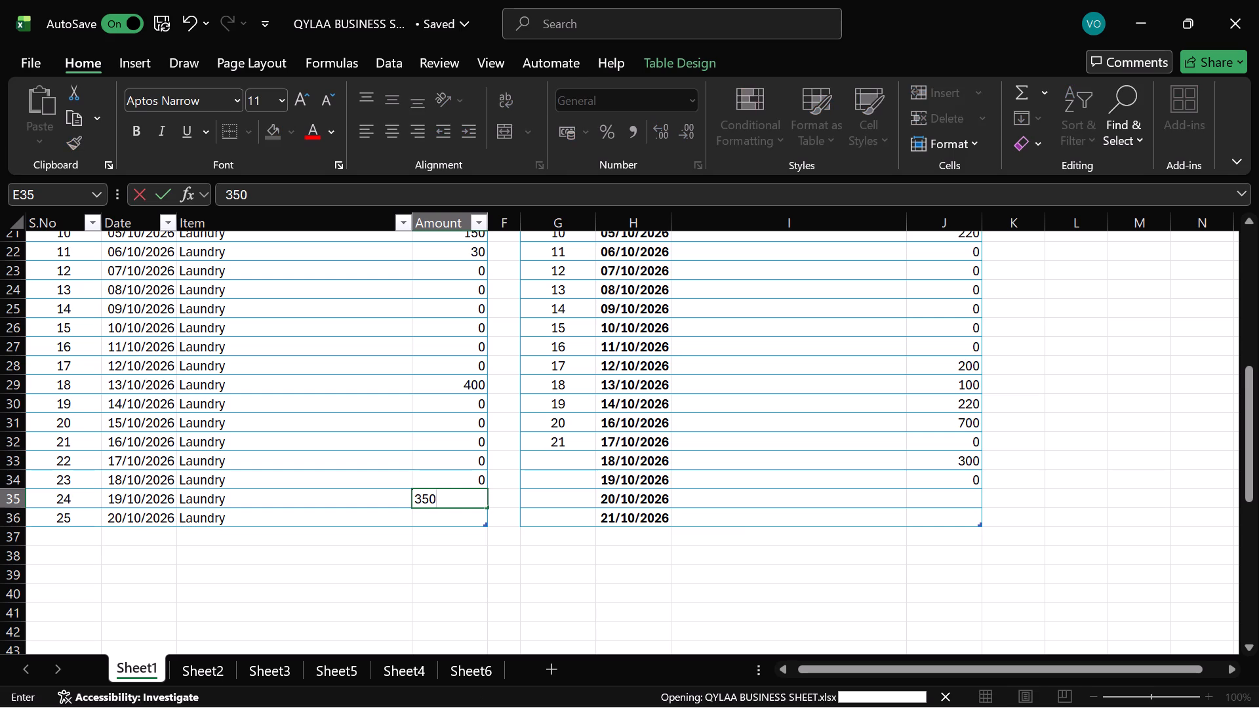
Fill the EXPENSES table's S.No value 21 down from row 32 through row 36.
click(568, 448)
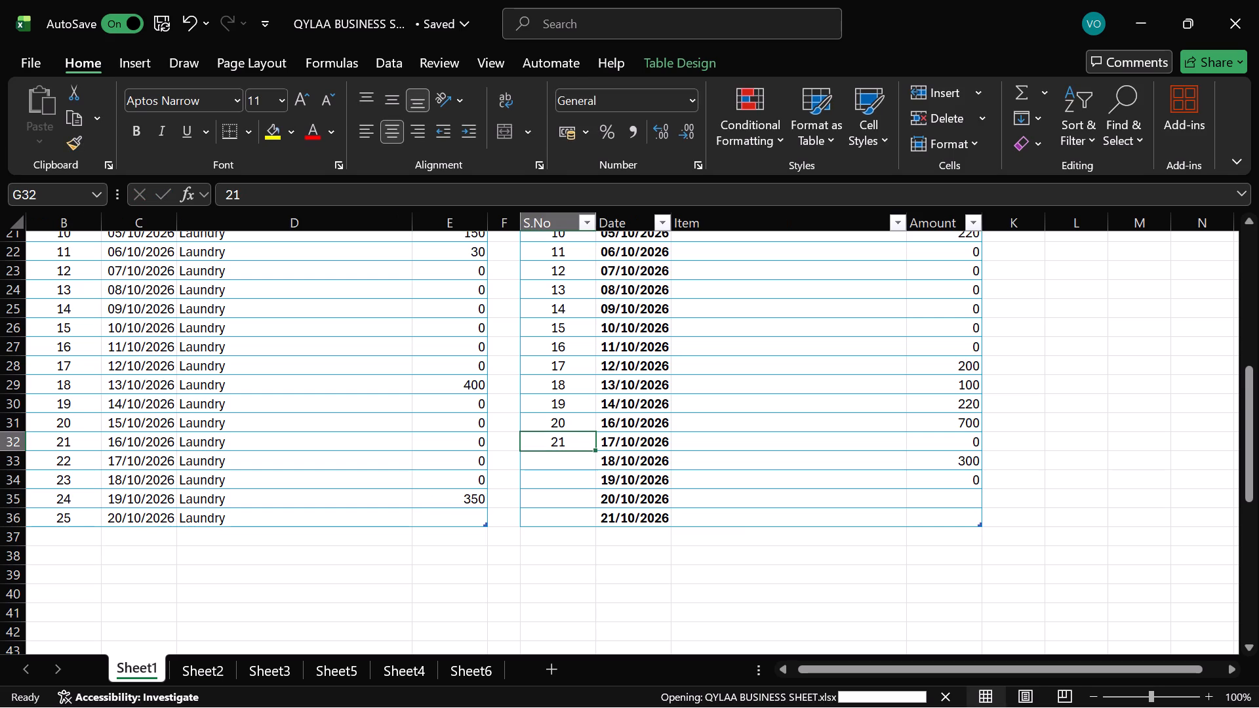
drag(594, 448, 591, 526)
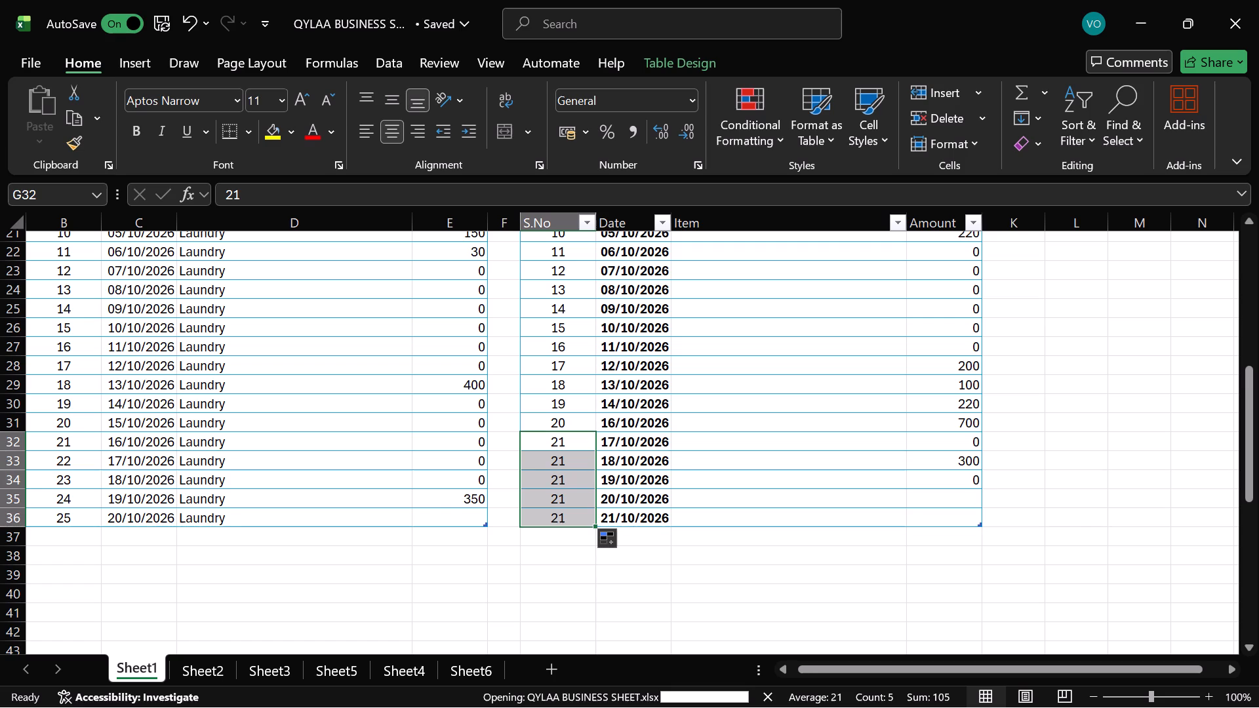
Extend the INCOME table through row 42, filling down the Laundry item and the daily dates from 20/10/2026 to 26/10/2026.
scroll(464, 507, down, 2)
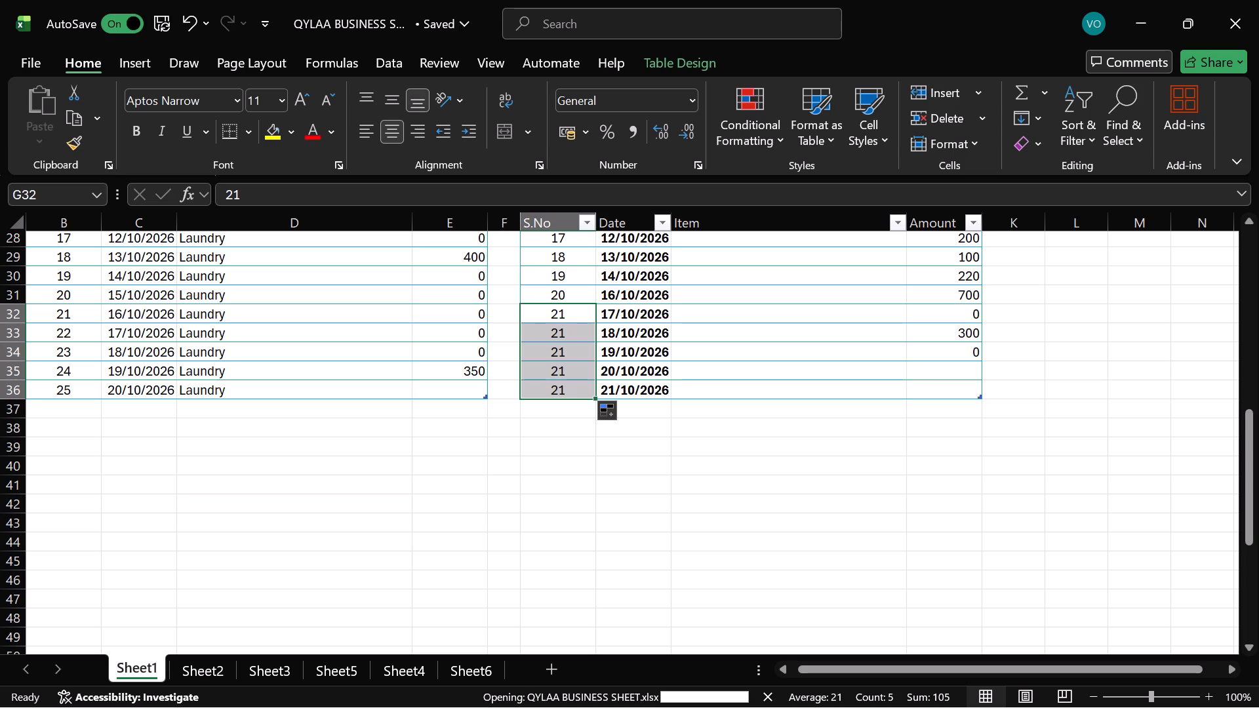
click(191, 388)
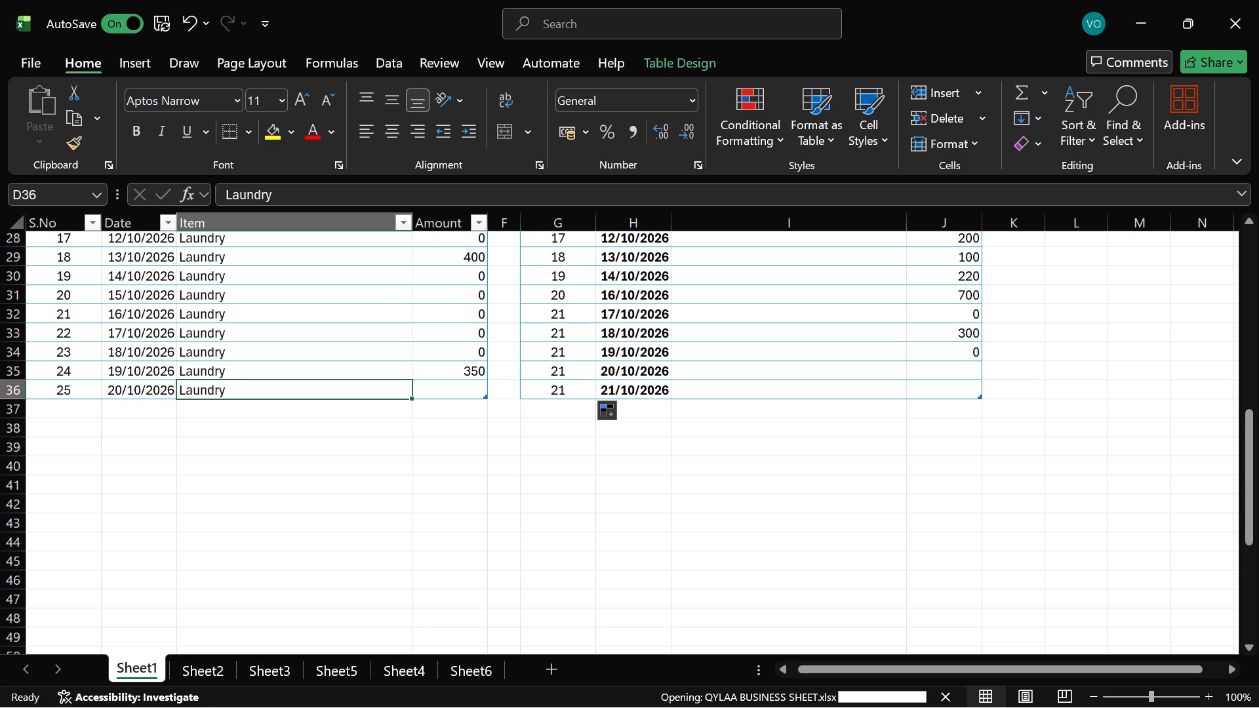
drag(410, 398, 414, 507)
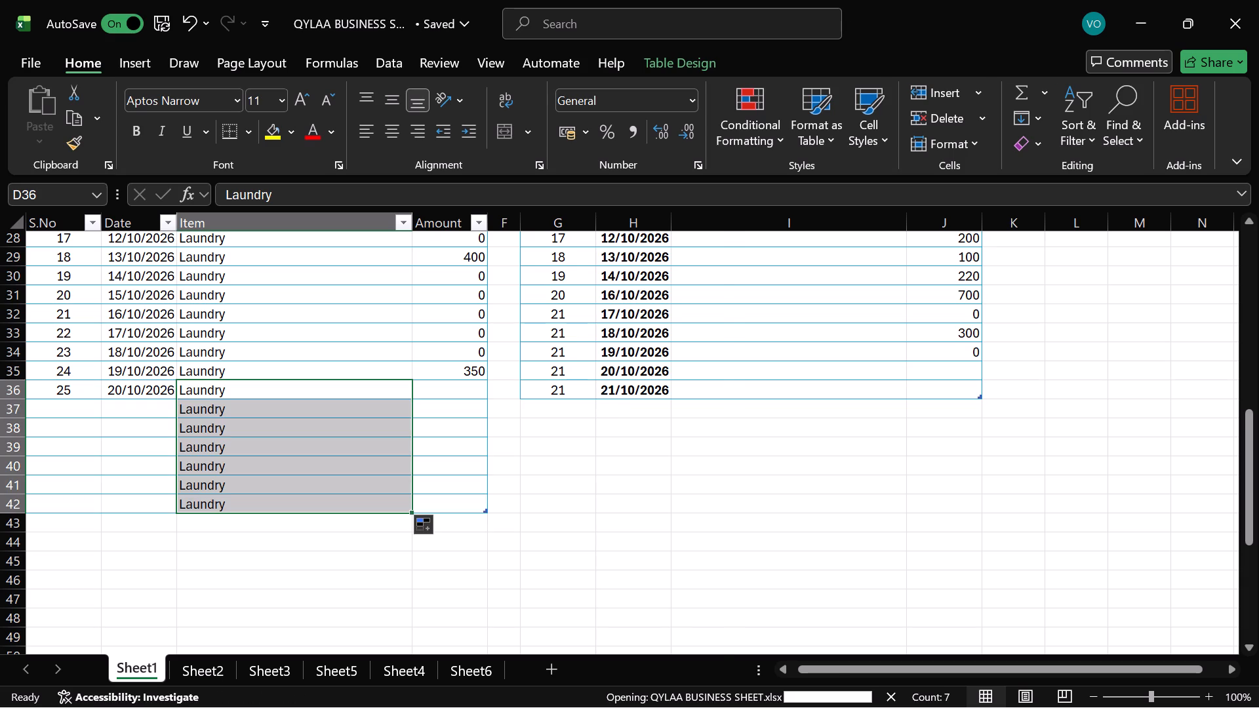
click(152, 383)
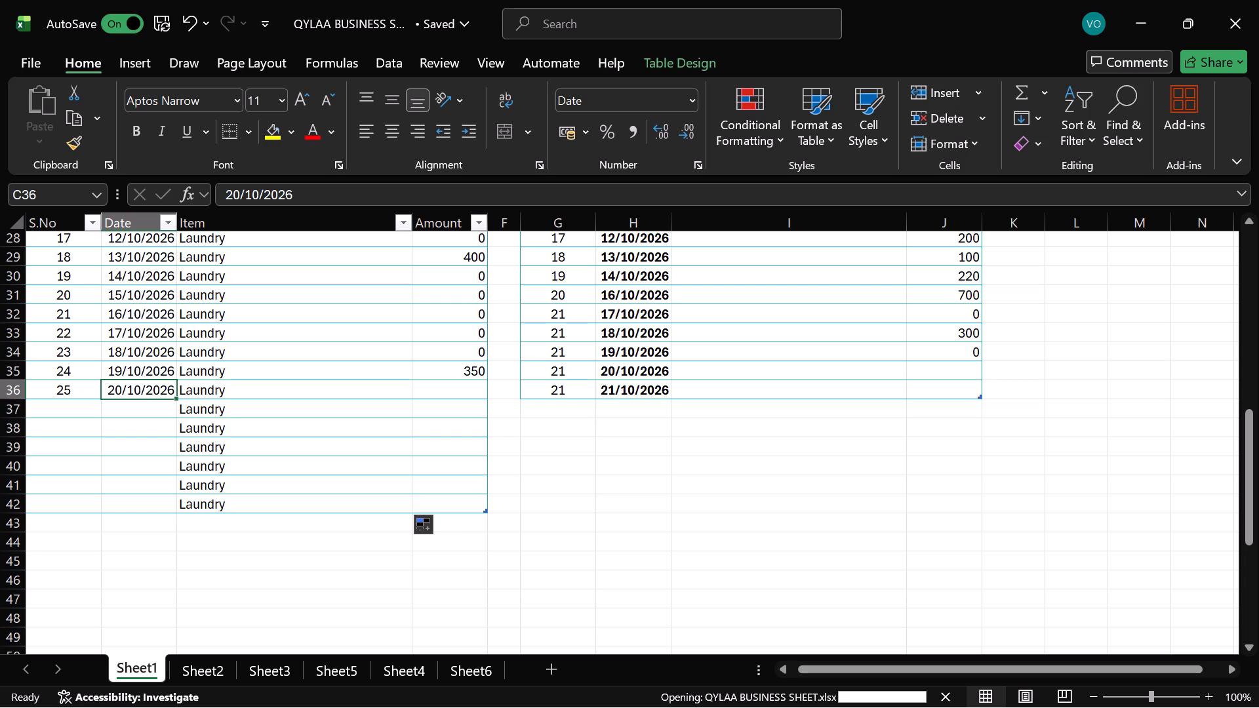
drag(175, 398, 174, 496)
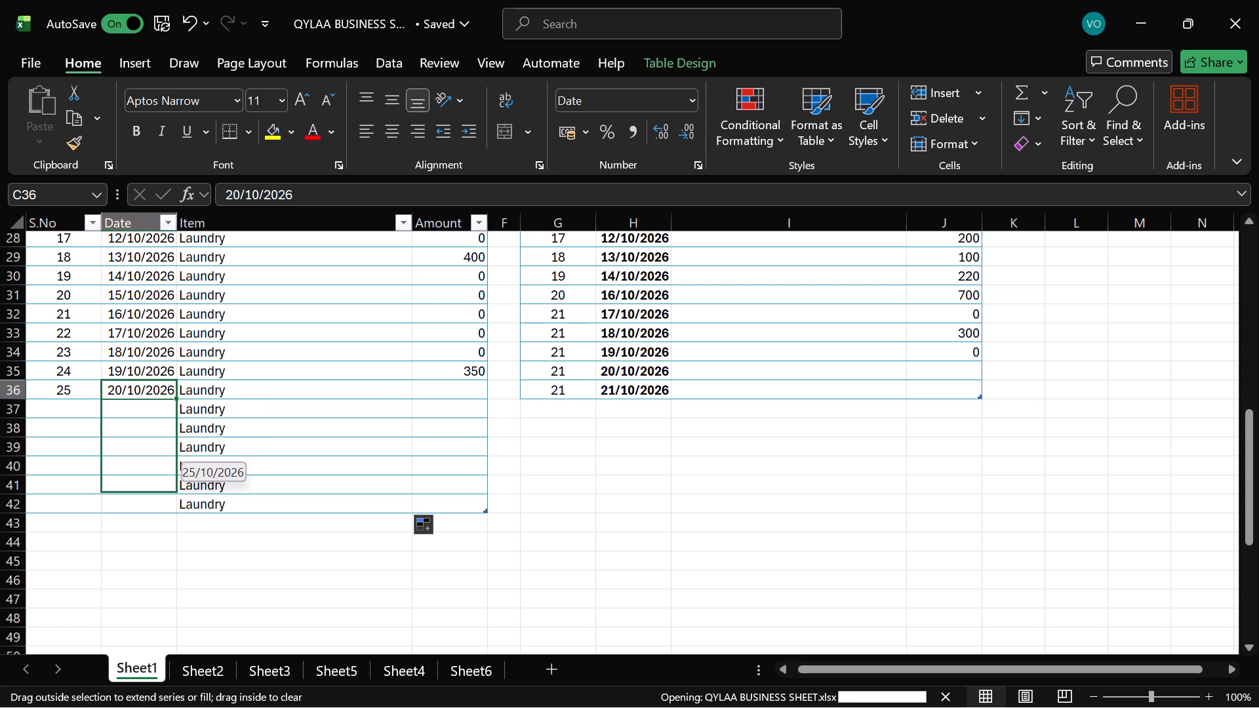
drag(174, 496, 175, 504)
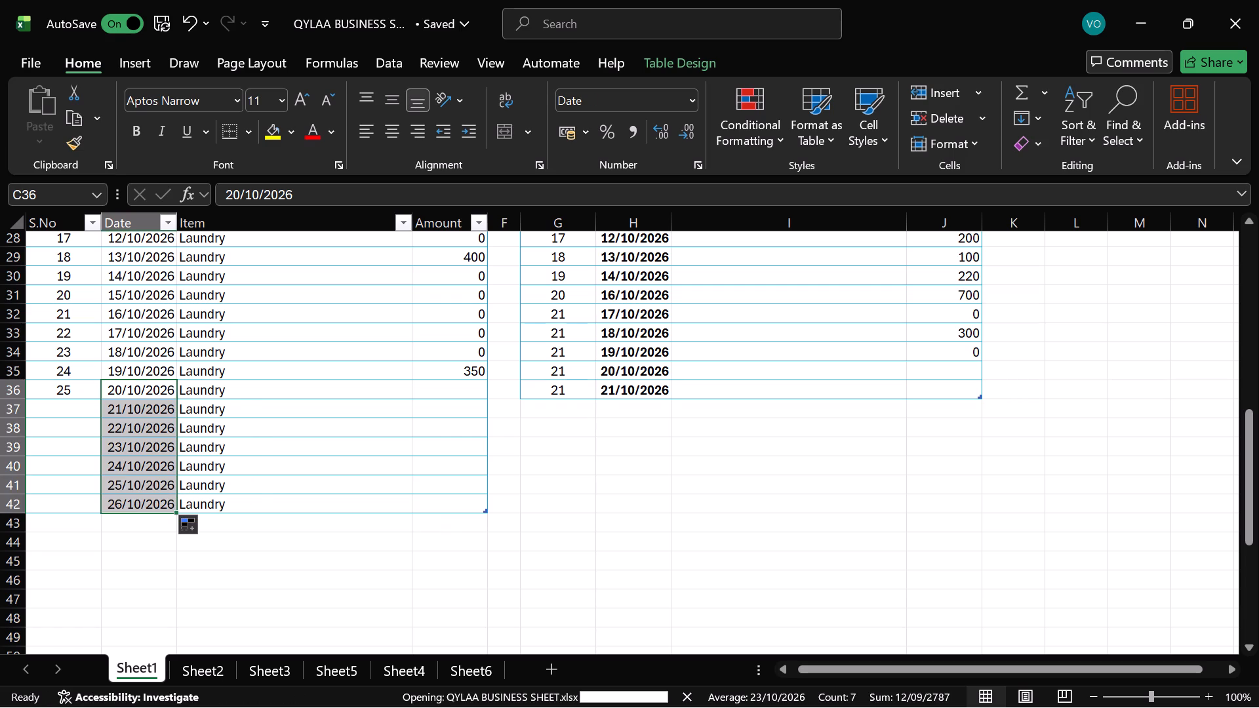
Extend the EXPENSES table through row 42, filling the daily dates down from 21/10/2026 to 27/10/2026.
click(446, 392)
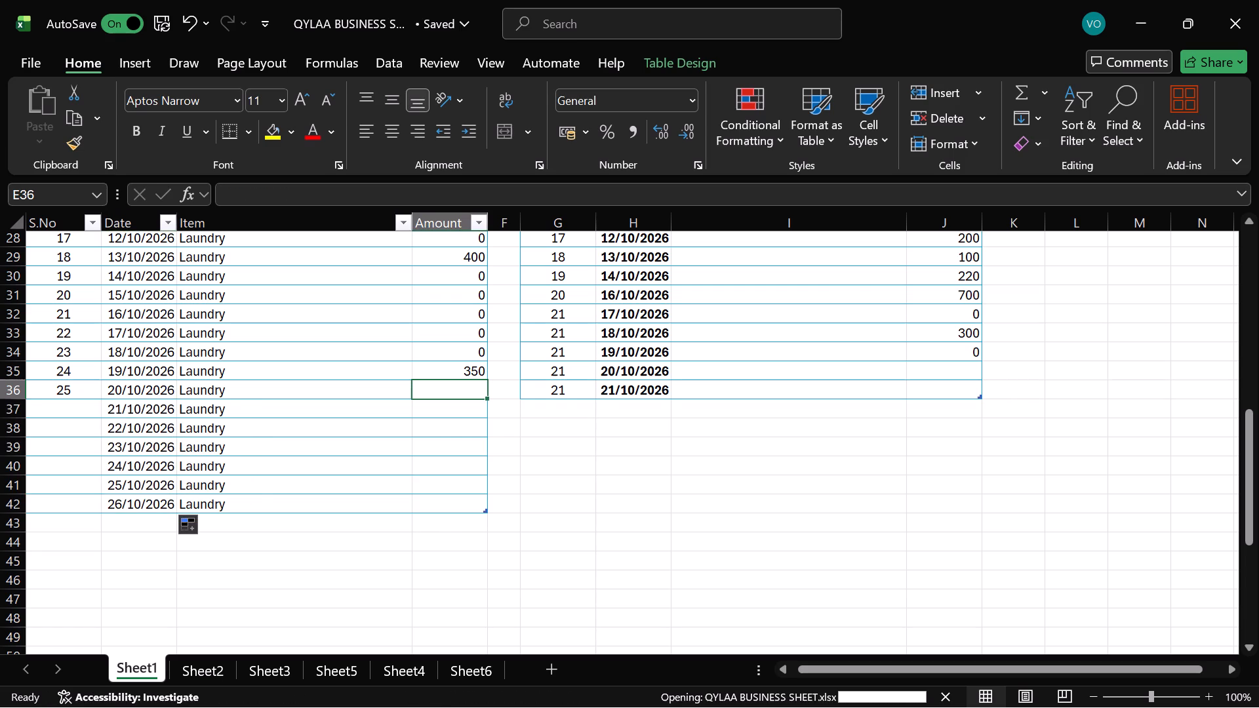
click(649, 382)
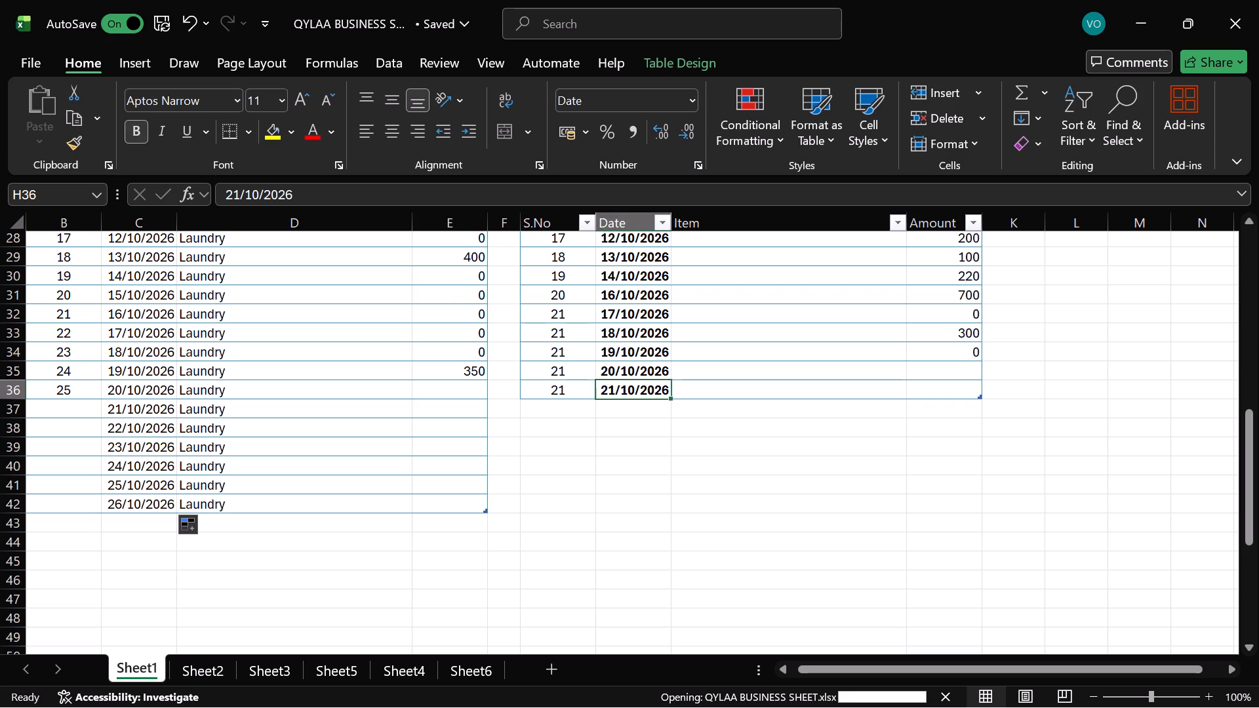
drag(670, 394, 669, 513)
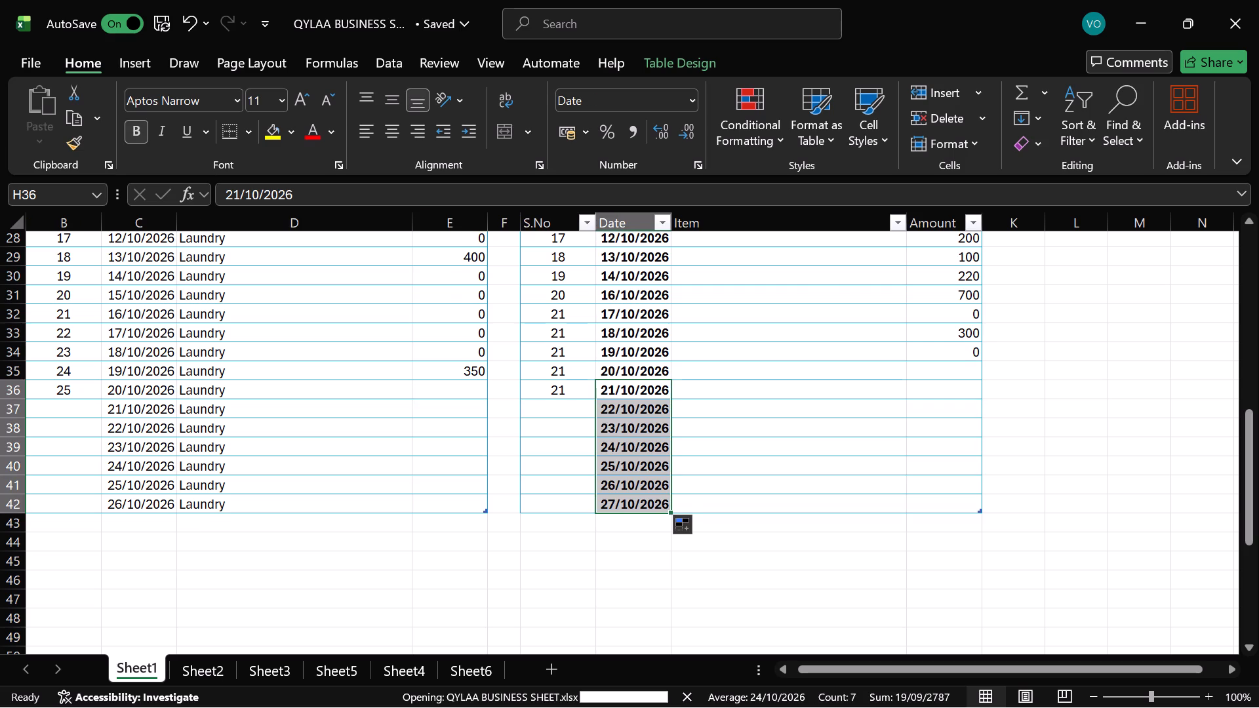
Enter an amount of 400 for 20/10/2026 in the EXPENSES table.
scroll(704, 383, up, 1)
scroll(704, 383, down, 1)
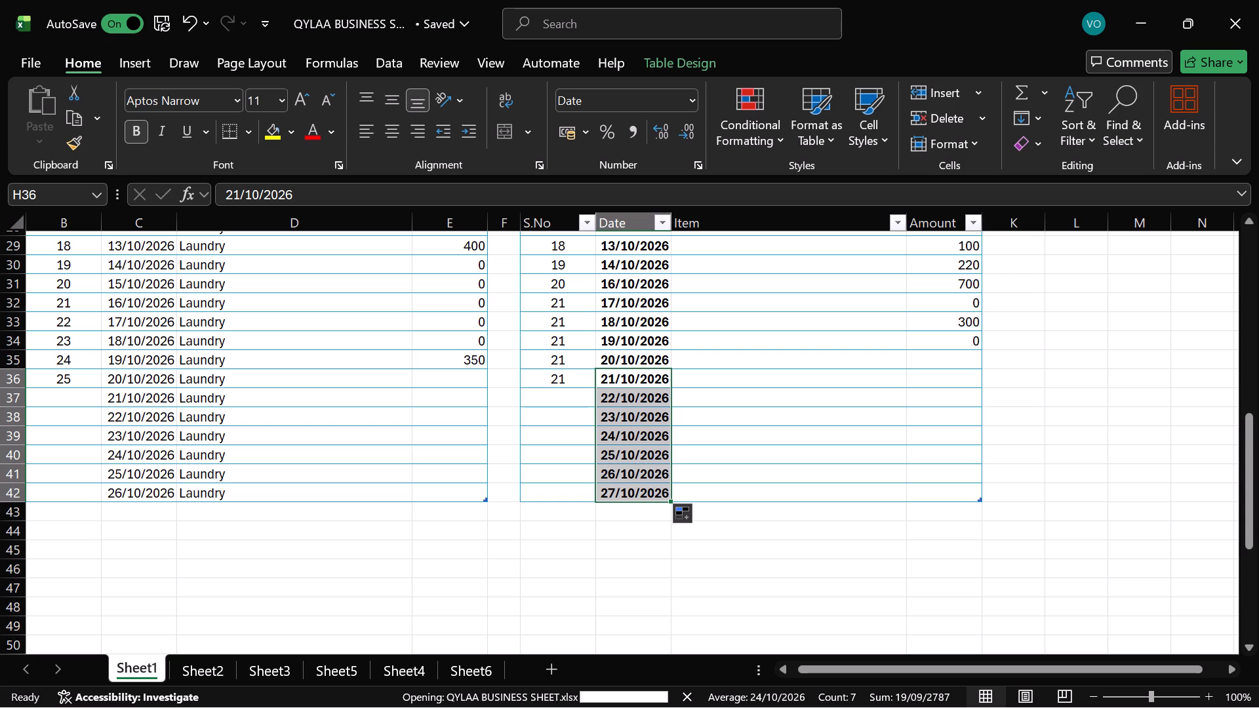
click(951, 359)
text(400)
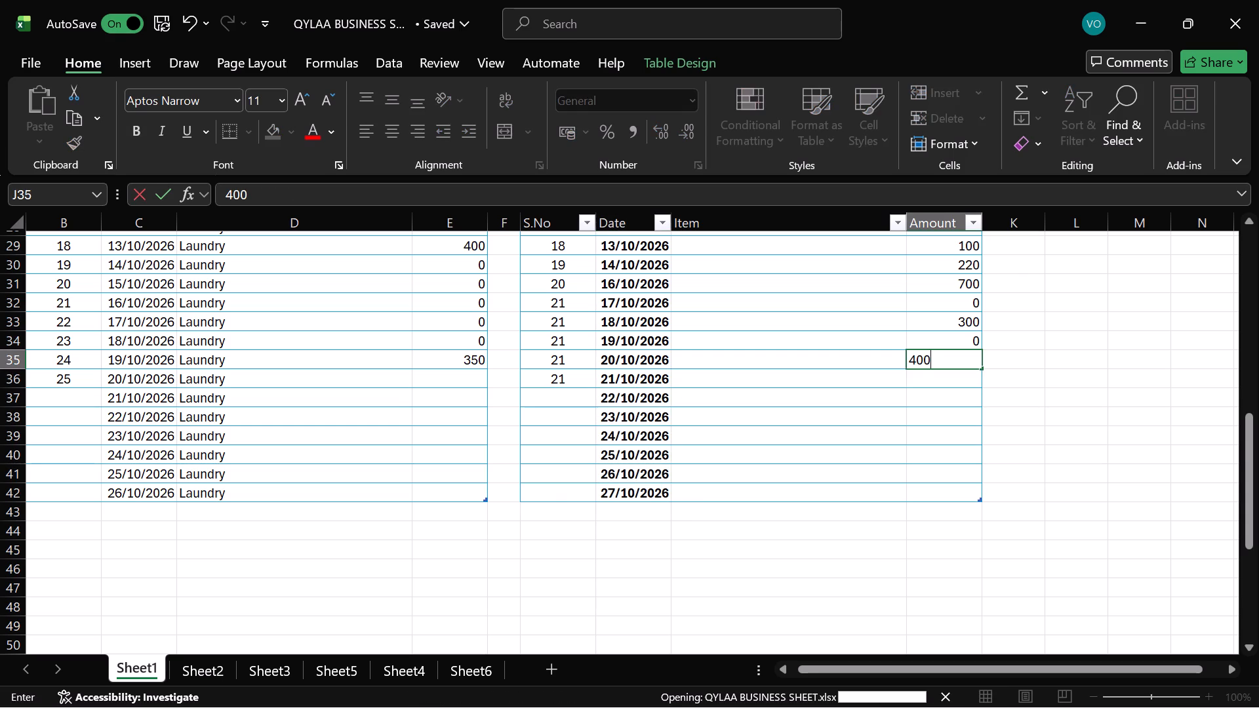
On Sheet4, enter the date 19/01/2026 in cell B26, below the 17/10/2026 expense entry.
click(418, 664)
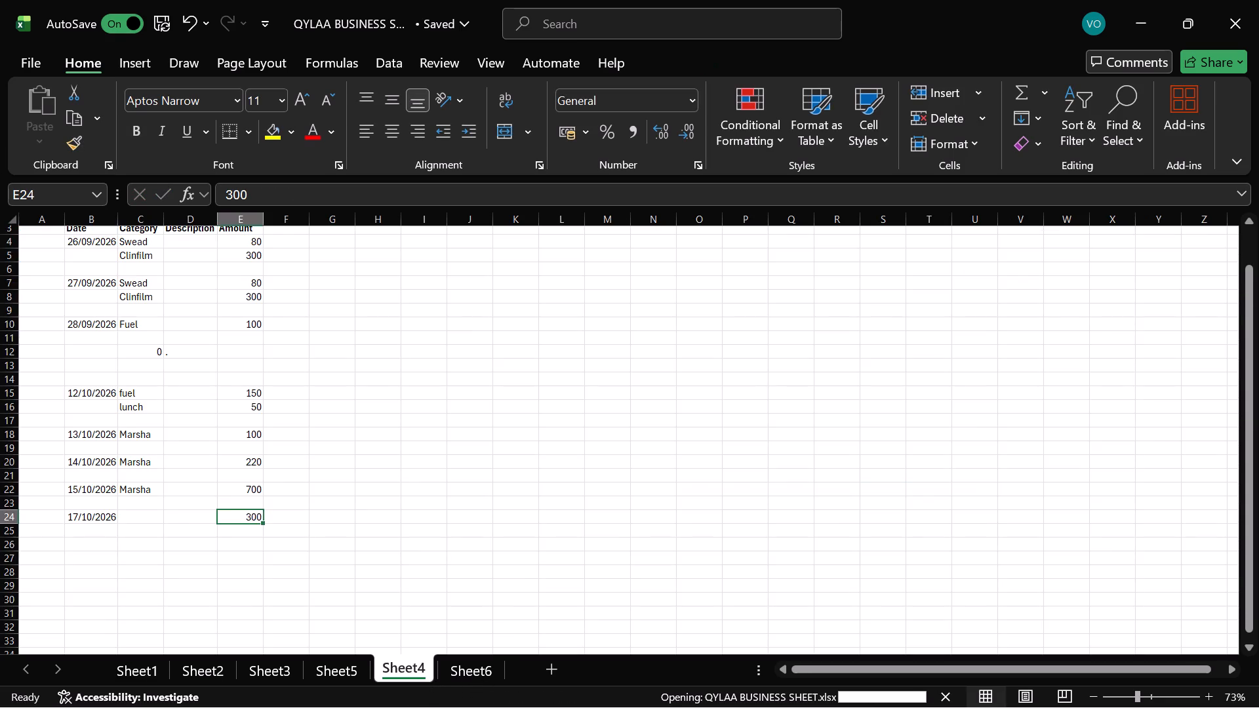
scroll(415, 599, up, 1)
scroll(415, 599, down, 2)
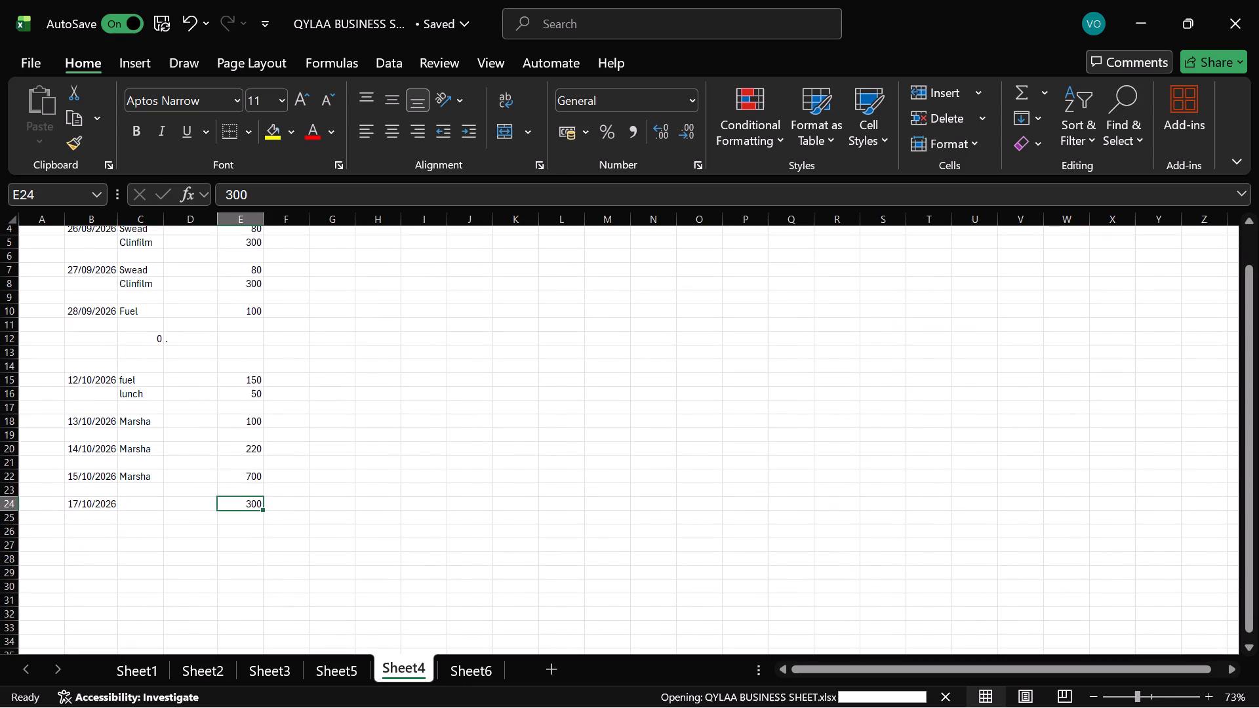
click(98, 517)
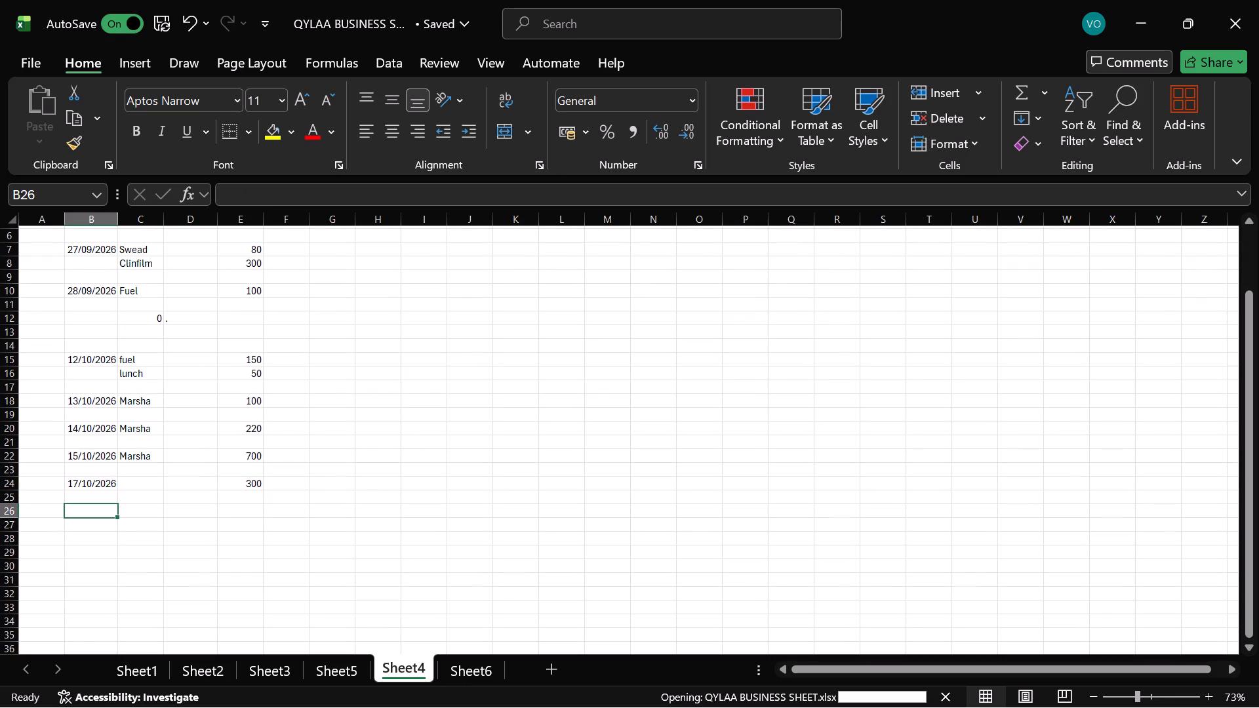
key(1)
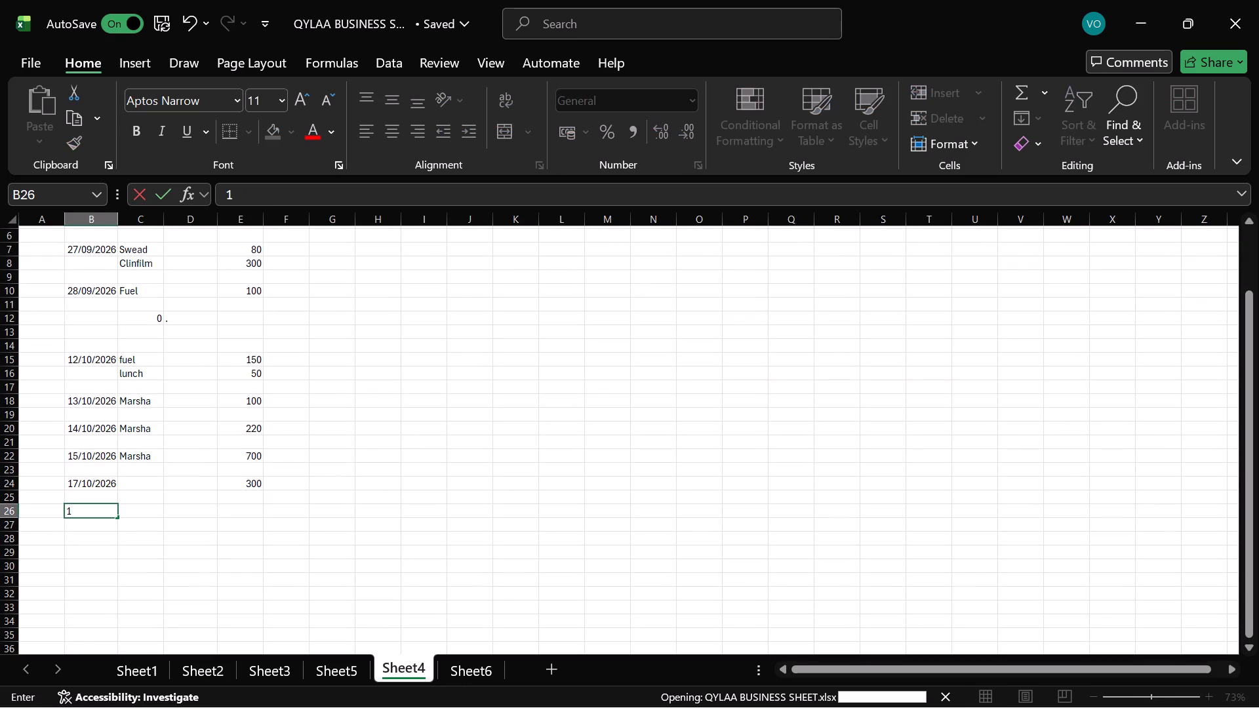
key(9)
key(slash)
text(10)
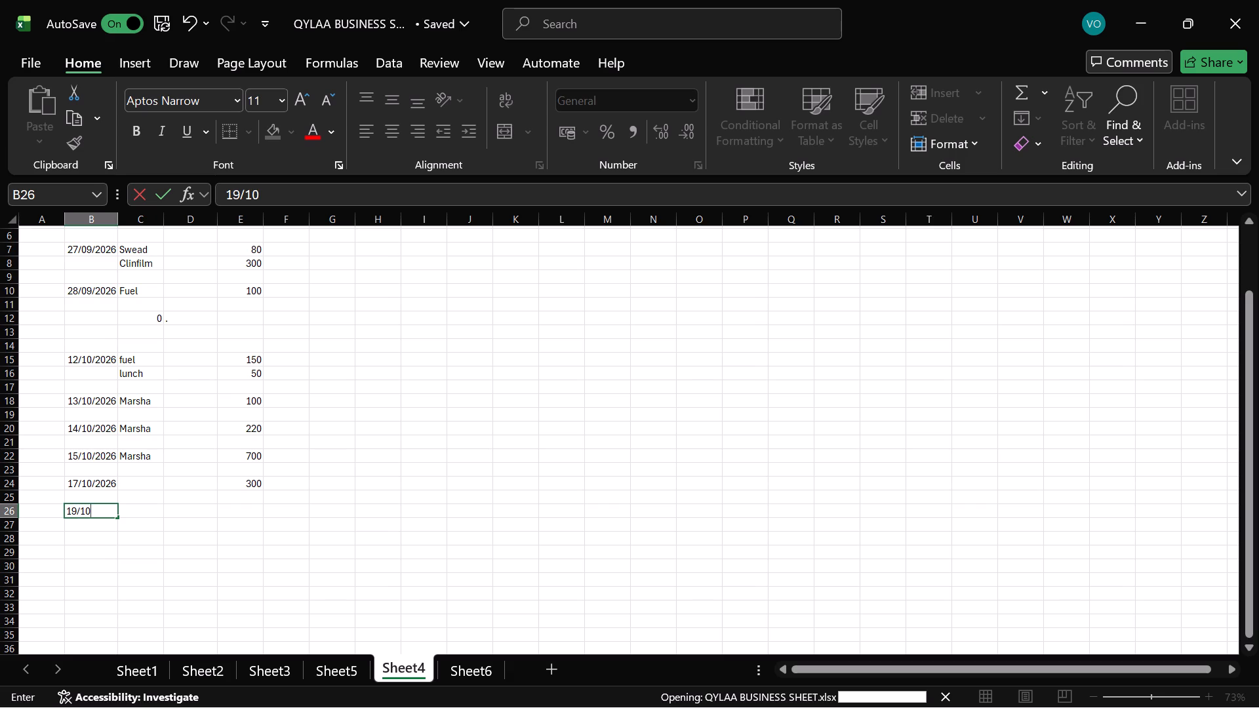
key(BackSpace)
text(/26)
click(133, 509)
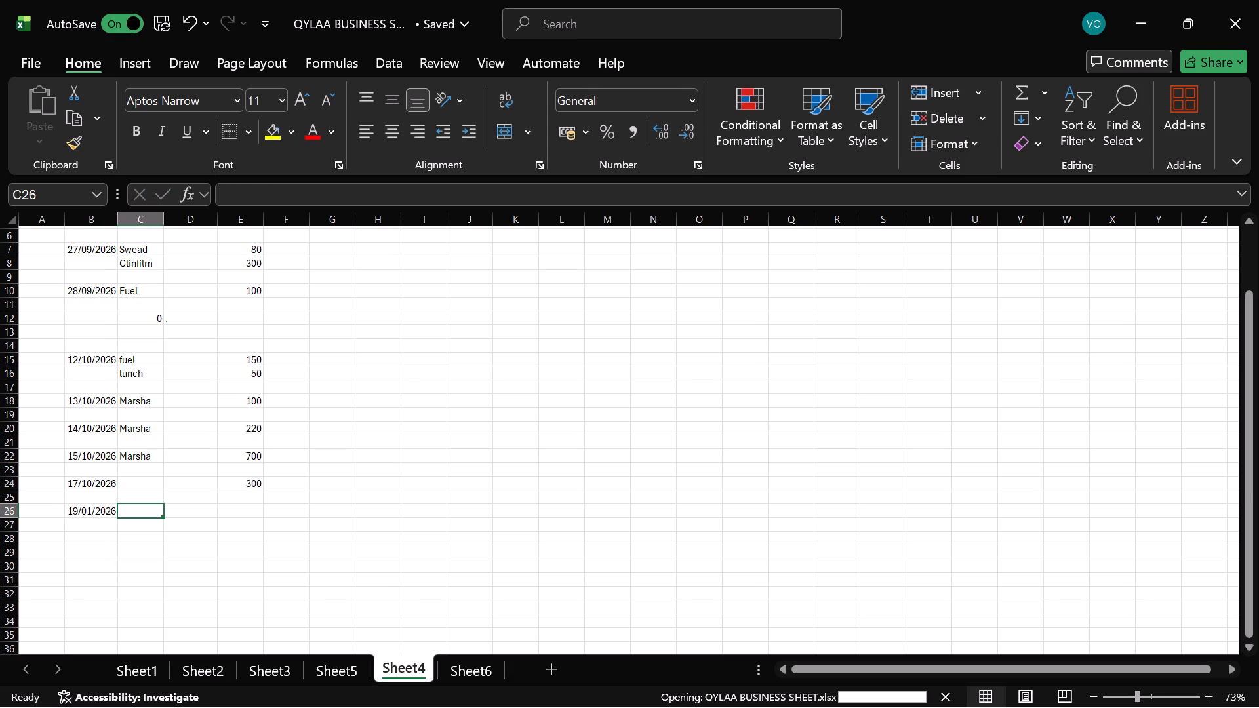
Enter Marsha as the category of the 17/10/2026 expense in row 24.
click(134, 485)
text(as)
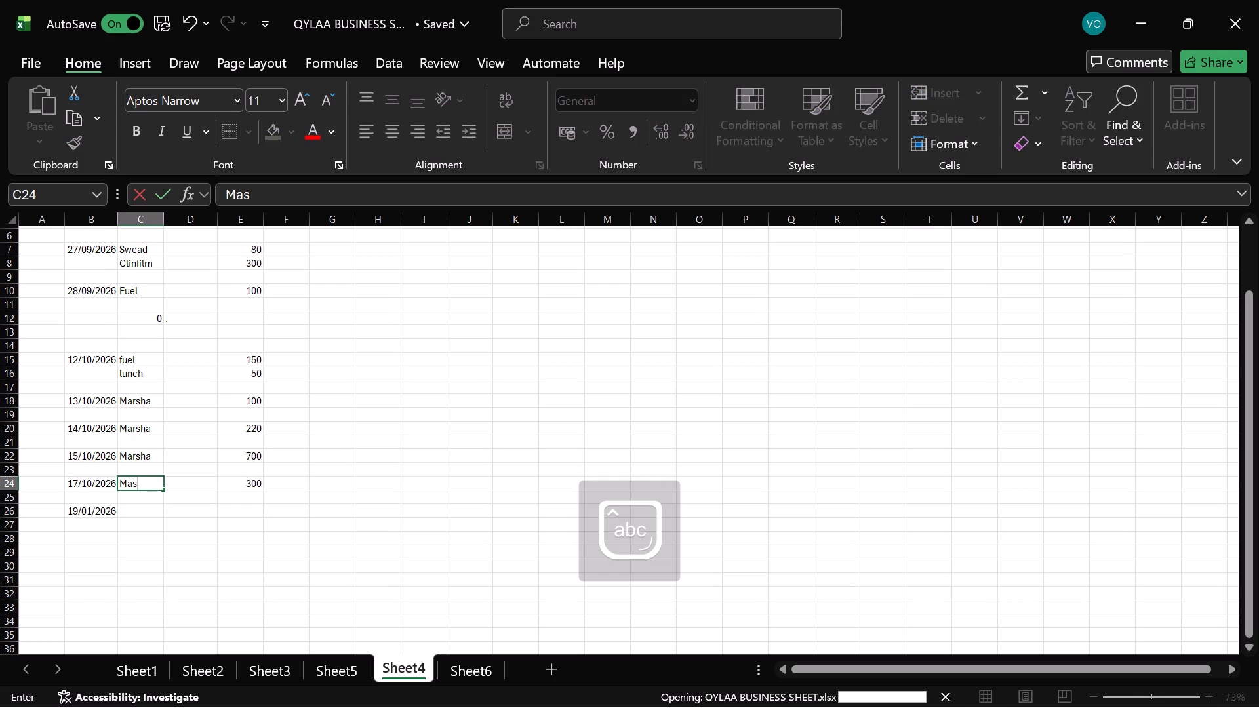
key(BackSpace)
text(rs)
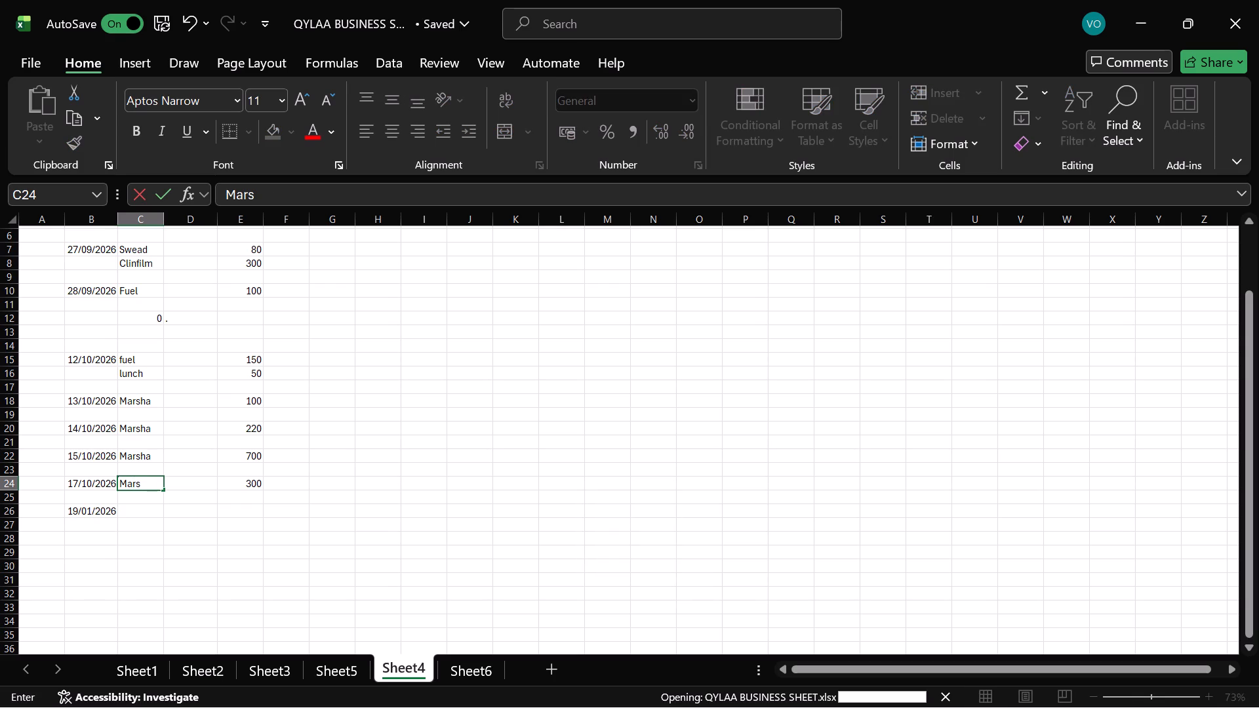
text(ha)
Enter the expense categories Fuel in row 26 and Bike Repair in row 27.
click(147, 508)
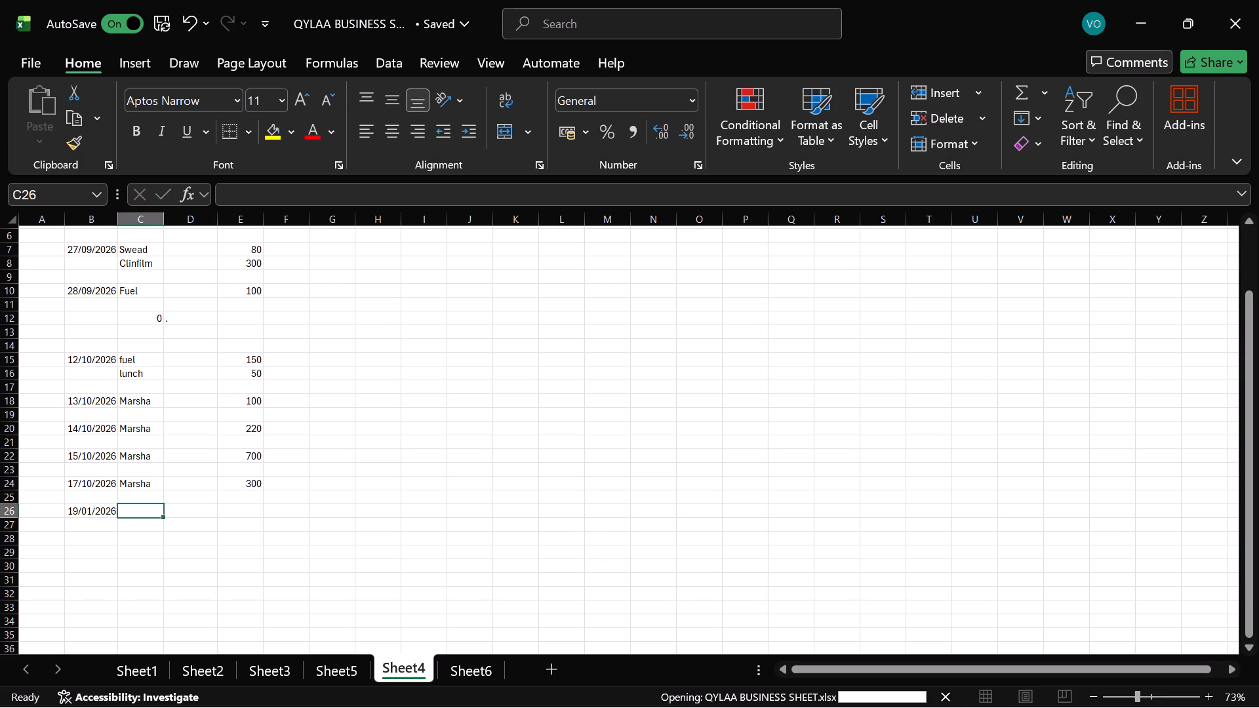
text(FUEL)
key(BackSpace)
key(BackSpace)
key(BackSpace)
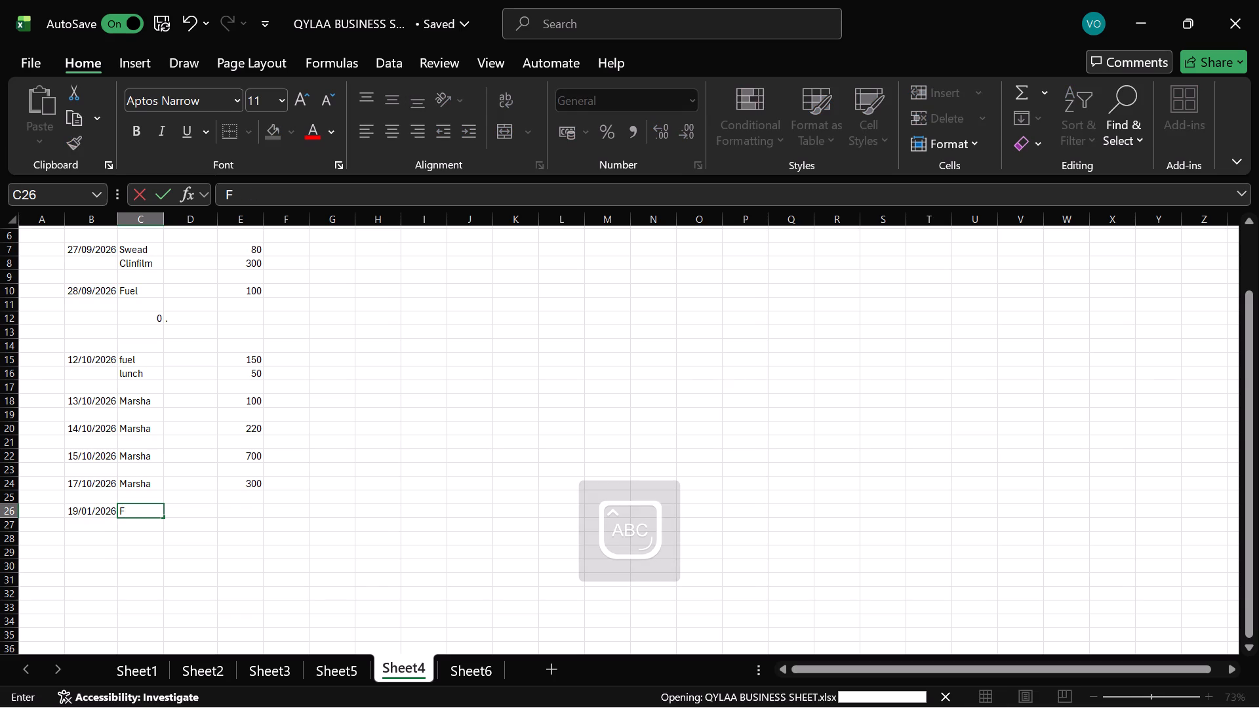
text(uel)
click(139, 525)
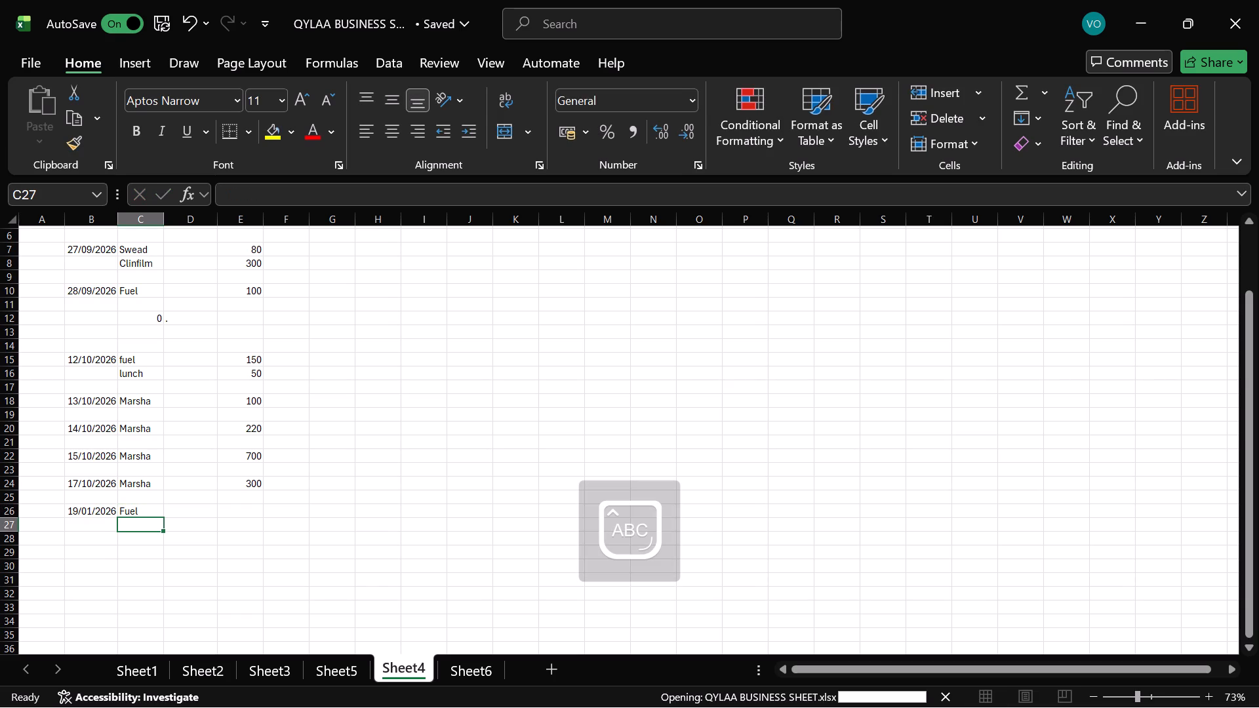
text(ike)
key(space)
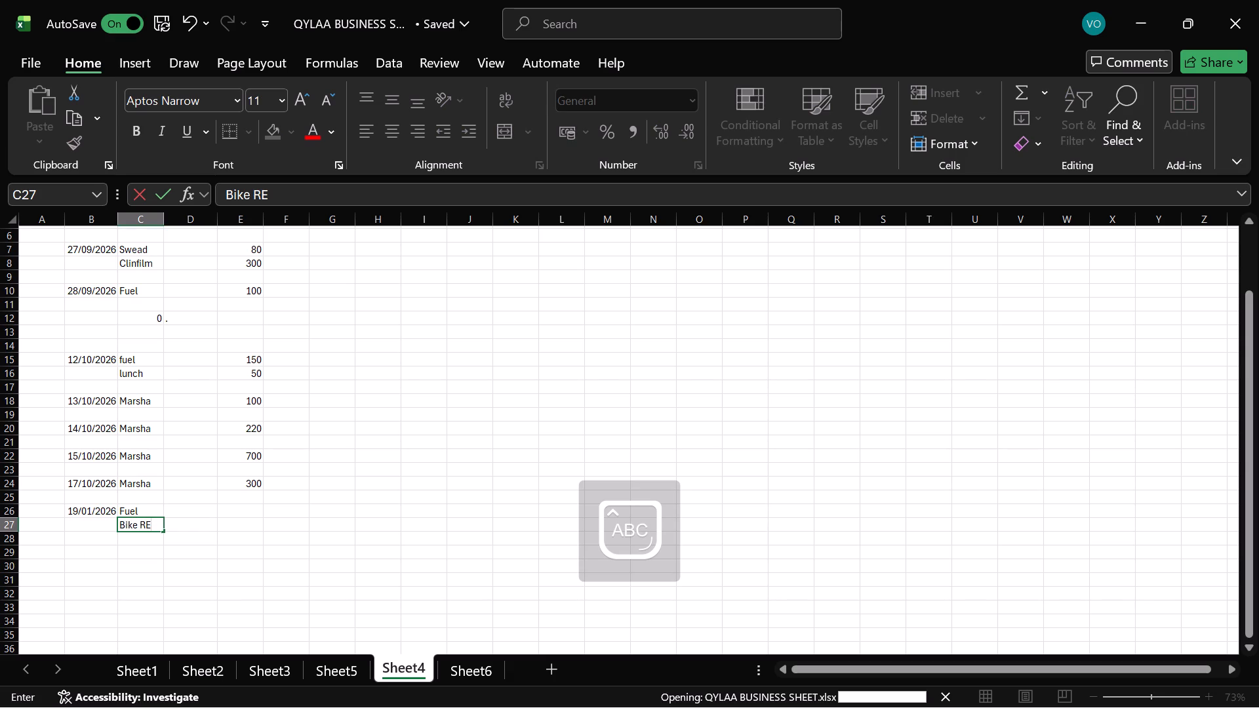
key(BackSpace)
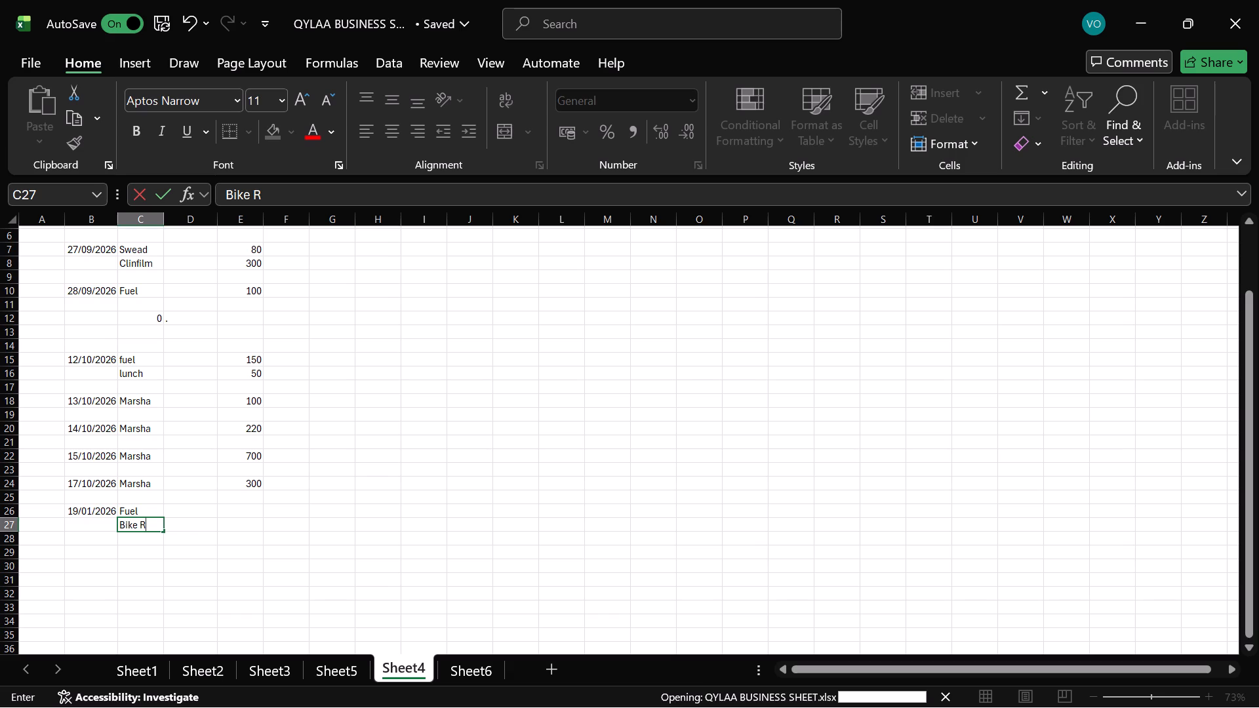
text(ep)
text(air)
Enter the amounts 100 for Fuel and 300 for Bike Repair.
click(257, 513)
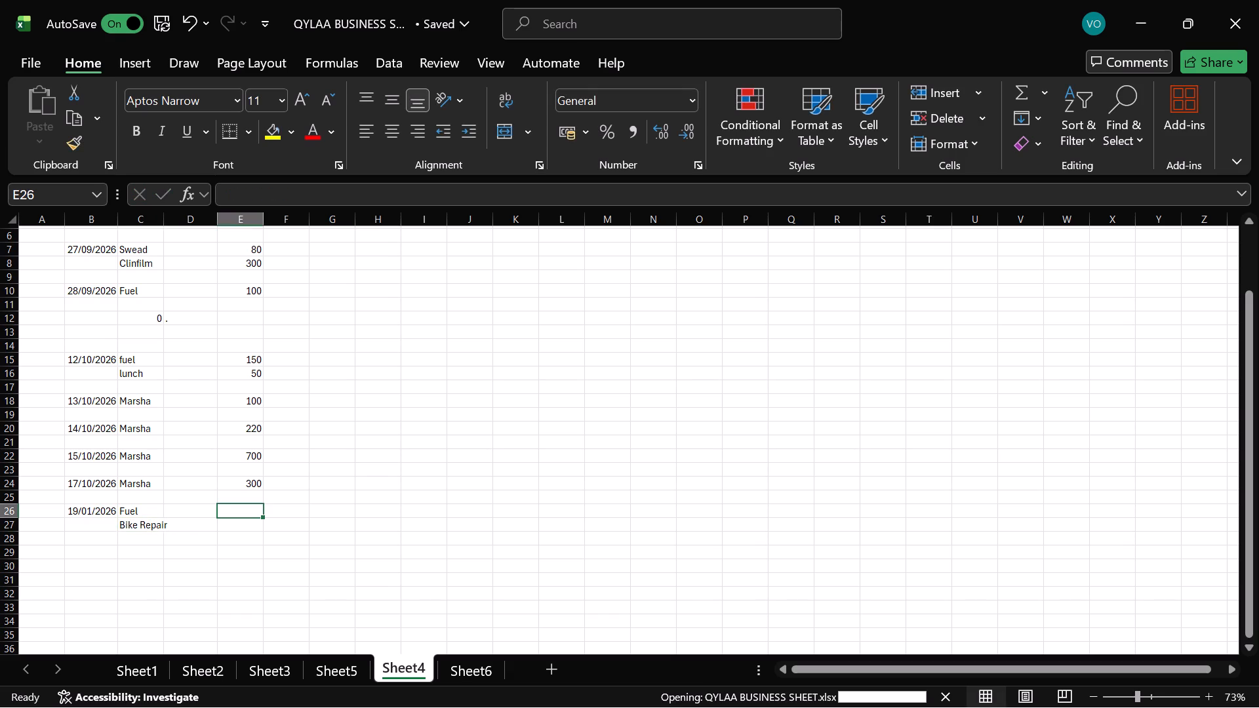
text(100)
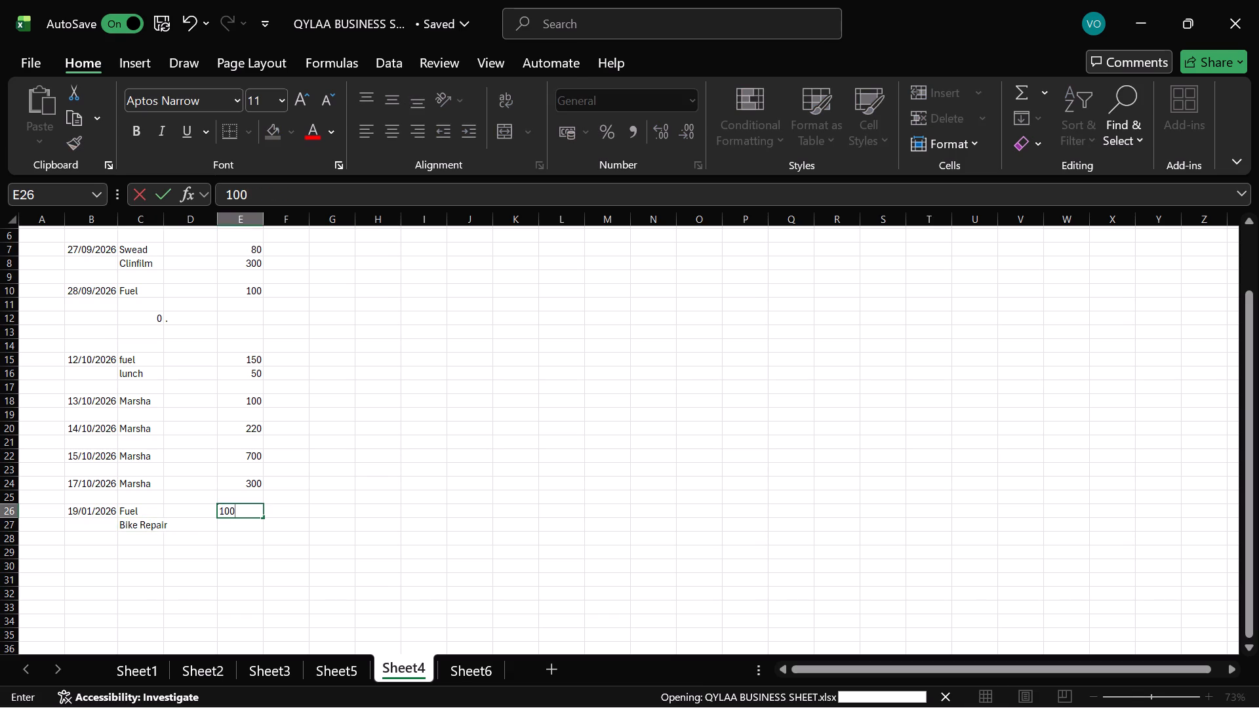
click(230, 527)
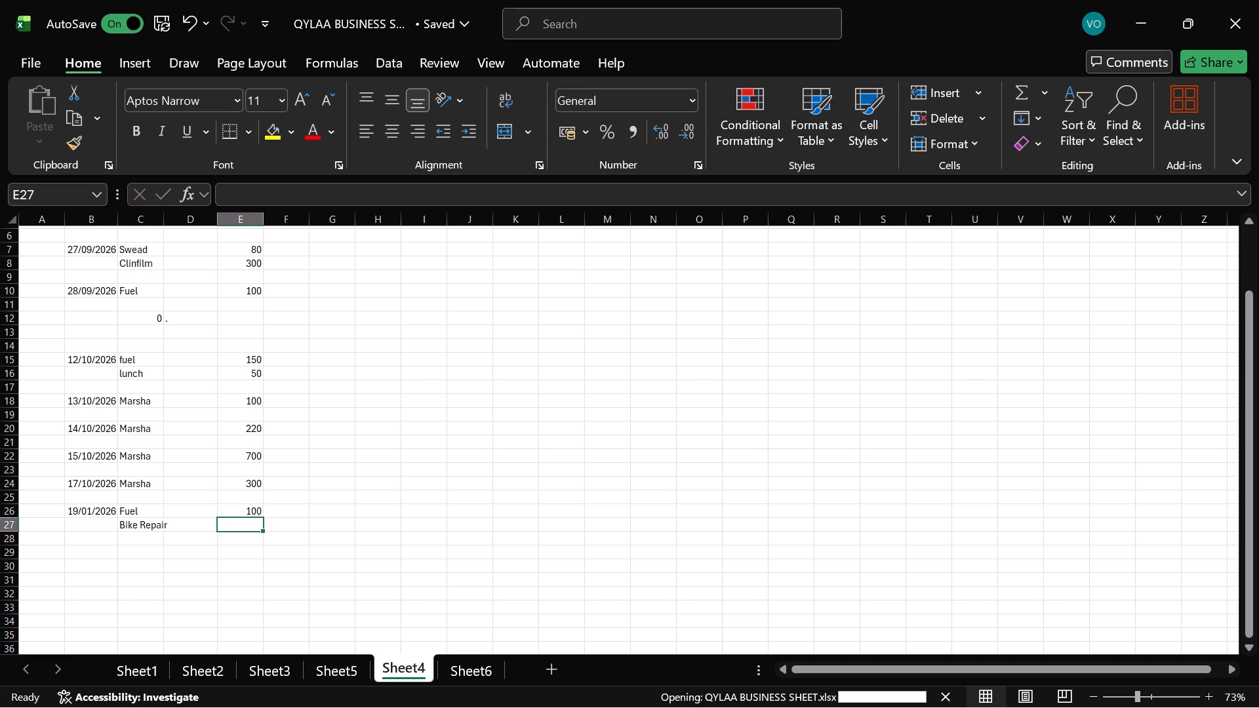
key(3)
text(00)
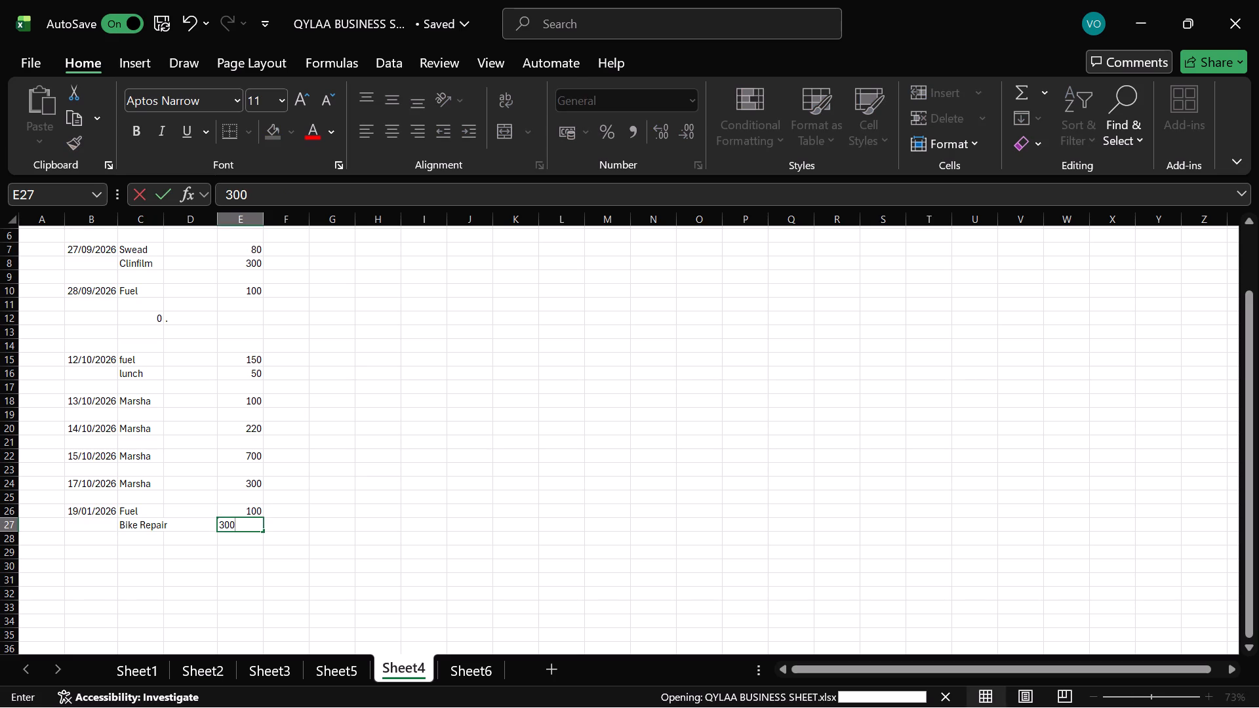
Widen the Category column on Sheet4 so the Bike Repair text fits.
click(155, 526)
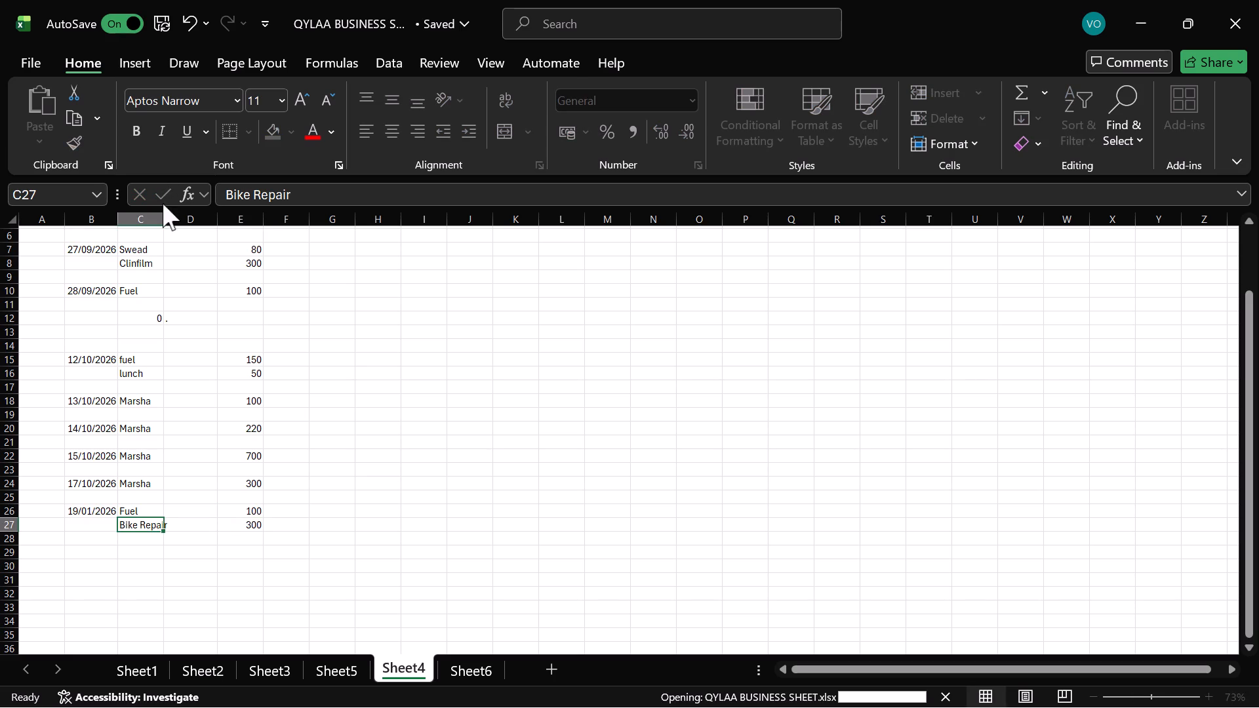
drag(163, 214, 178, 217)
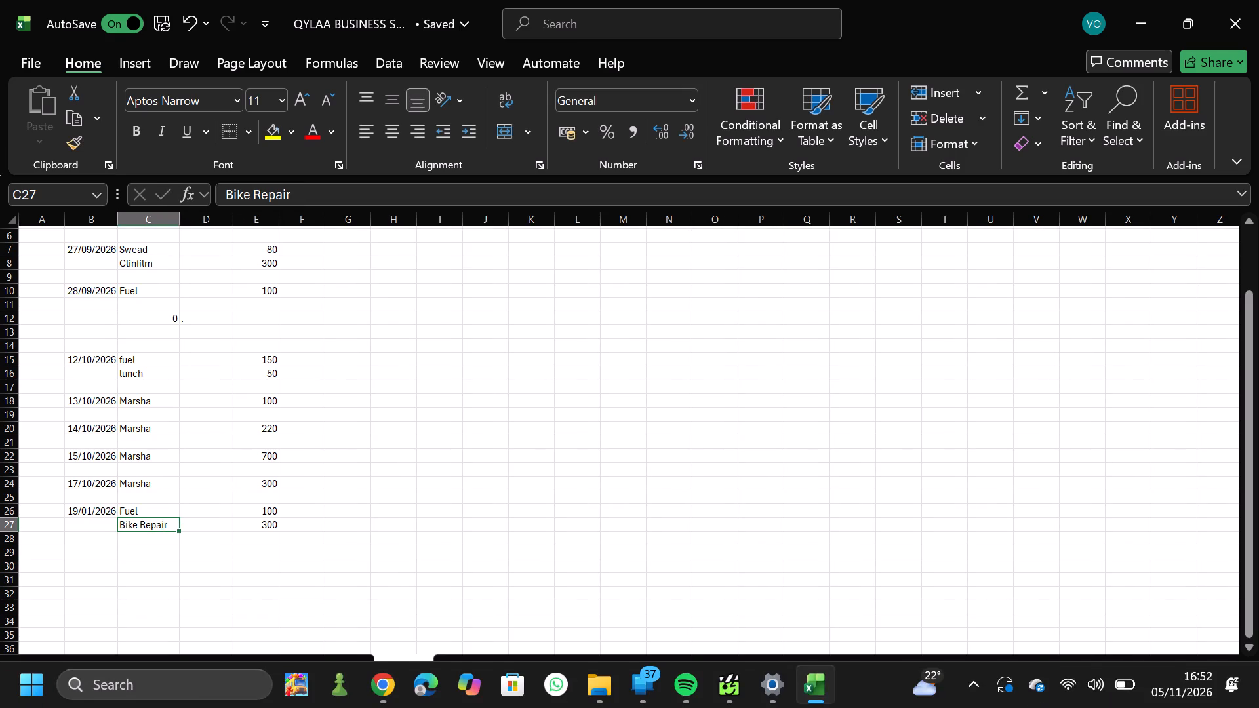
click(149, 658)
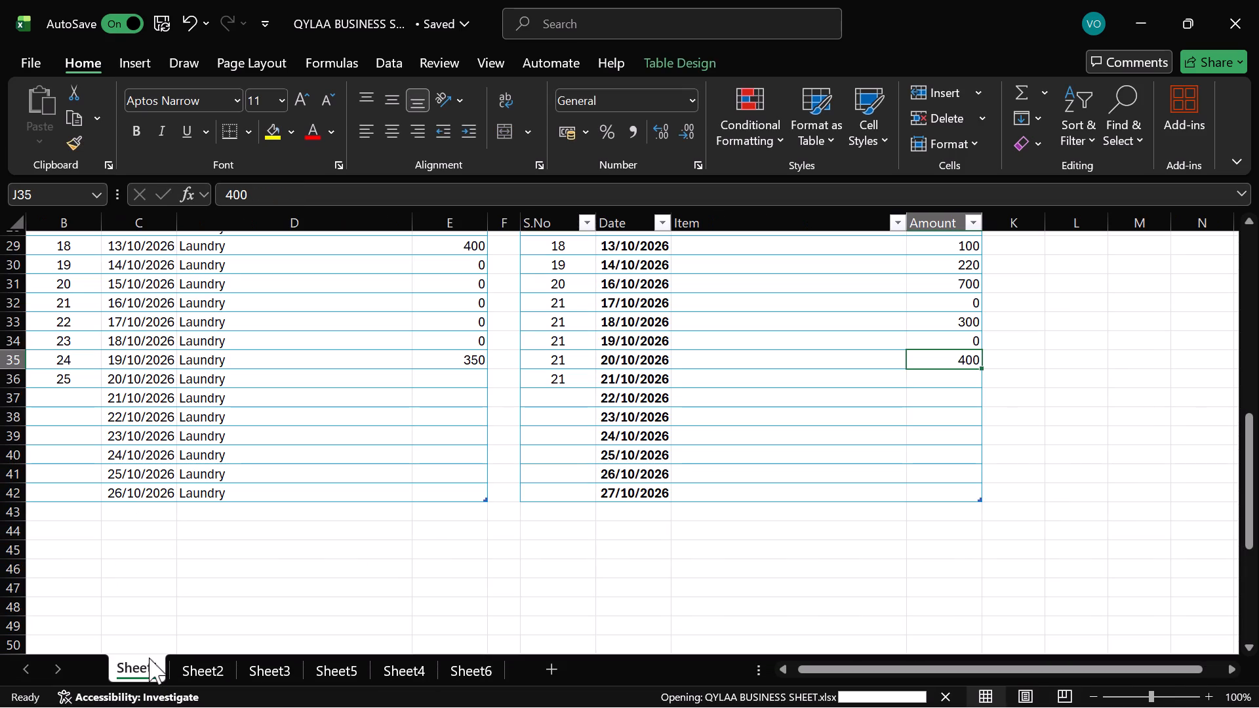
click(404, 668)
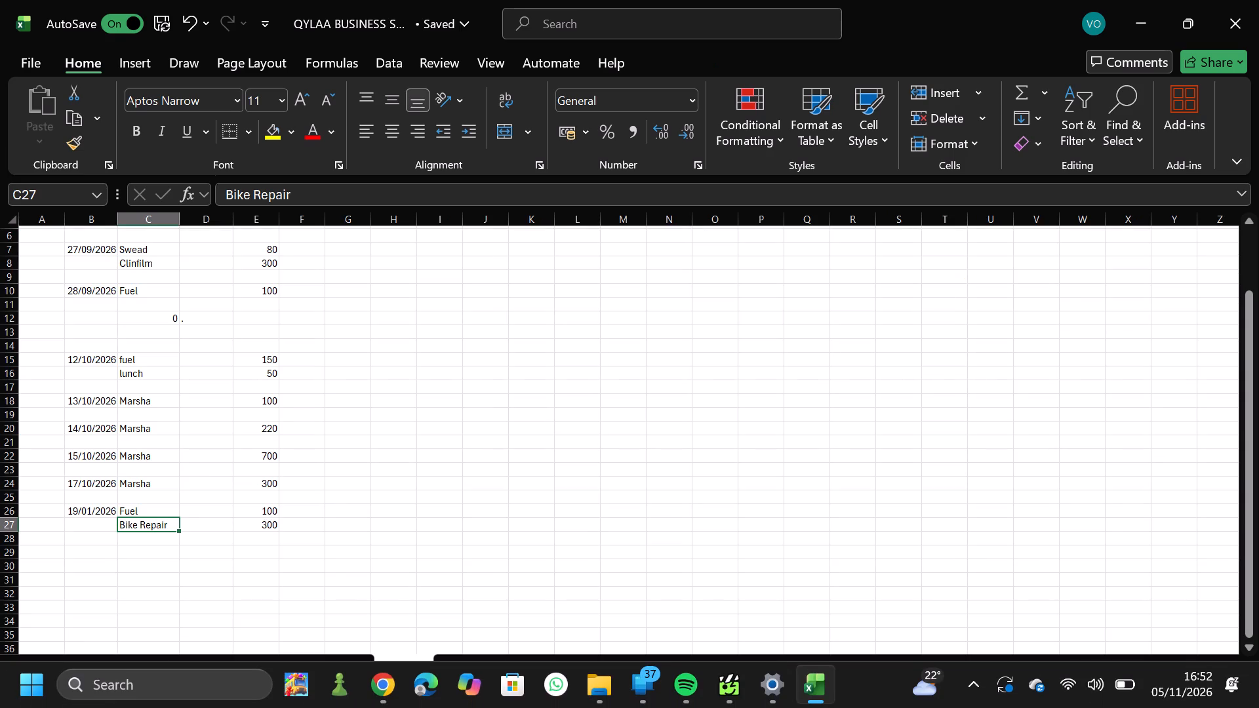
On Sheet1, fill the EXPENSES table's S.No column as a series from 21 in row 32 through 30 in row 41.
click(130, 655)
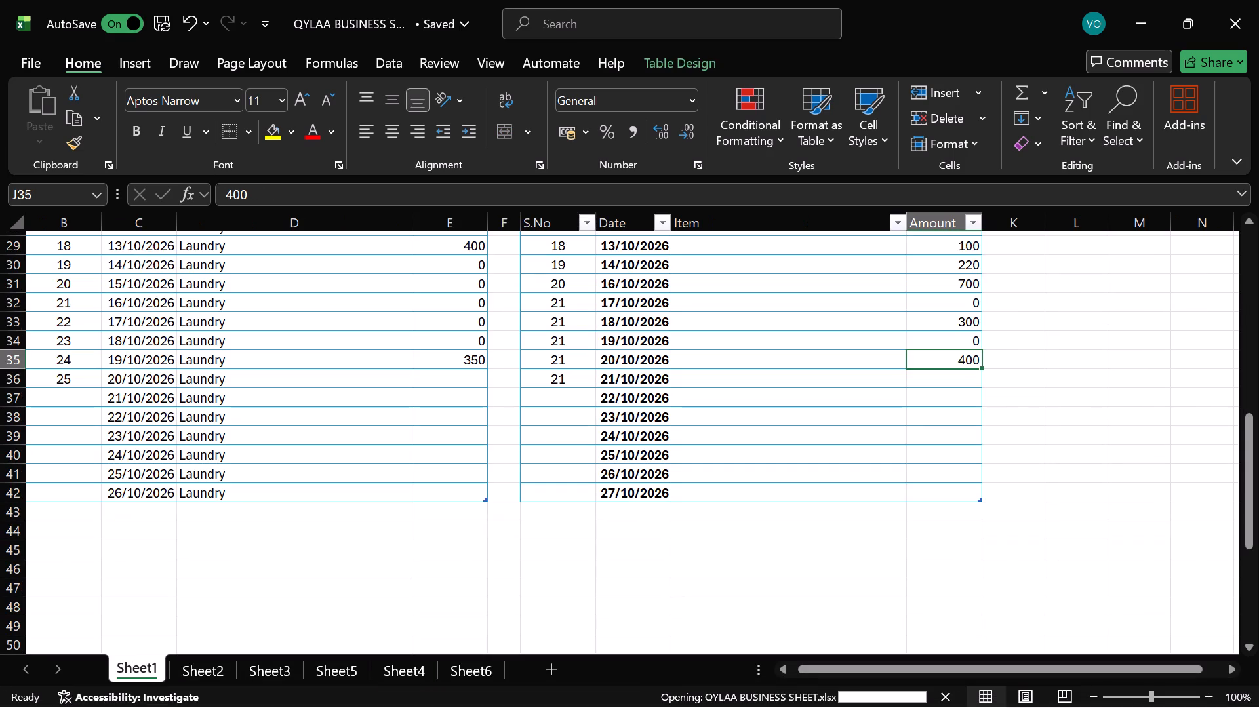
click(568, 305)
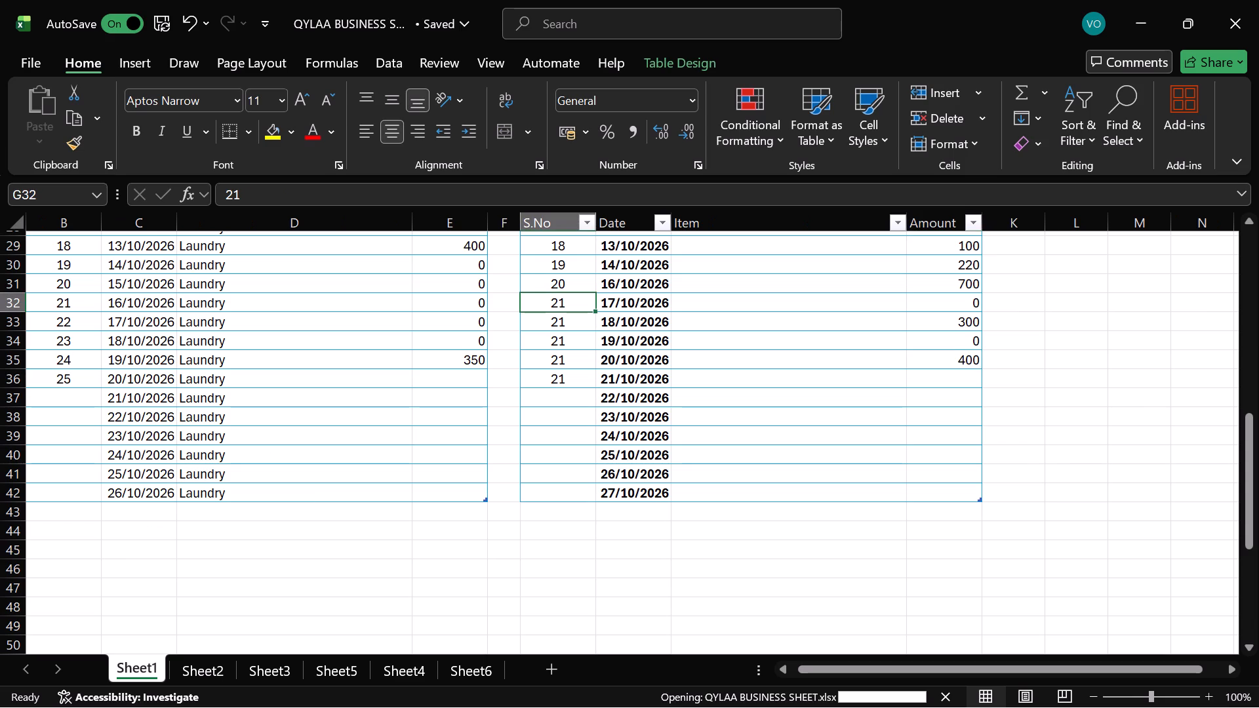
drag(595, 308, 590, 429)
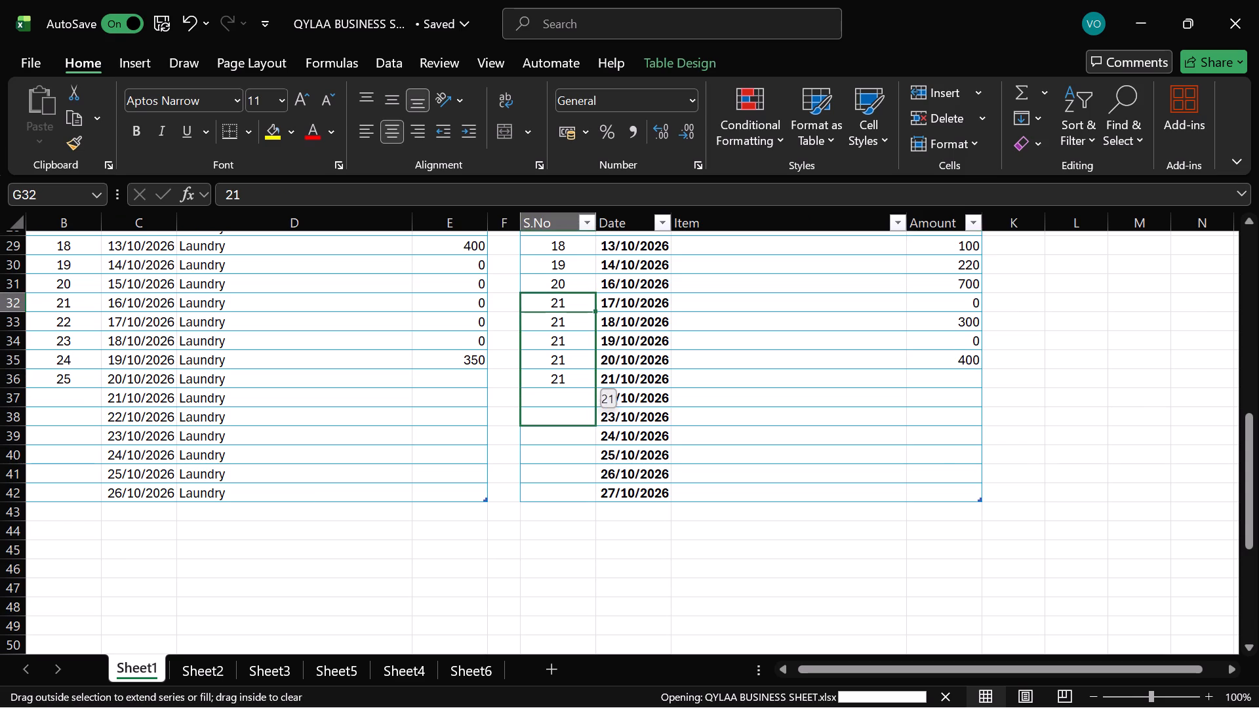
drag(590, 429, 590, 478)
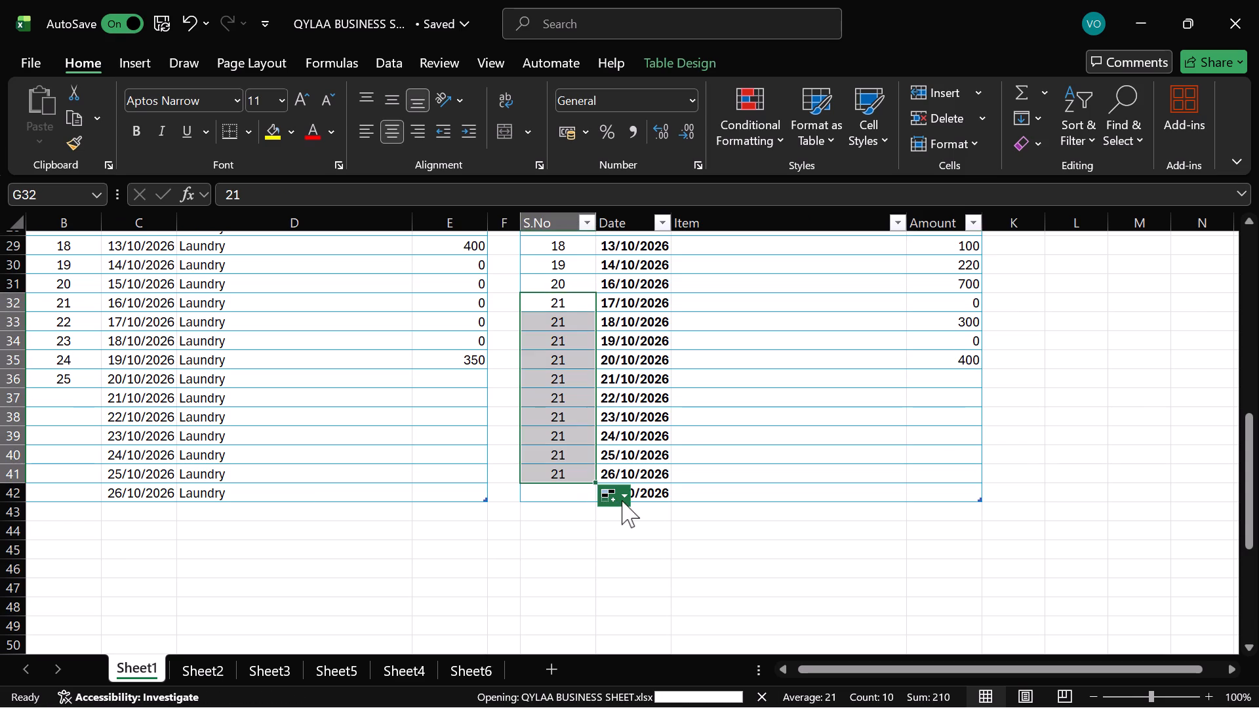
click(627, 500)
click(640, 538)
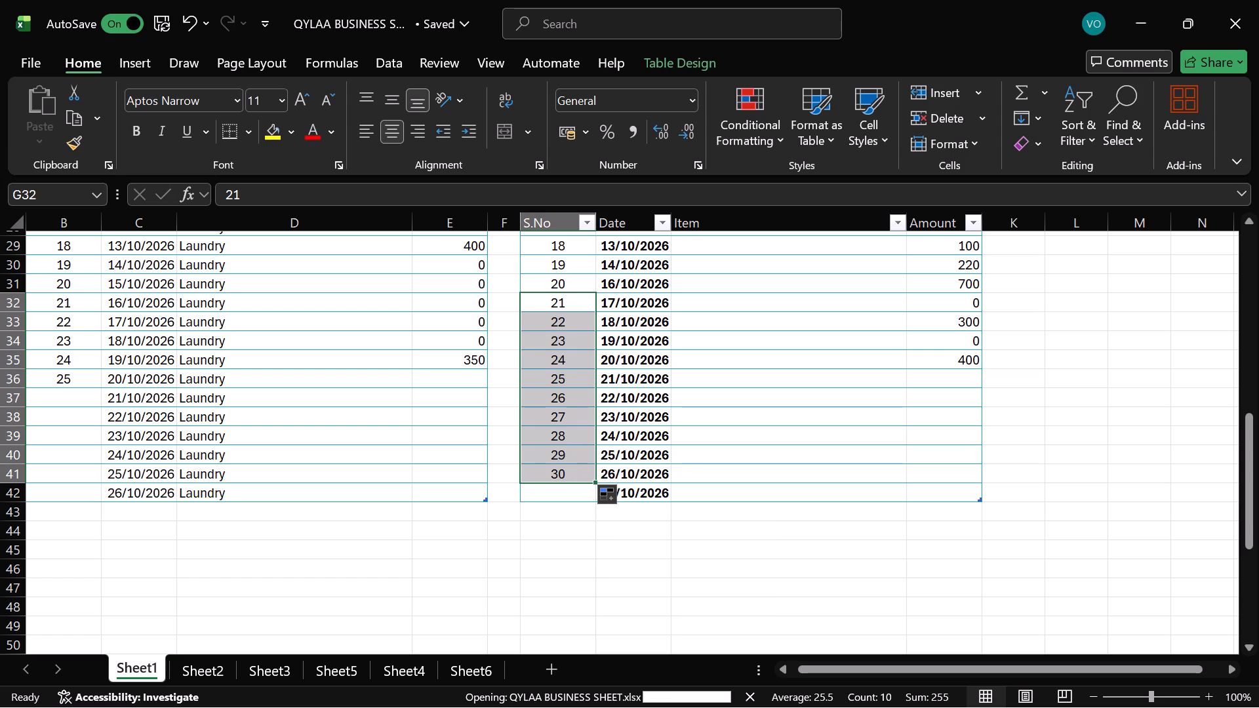
Fill the INCOME table's S.No column as a series from 25 in row 36 through 31 in row 42.
click(86, 405)
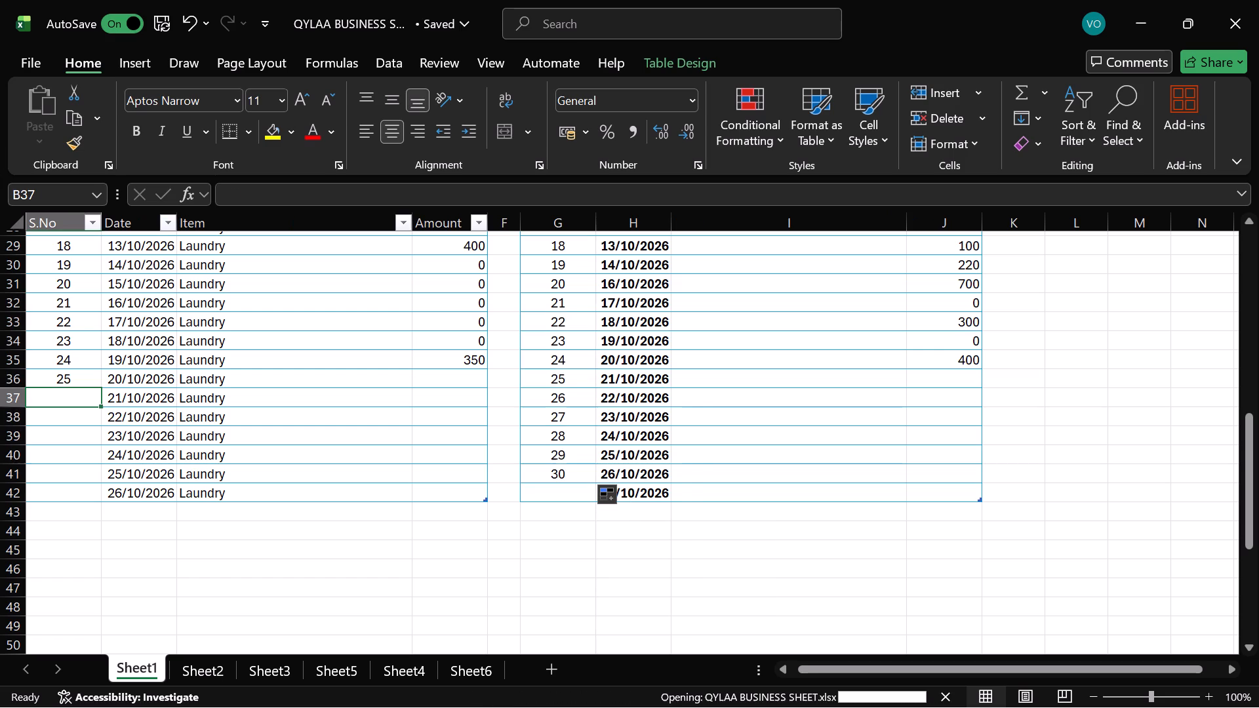
click(78, 378)
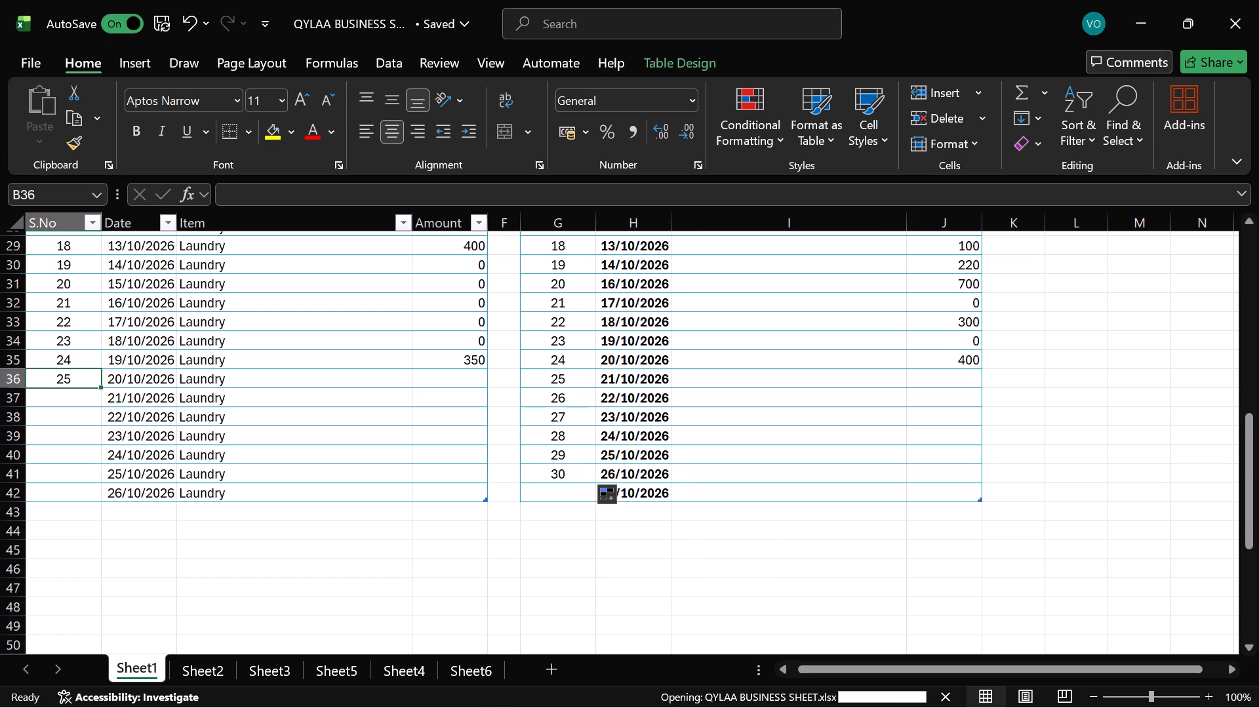
drag(96, 382, 100, 478)
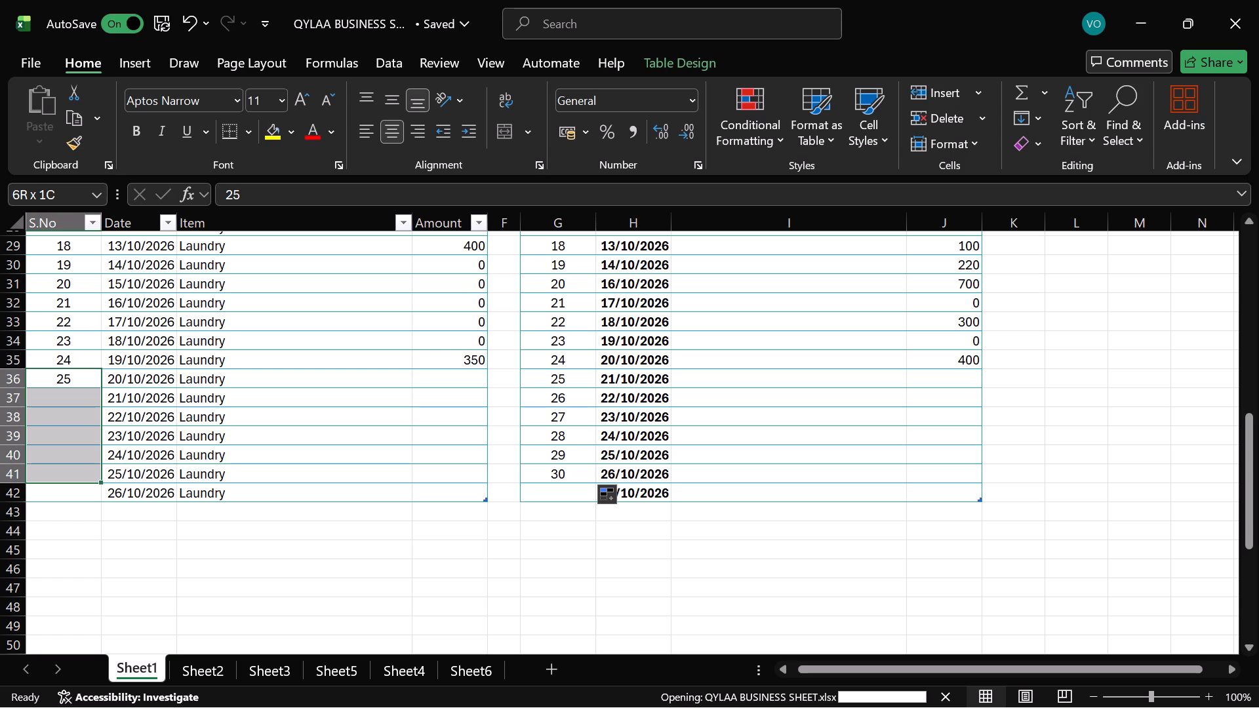
drag(100, 478, 98, 492)
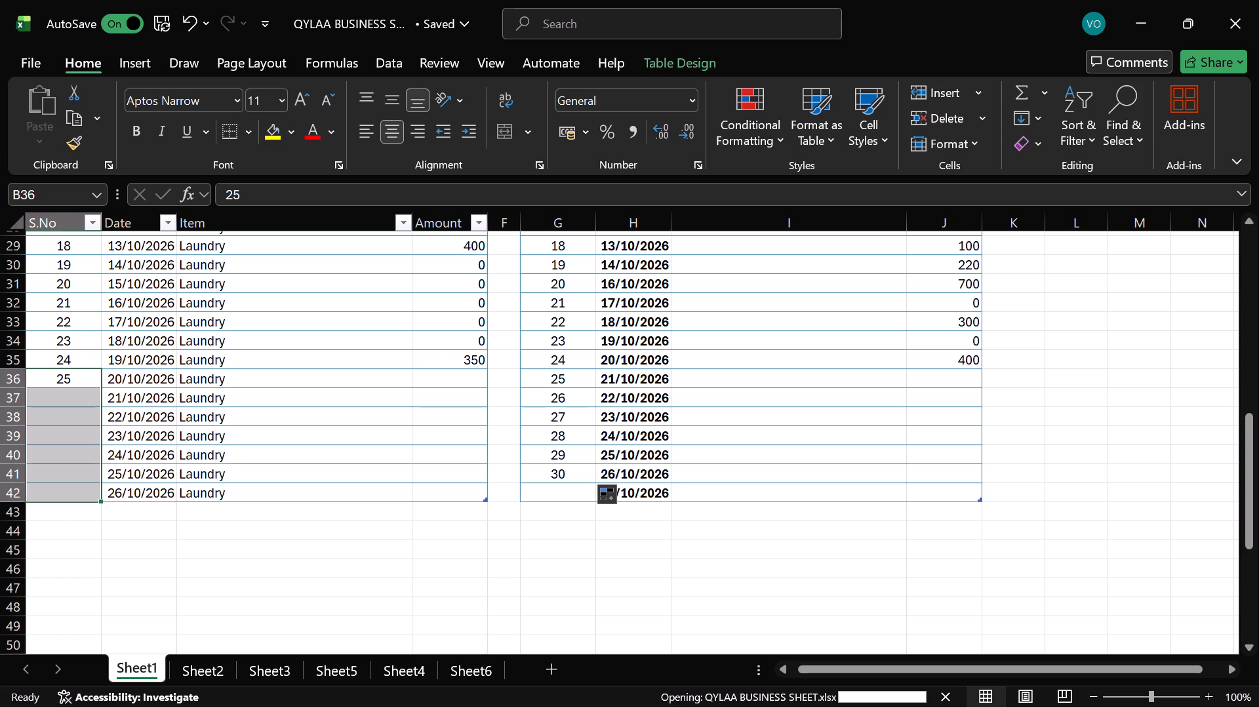
click(75, 376)
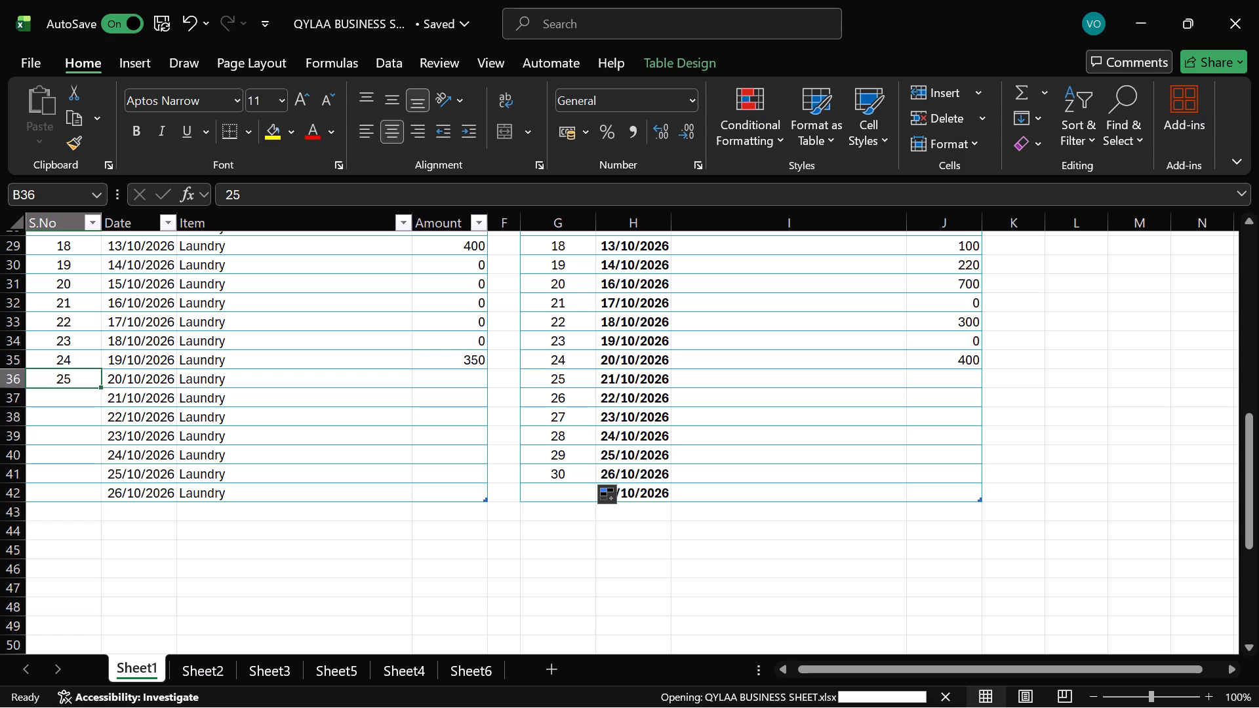
drag(99, 386, 106, 497)
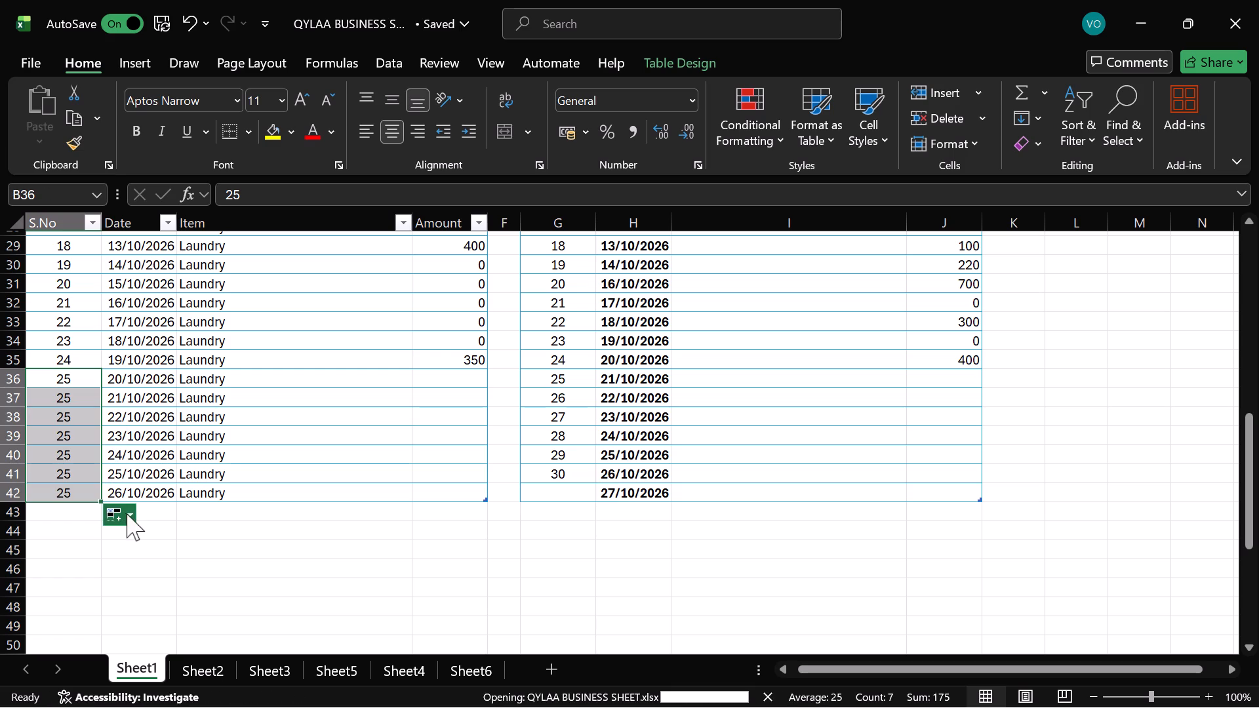
click(130, 511)
click(147, 554)
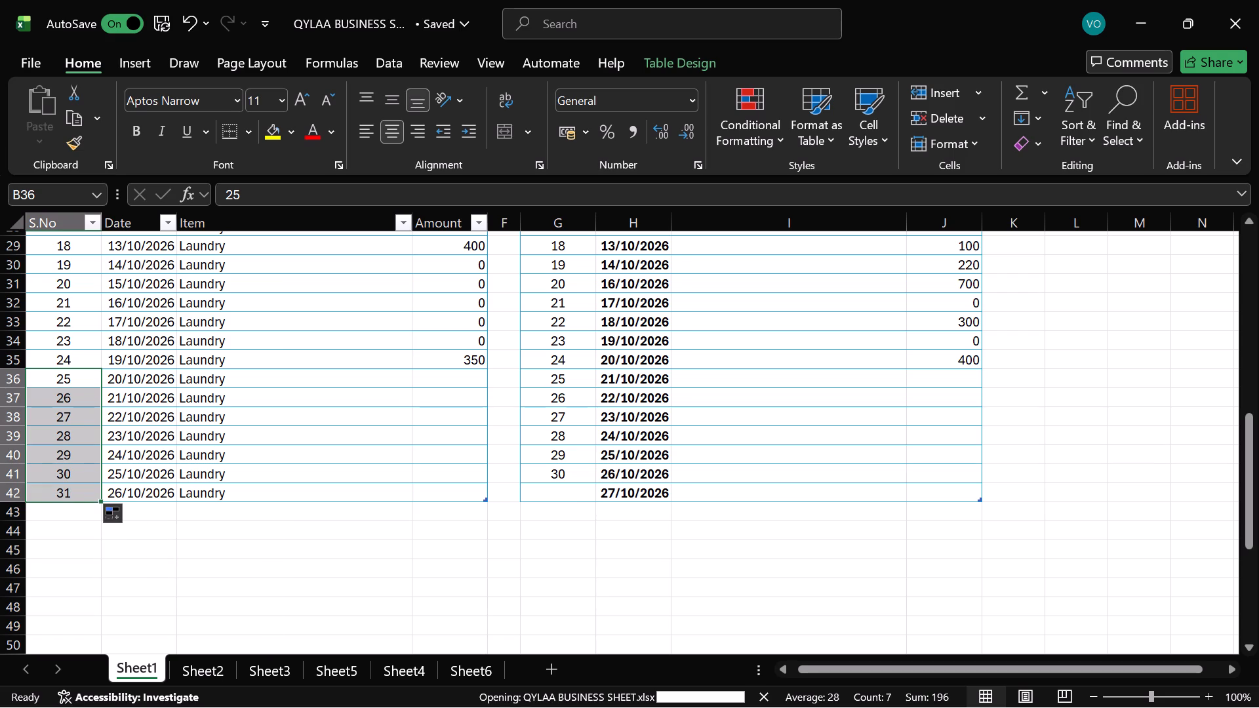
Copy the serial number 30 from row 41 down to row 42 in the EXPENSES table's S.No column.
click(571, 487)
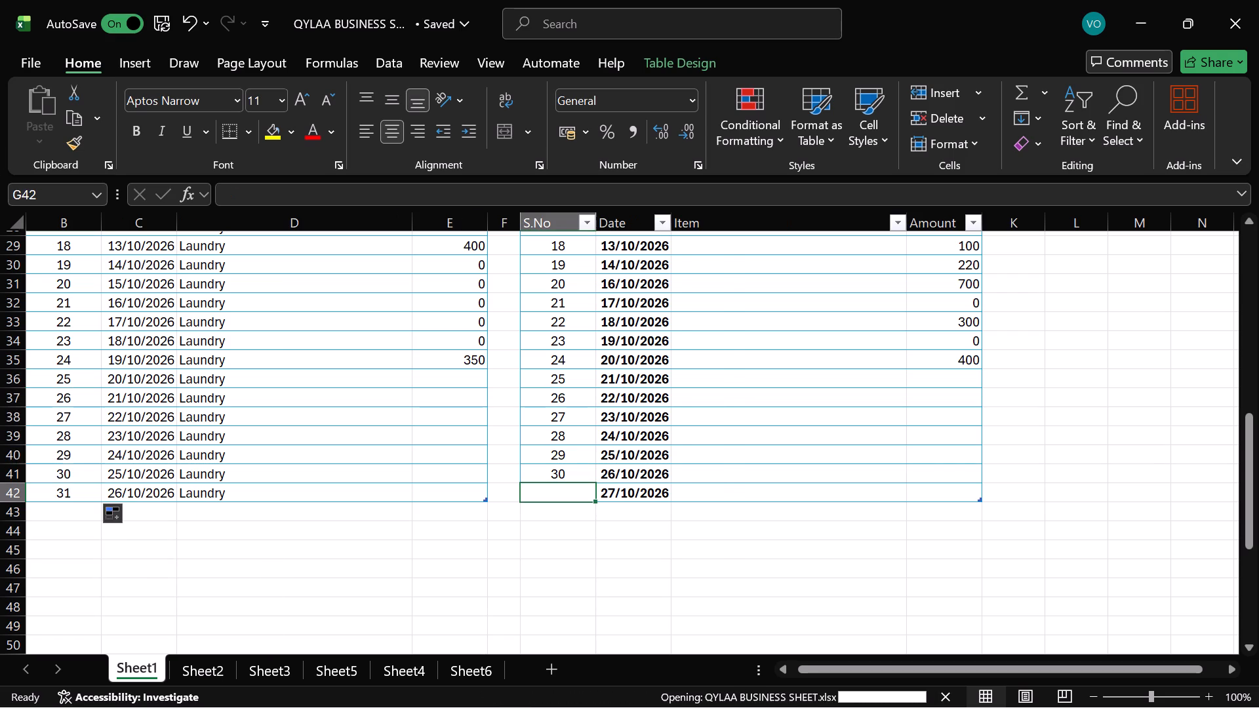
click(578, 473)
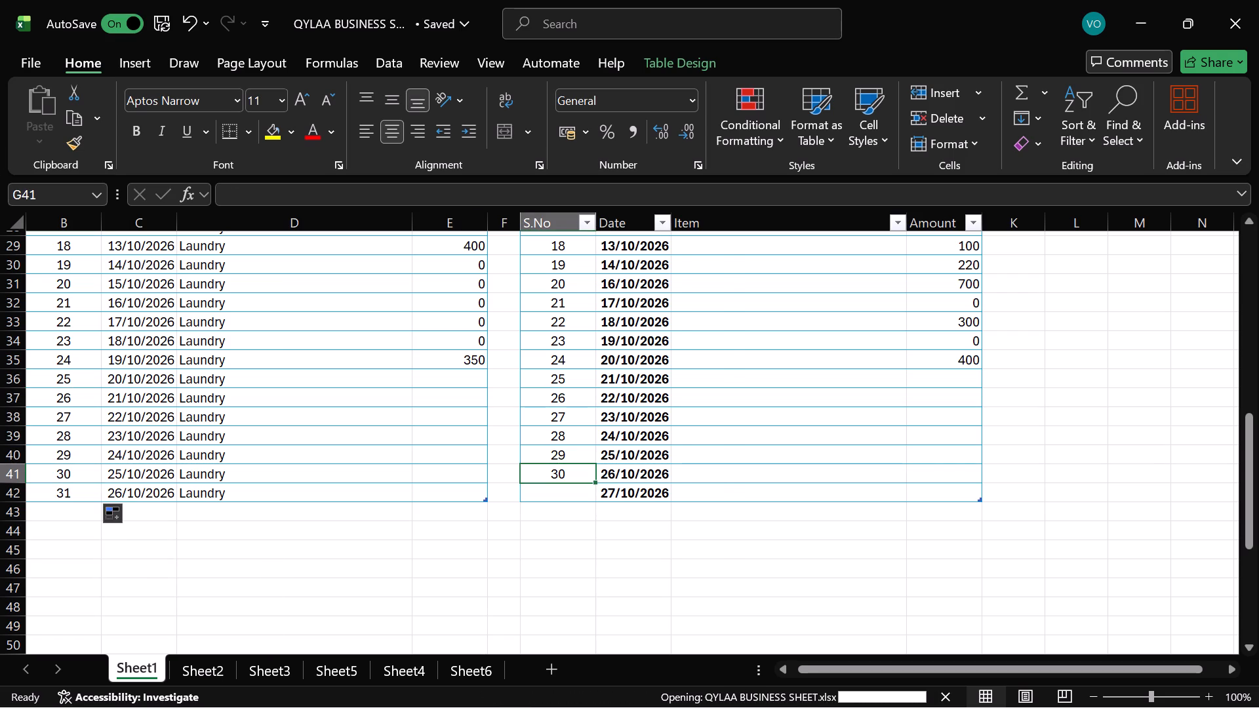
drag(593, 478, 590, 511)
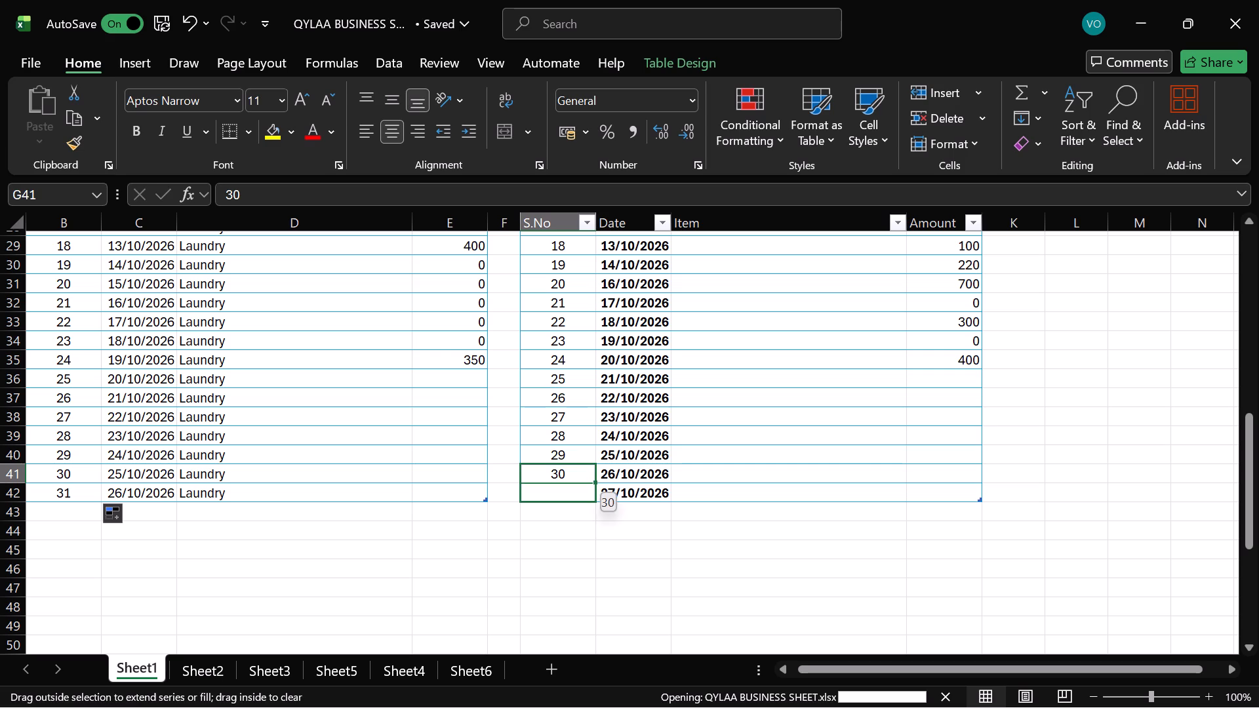
Extend the INCOME table's dates from 26/10/2026 in row 42 through 01/11/2026 in row 48.
scroll(590, 511, down, 2)
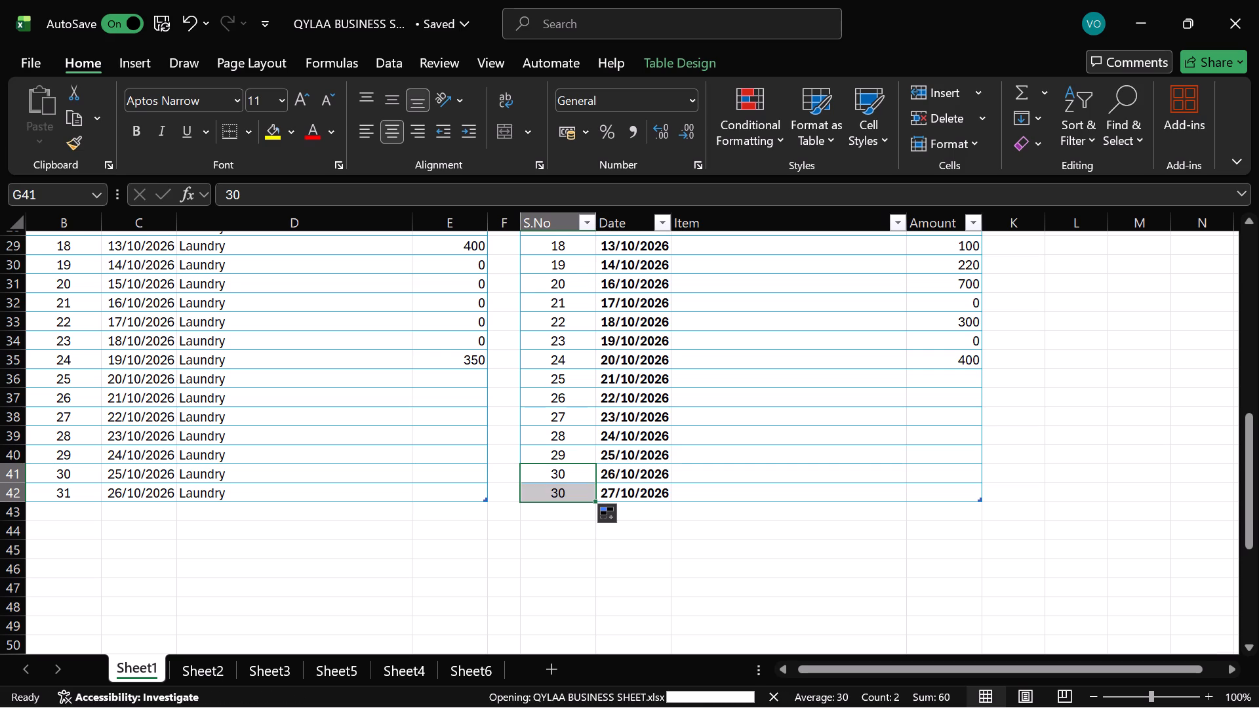
scroll(364, 437, down, 1)
click(138, 244)
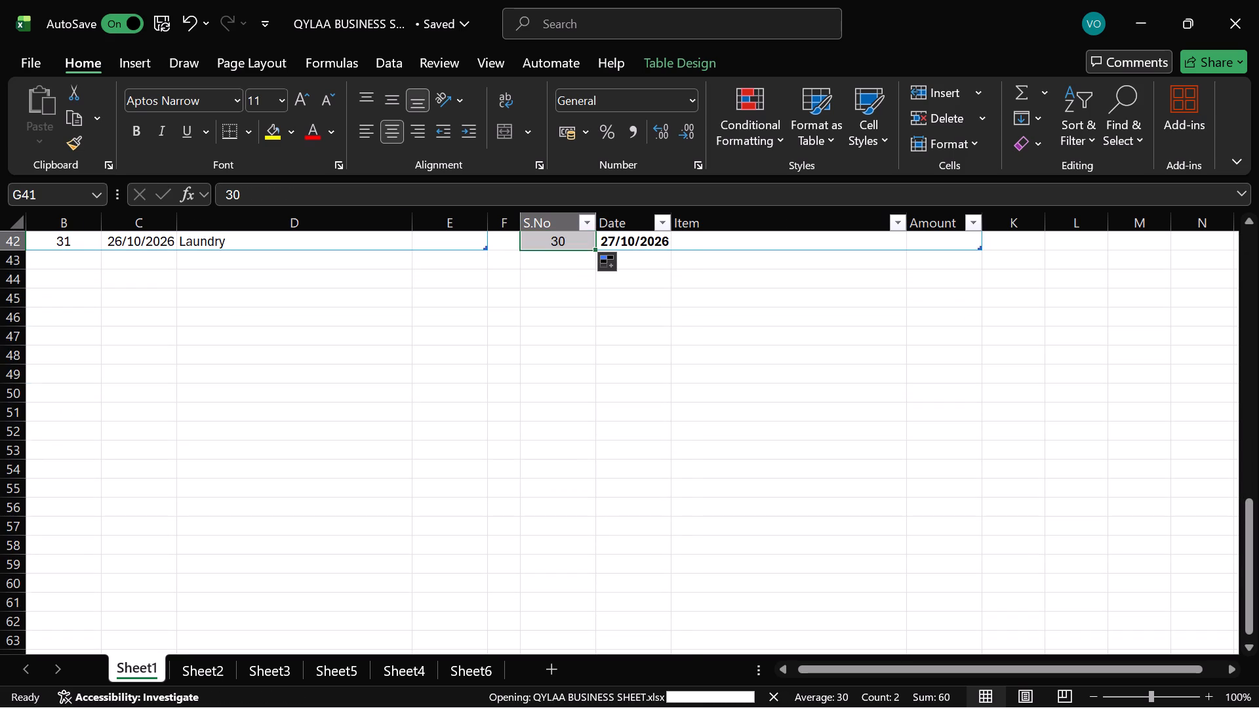
drag(172, 246, 172, 269)
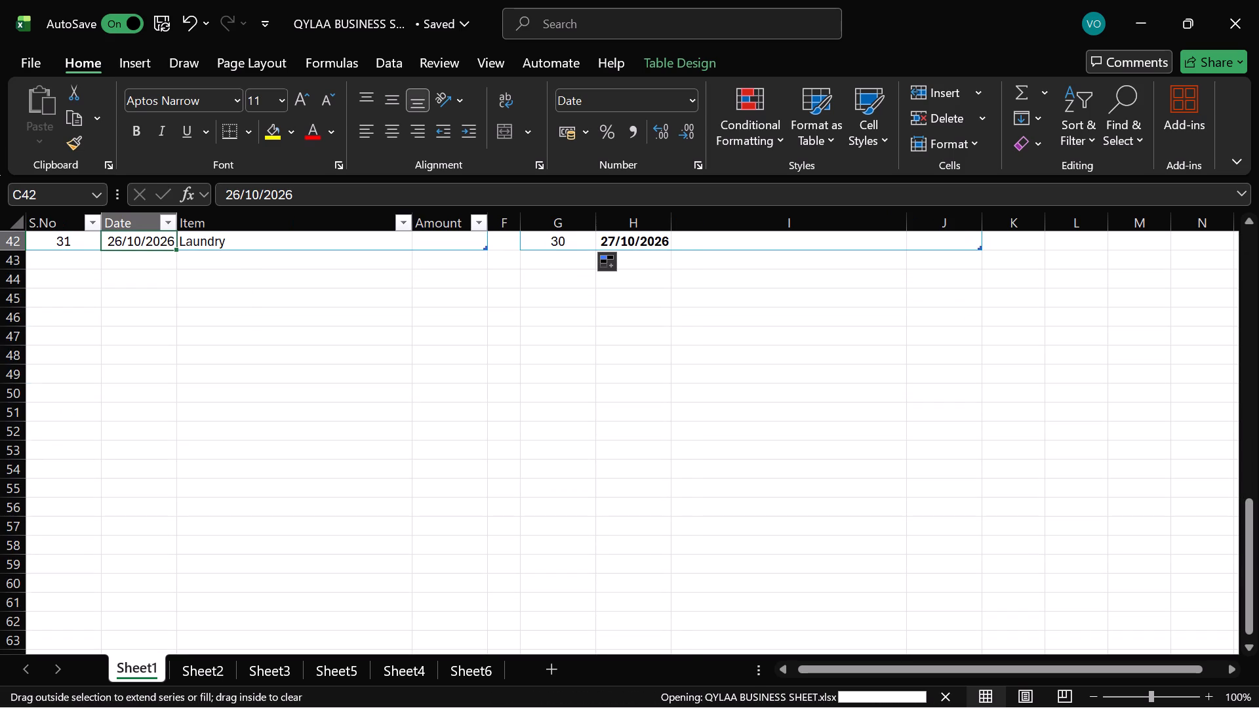
drag(172, 269, 170, 373)
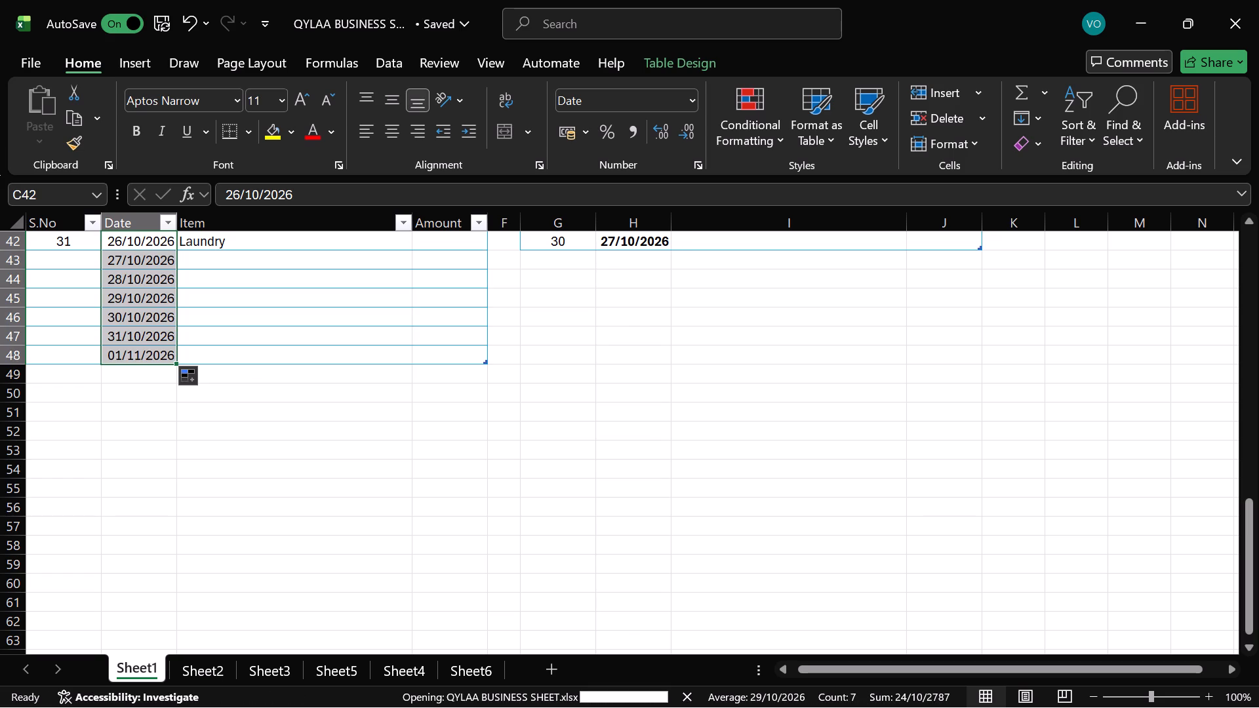
Extend the EXPENSES table's dates from 27/10/2026 in row 42 through 02/11/2026 in row 48.
scroll(581, 312, up, 1)
click(615, 306)
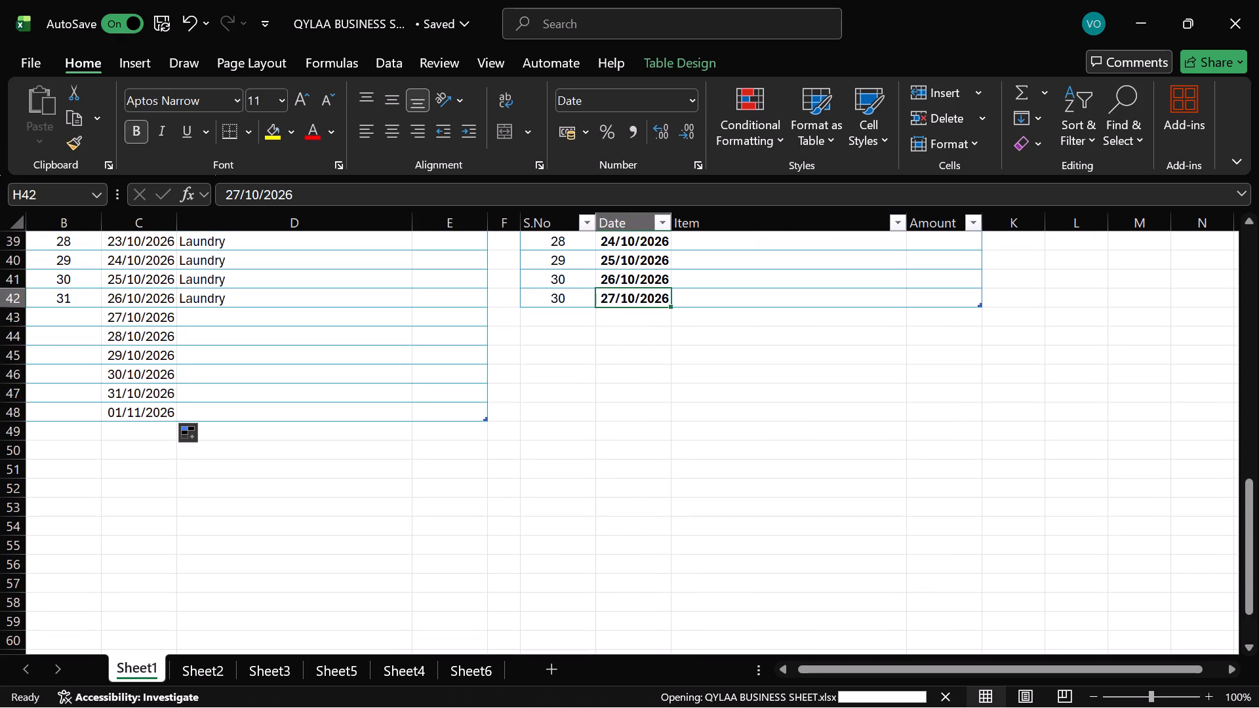
drag(669, 307, 678, 410)
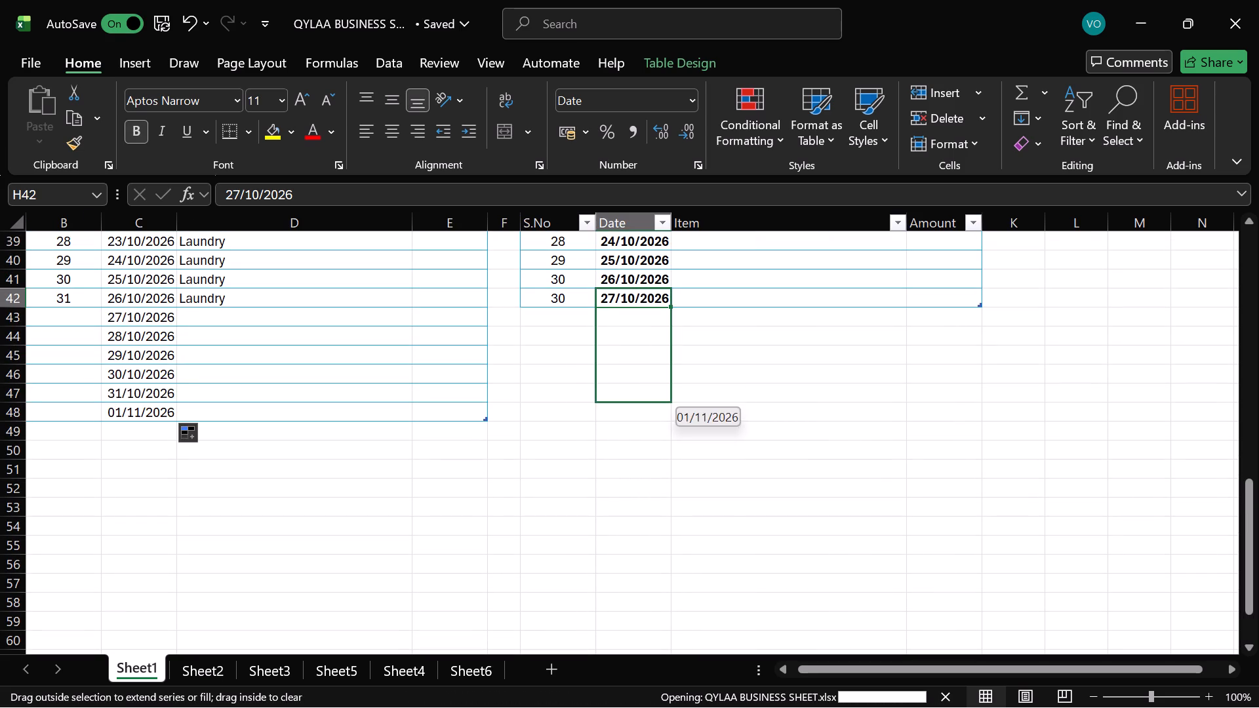
drag(678, 410, 675, 421)
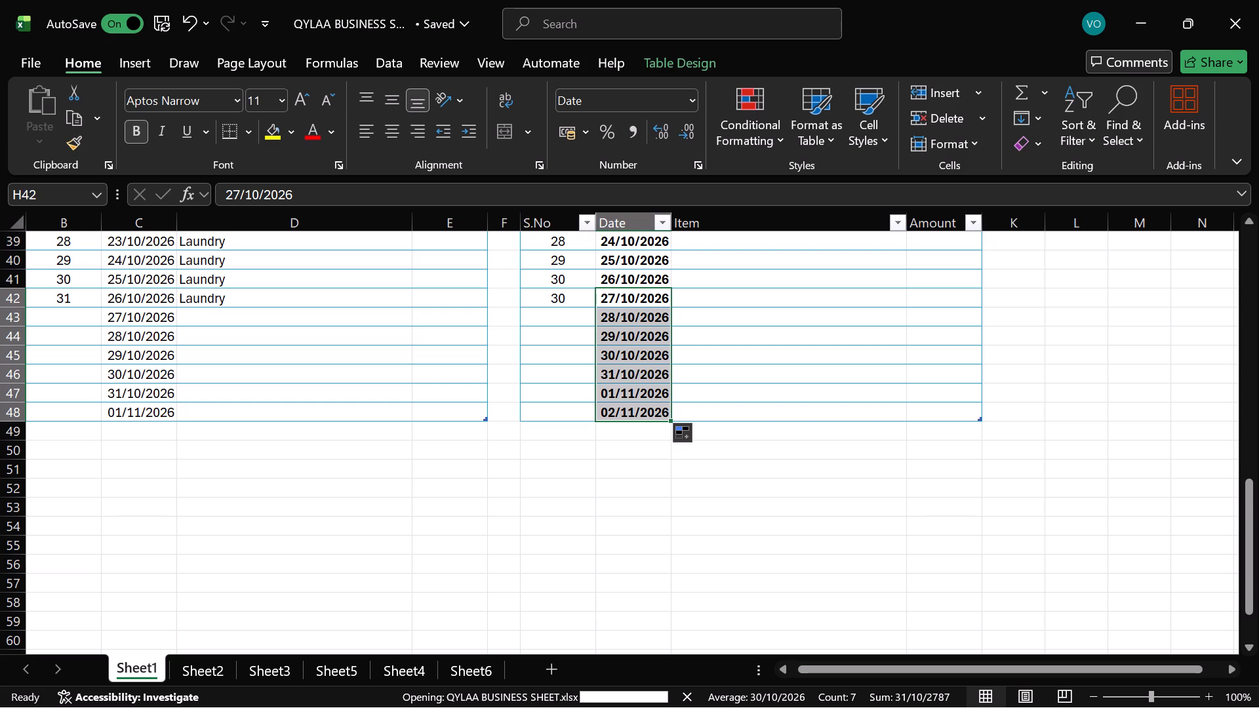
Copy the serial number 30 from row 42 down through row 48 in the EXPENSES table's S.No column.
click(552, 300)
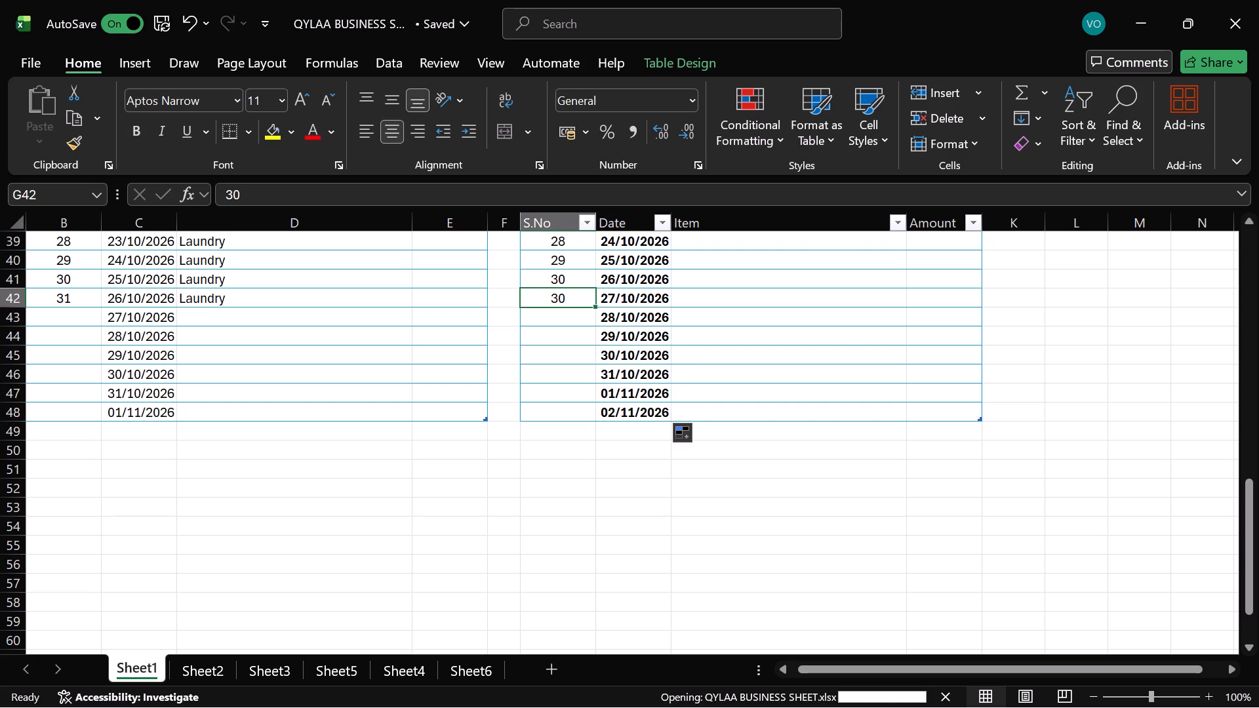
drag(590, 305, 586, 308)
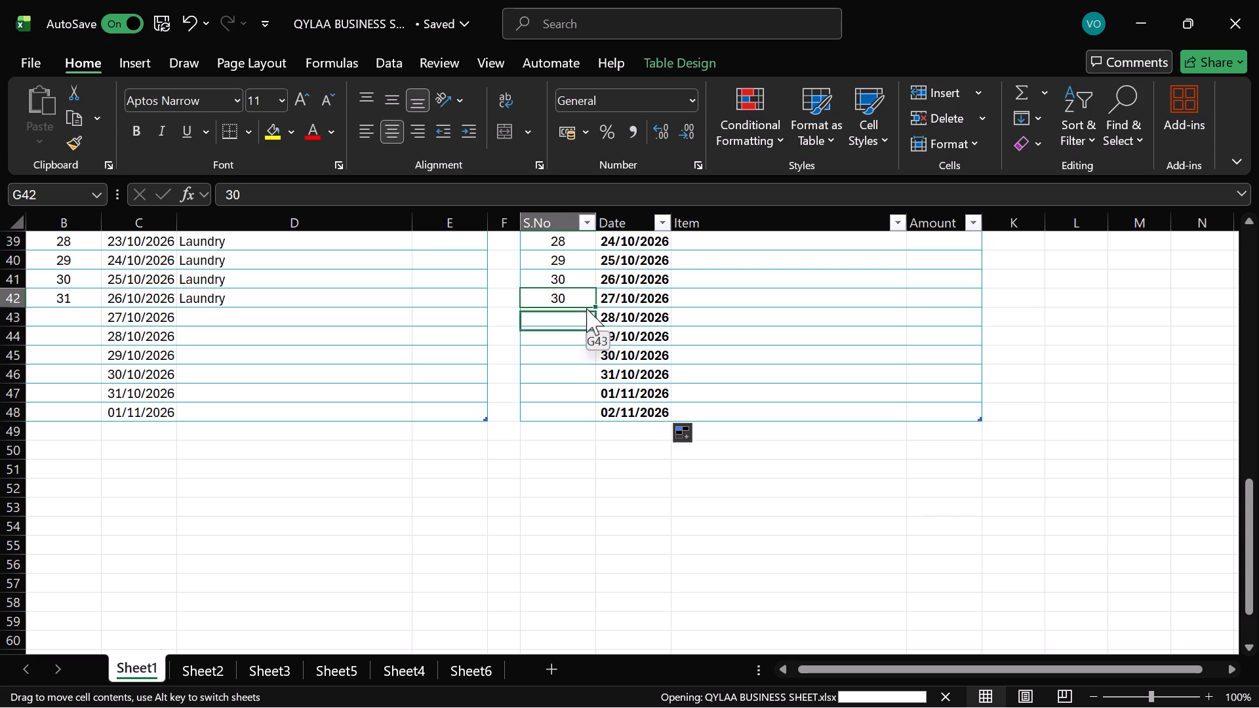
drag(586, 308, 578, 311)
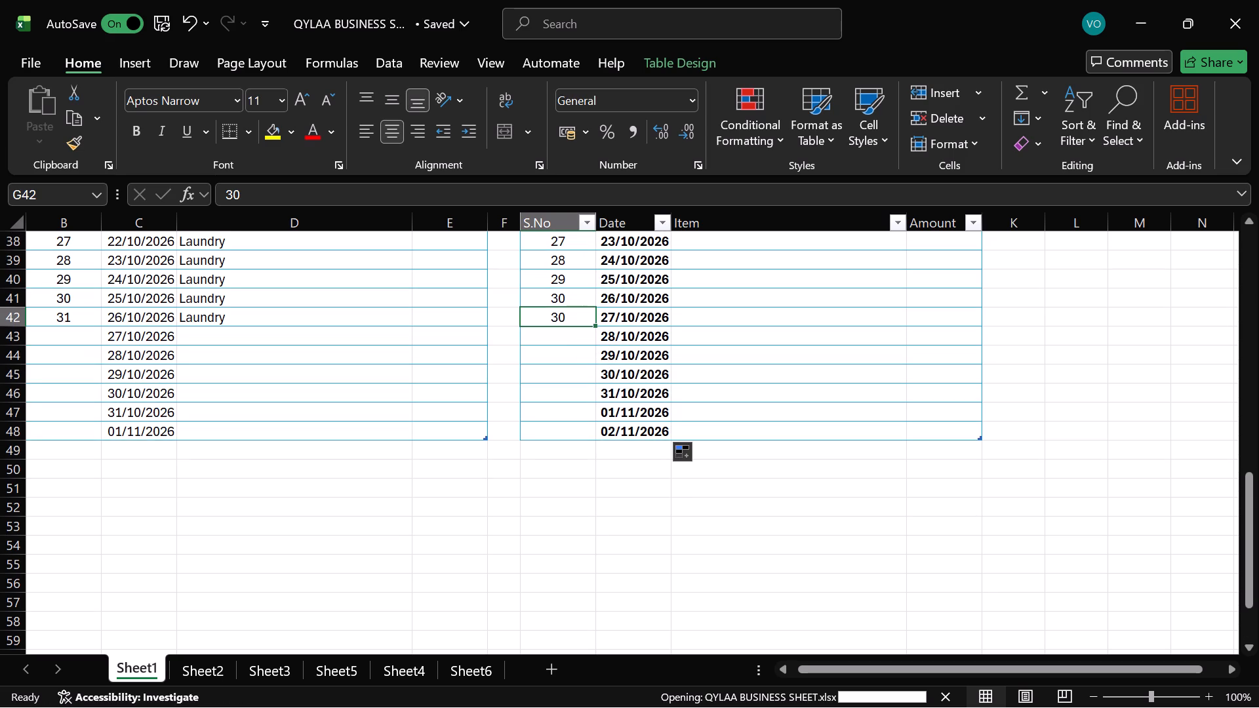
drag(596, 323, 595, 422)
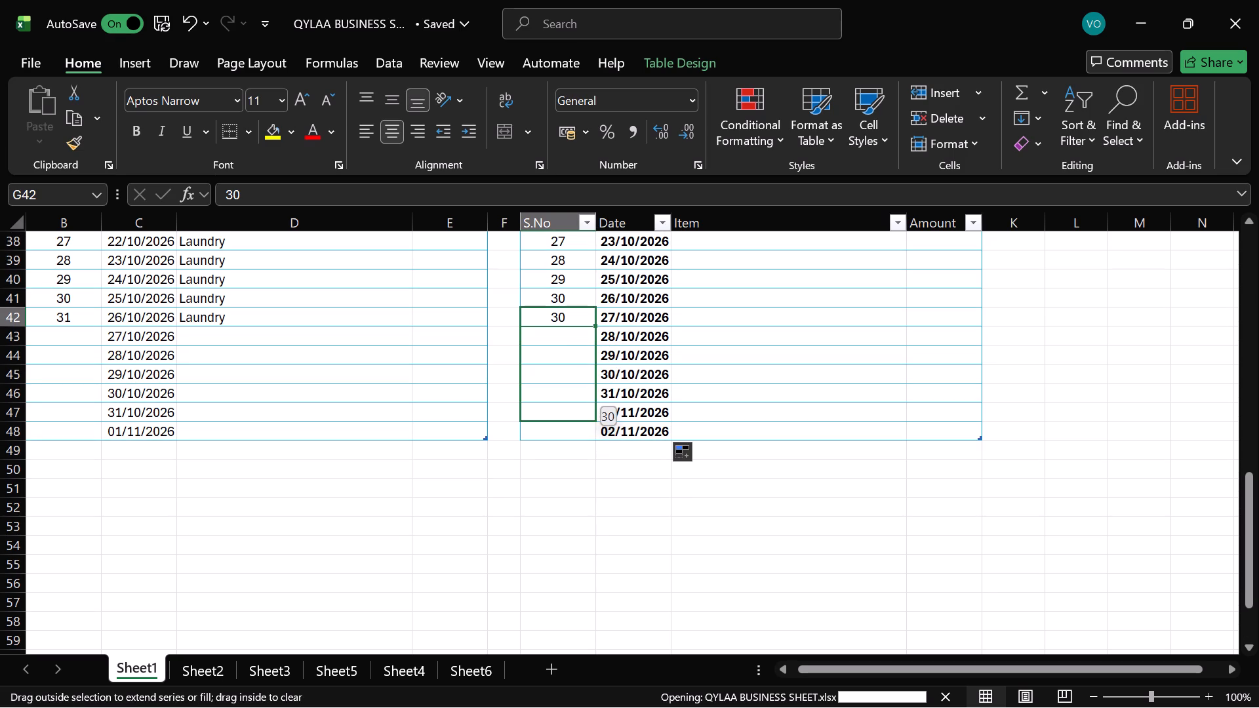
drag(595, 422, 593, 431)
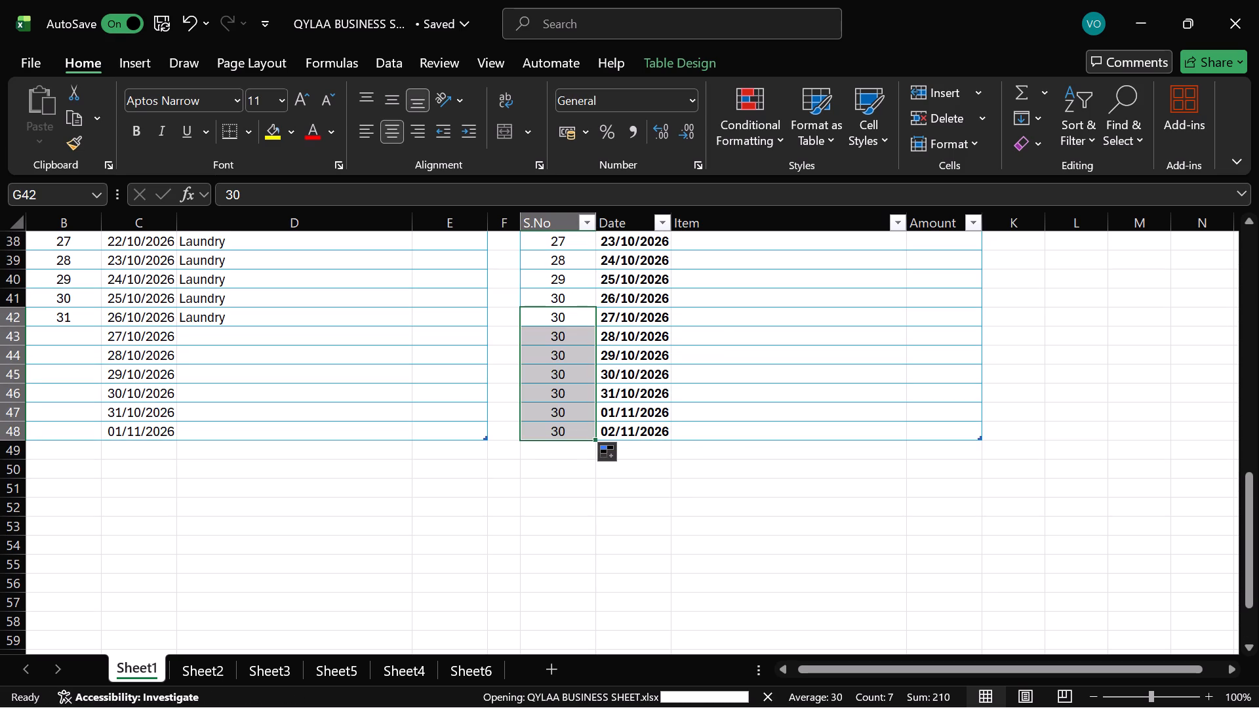
Fill the INCOME table's S.No column as a series from 31 in row 42 through 36 in row 47.
click(62, 326)
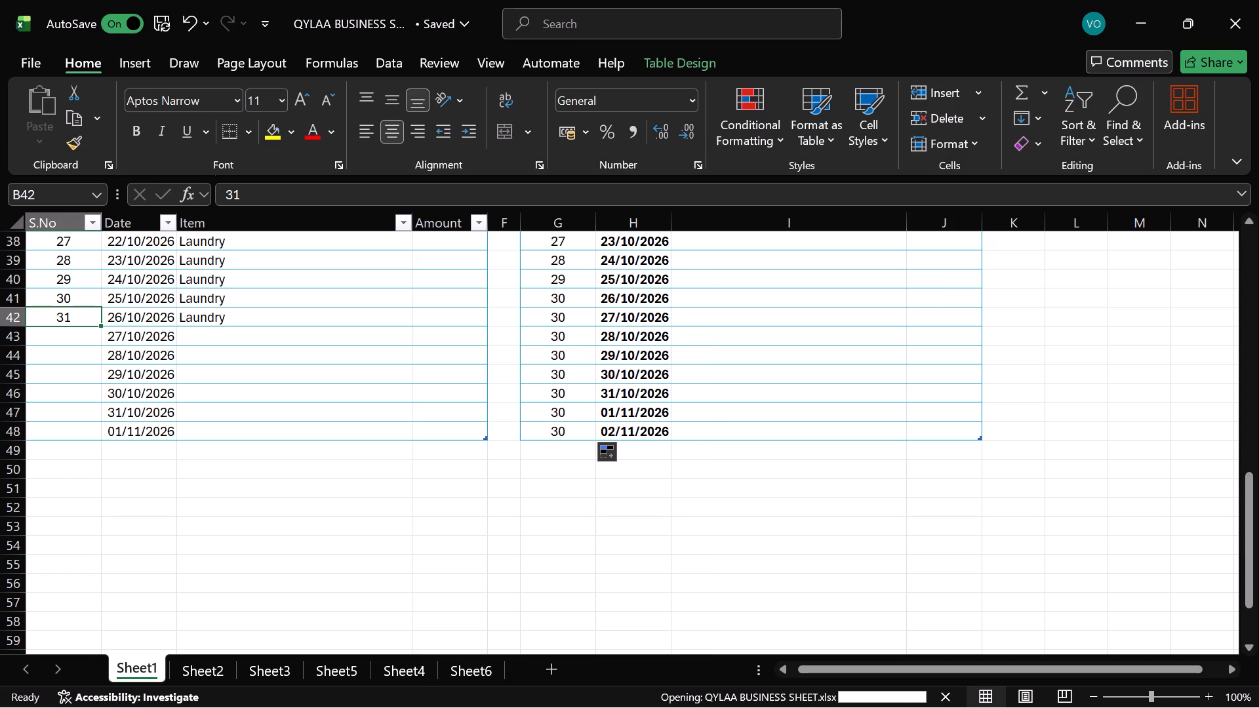
drag(100, 324, 98, 418)
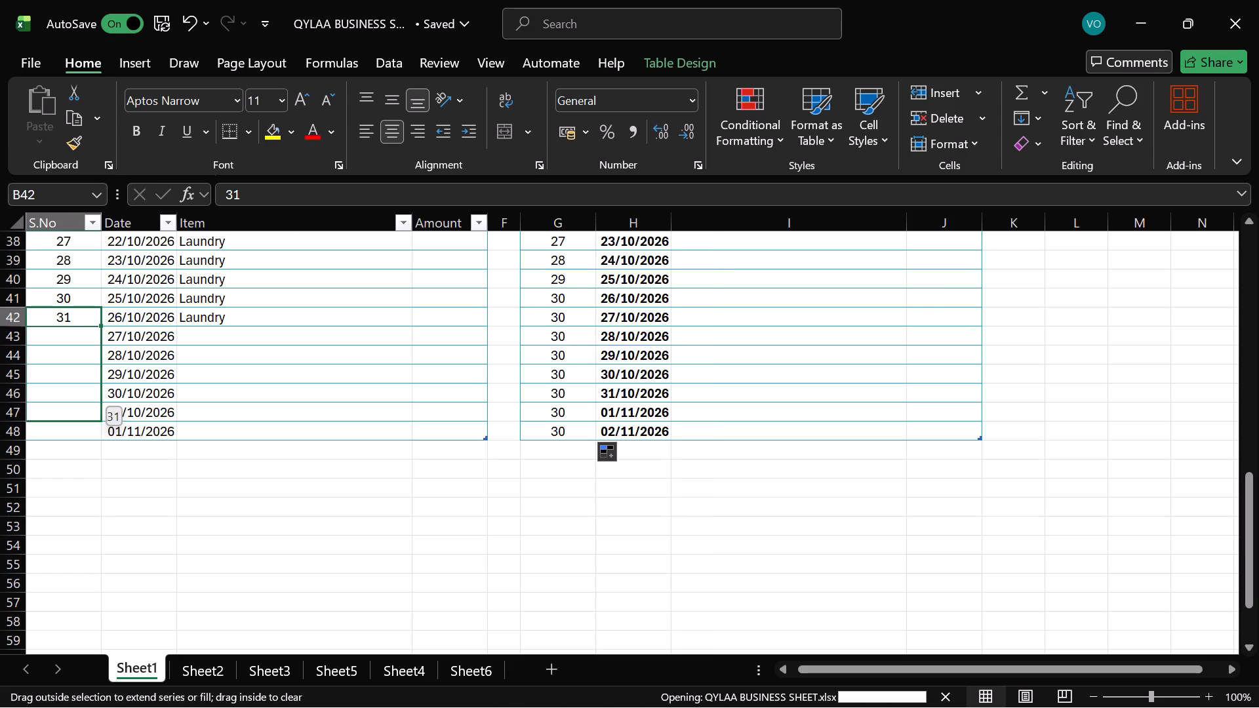
drag(98, 418, 96, 428)
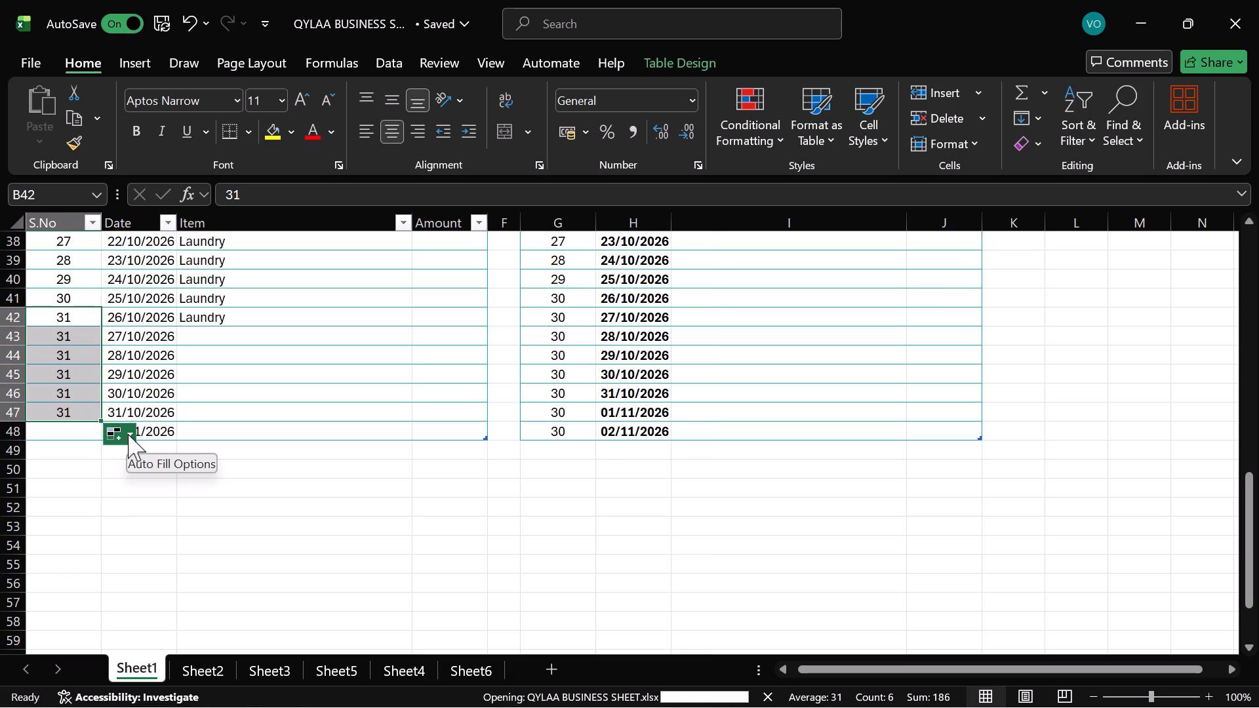
click(129, 434)
click(150, 481)
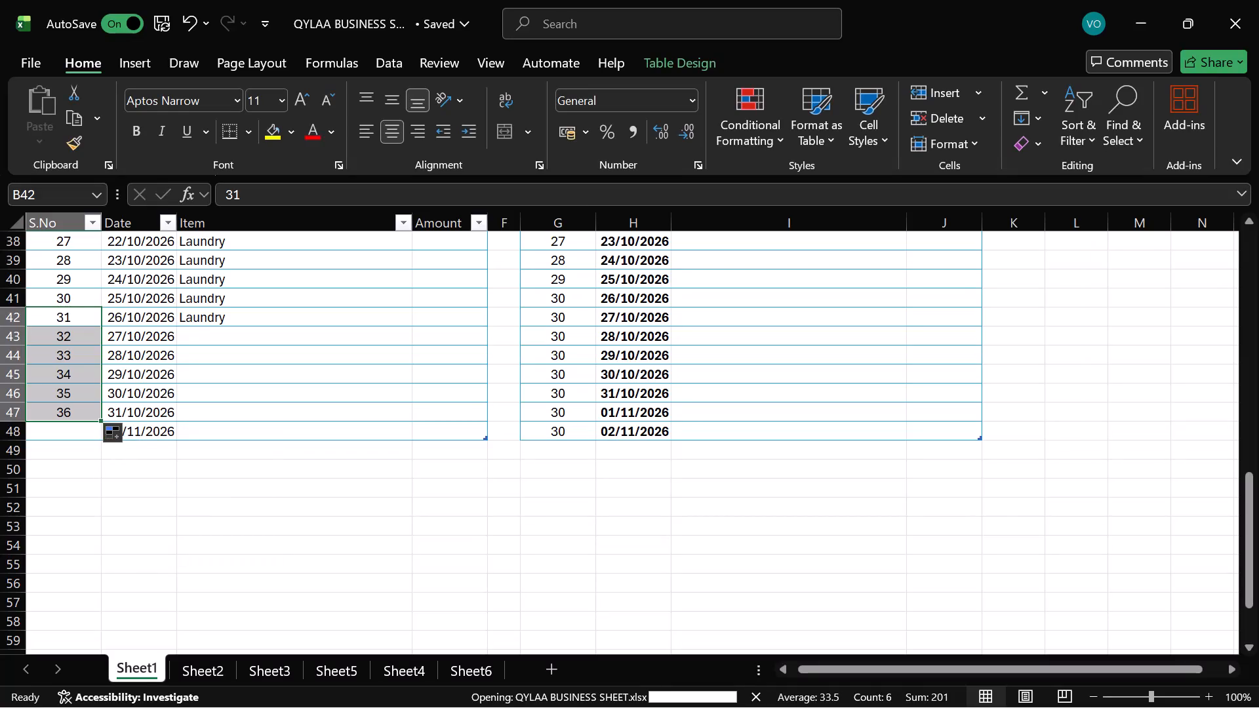
Refill the EXPENSES table's S.No column as a series from 29 in row 40 through 37 in row 48.
click(576, 435)
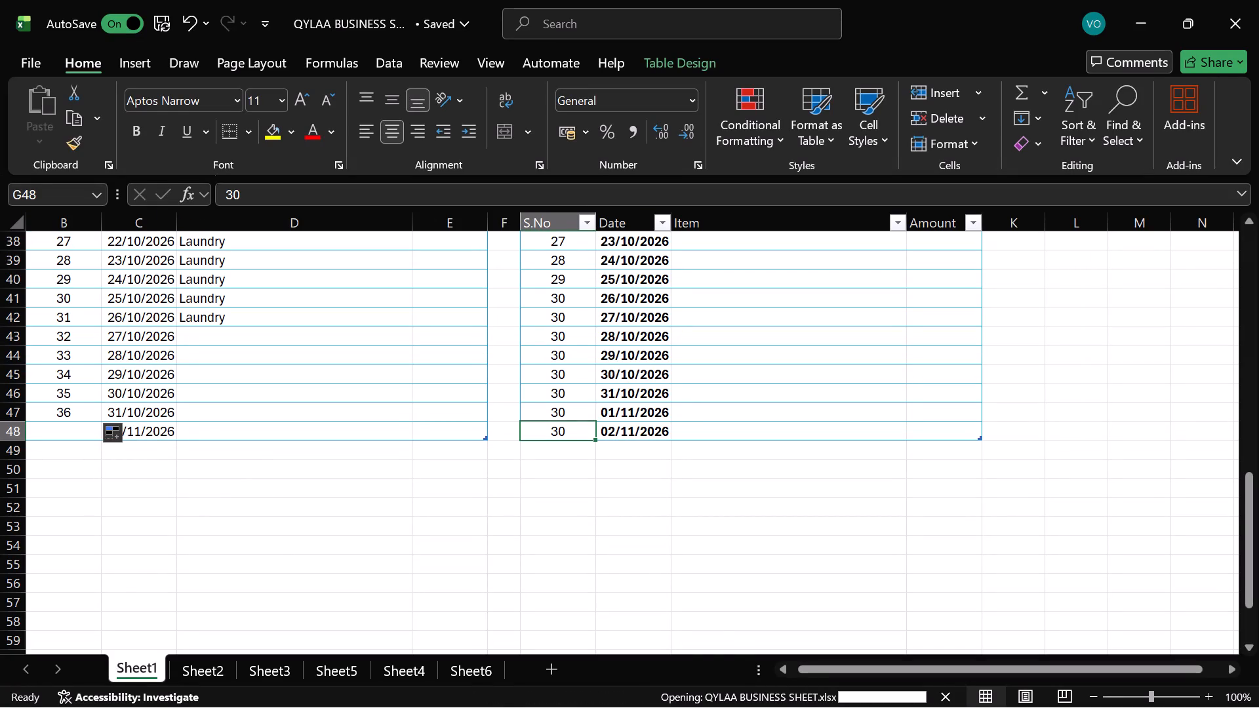
click(578, 275)
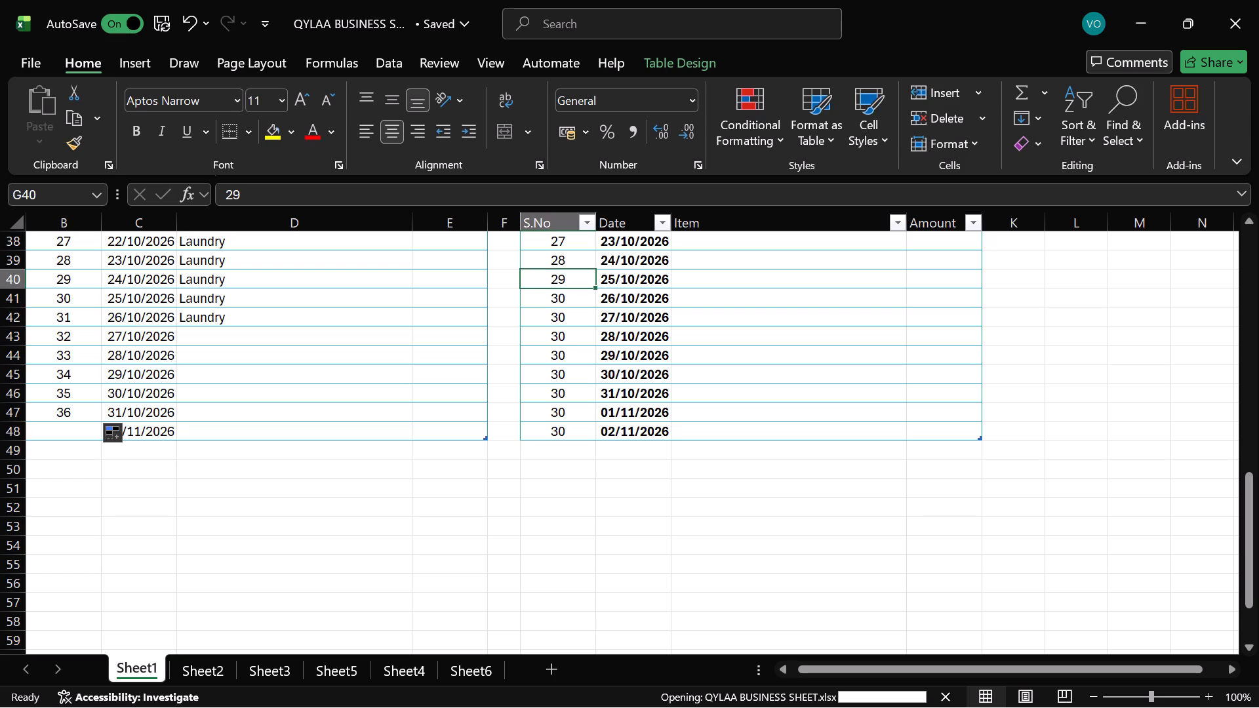
drag(595, 285, 587, 423)
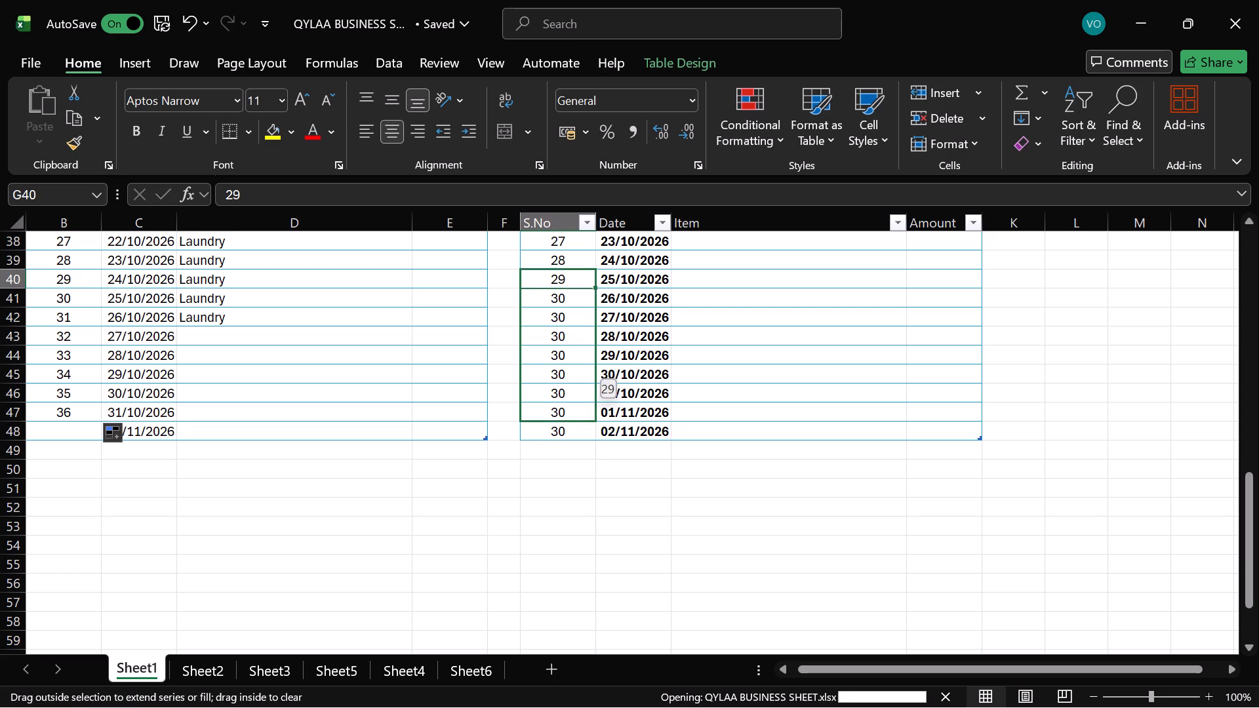
drag(587, 423, 587, 432)
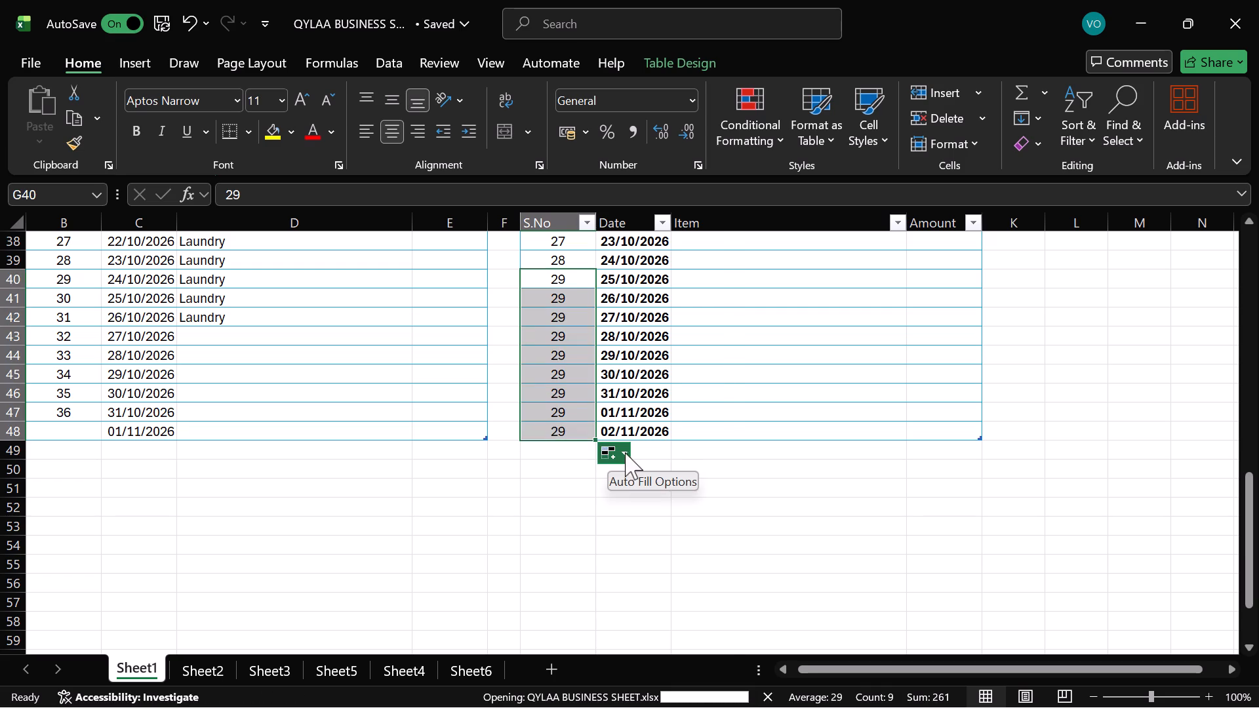
click(629, 449)
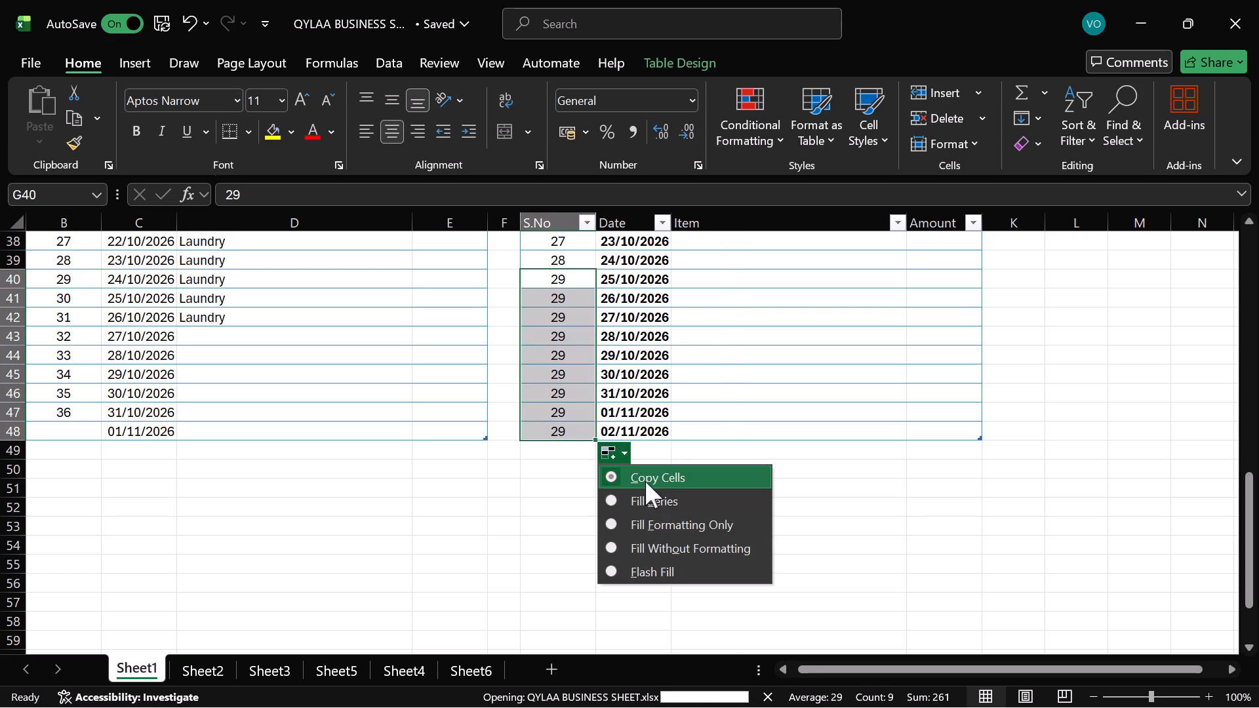
click(646, 505)
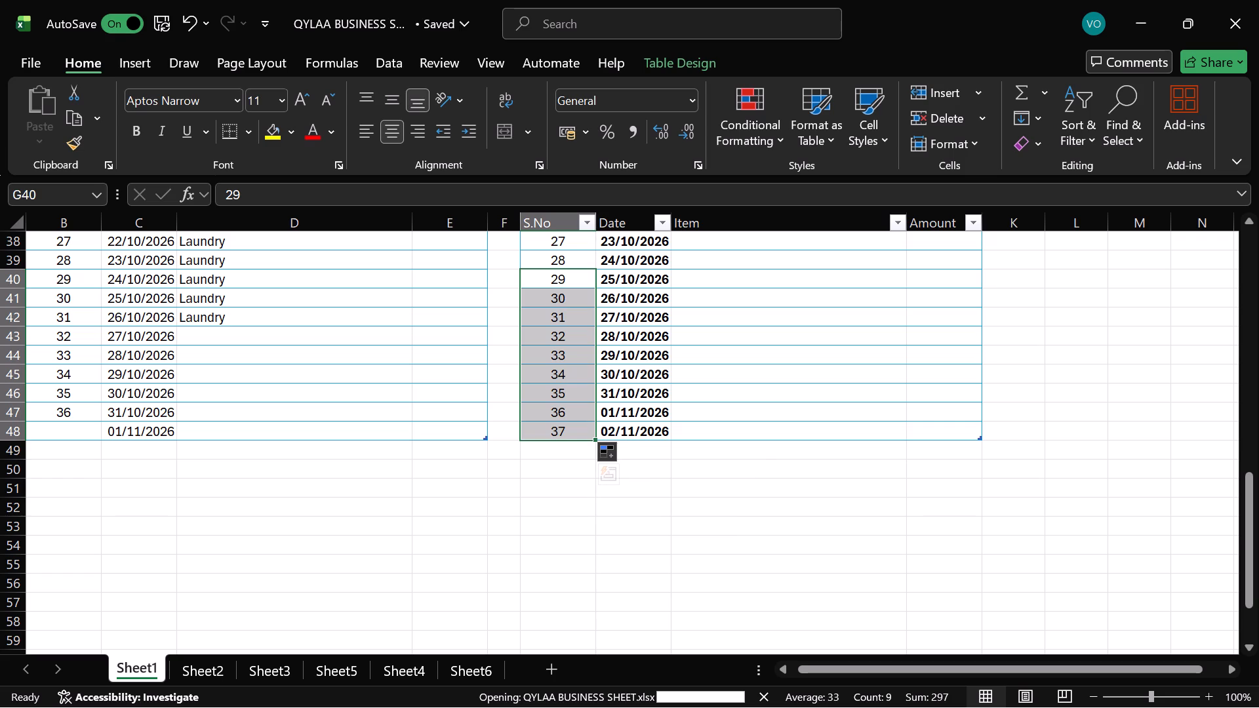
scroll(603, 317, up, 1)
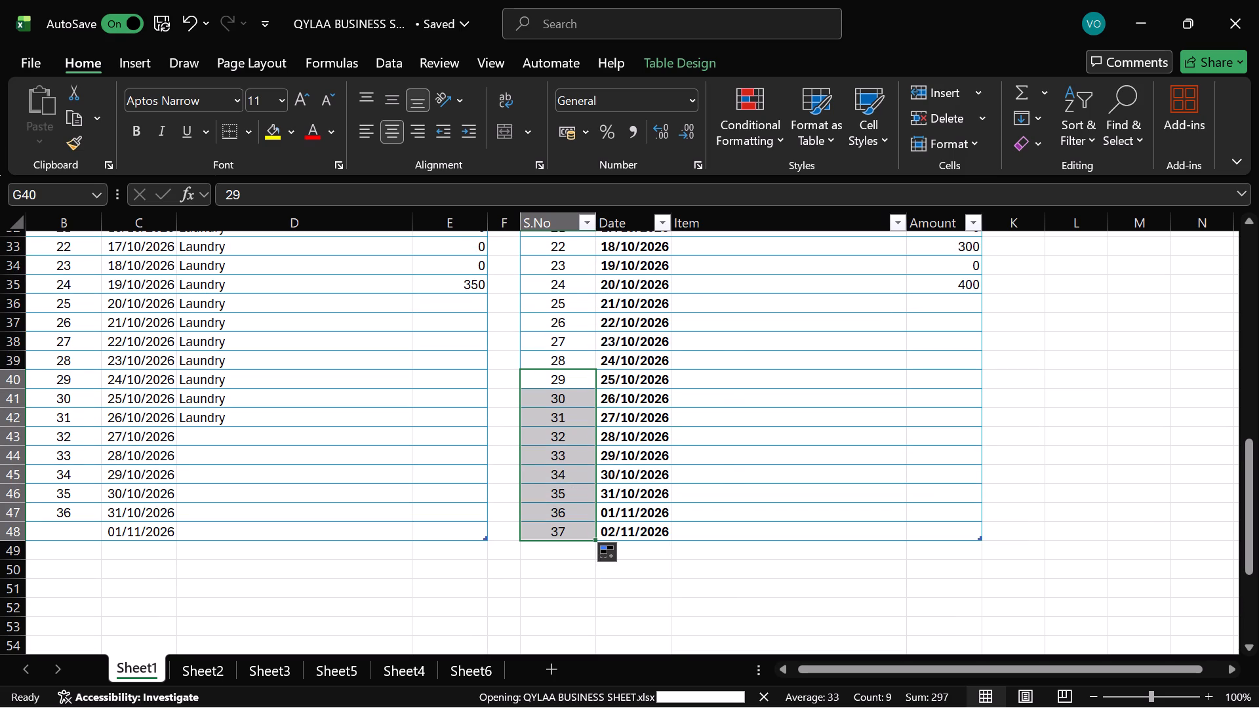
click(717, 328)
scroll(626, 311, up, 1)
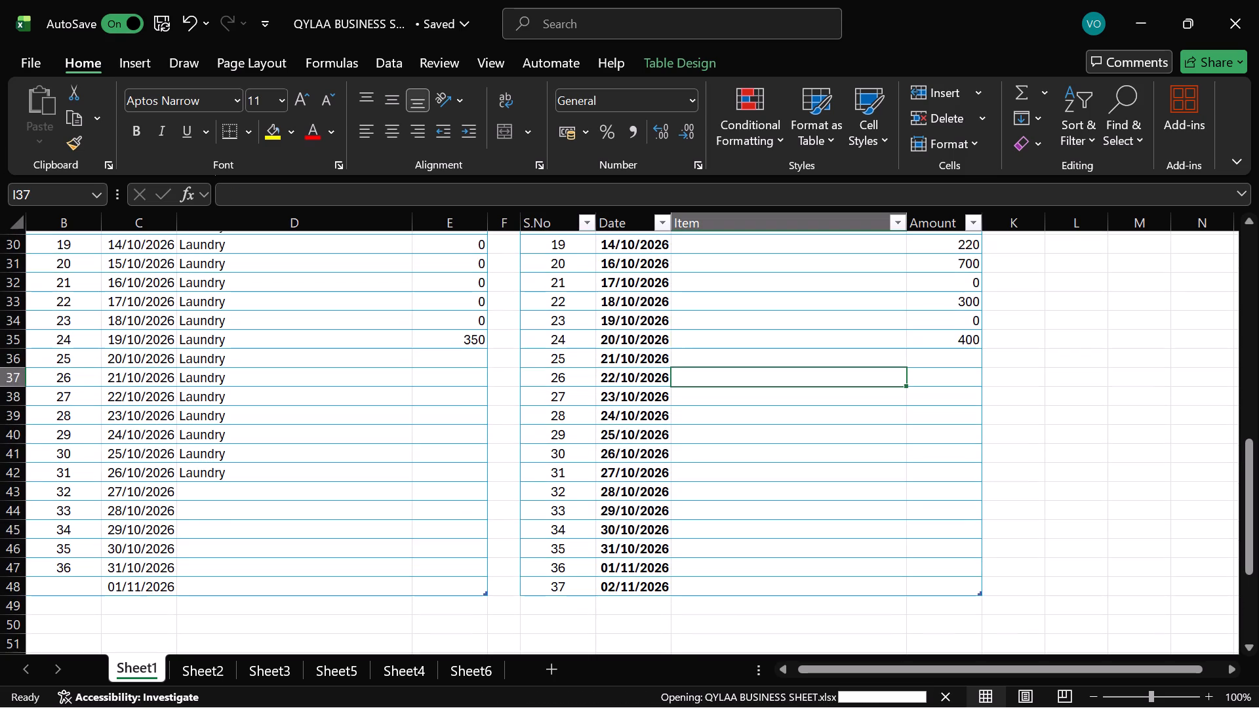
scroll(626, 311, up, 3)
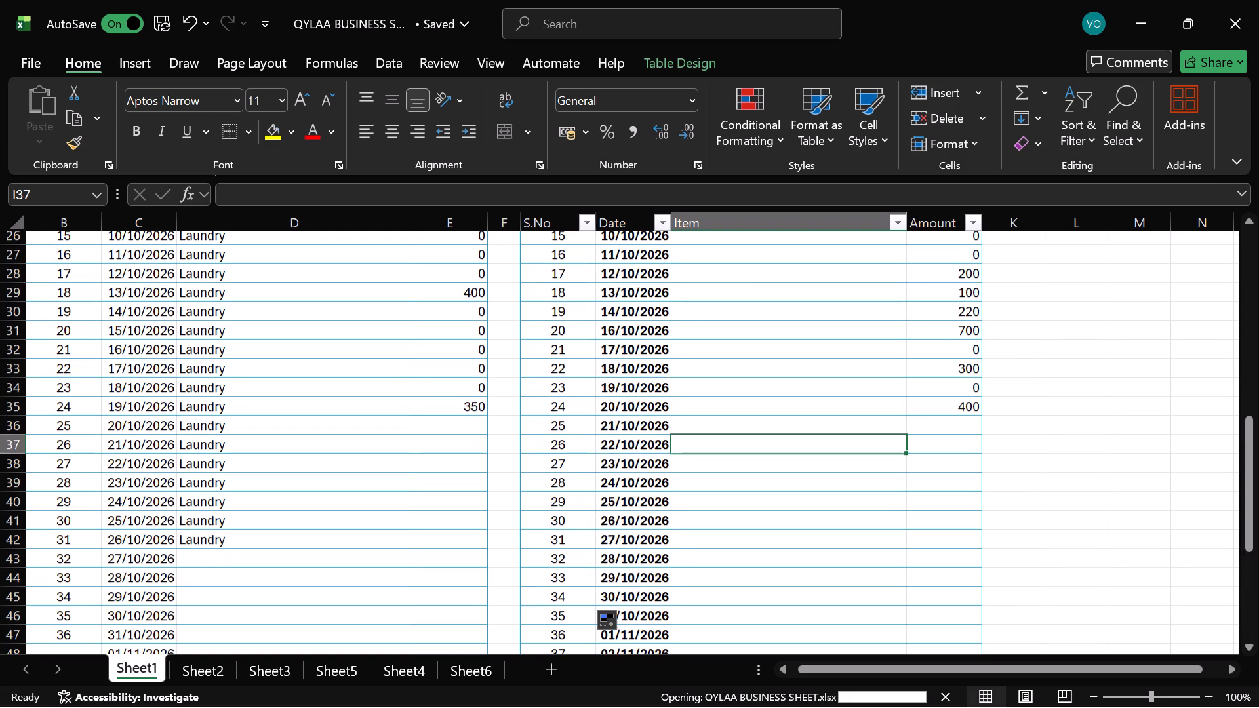
Review the serial numbers, dates and amounts of the INCOME and EXPENSES tables from row 12 down to row 42.
scroll(626, 311, up, 2)
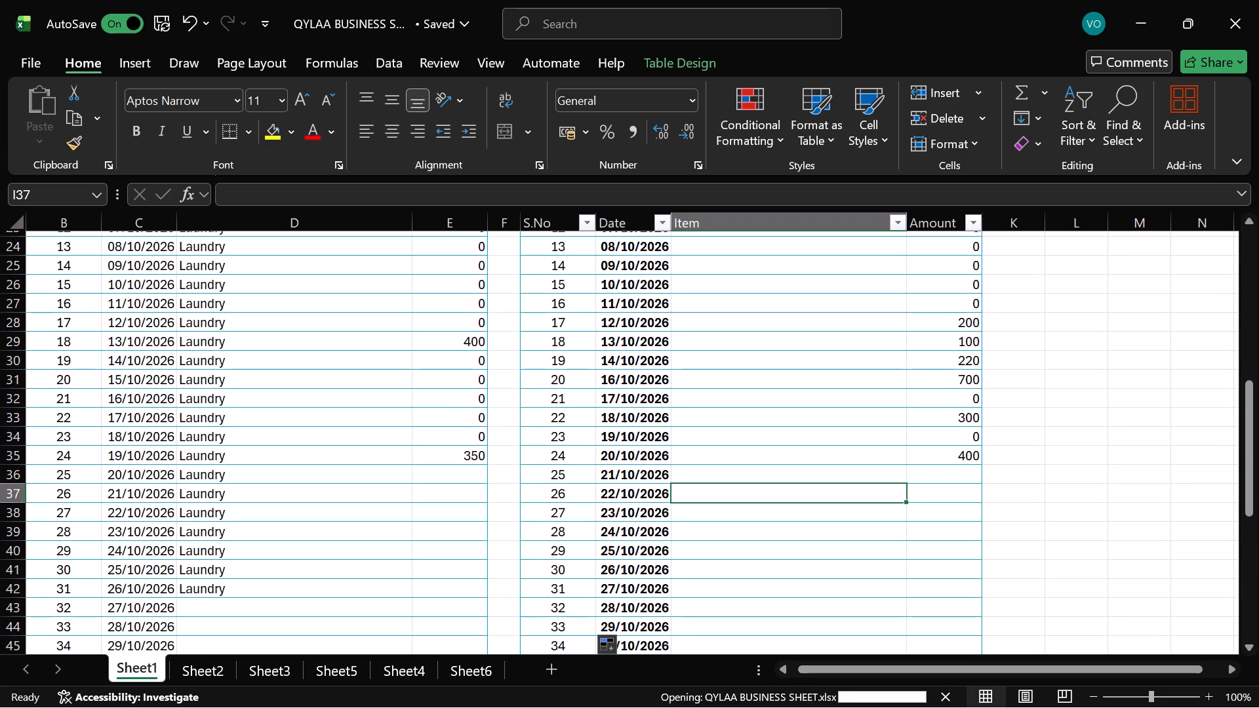
scroll(626, 311, up, 1)
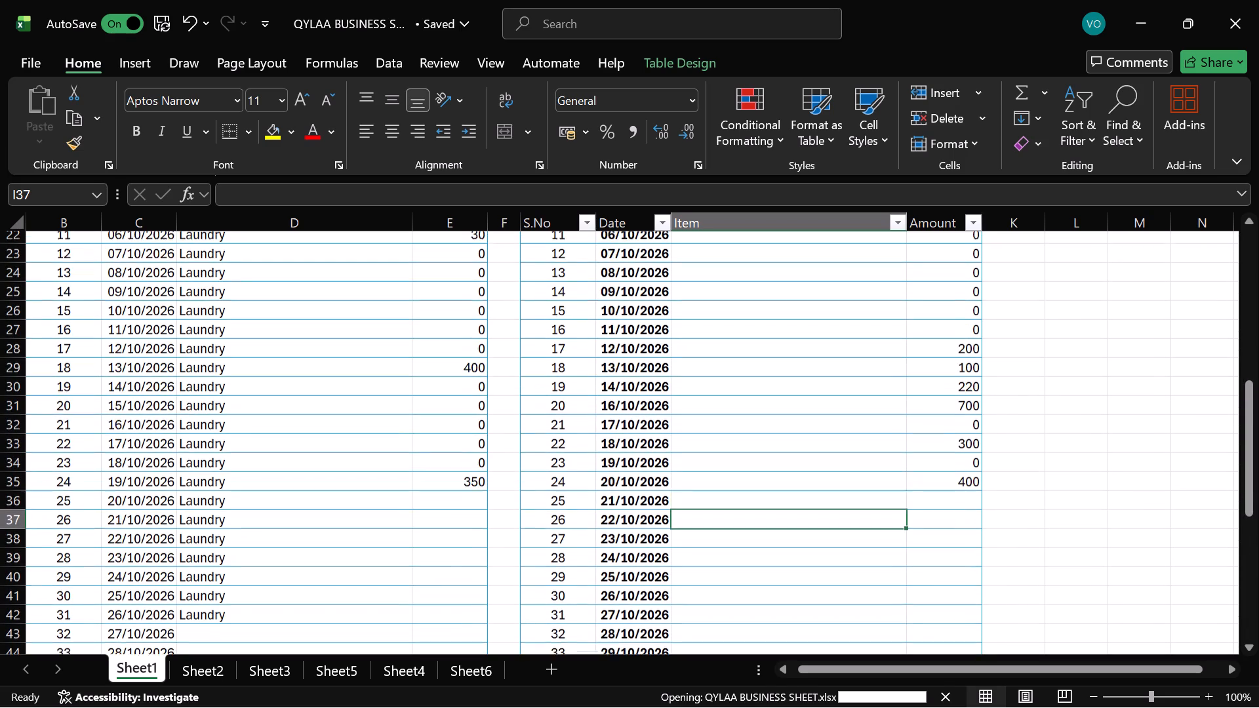
scroll(626, 311, up, 2)
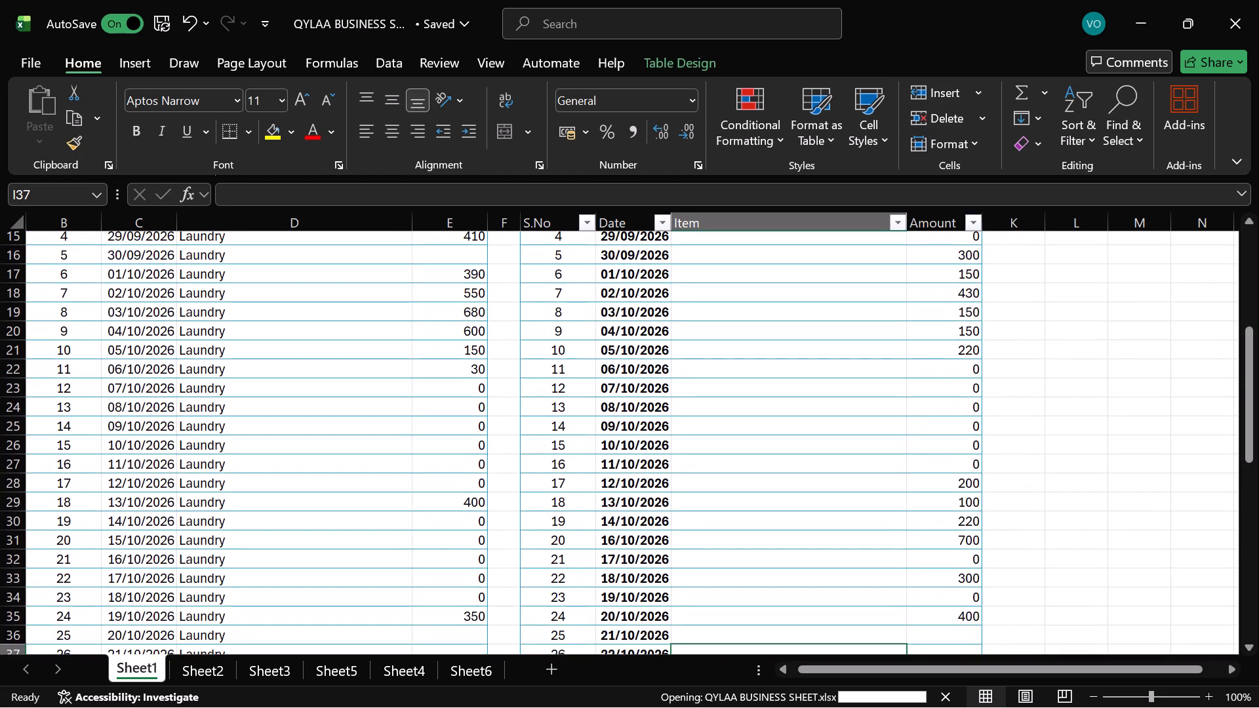
scroll(626, 311, up, 3)
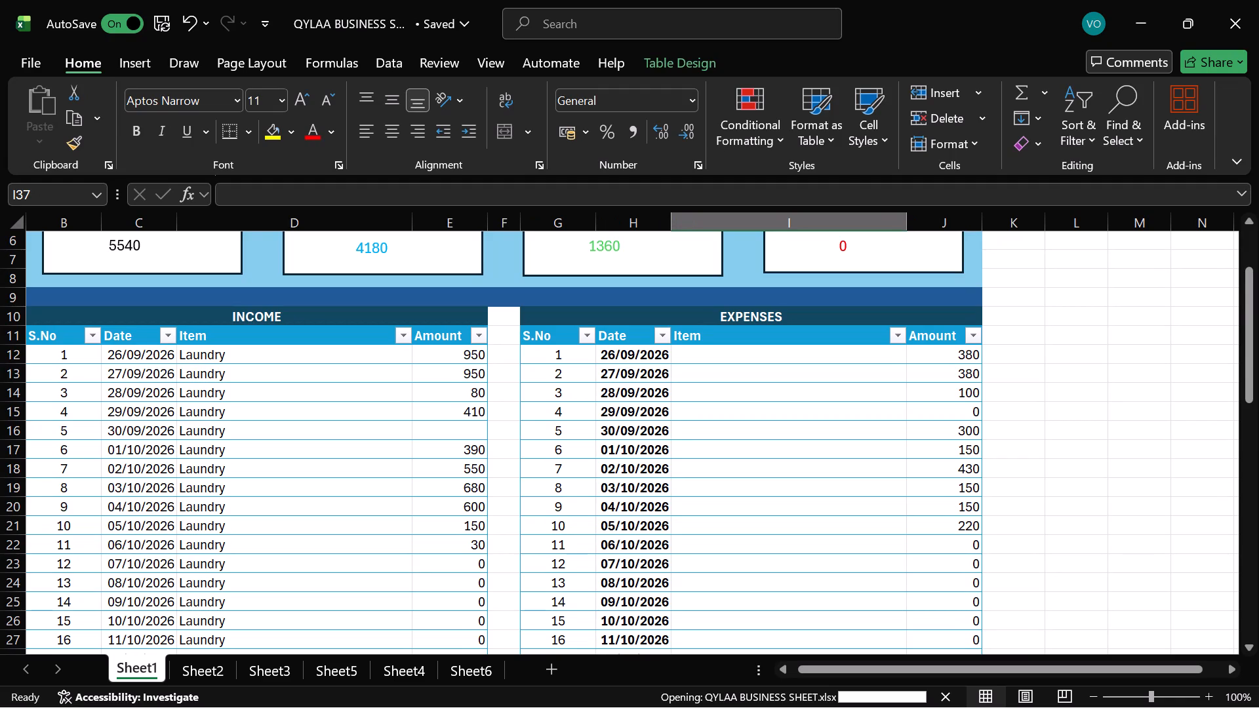
scroll(618, 381, down, 1)
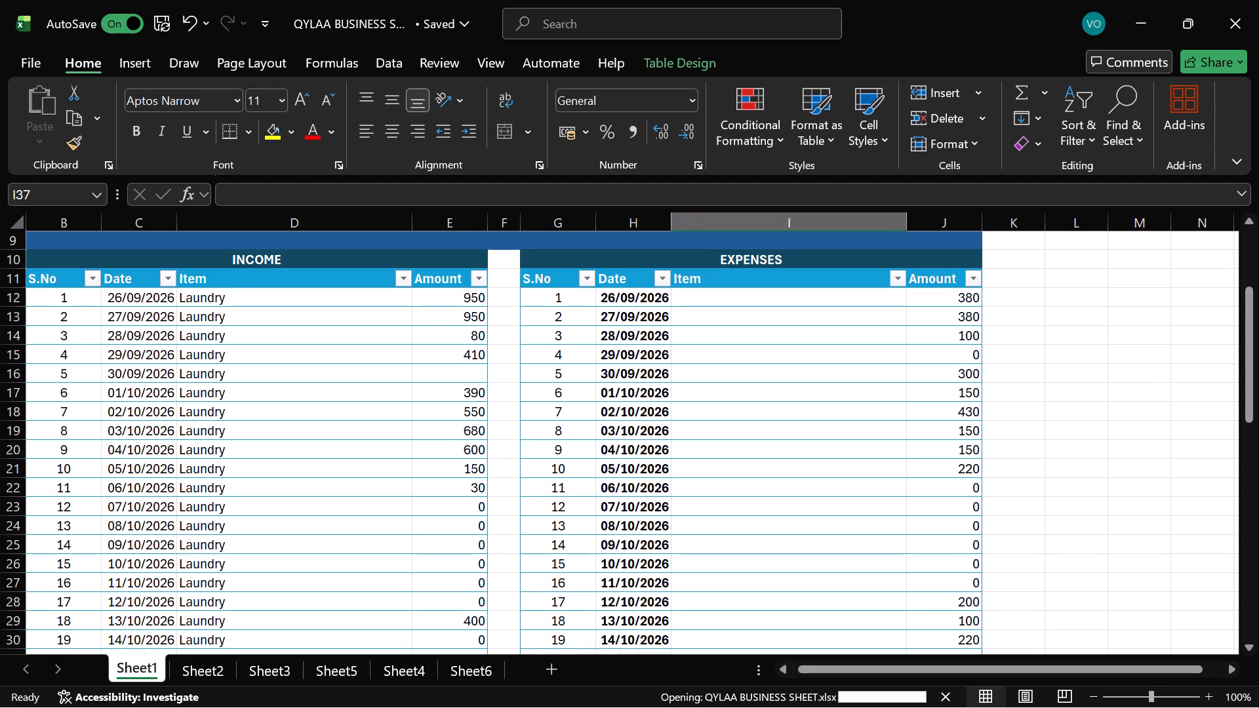
scroll(544, 427, down, 2)
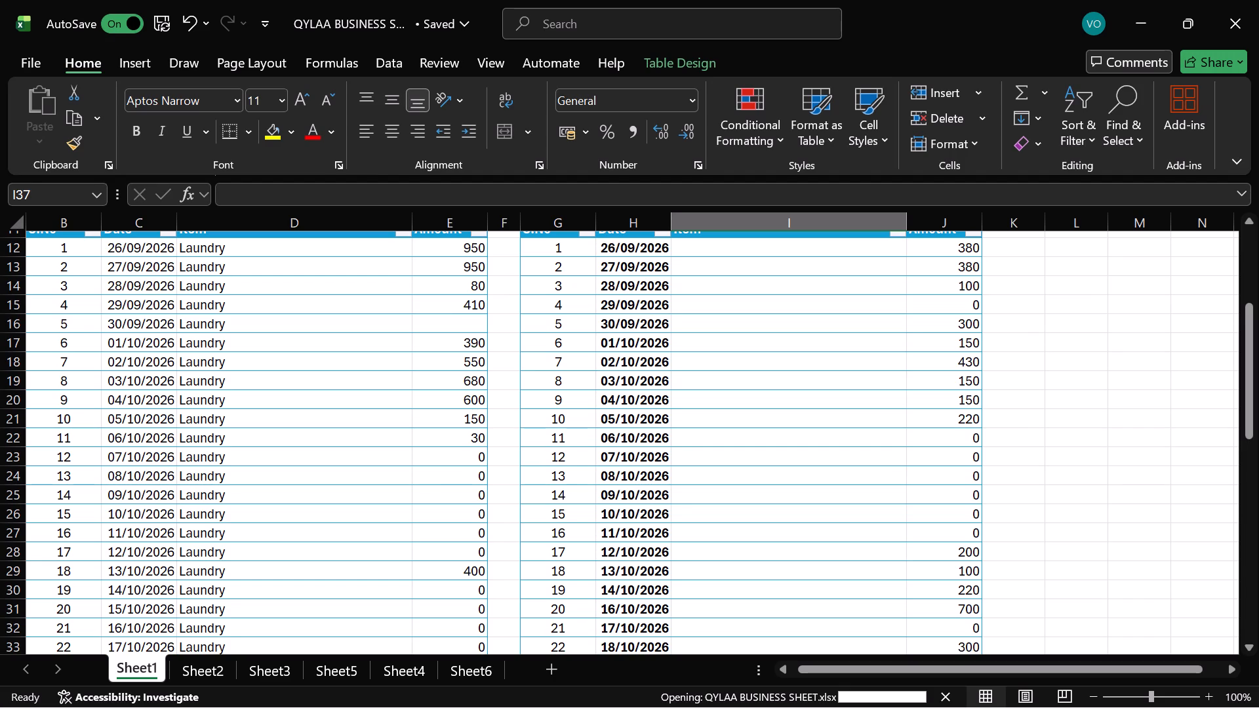
scroll(594, 560, down, 1)
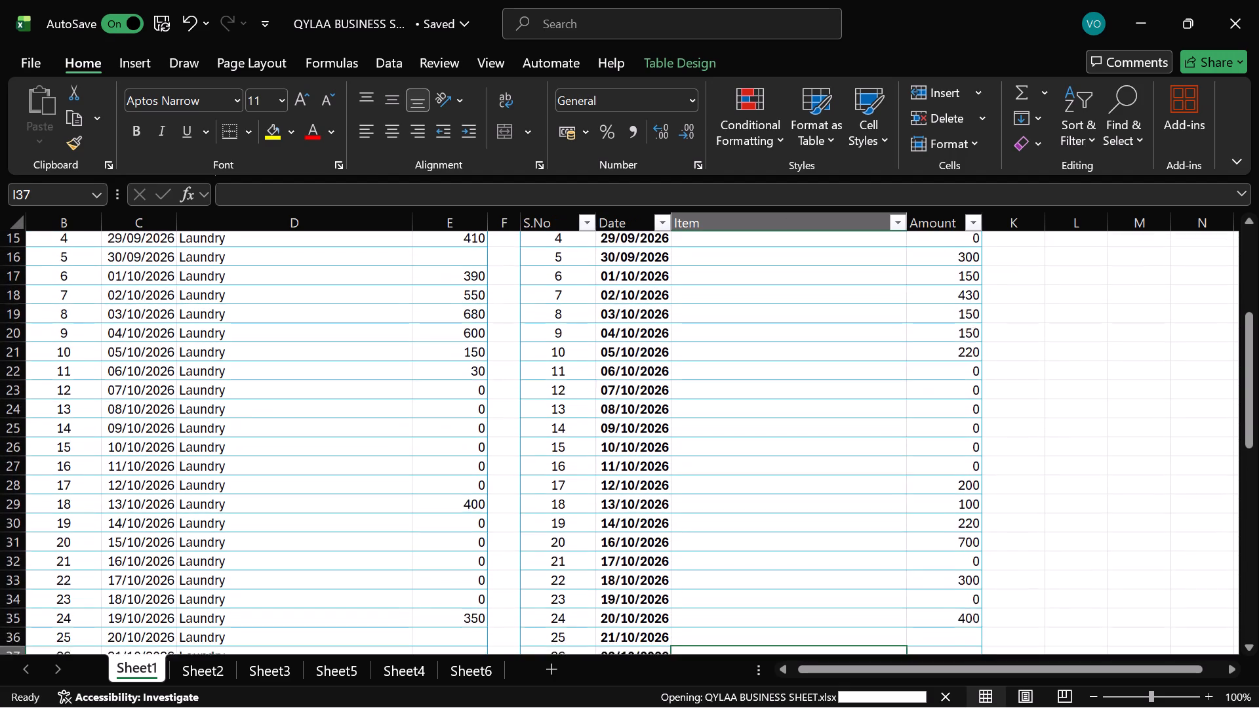
scroll(594, 560, down, 2)
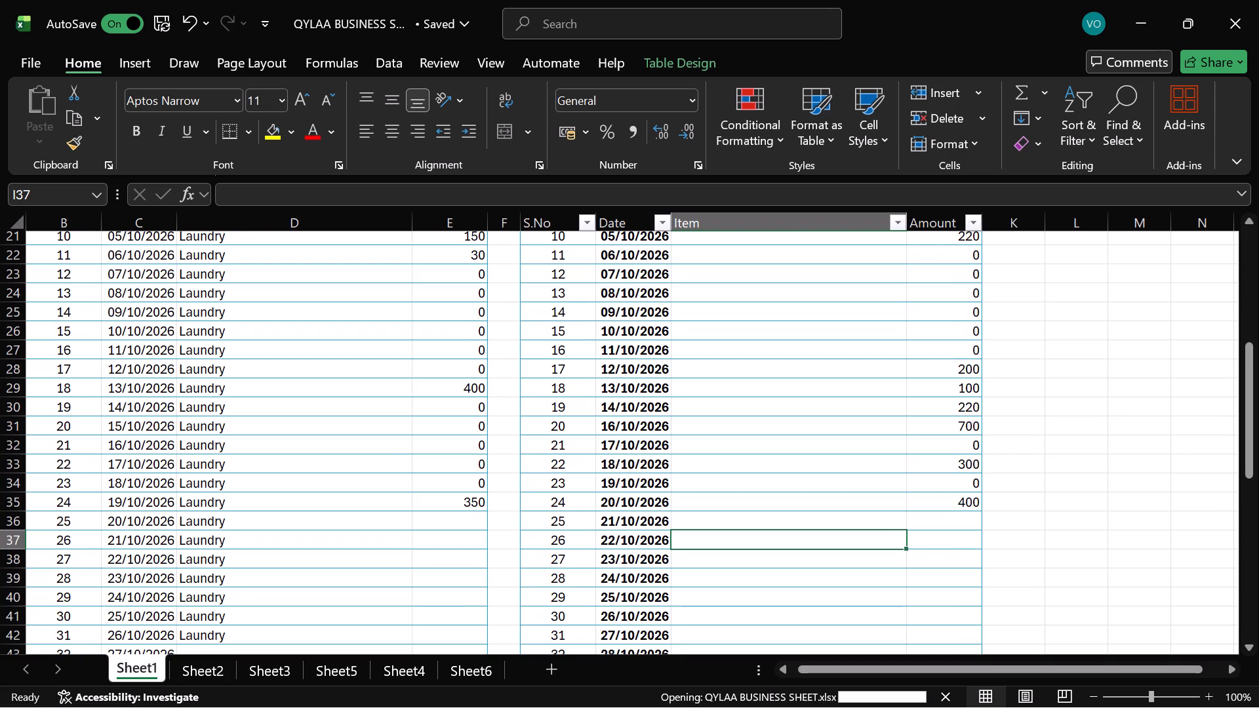
Refill the EXPENSES table's dates as a daily series from 14/10/2026 in row 30 through 01/11/2026 in row 48.
click(604, 410)
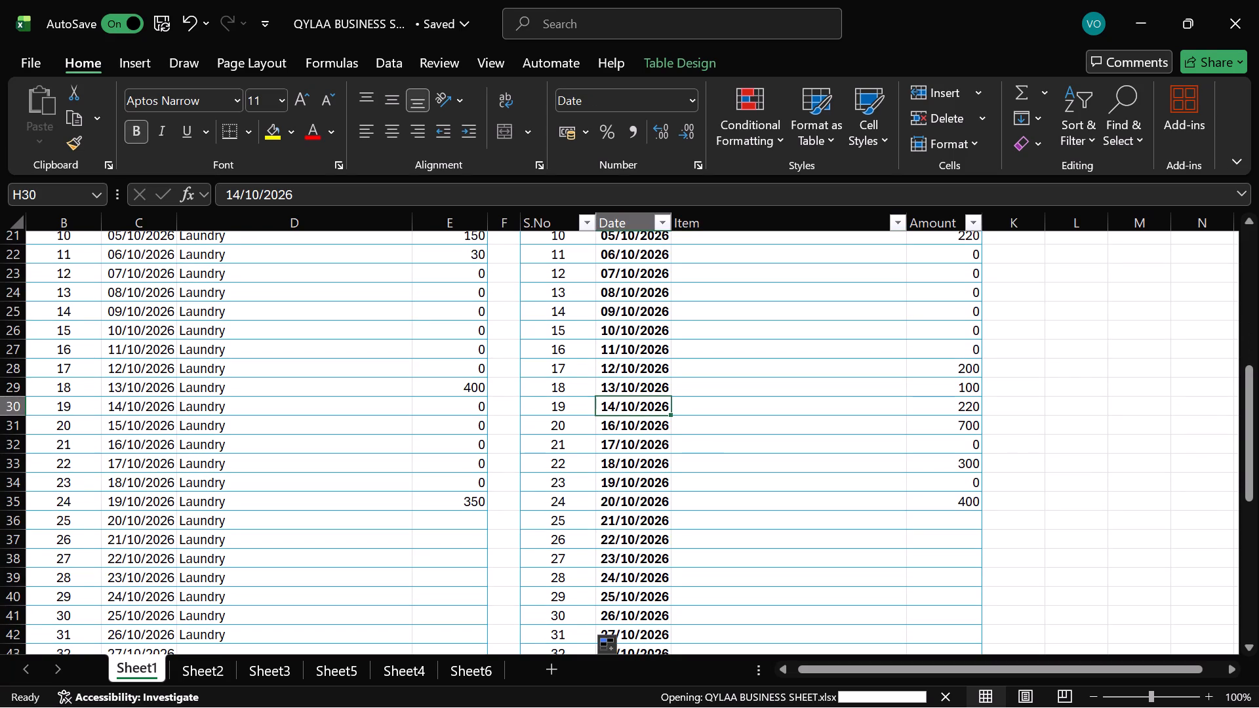
scroll(641, 400, down, 1)
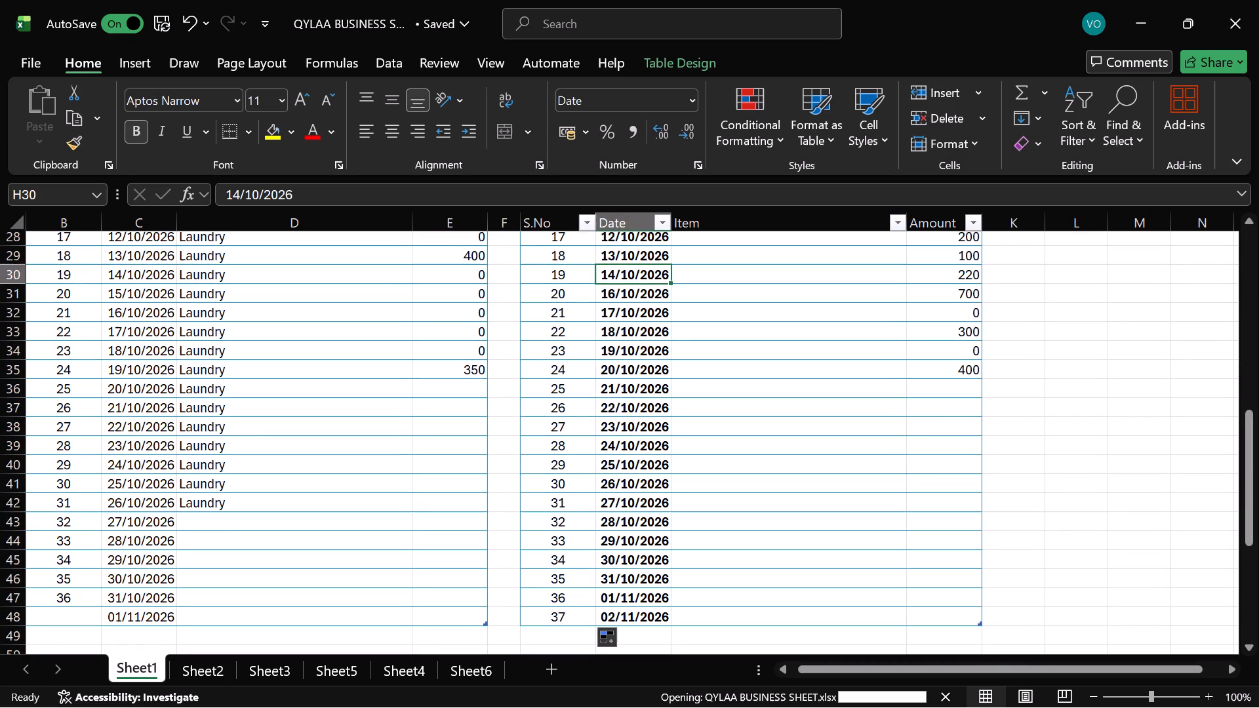
drag(669, 281, 666, 610)
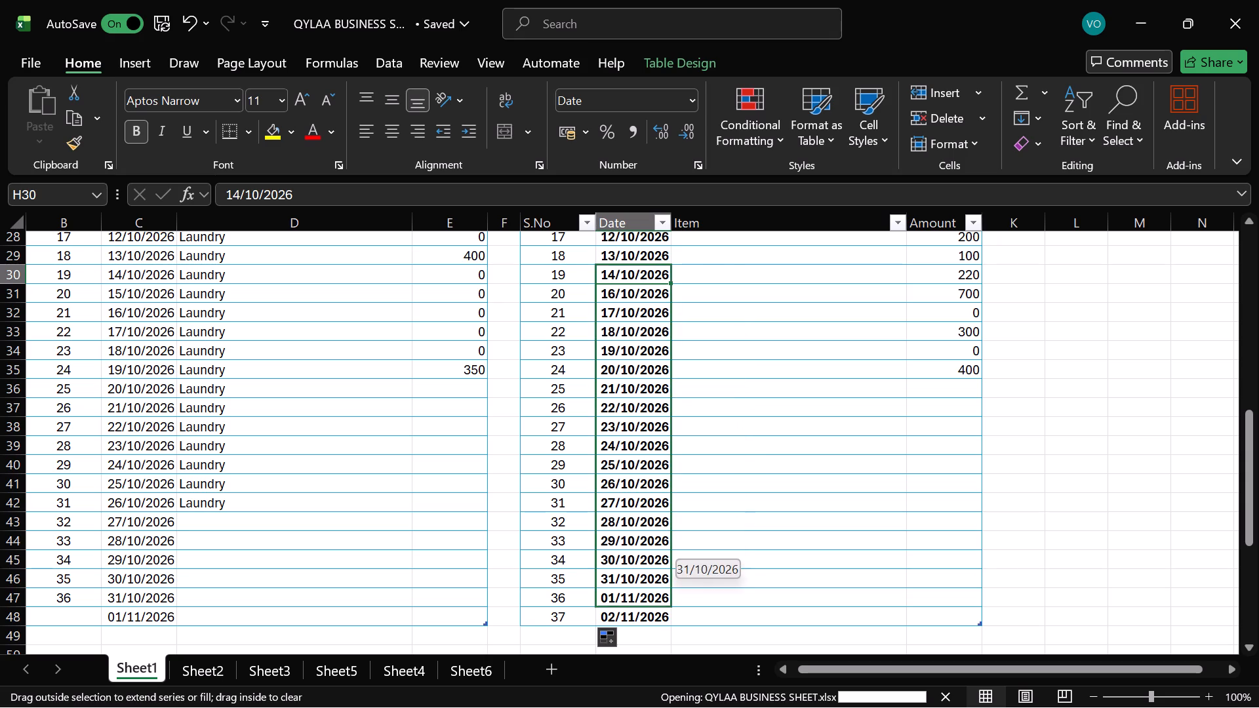
drag(666, 610, 664, 621)
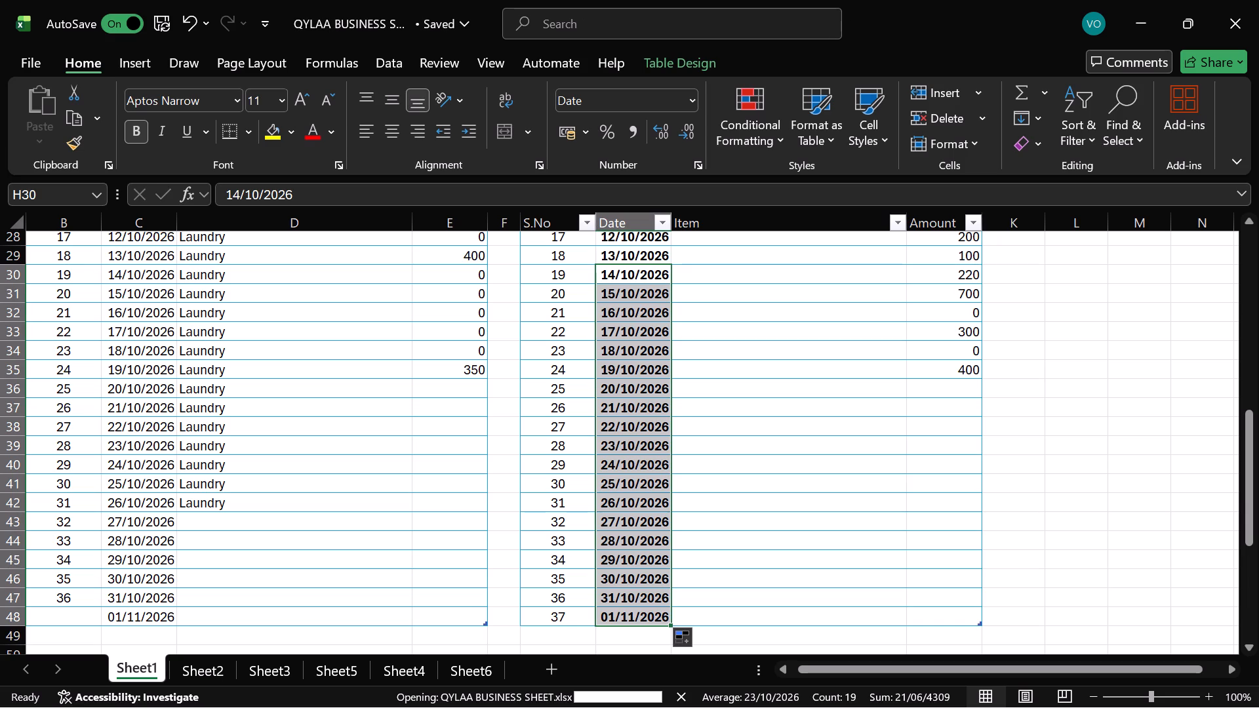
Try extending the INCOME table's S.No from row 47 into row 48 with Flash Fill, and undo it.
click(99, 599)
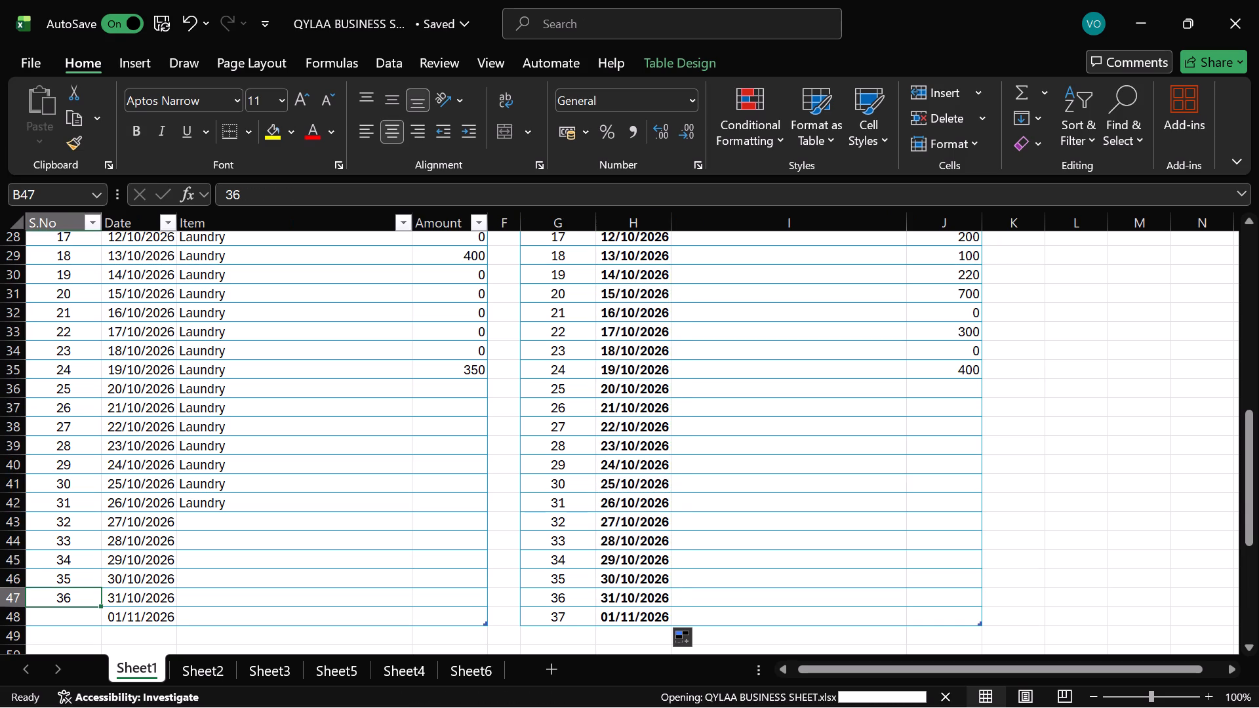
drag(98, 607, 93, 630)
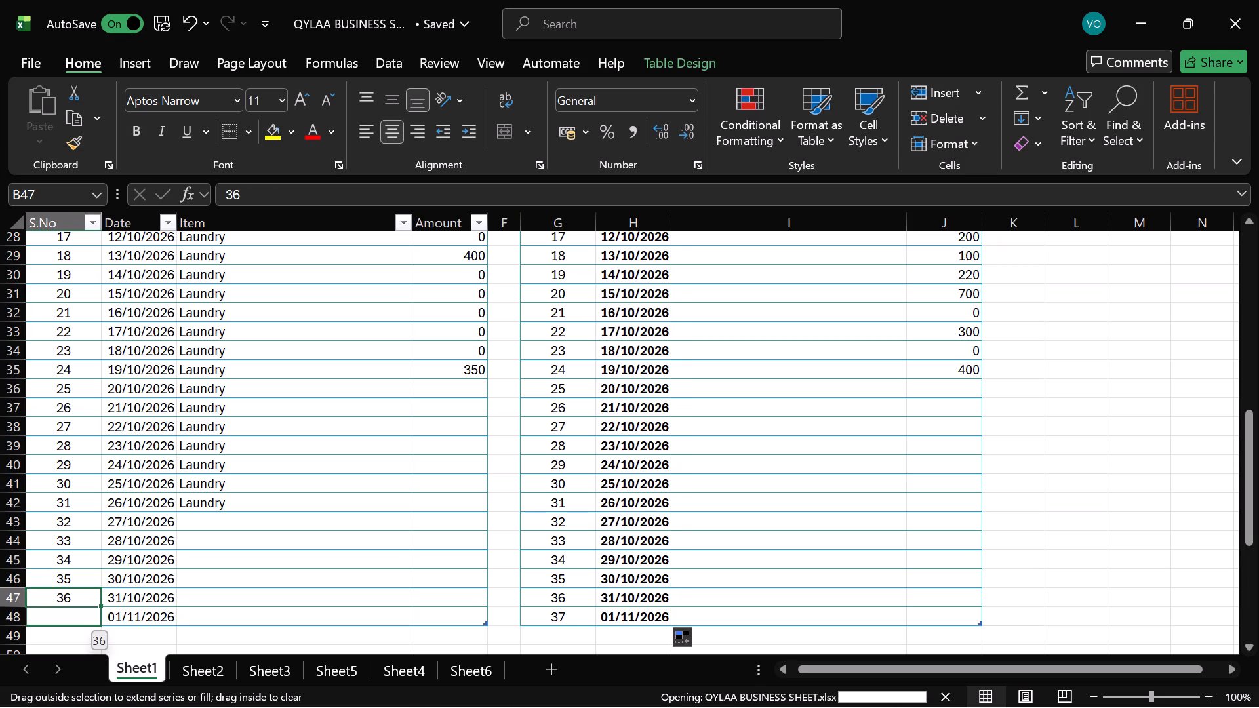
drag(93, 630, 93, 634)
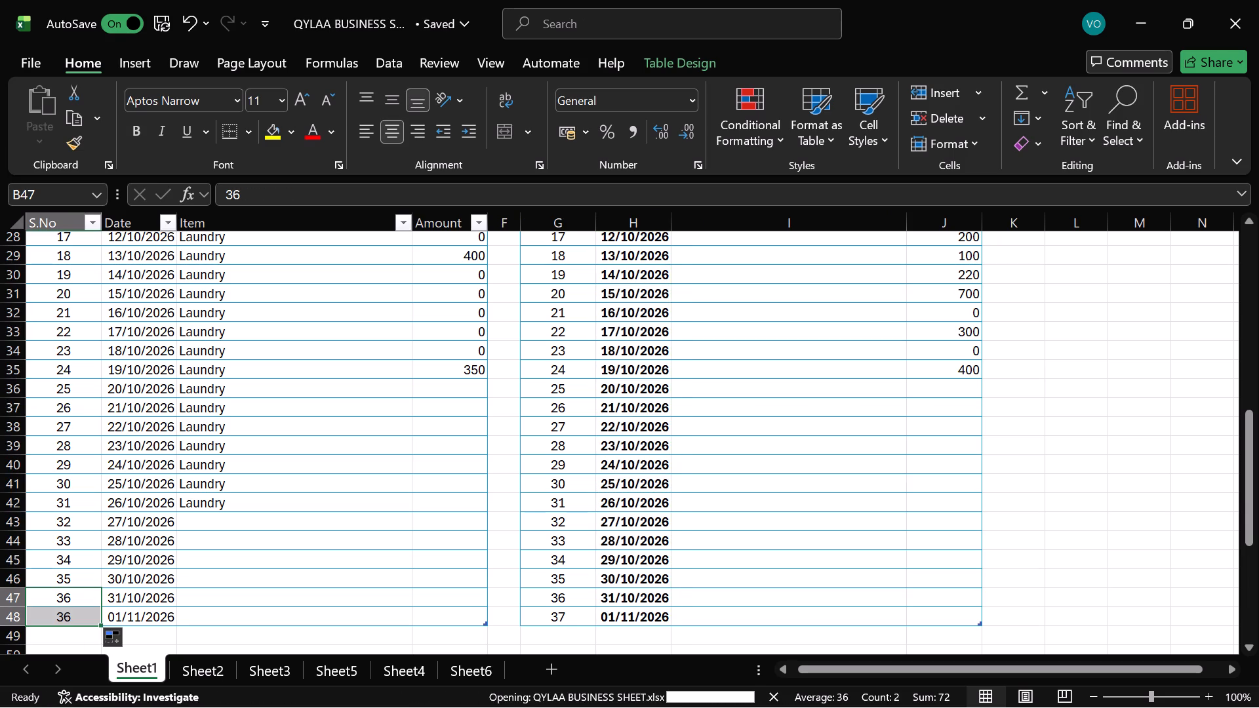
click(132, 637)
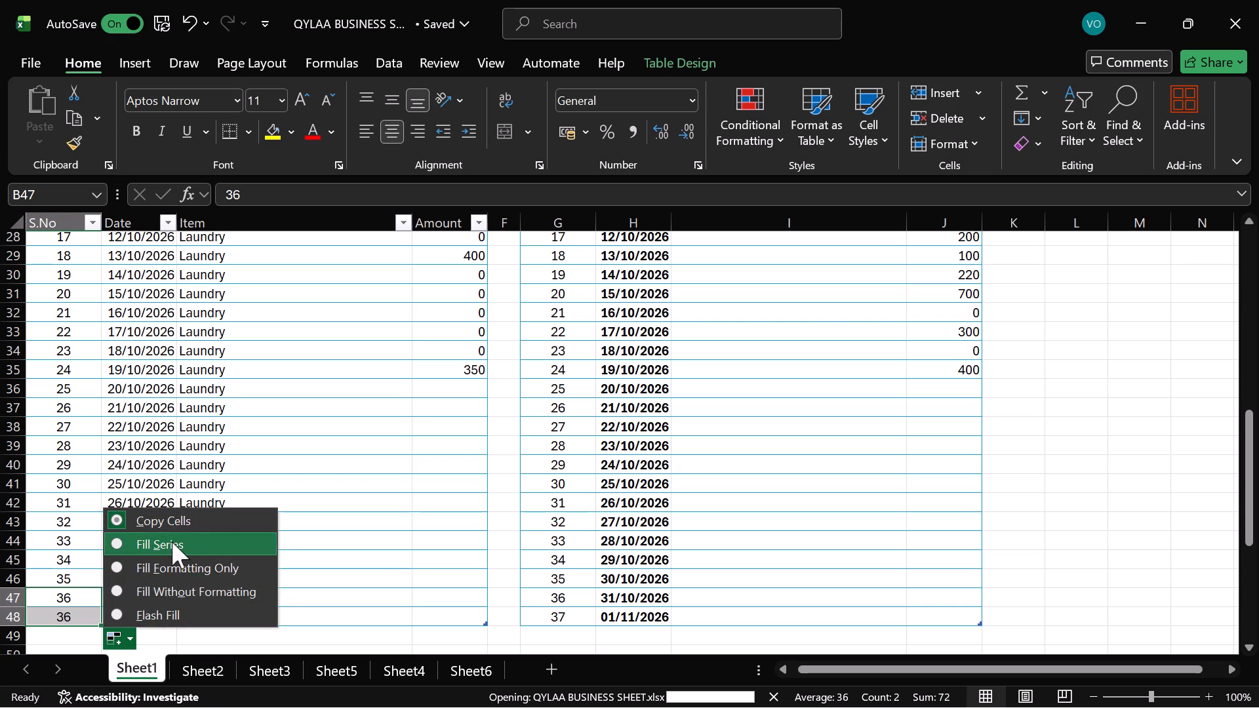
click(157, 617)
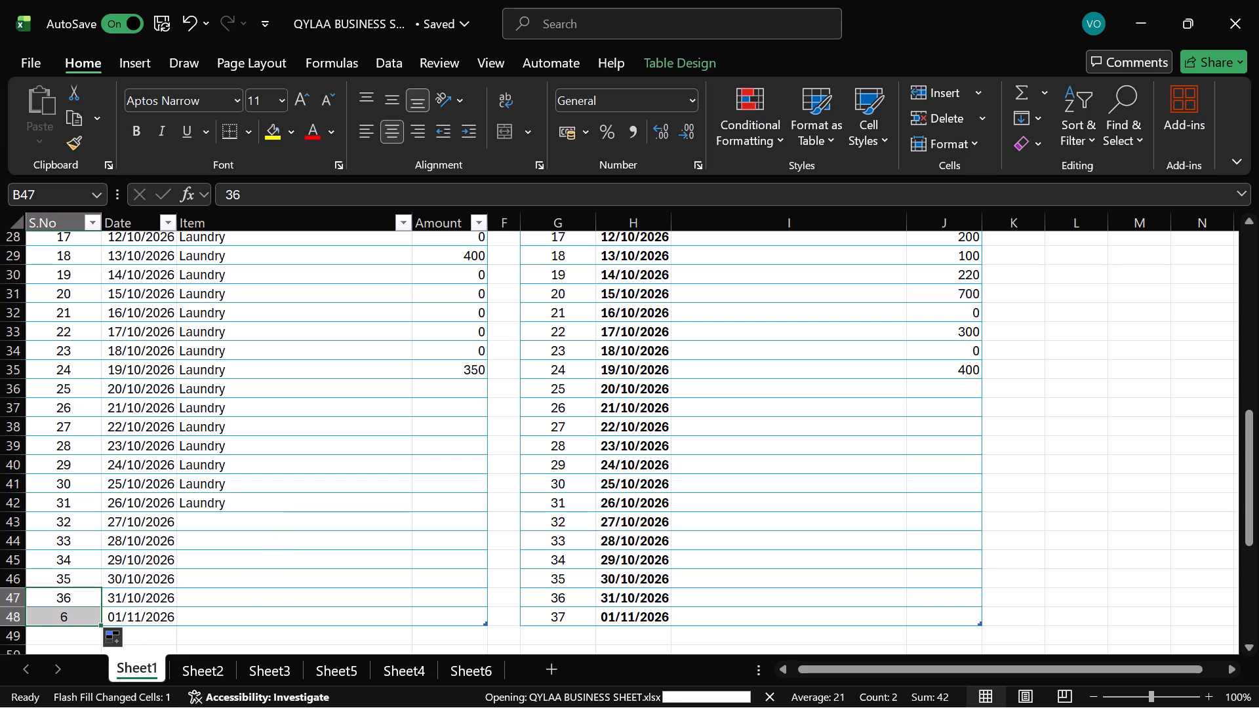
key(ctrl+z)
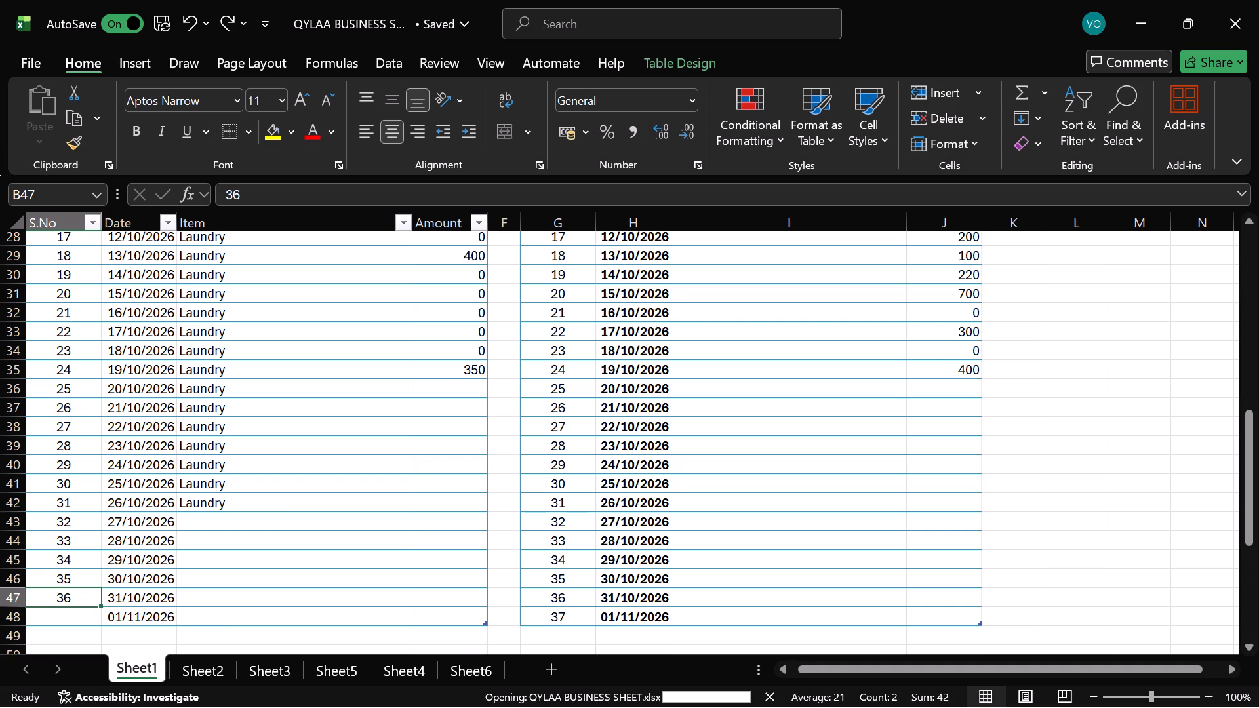
Extend the INCOME table's S.No column as a series from 36 in row 47 to 37 in row 48.
click(100, 606)
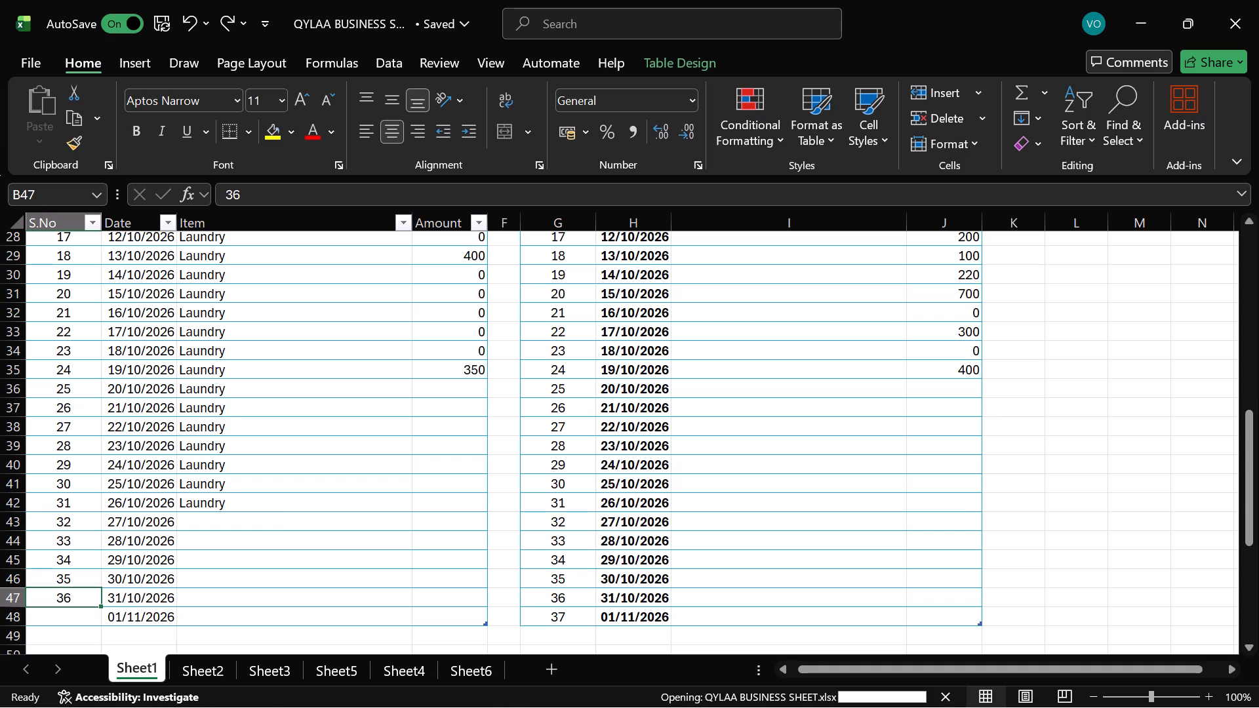
click(98, 605)
click(96, 603)
drag(100, 605, 96, 627)
click(130, 637)
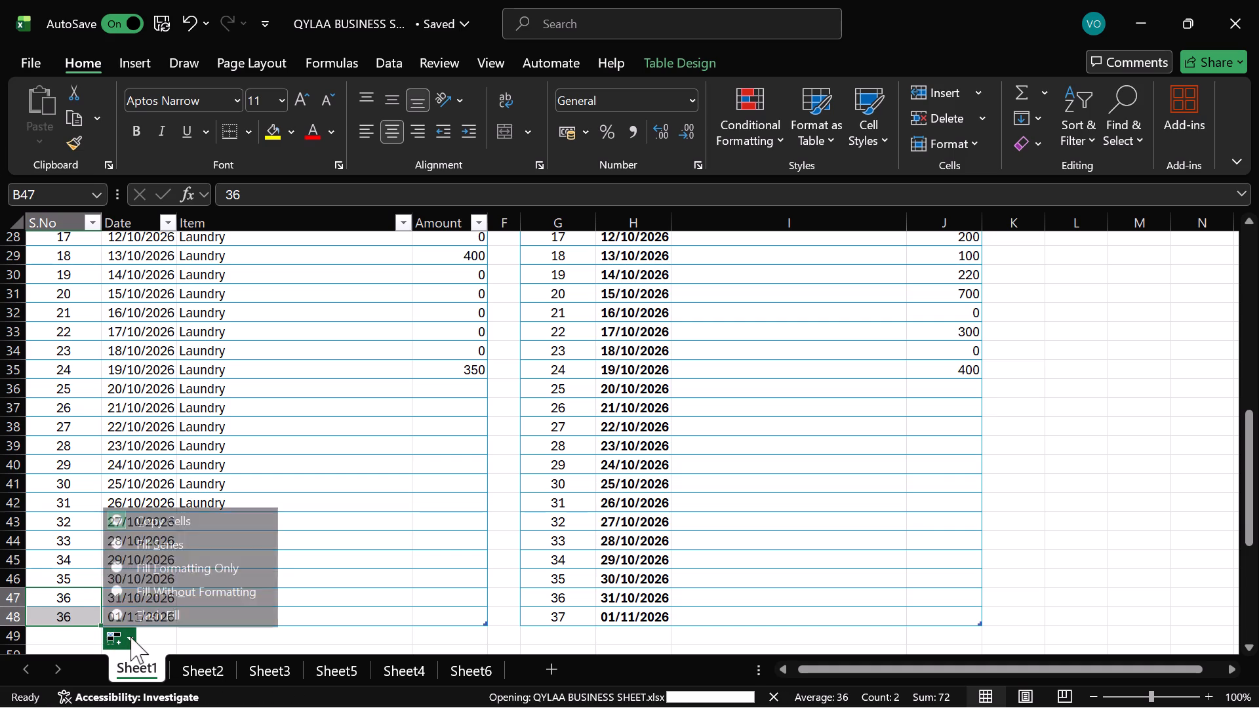
click(167, 549)
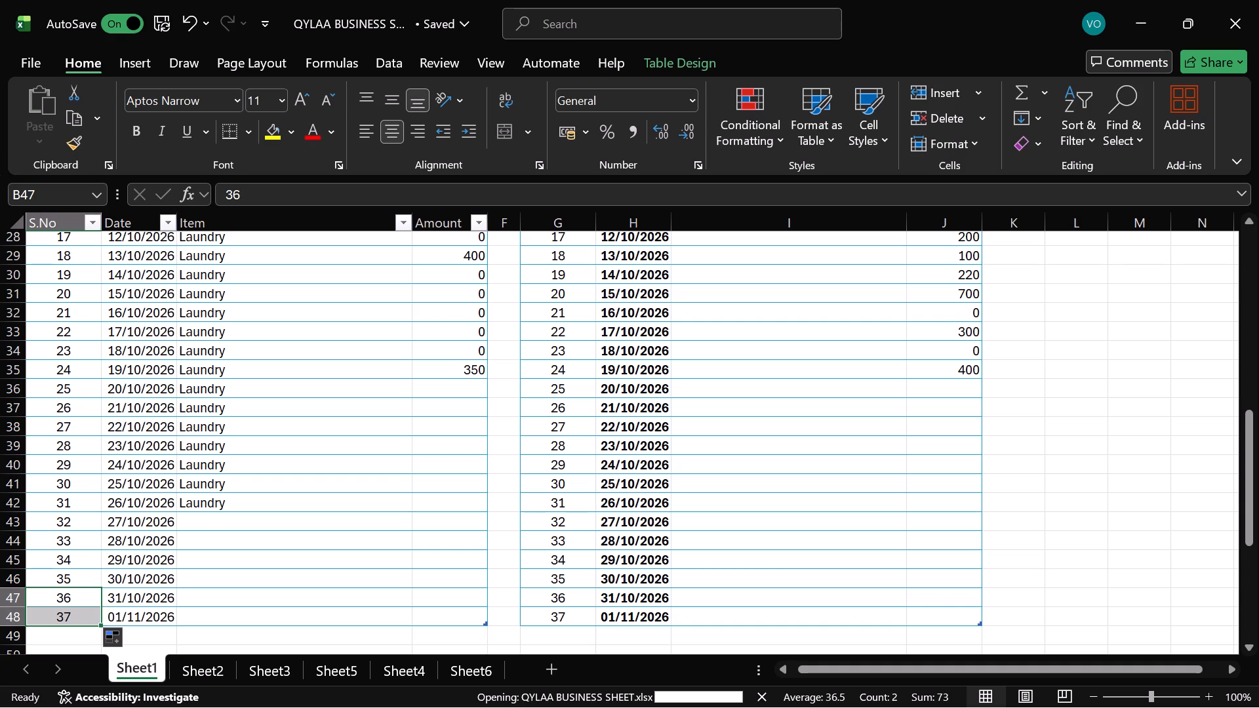
Set the INCOME table's amounts to 300 for 19/10/2026 in row 35 and 950 for 20/10/2026 in row 36.
click(471, 388)
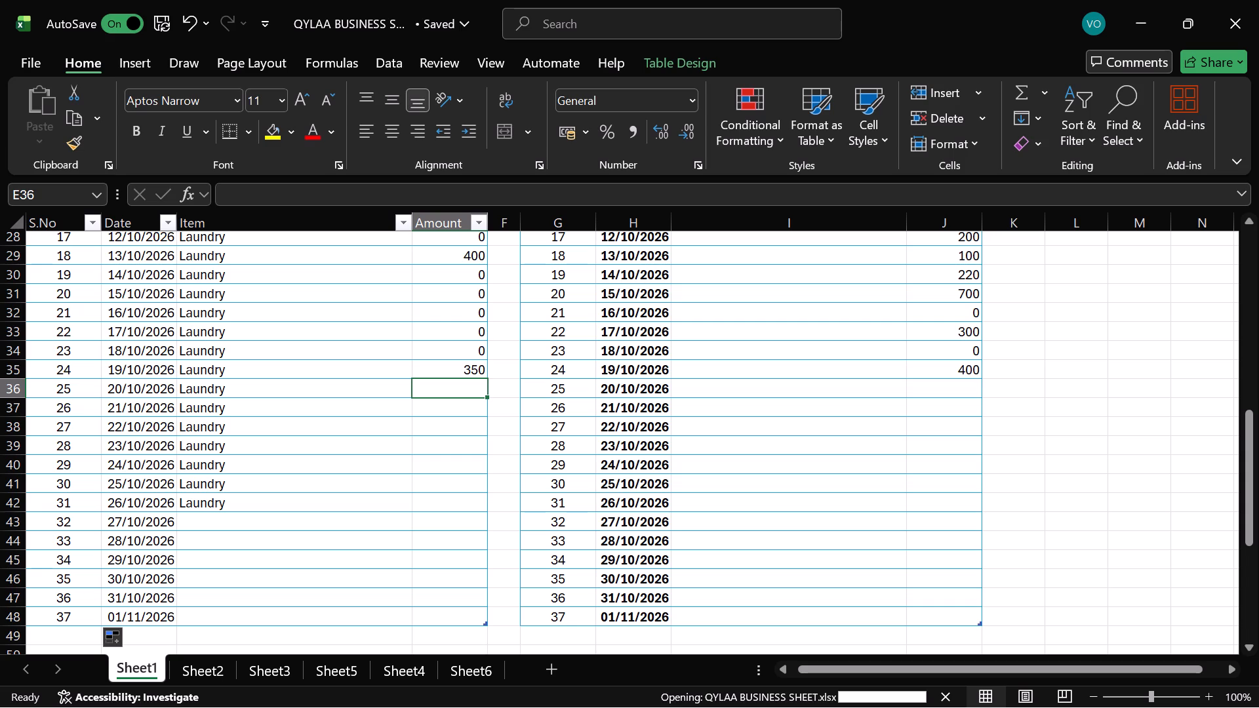
click(477, 368)
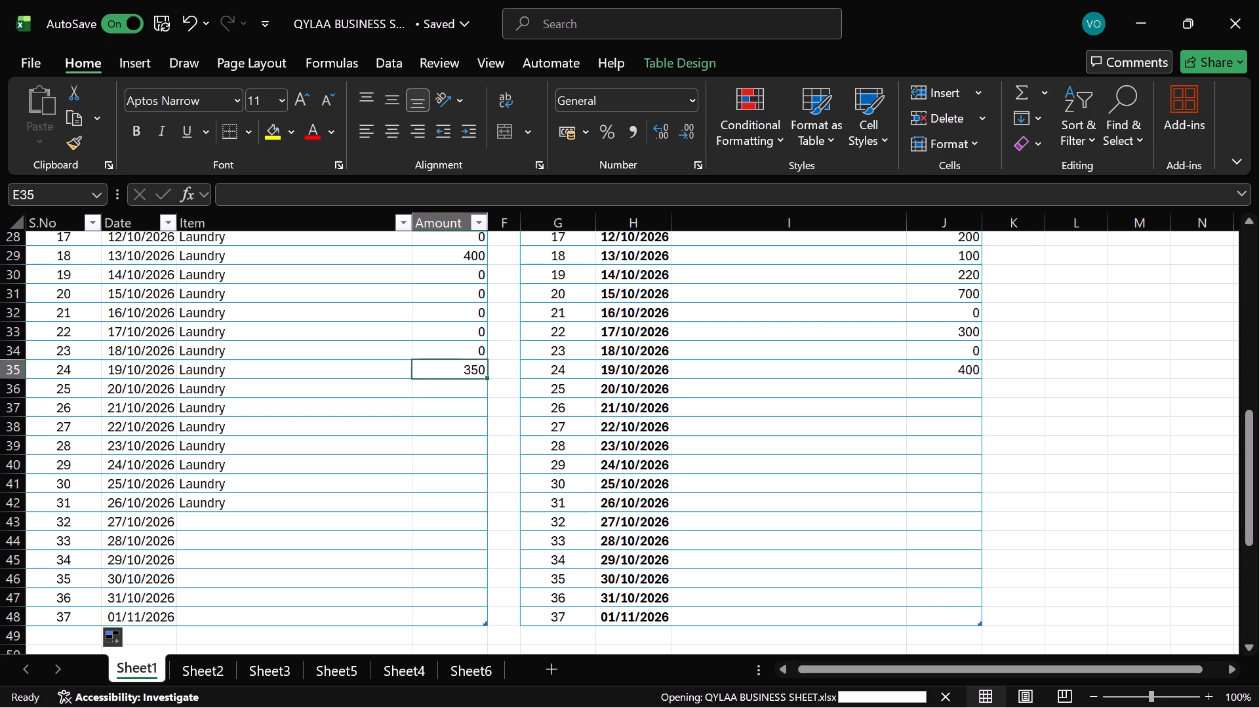
text(300)
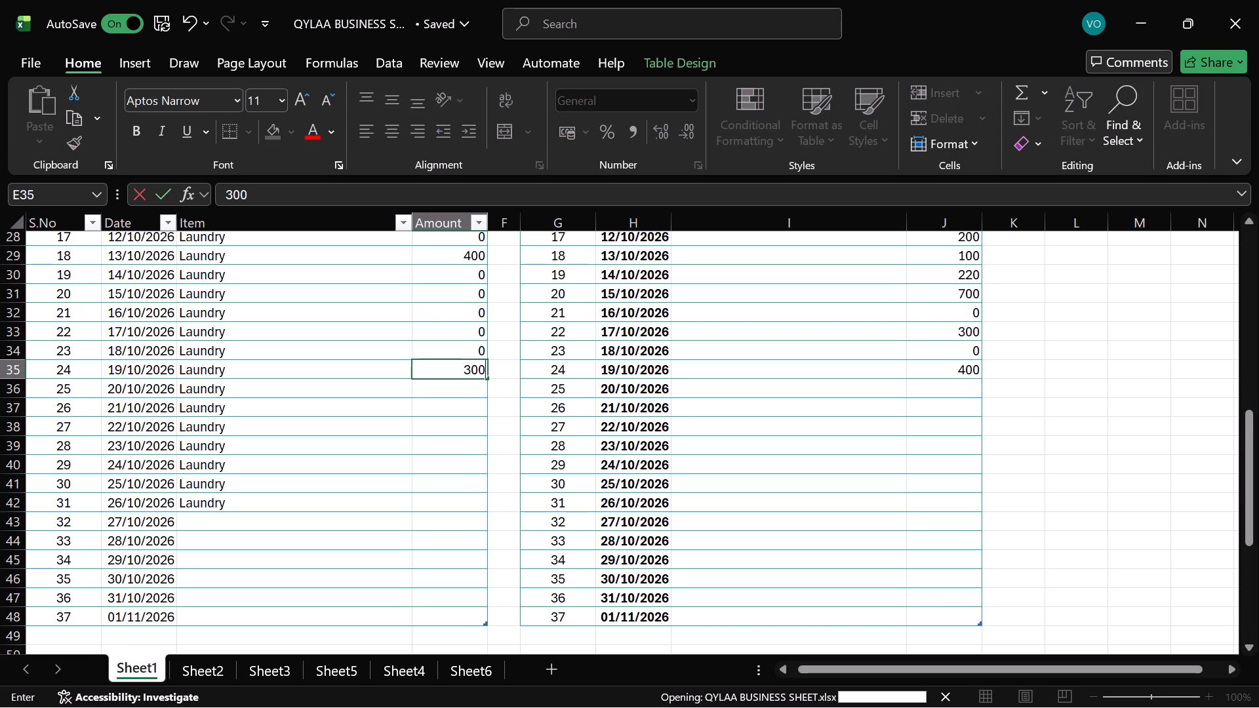
click(477, 385)
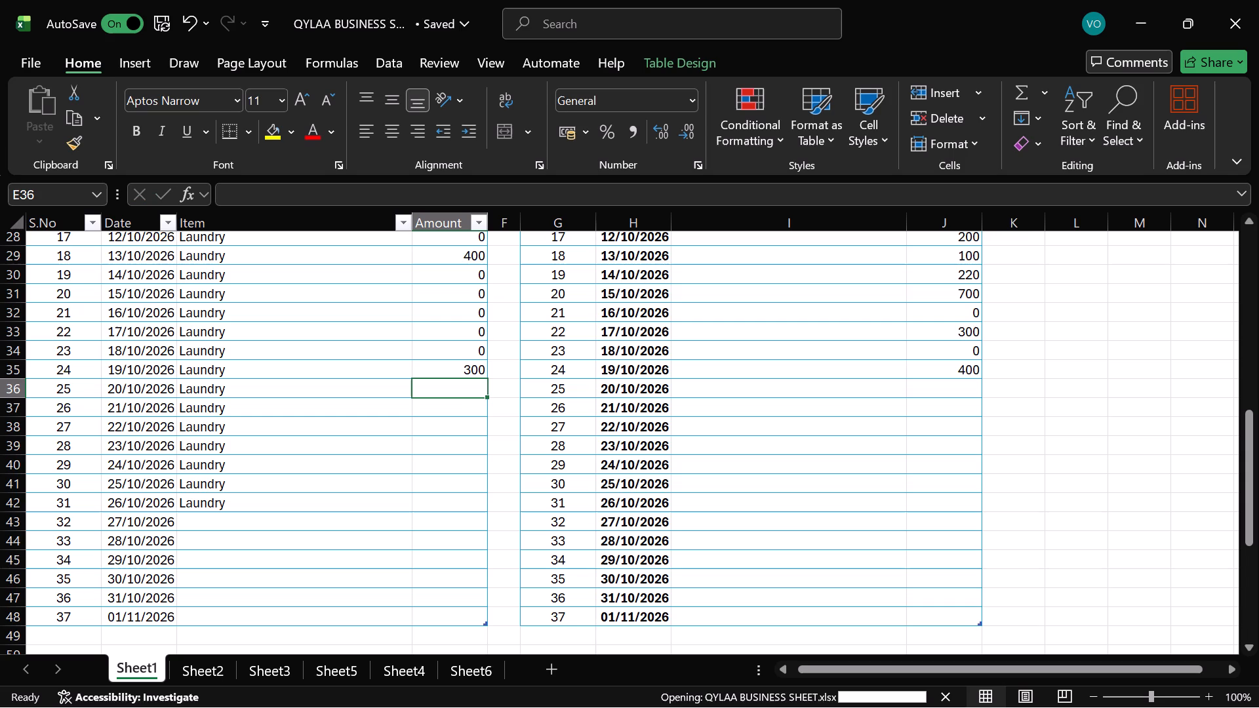
key(9)
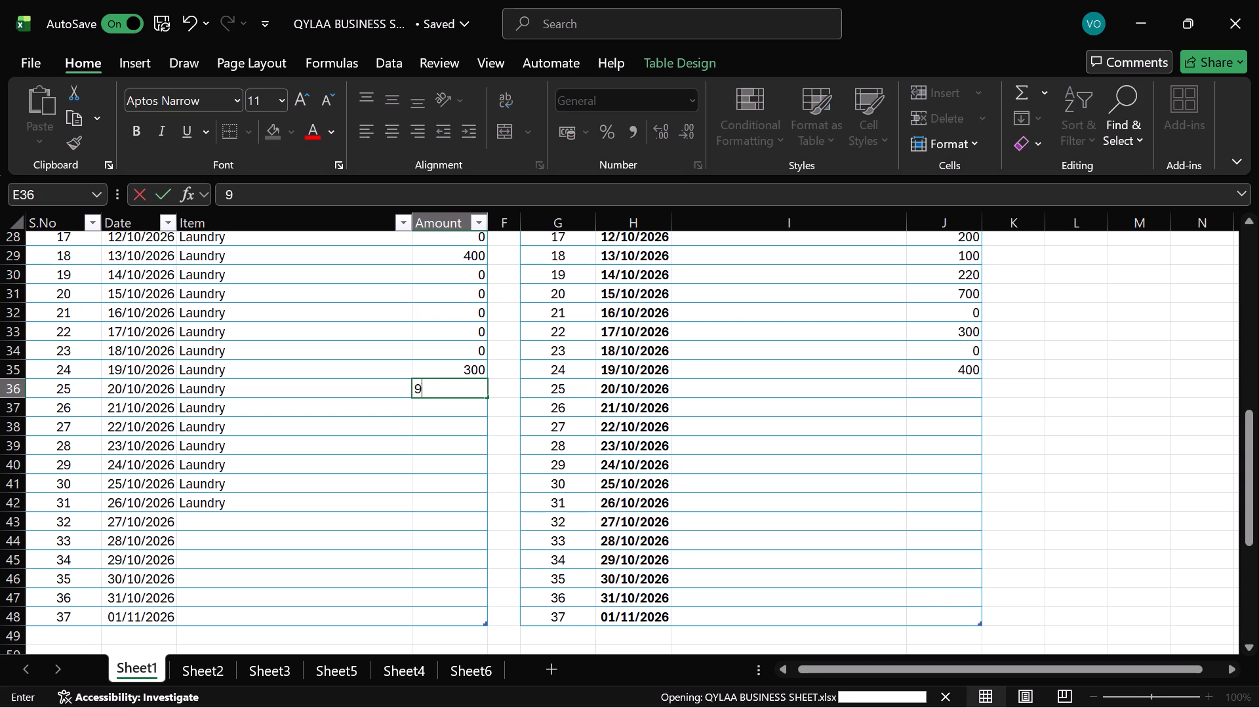
text(50)
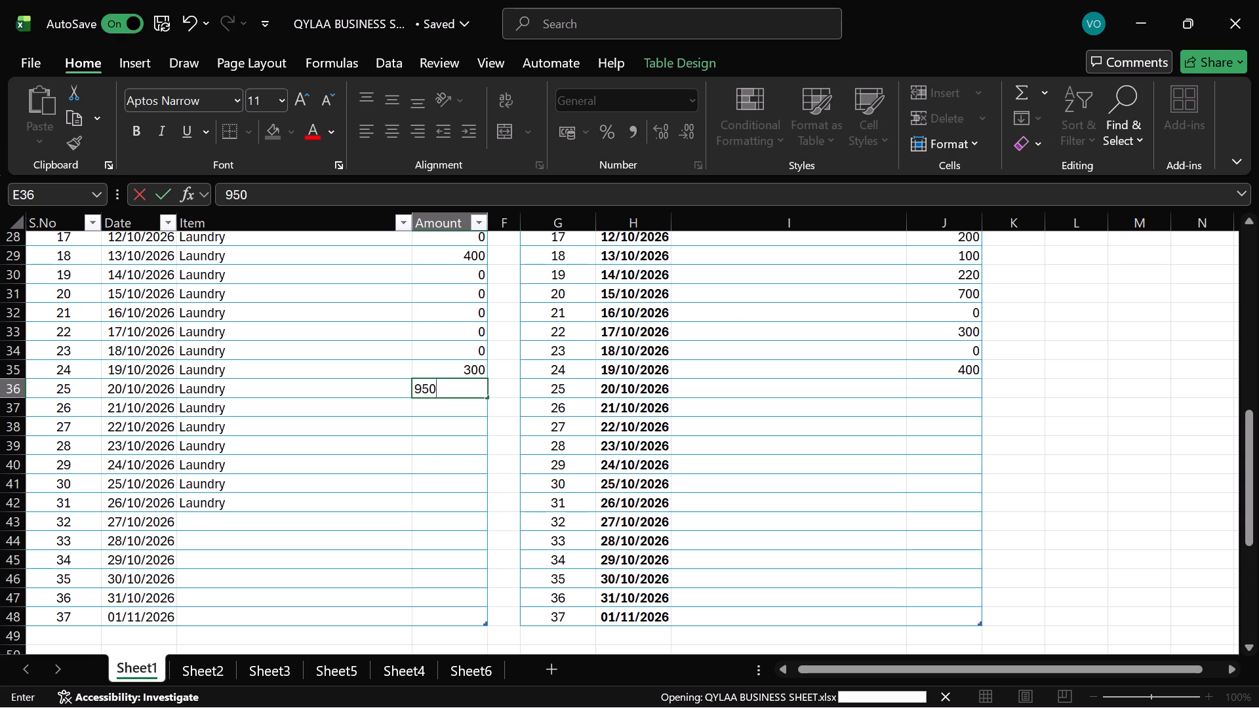
Enter 250 as the EXPENSES table's amount for 20/10/2026 in row 36.
click(917, 390)
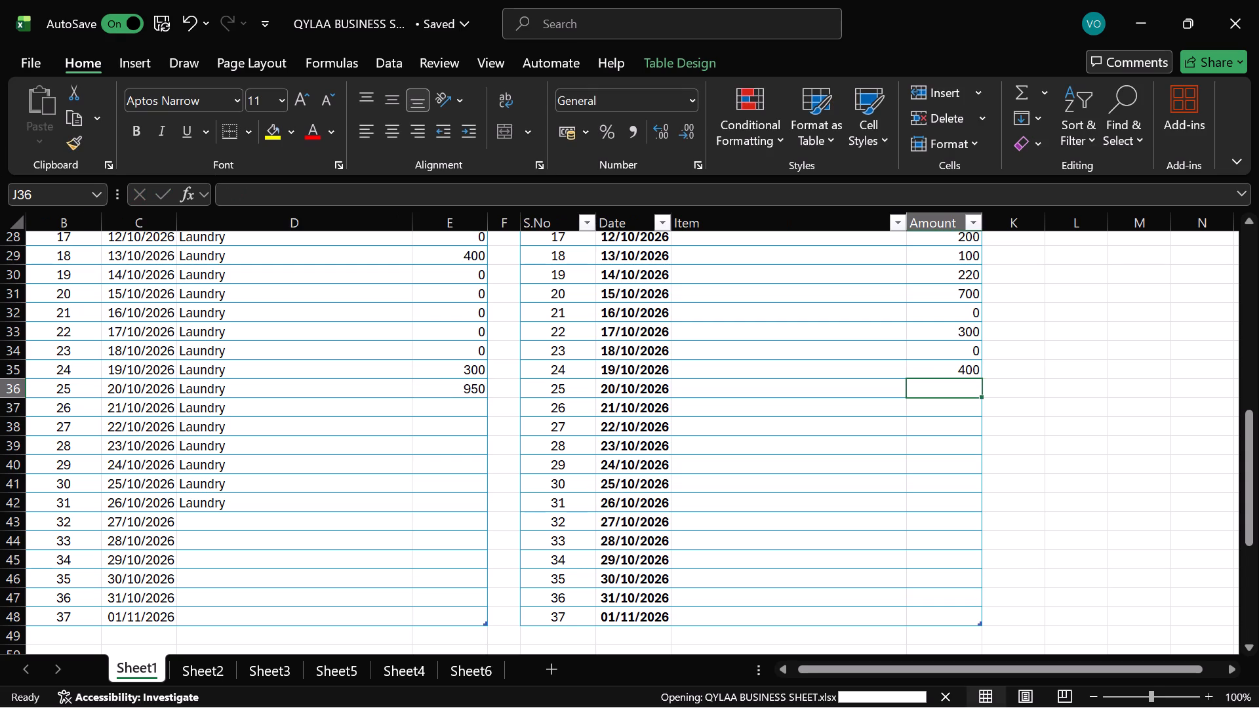
text(250)
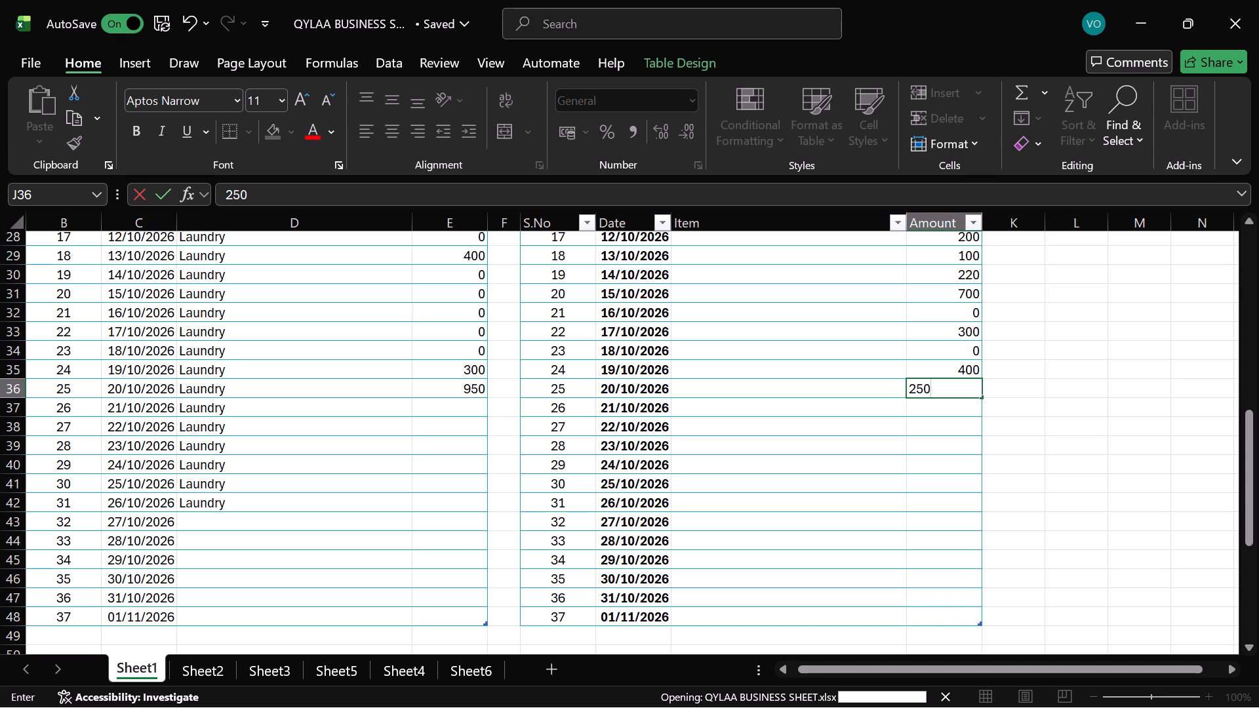
Log a 20/10/2026 expense in row 29 of Sheet4, with Fuel as the item and 250 as the amount.
click(416, 671)
scroll(109, 553, down, 1)
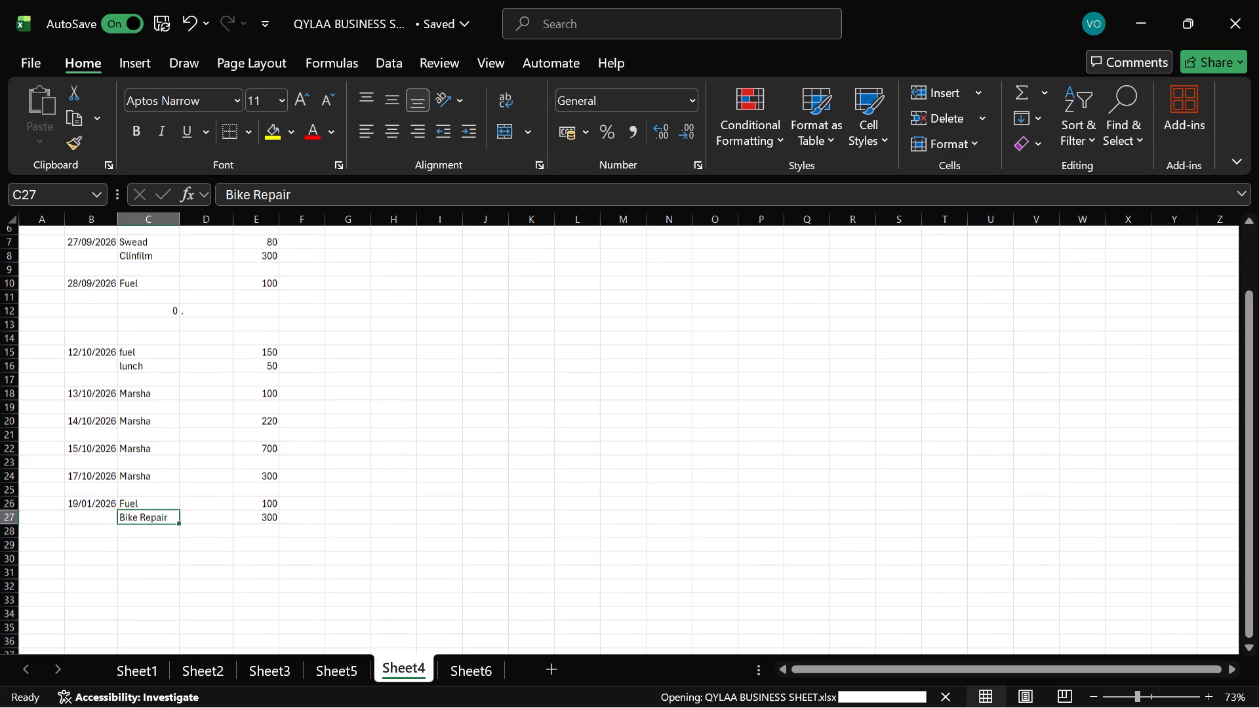
scroll(109, 553, down, 2)
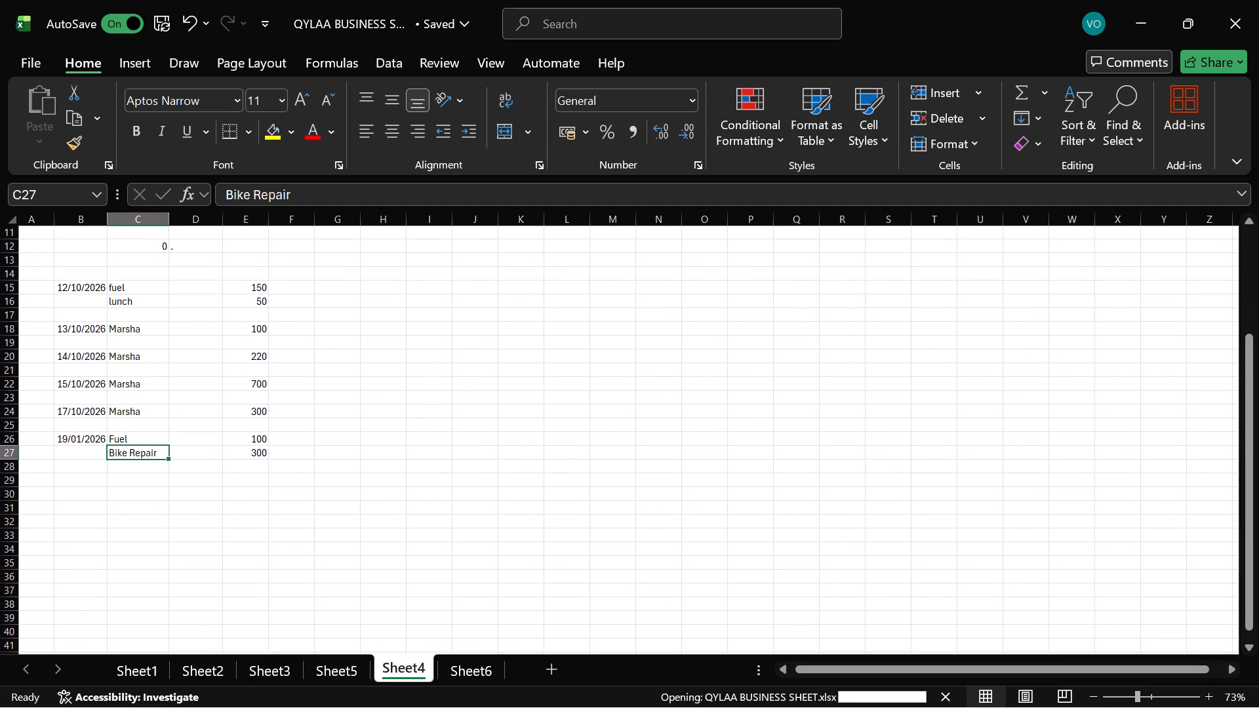
click(89, 482)
text(20)
key(slash)
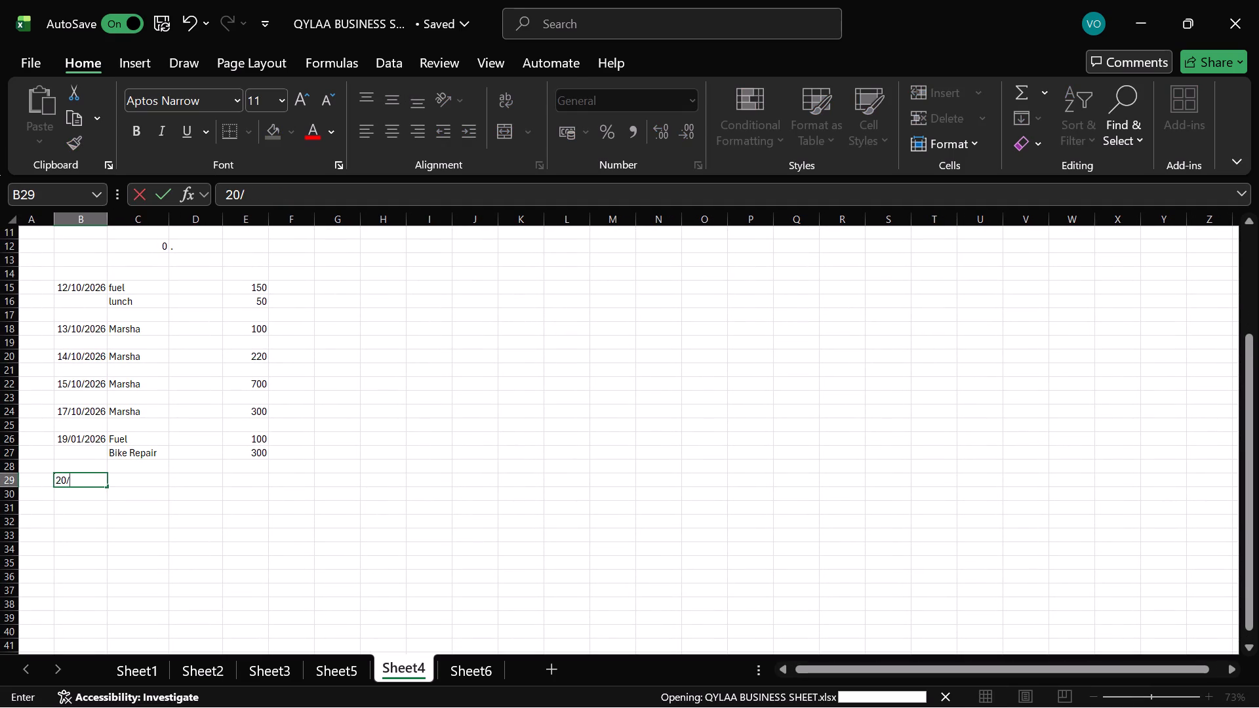
text(10)
key(slash)
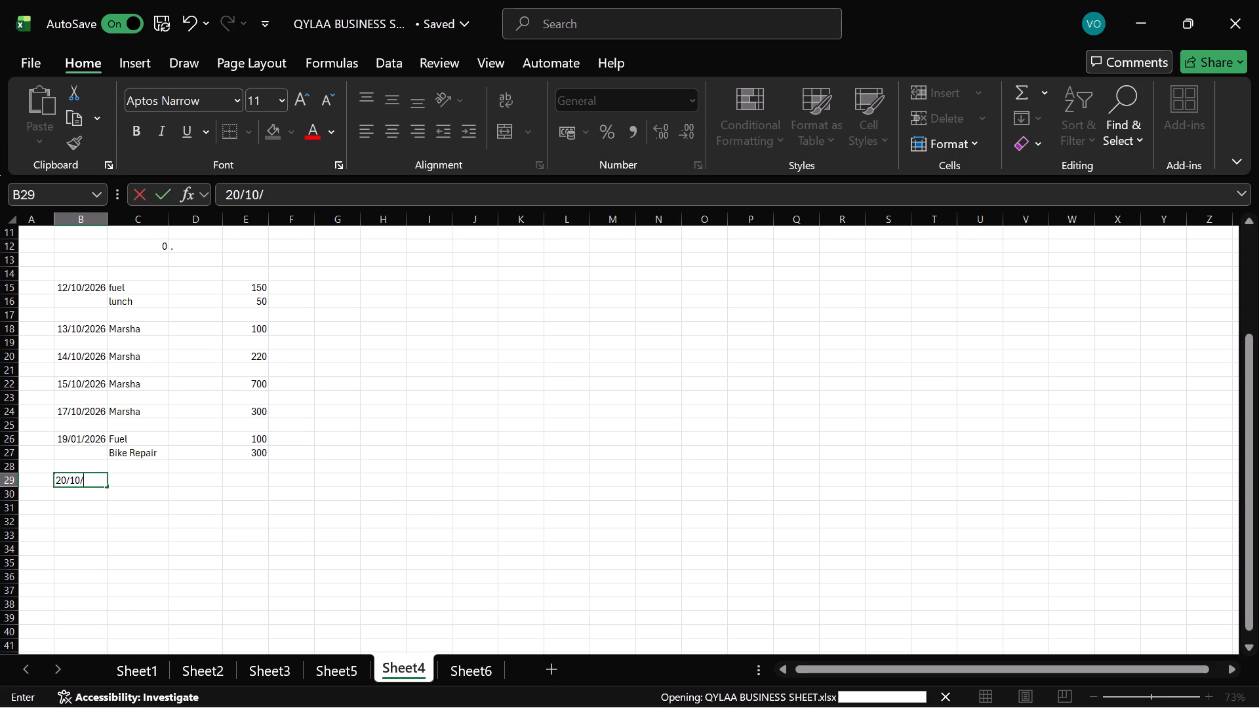
key(2)
key(6)
key(Return)
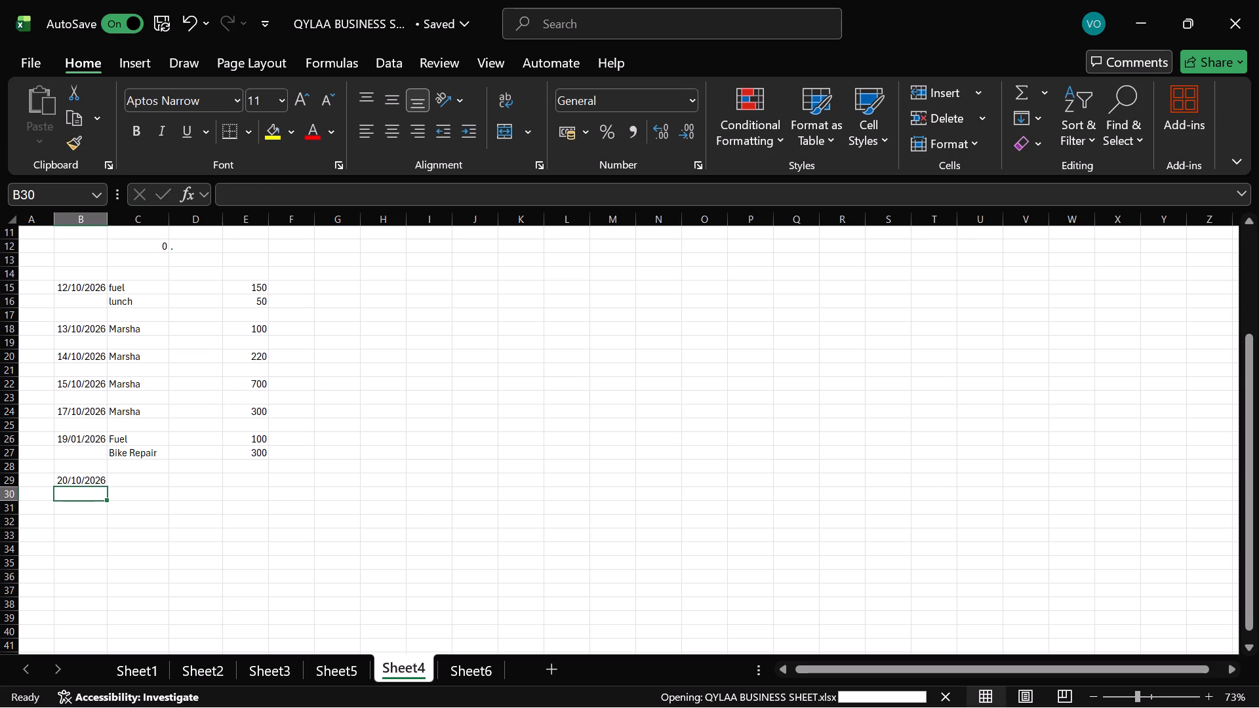
click(136, 484)
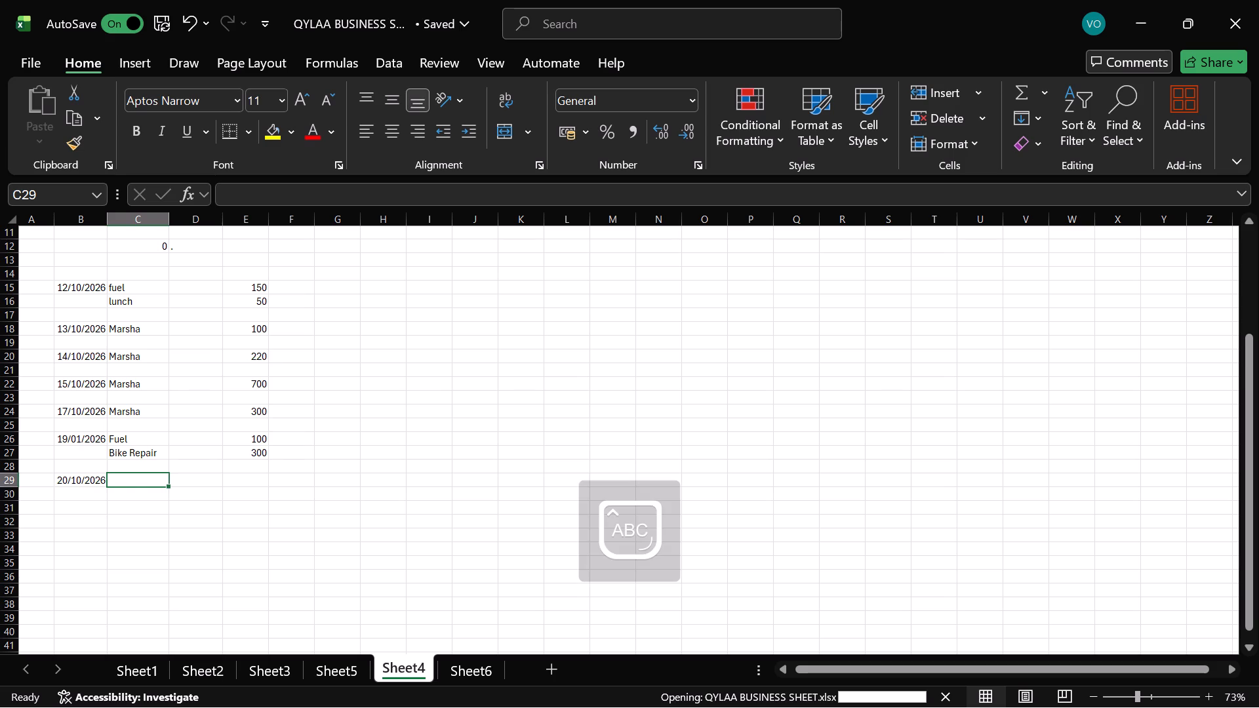
text(uel)
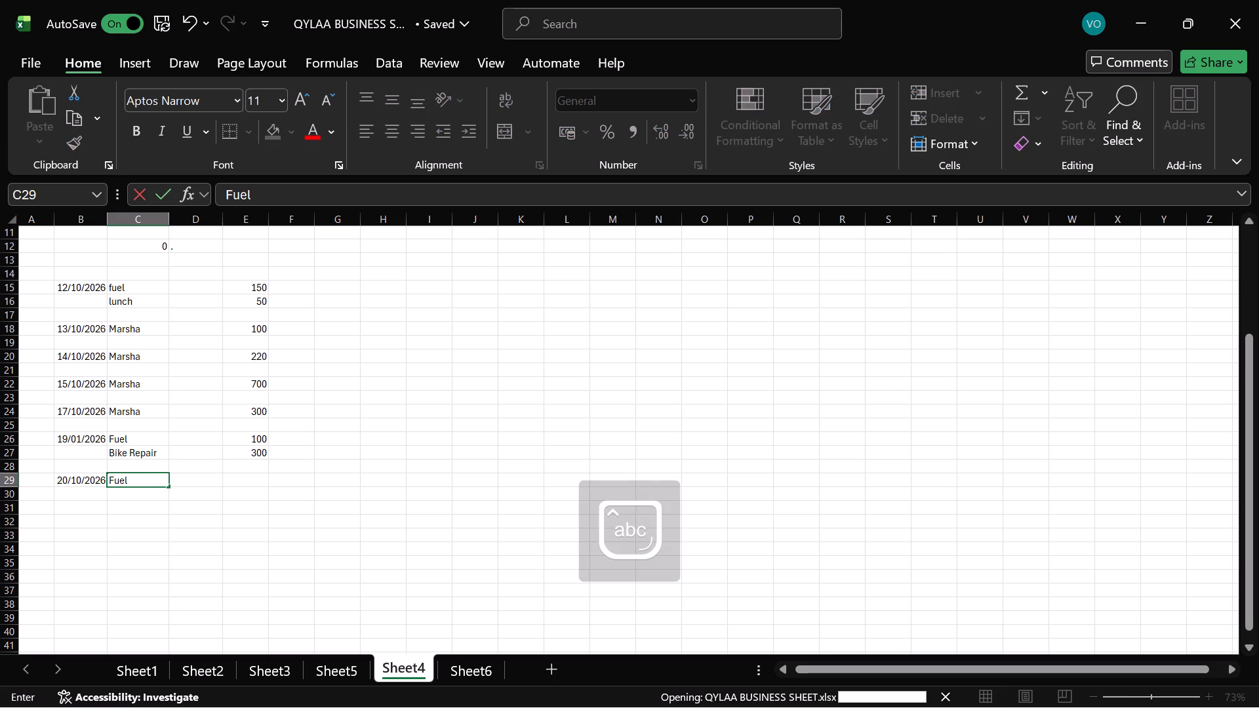
click(244, 477)
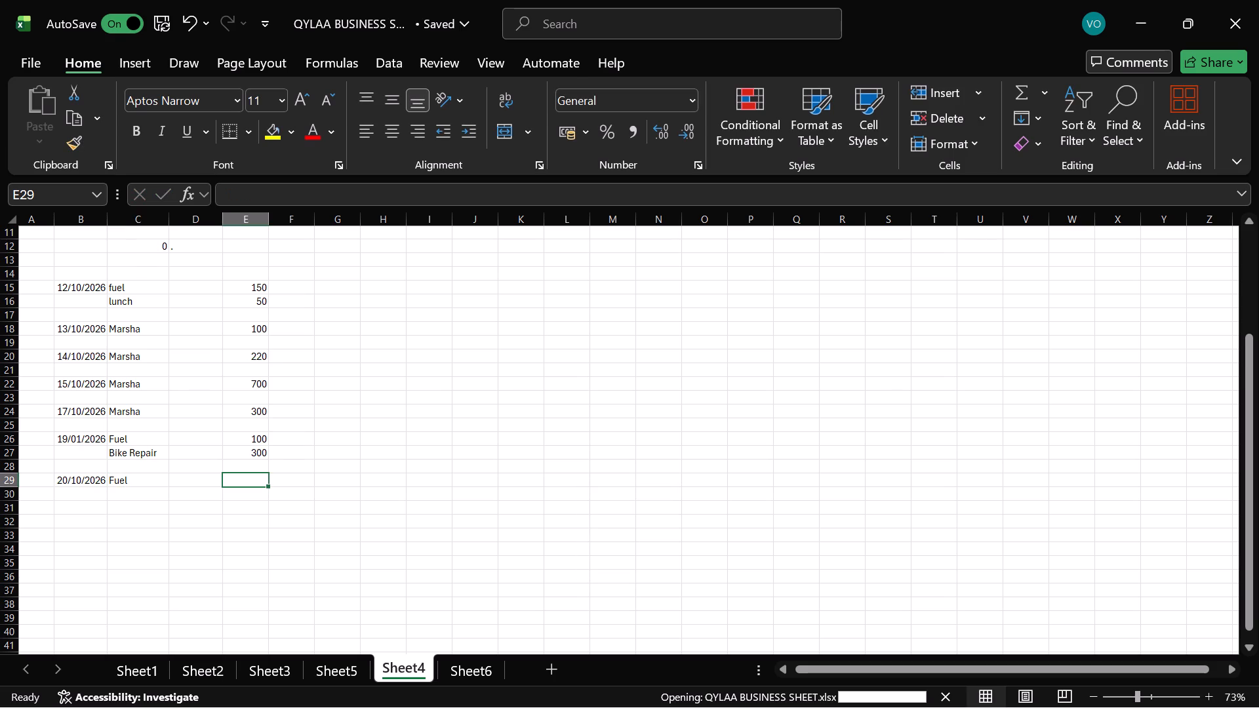
text(250)
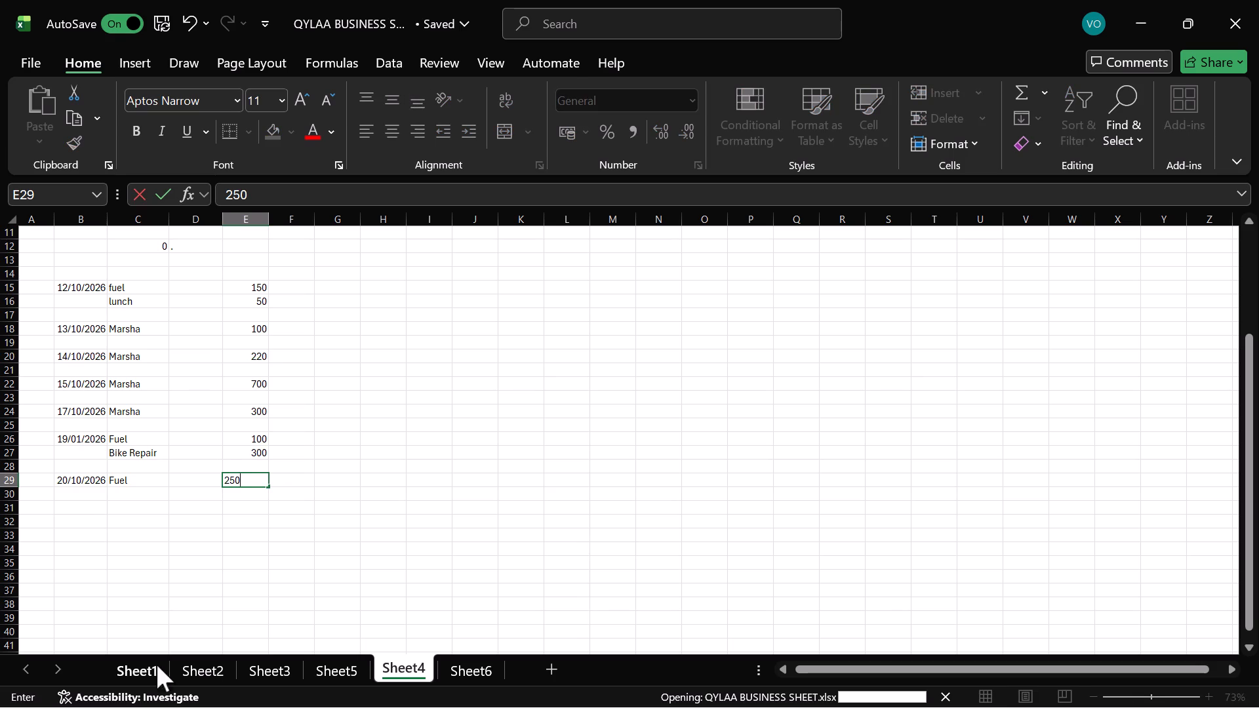
Fill the INCOME table's Item column on Sheet1 with Laundry from row 42 down to 01/11/2026 in row 48.
click(139, 667)
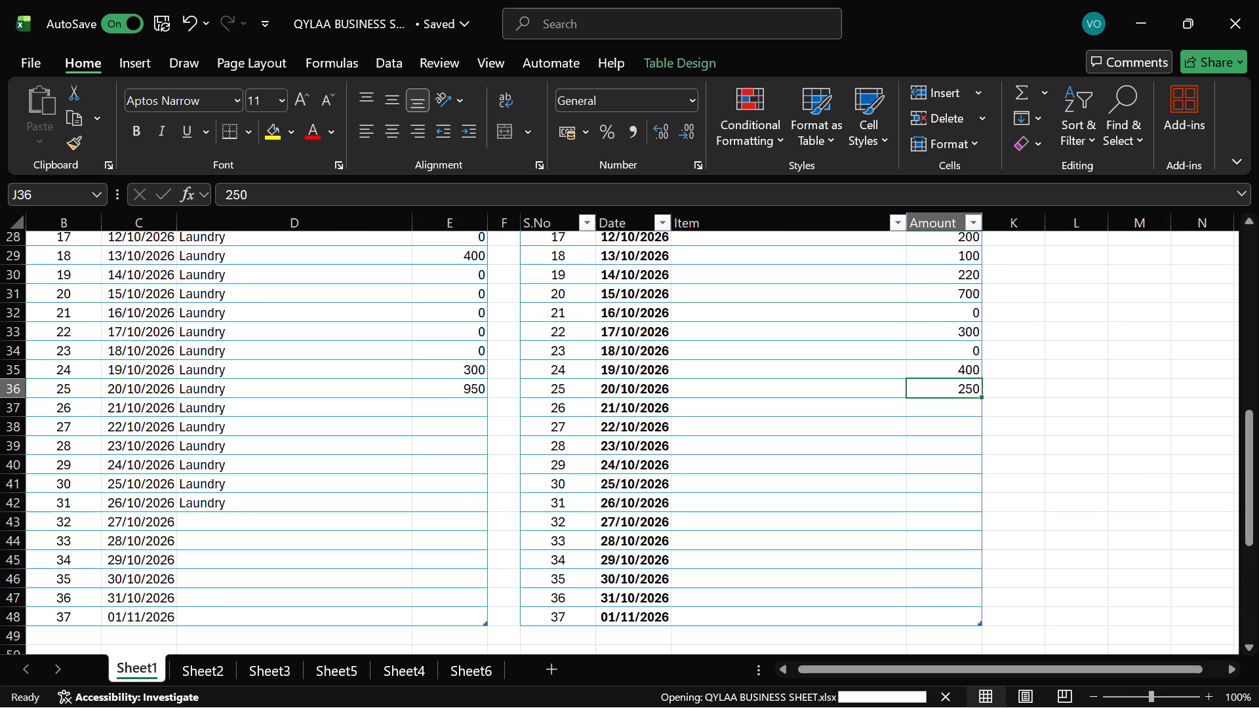
click(260, 520)
click(236, 496)
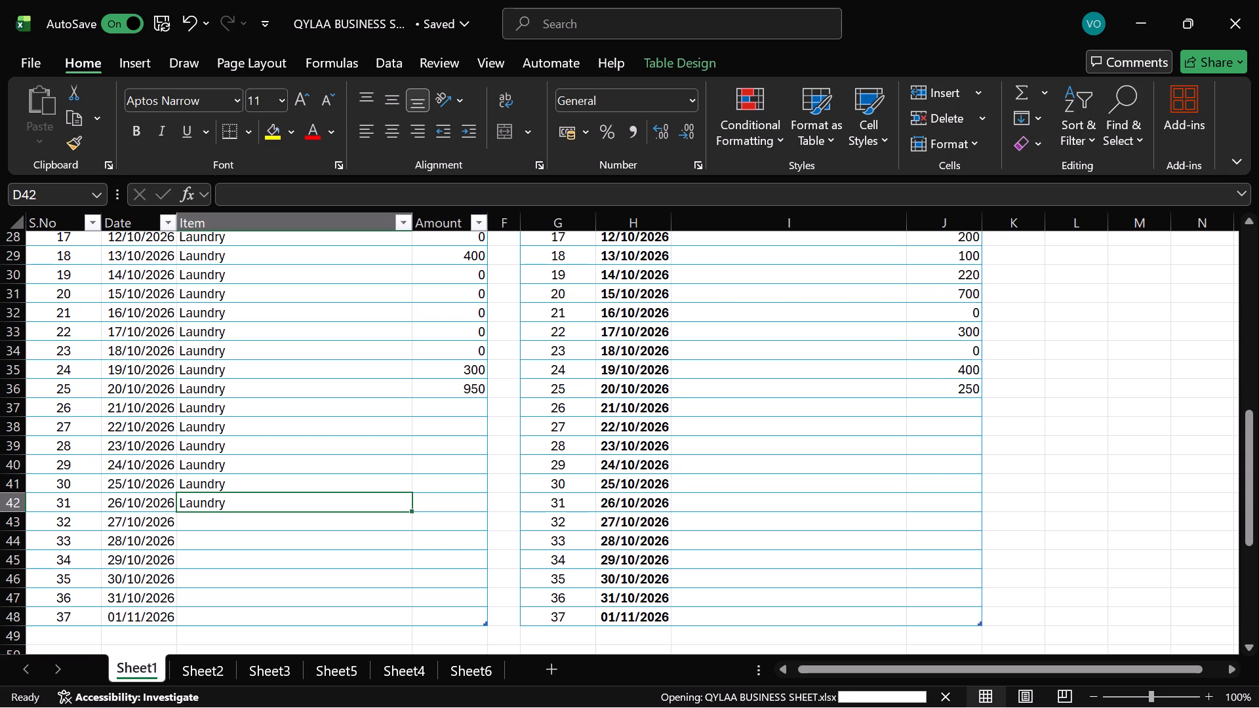
drag(409, 511, 407, 582)
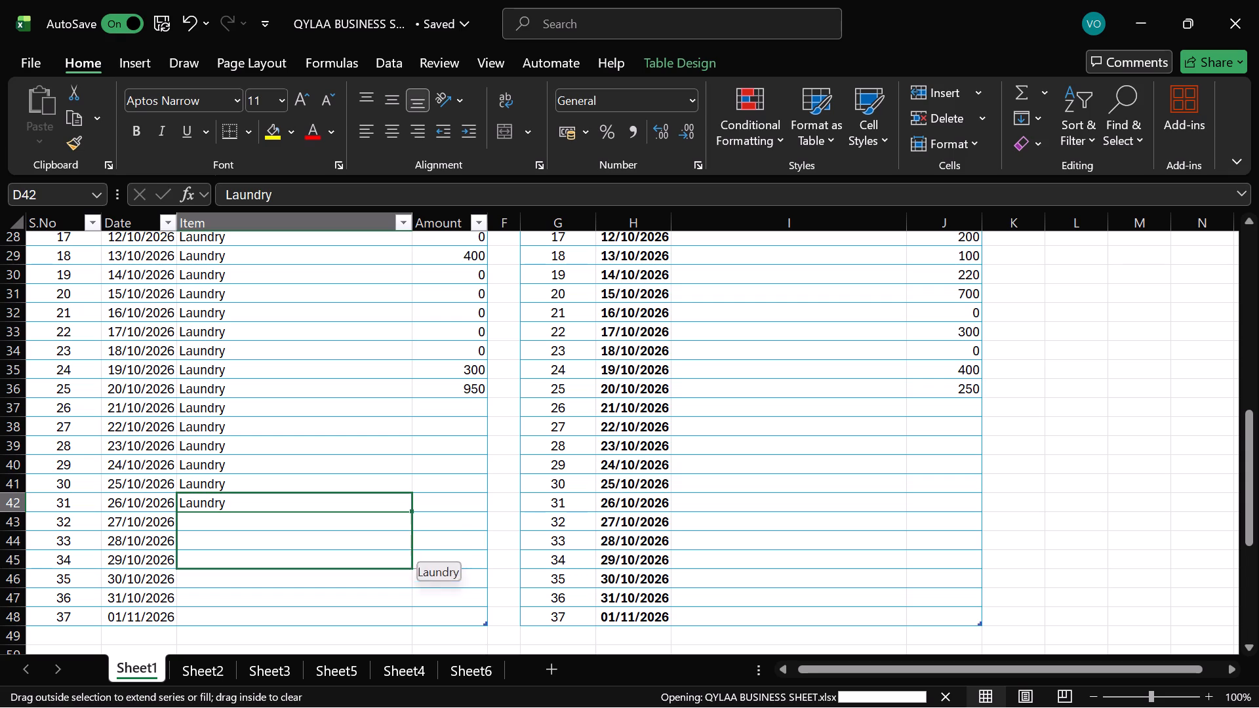
drag(407, 582, 406, 621)
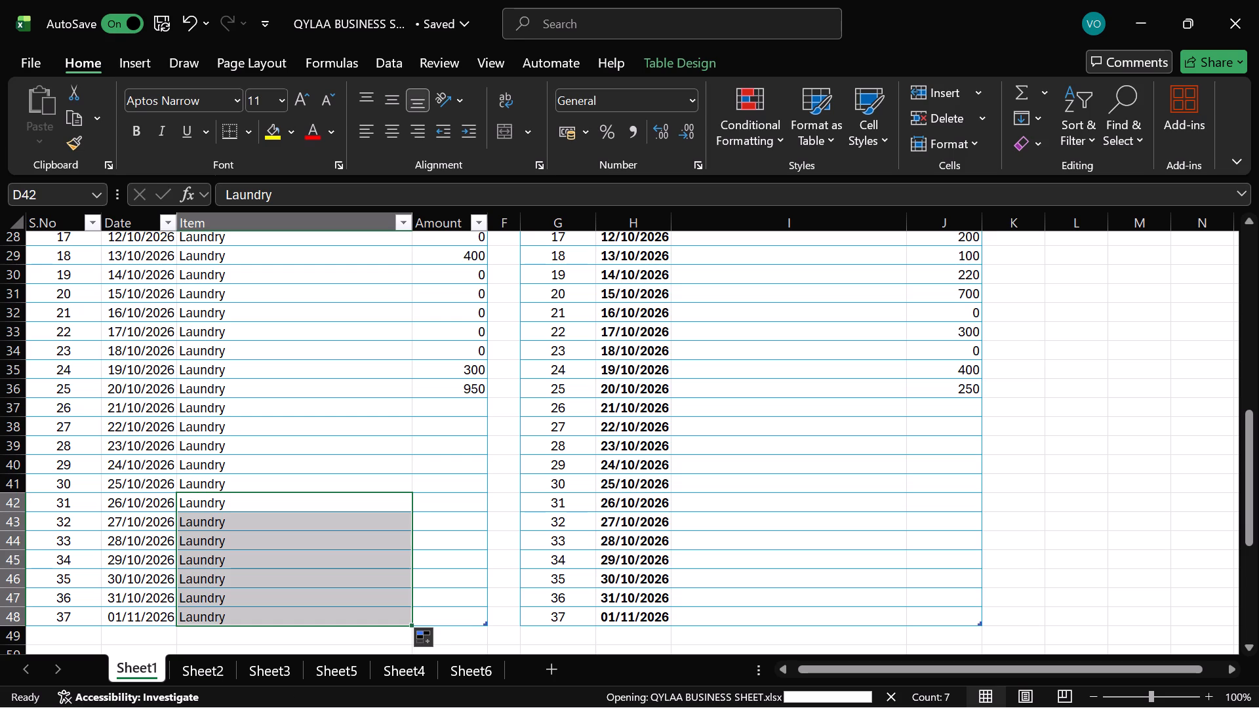
Look through Sheet5, Sheet6, Sheet4 and Sheet2, and check Sheet1's summary totals against the INCOME and EXPENSES entries down to 20/10/2026.
click(340, 667)
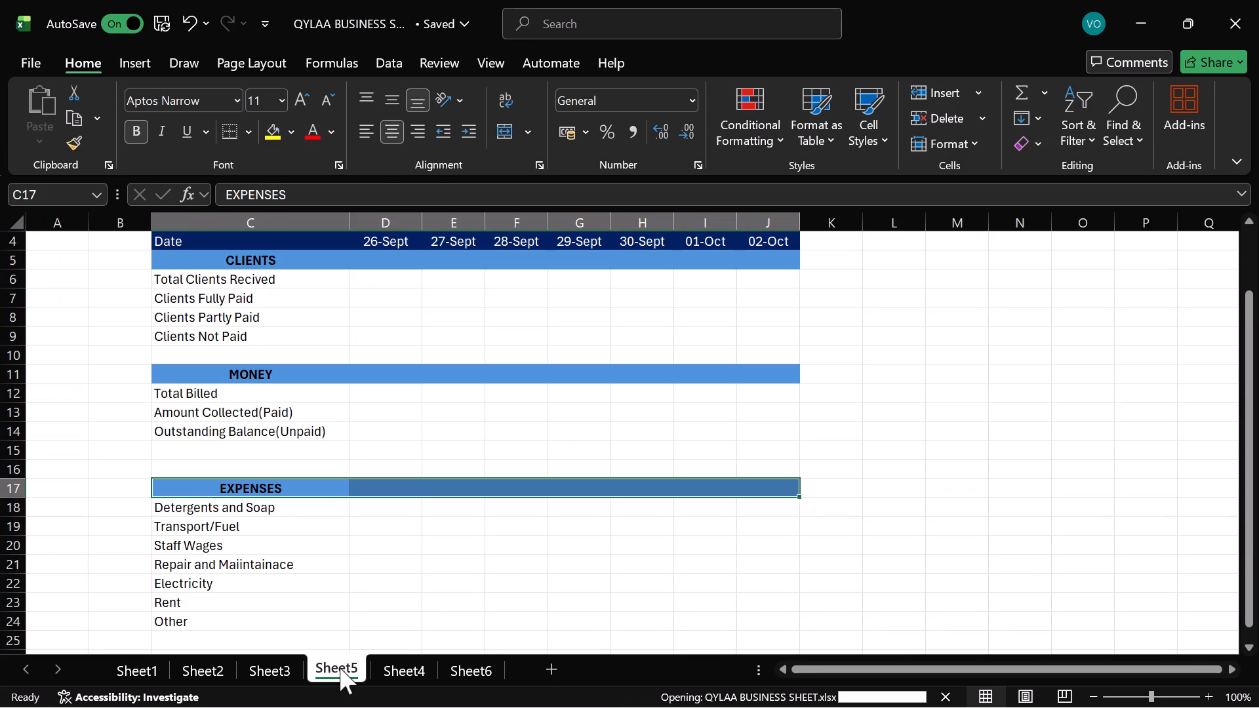
scroll(340, 667, down, 1)
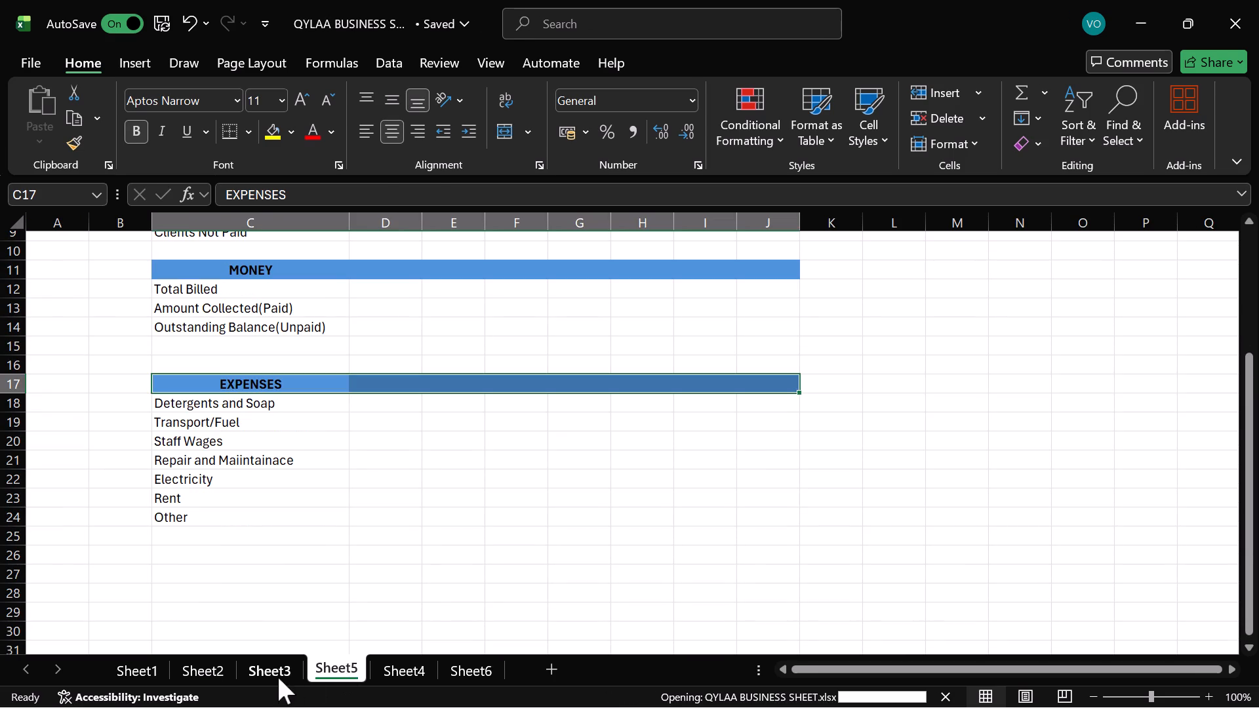
click(458, 669)
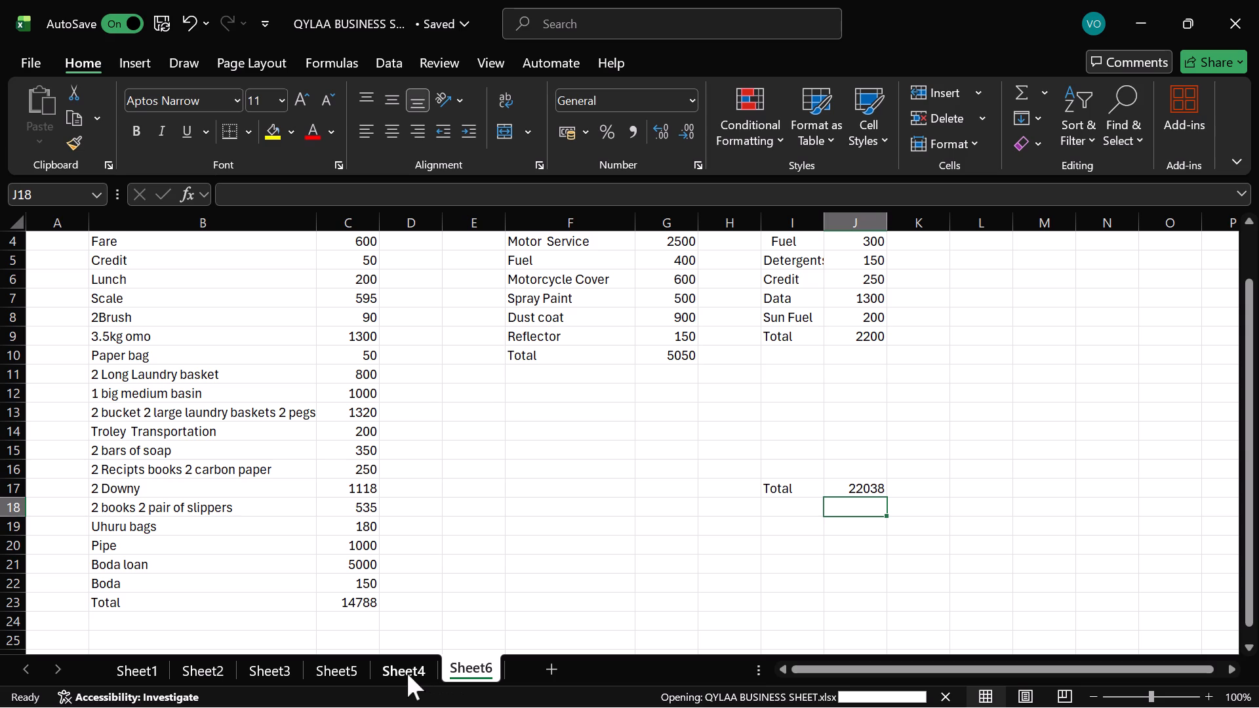
click(407, 673)
click(228, 667)
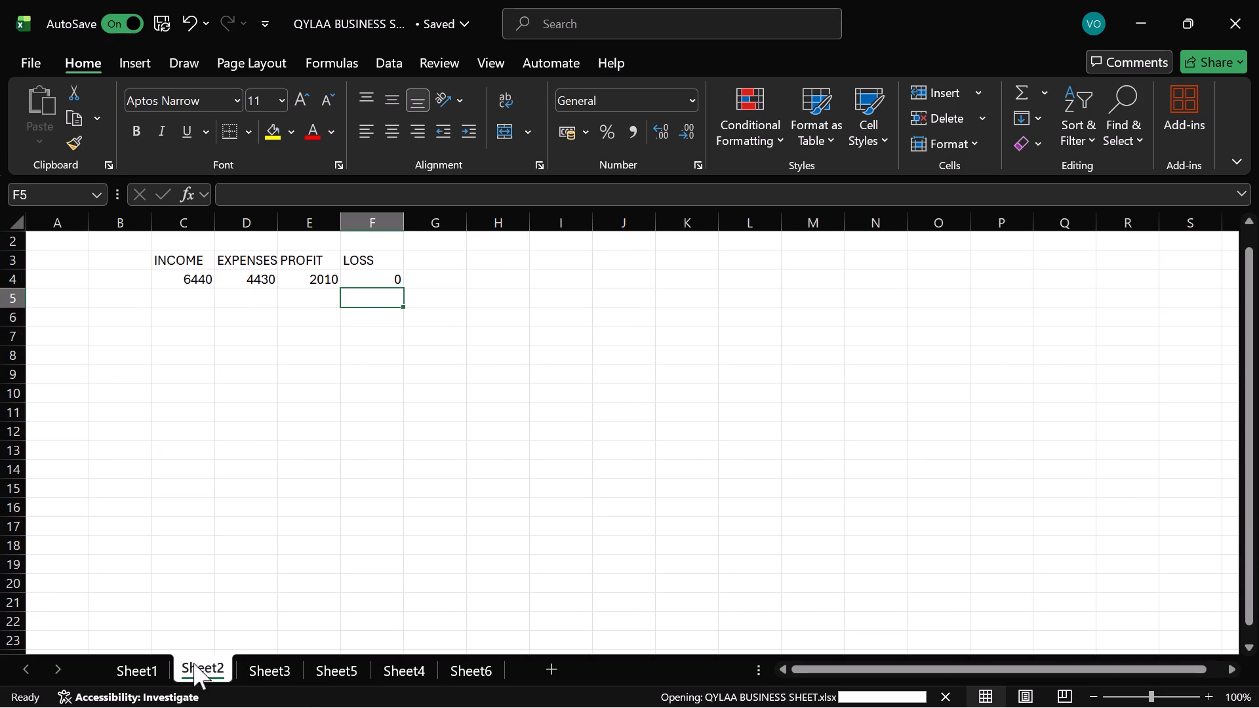
click(151, 660)
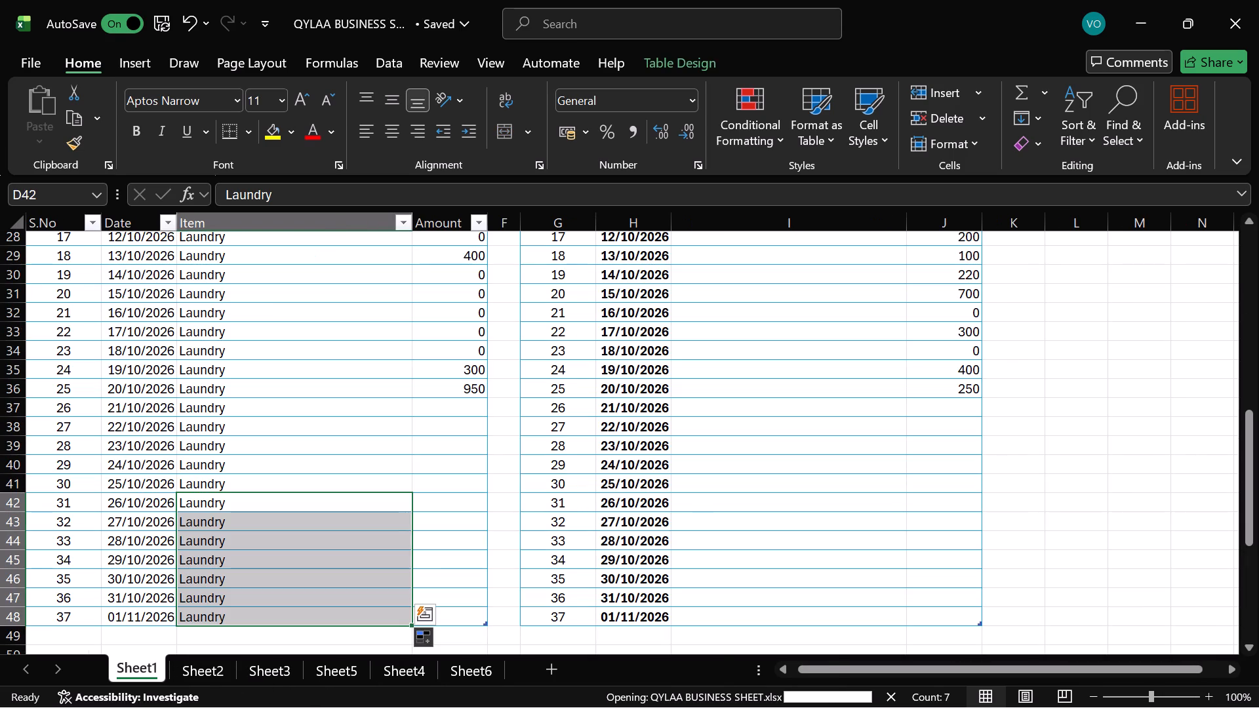
scroll(767, 295, up, 2)
scroll(767, 295, down, 1)
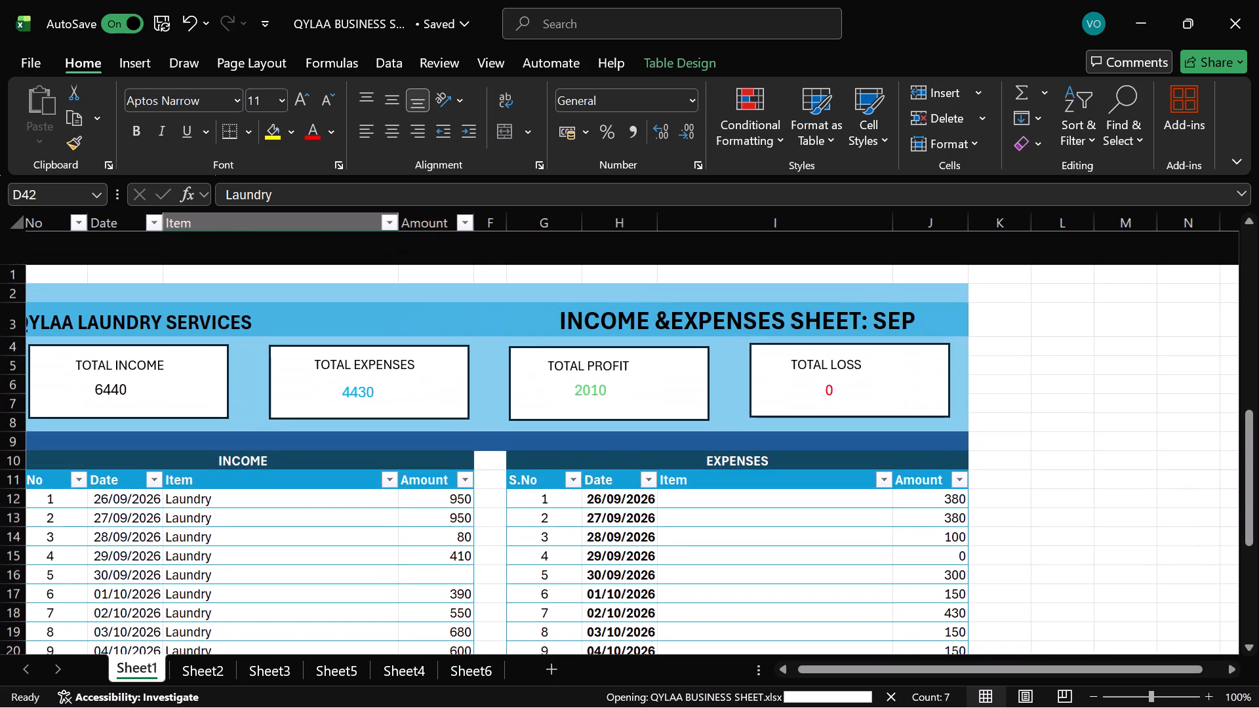
scroll(767, 295, down, 1)
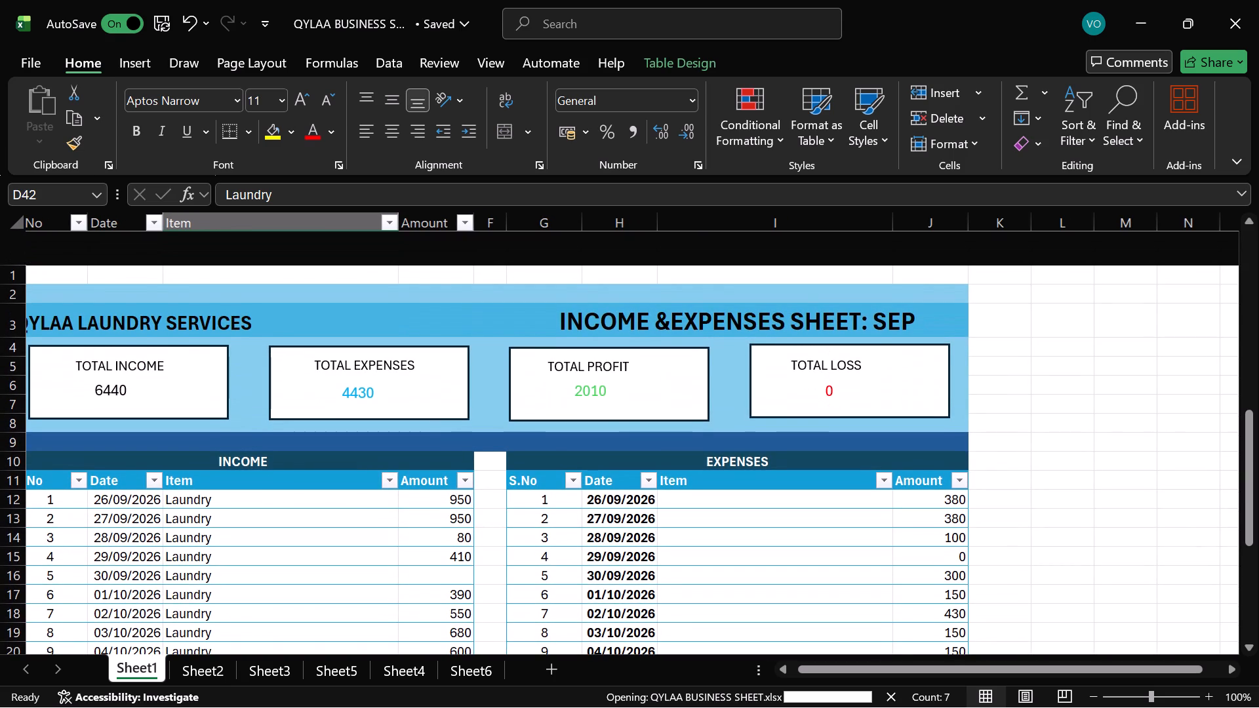
scroll(767, 295, down, 1)
scroll(767, 295, up, 2)
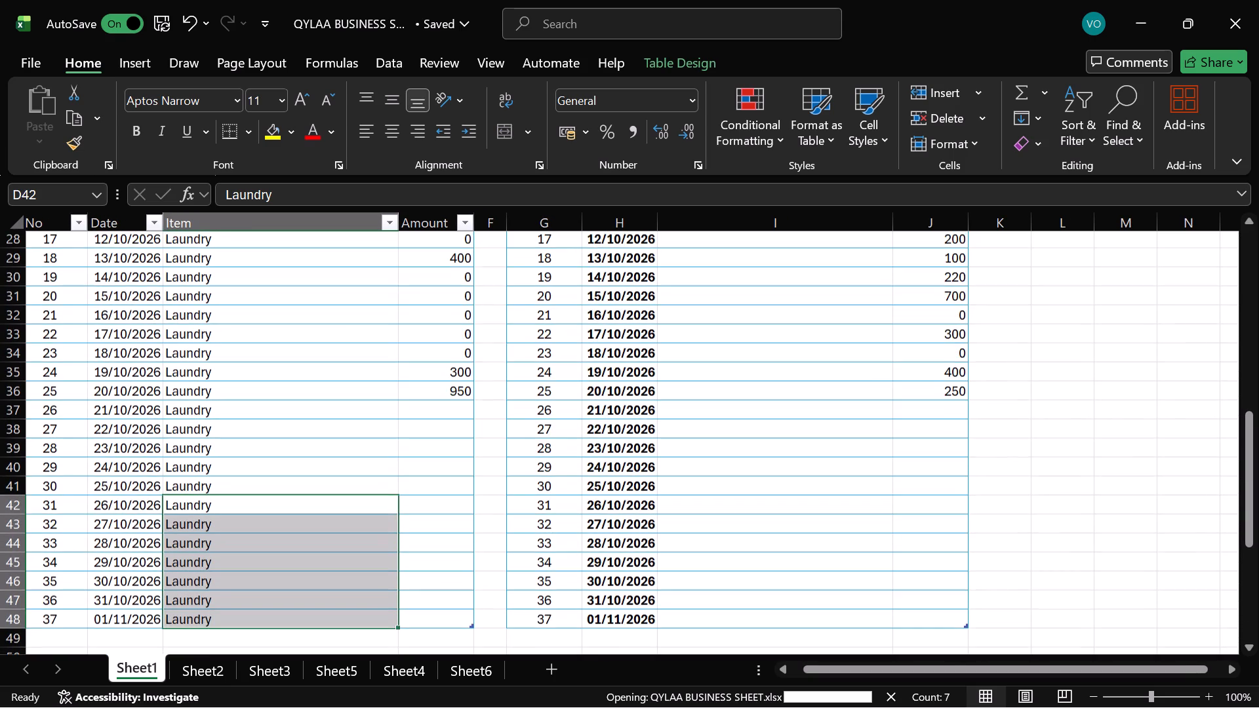
scroll(777, 335, up, 1)
click(964, 420)
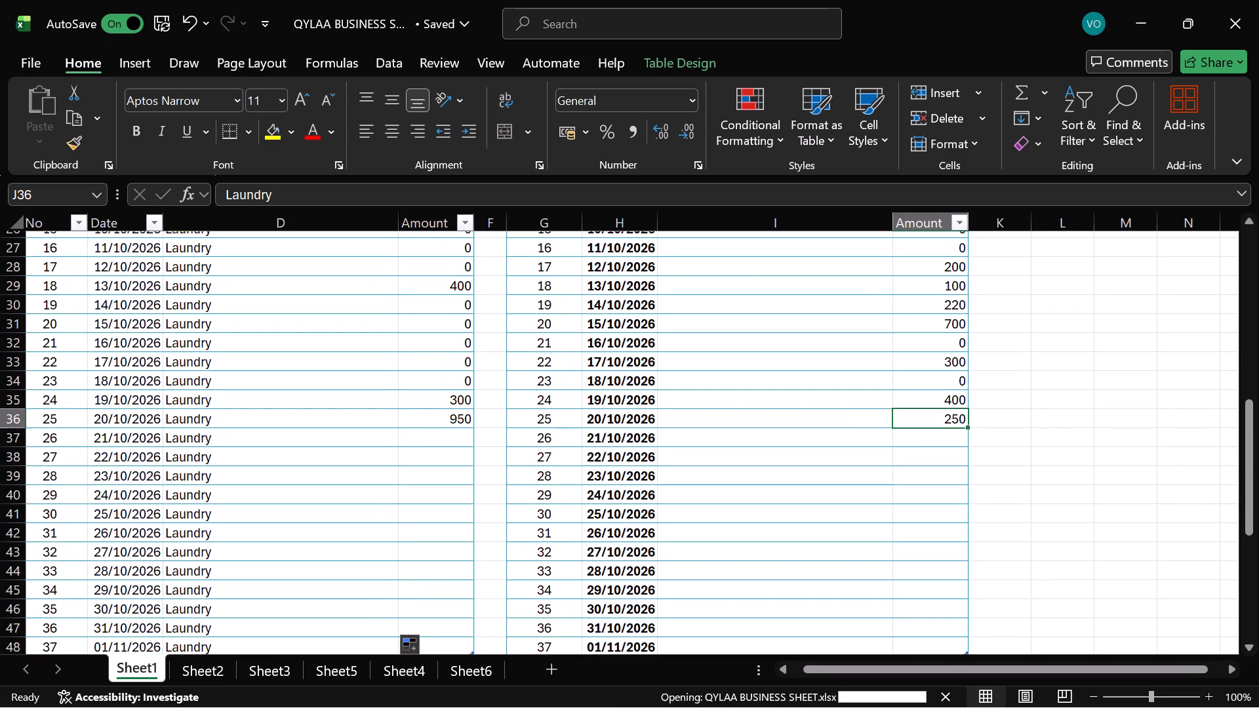
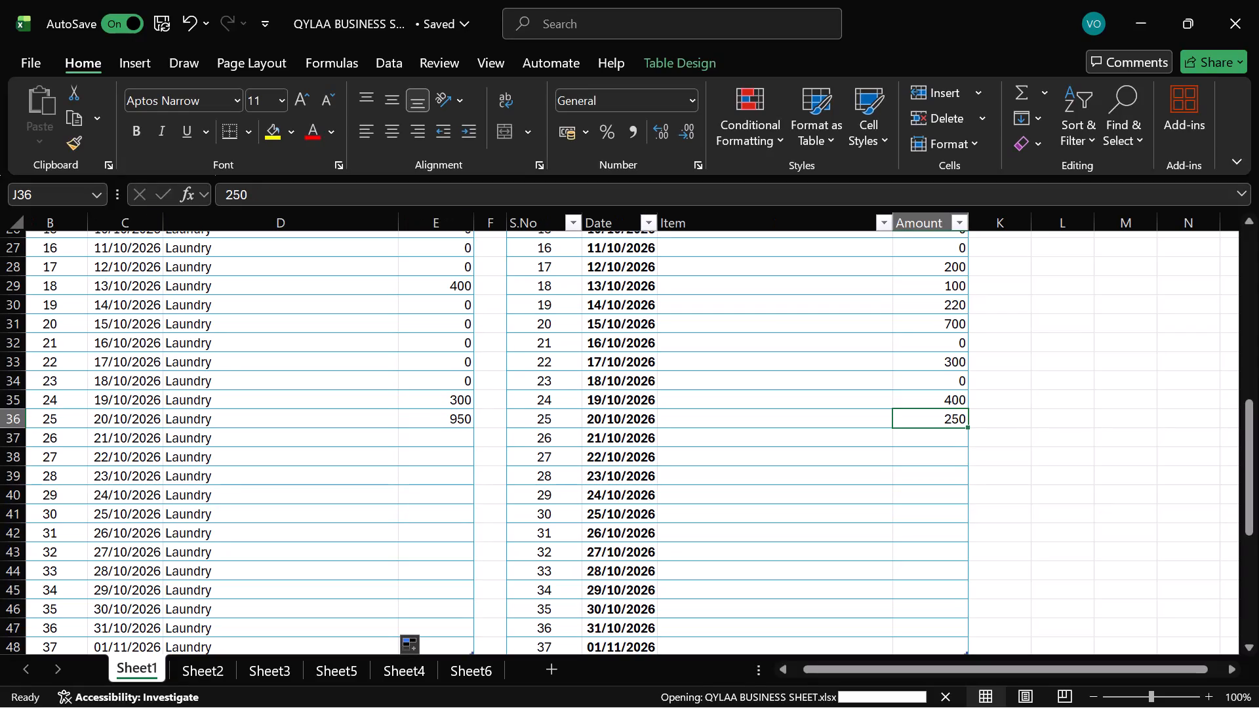
Set the EXPENSES table's amount for 20/10/2026 on Sheet1 to 450.
text(450)
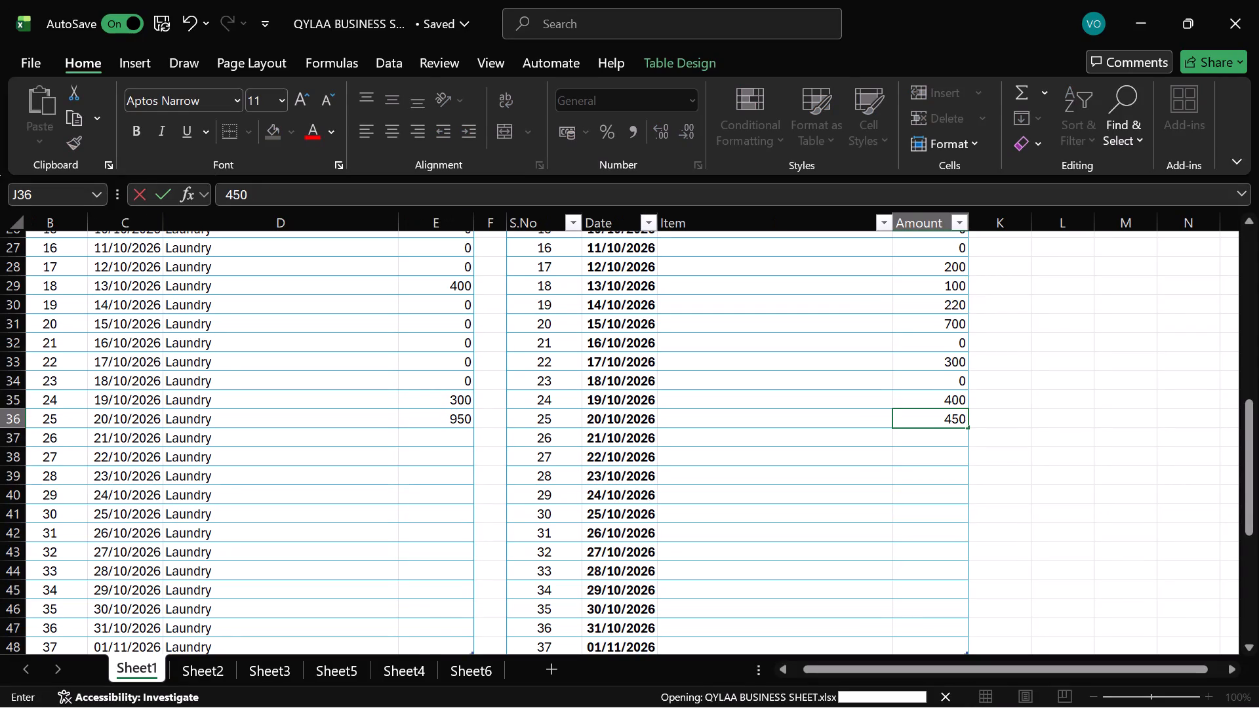
scroll(905, 351, down, 1)
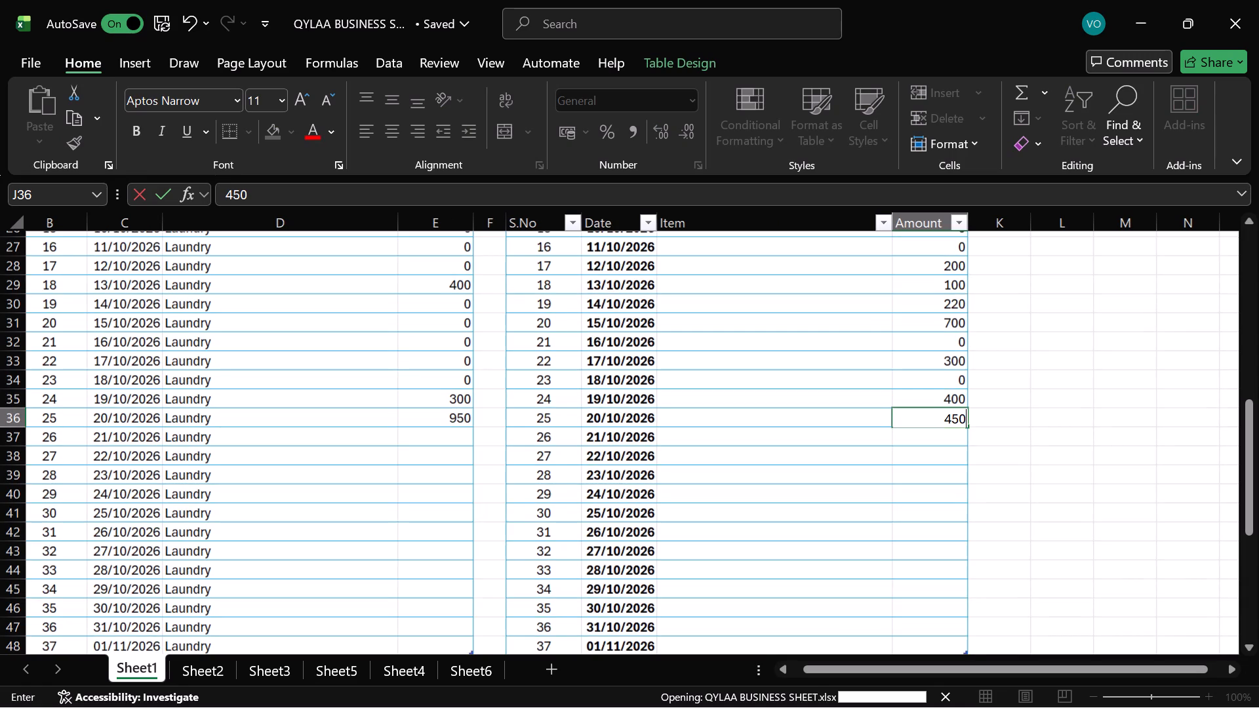
click(476, 682)
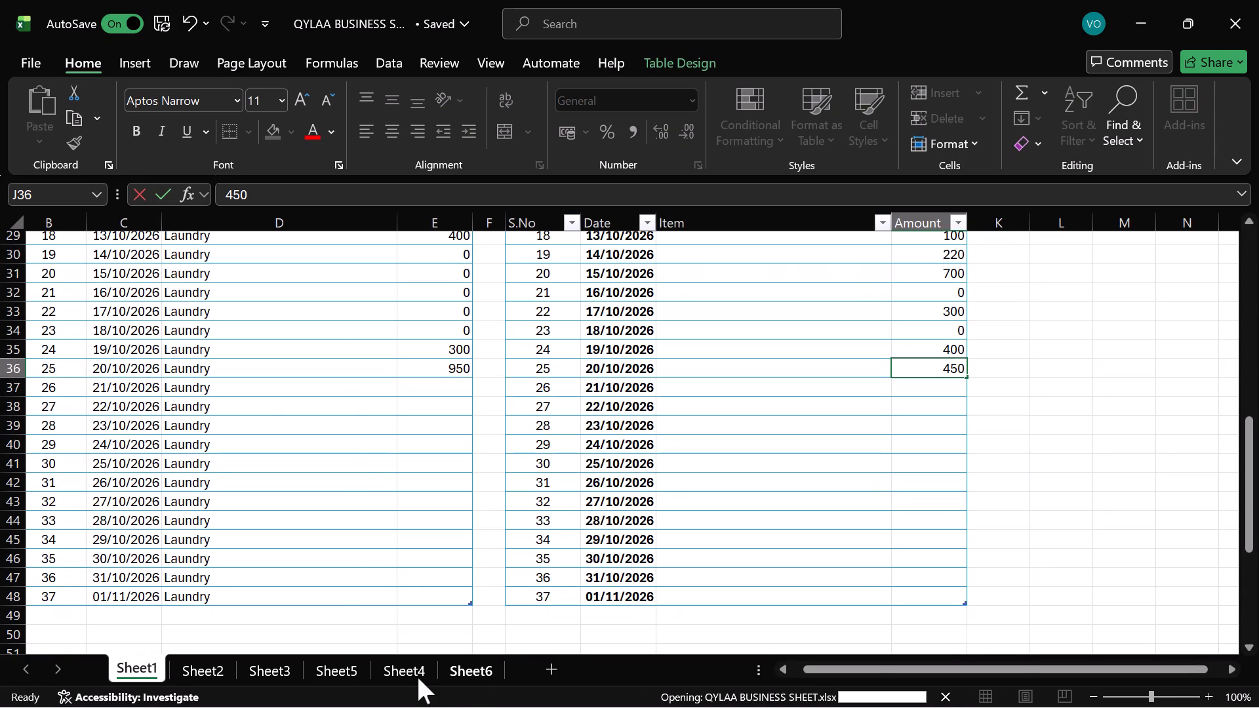
Log two more fuel expenses under 20/10/2026 on Sheet4, 150 in row 30 and 50 in row 31, and return to Sheet1.
click(418, 677)
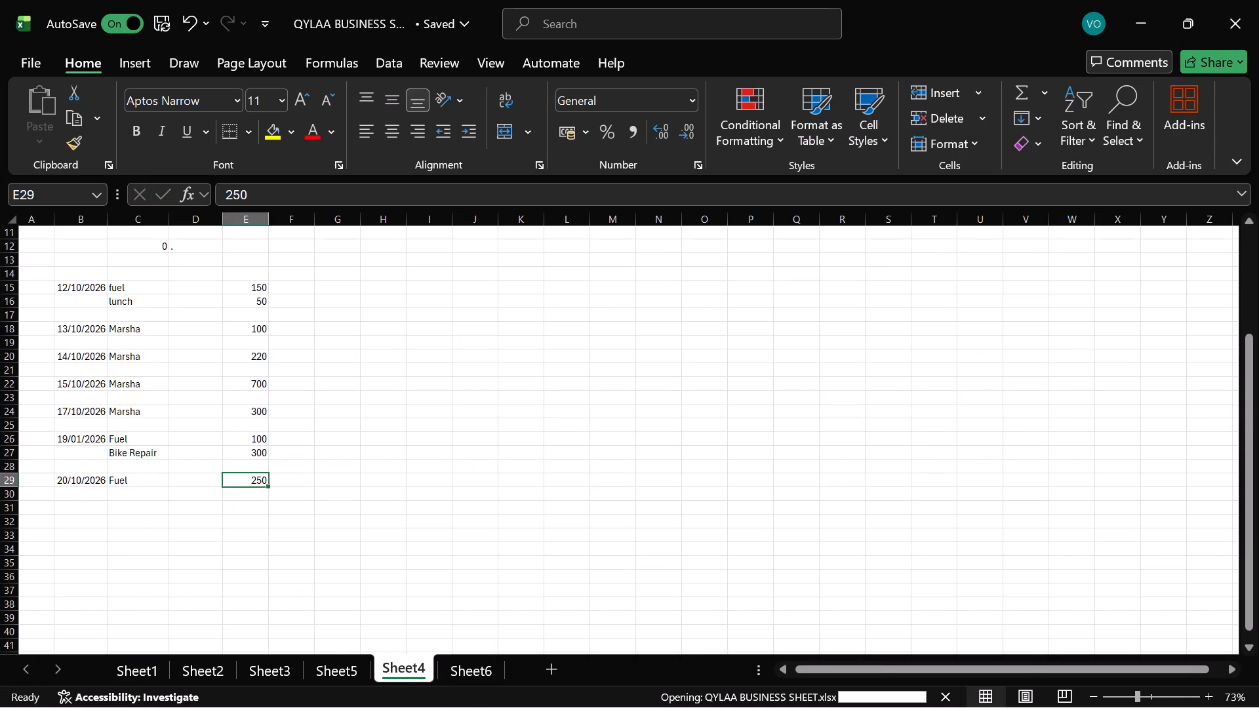
click(252, 494)
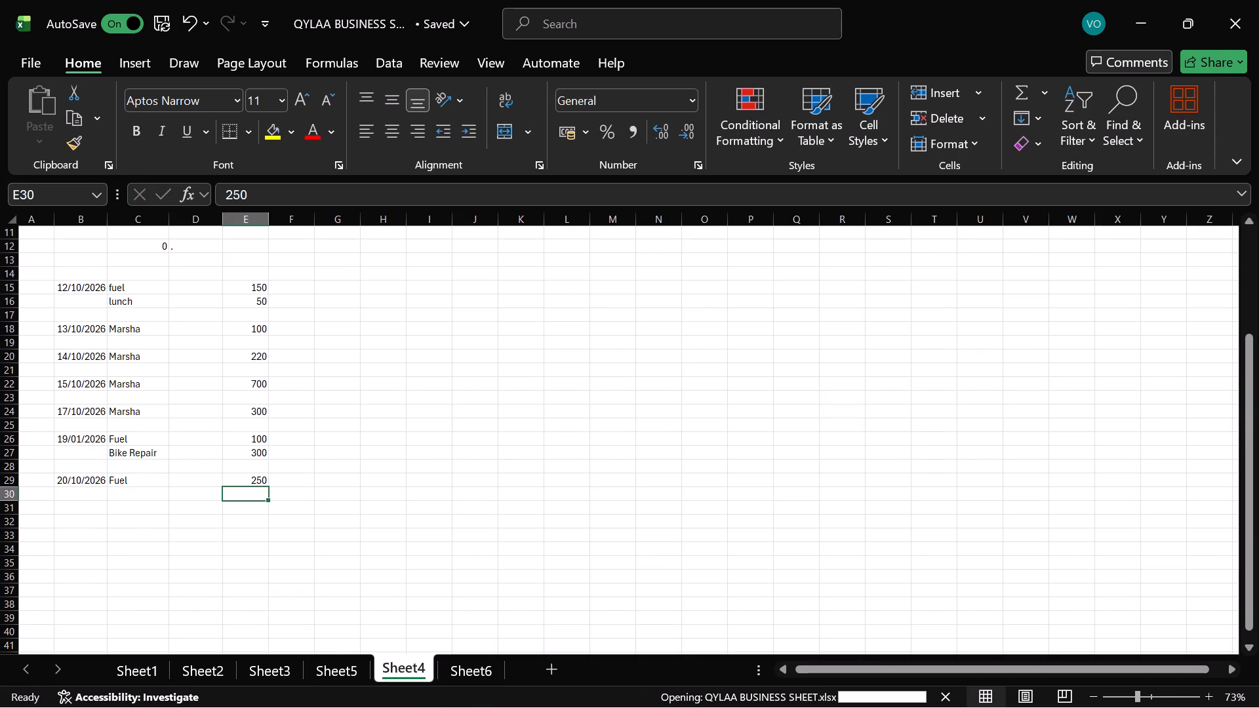
text(150)
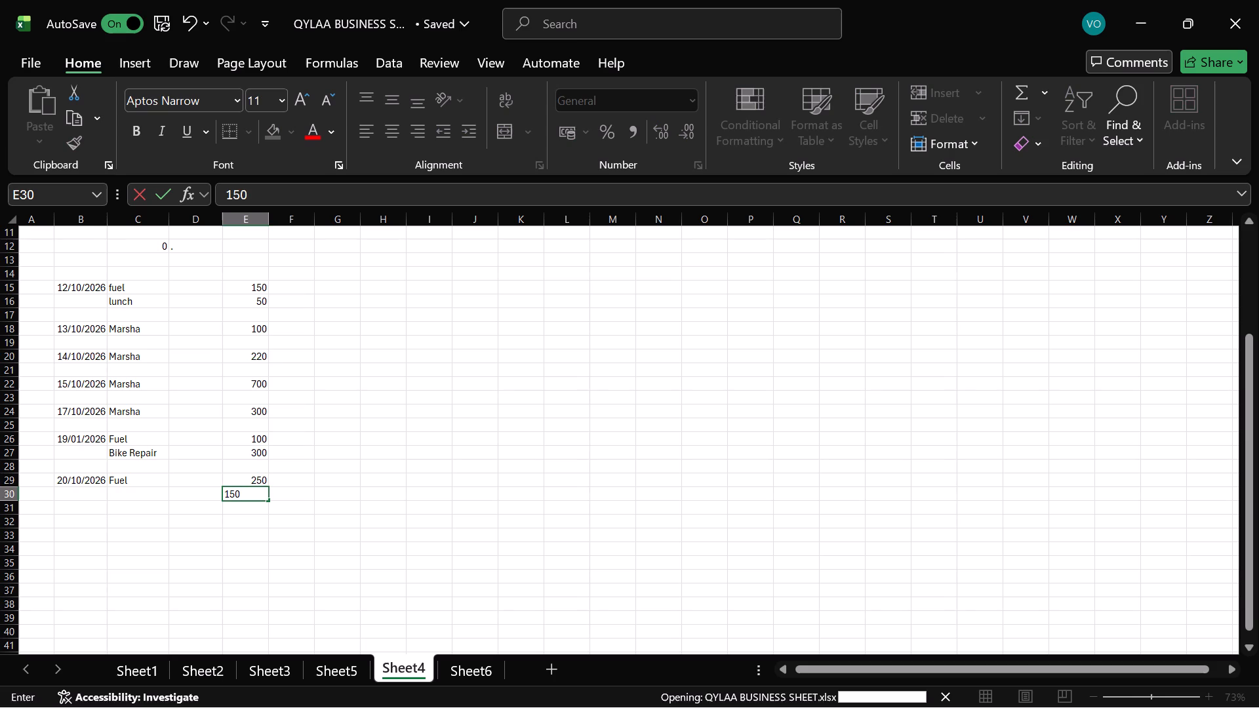
click(266, 515)
click(247, 503)
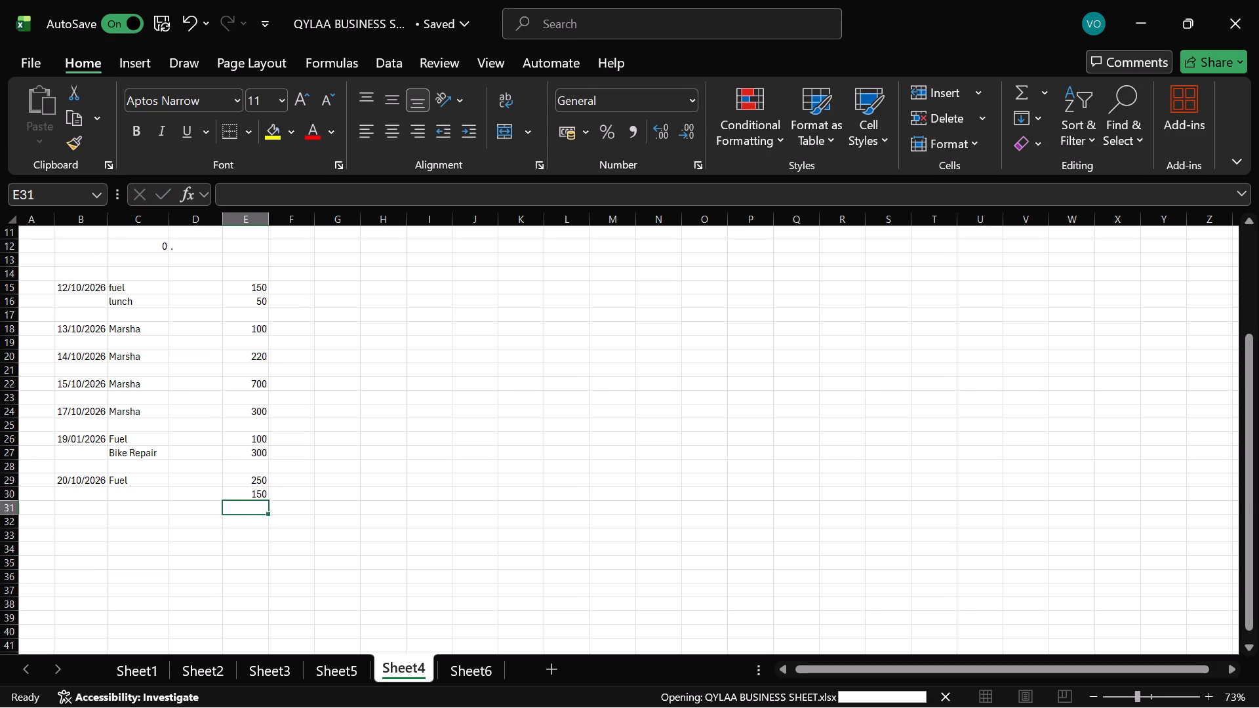
text(50)
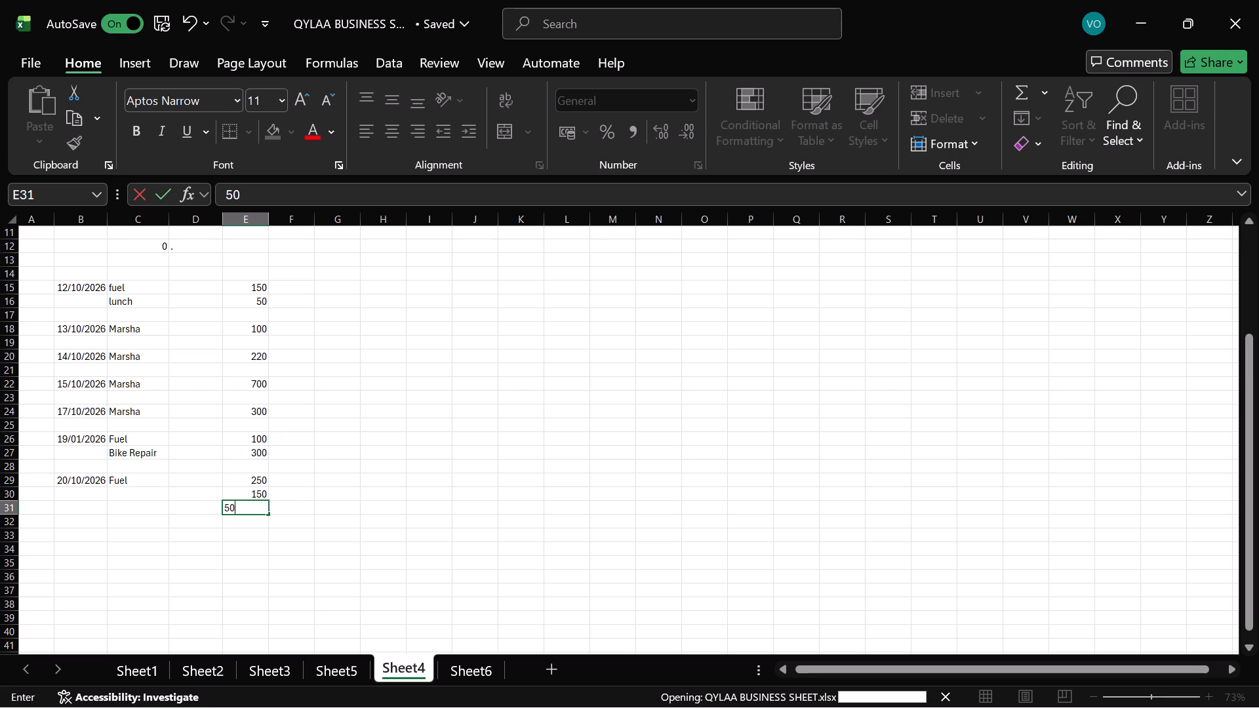
click(126, 495)
text(fuel)
click(127, 514)
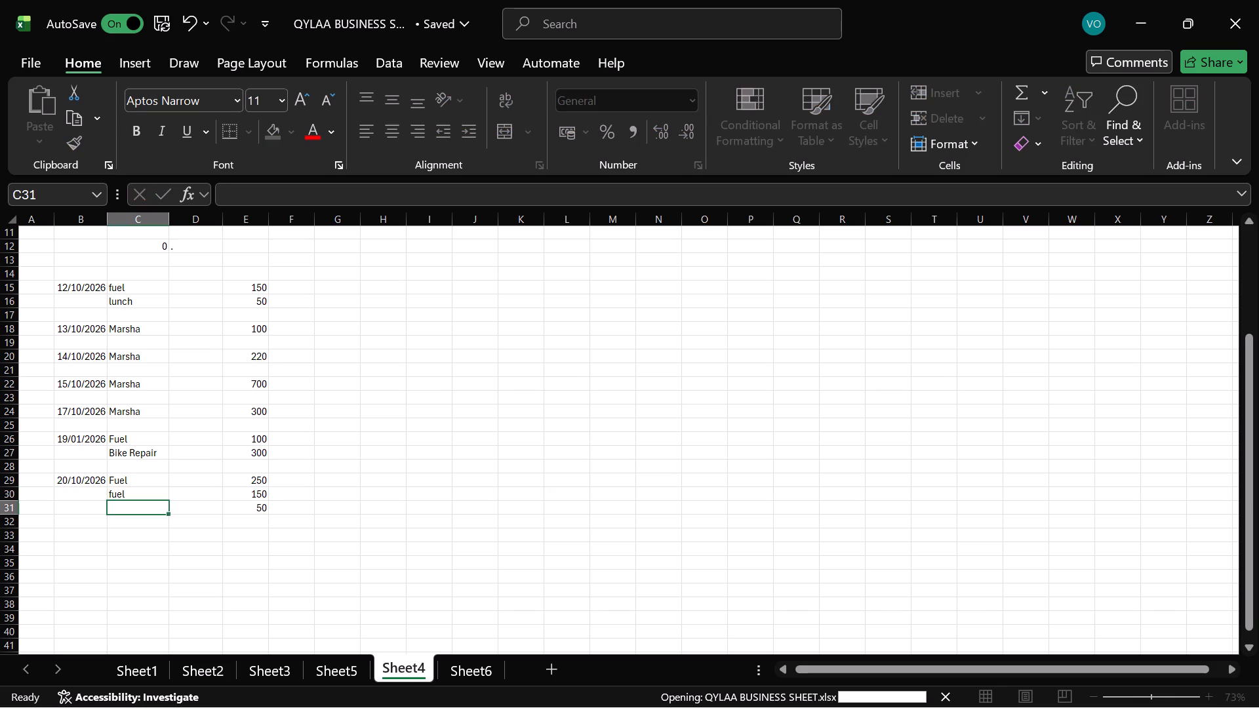
text(fu)
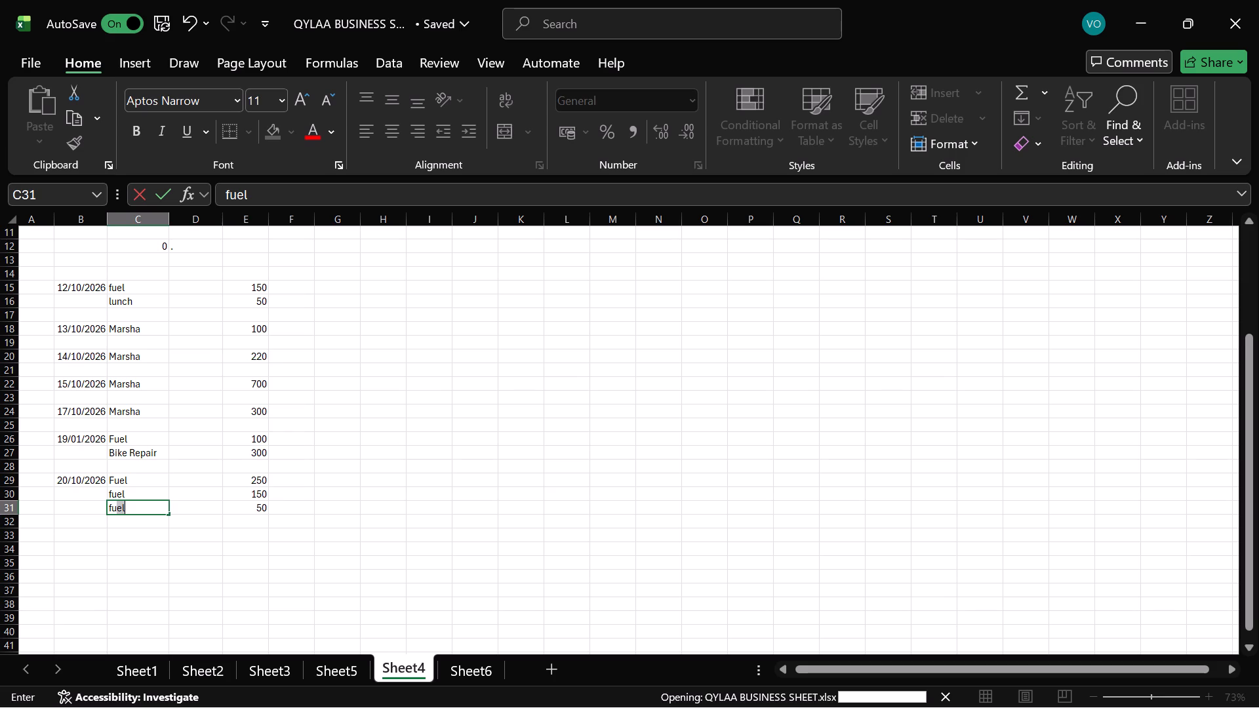
key(Return)
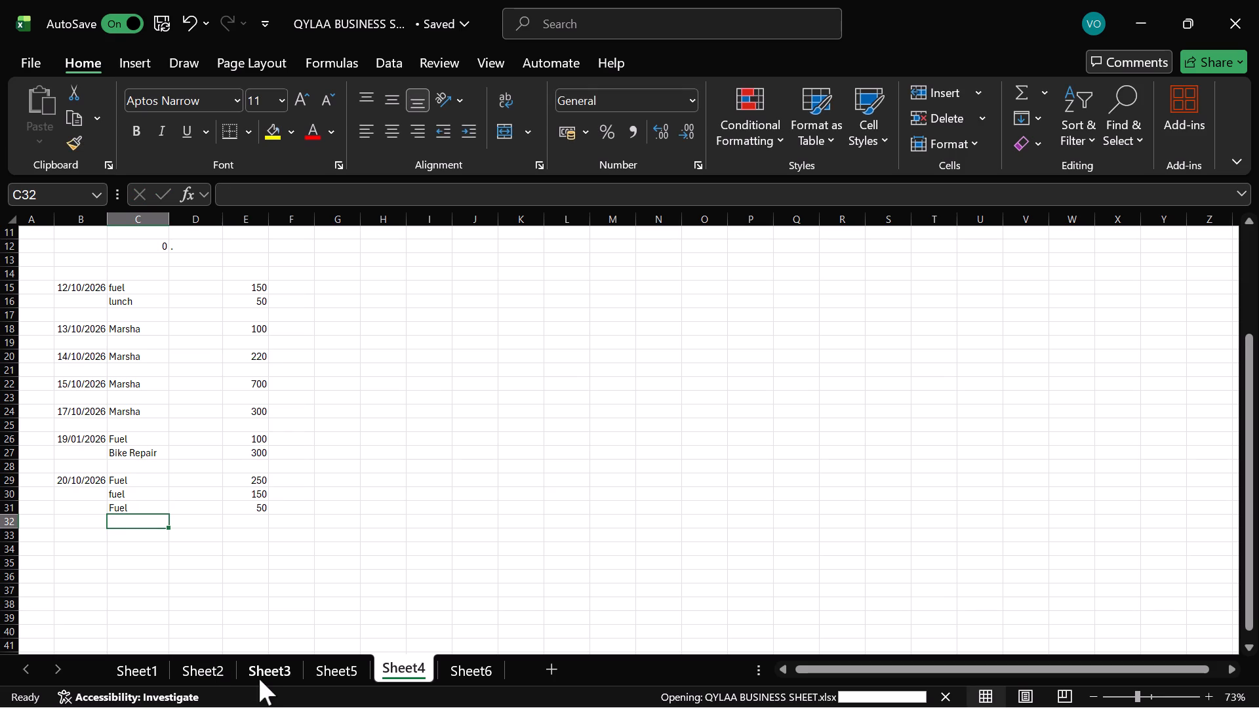
click(150, 658)
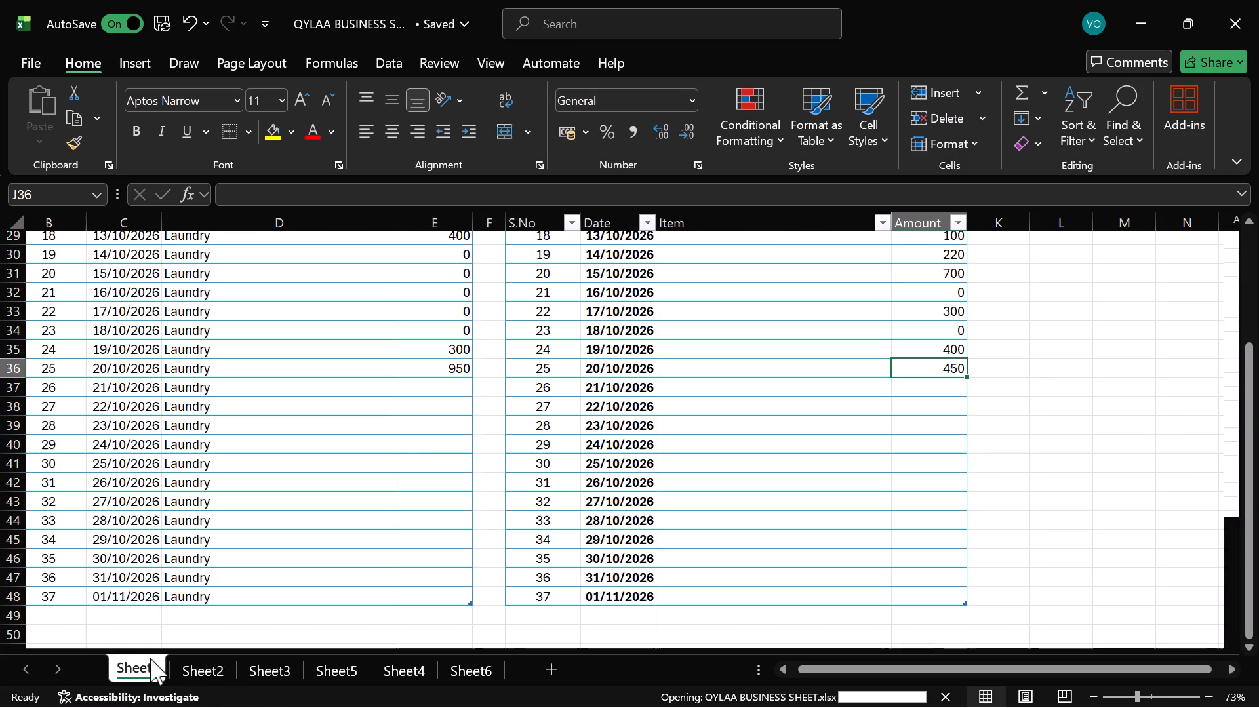
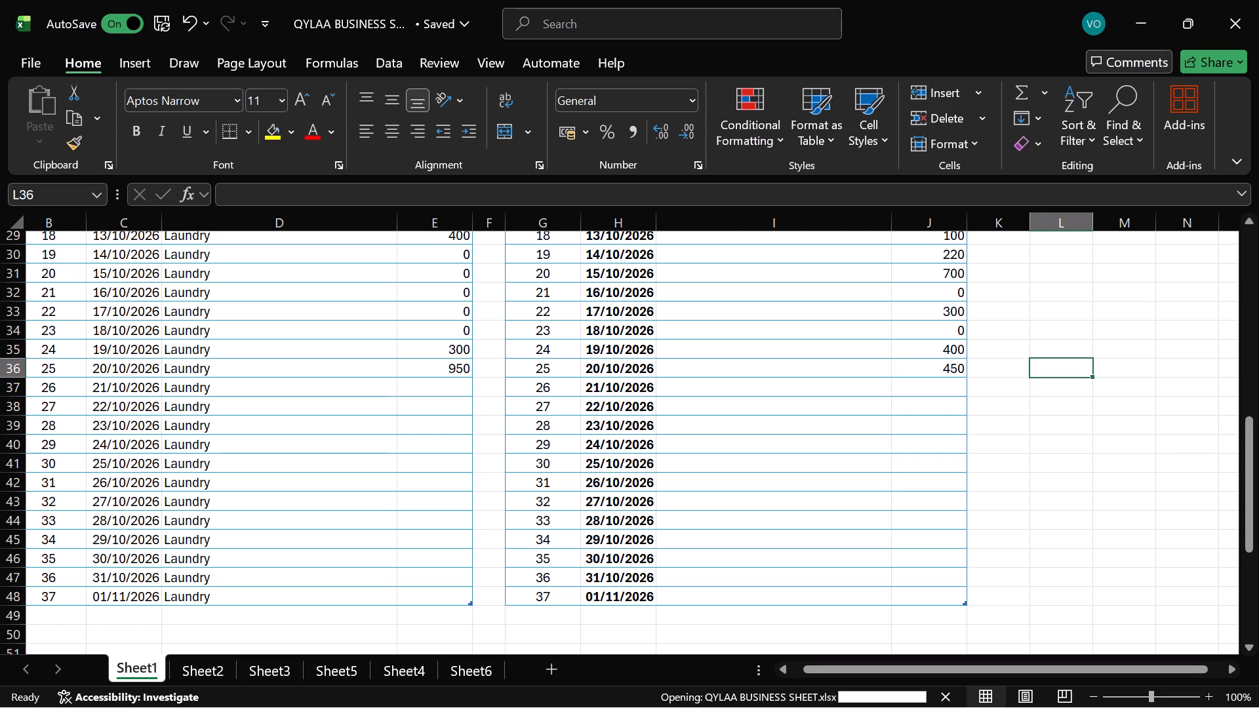
Set the EXPENSES table's amount for 21/10/2026 on Sheet1 to 400.
click(908, 391)
key(1)
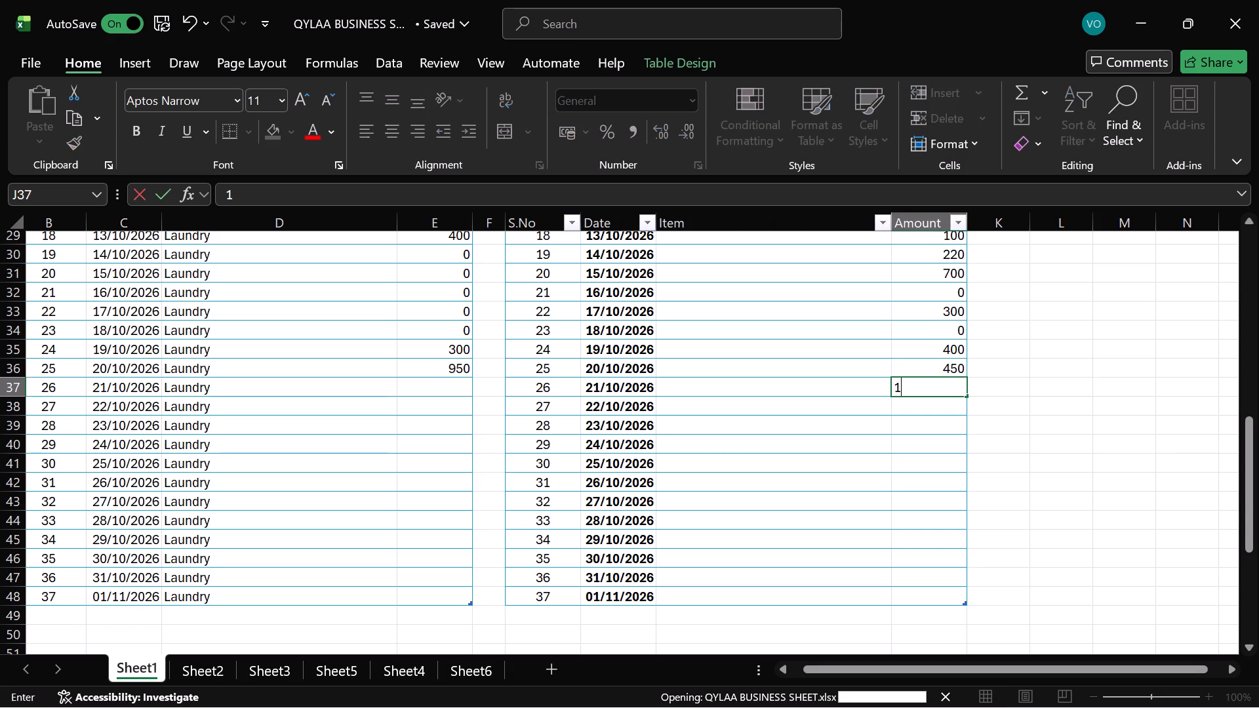
text(00)
key(BackSpace)
key(BackSpace)
key(BackSpace)
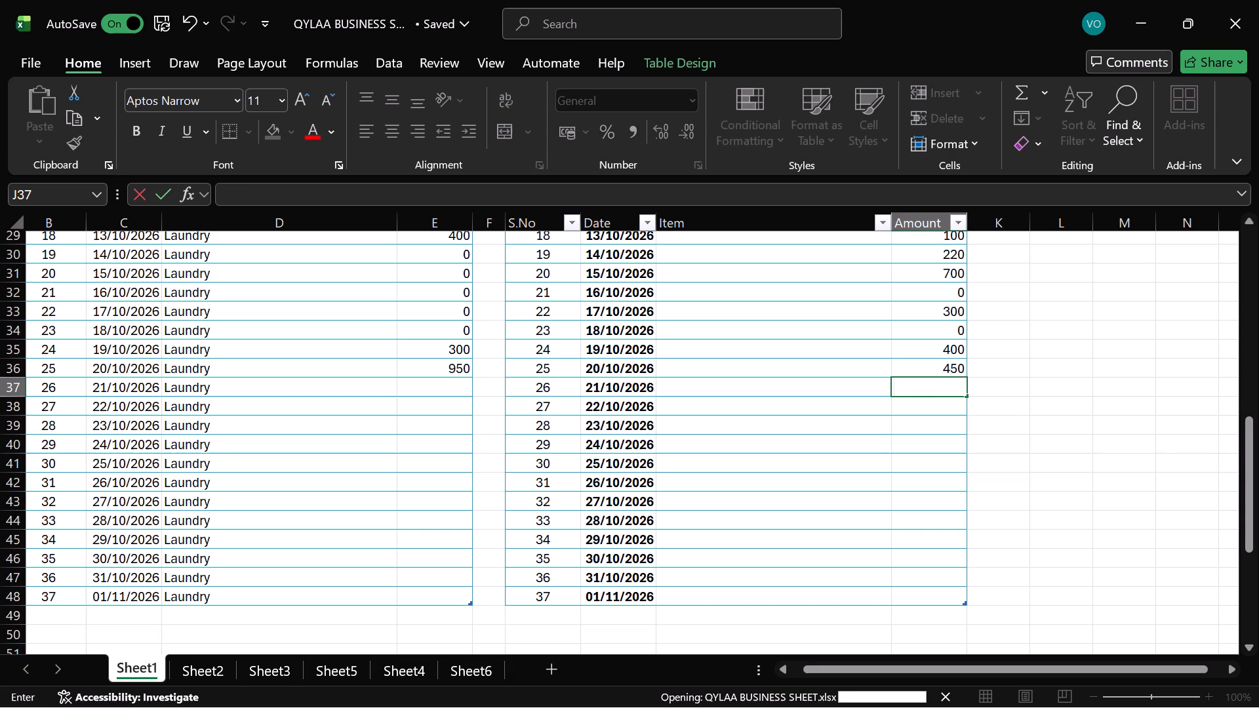
key(4)
text(00)
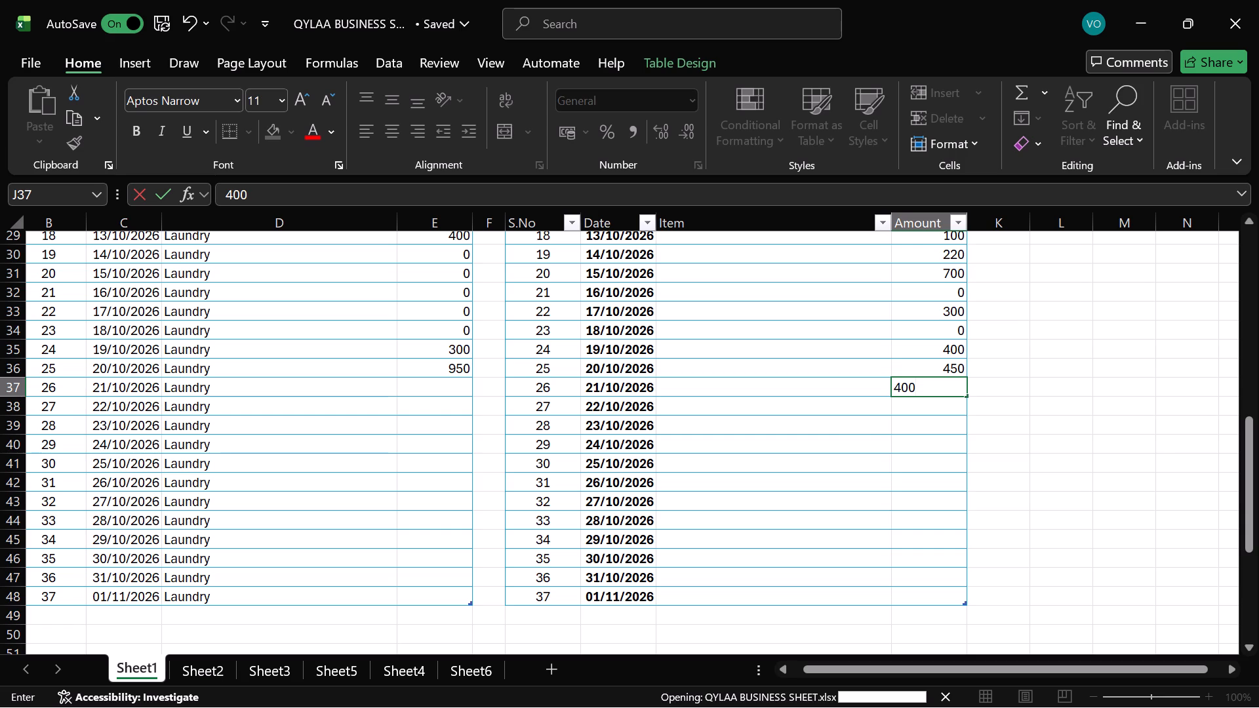
scroll(952, 433, down, 1)
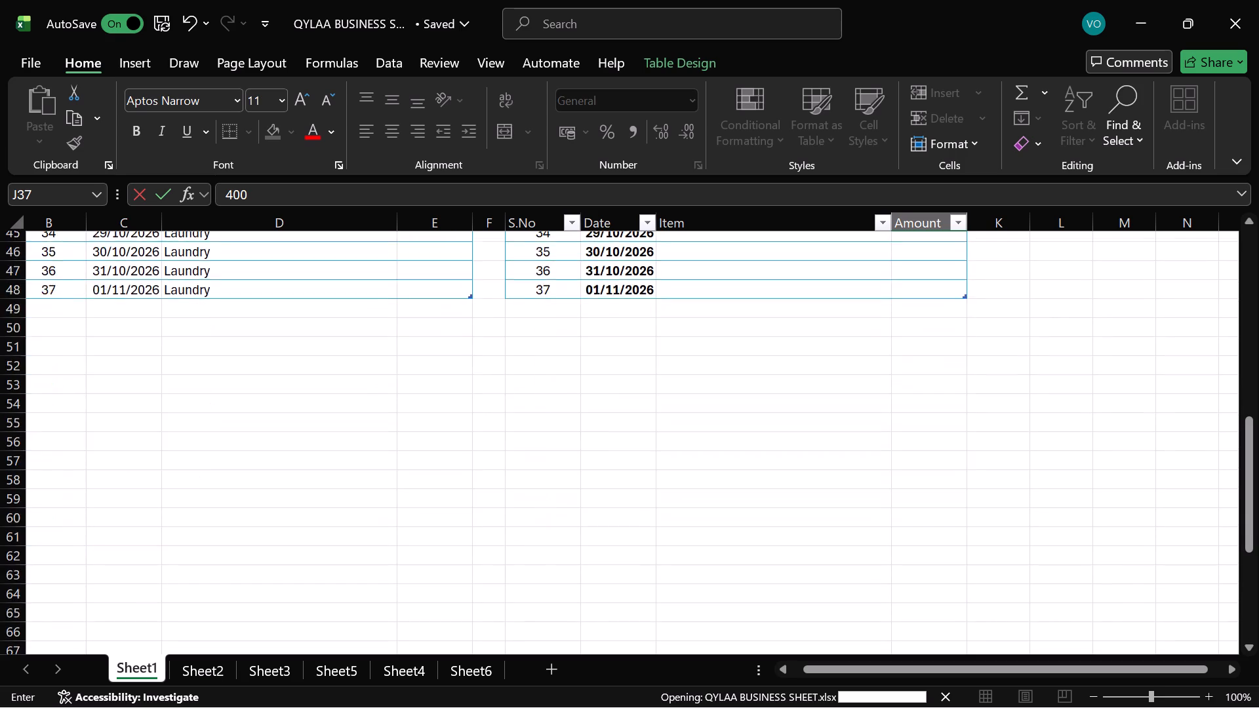
scroll(952, 433, up, 3)
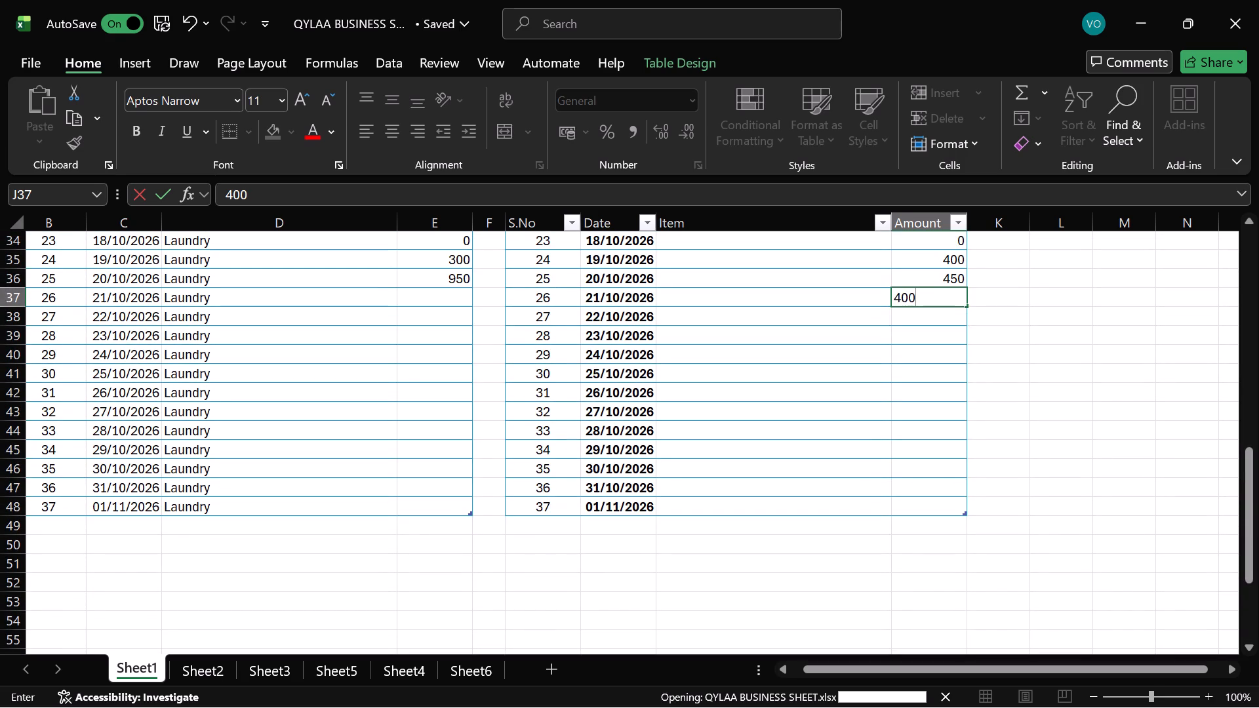
On Sheet4, enter the date 21/10/2026 in cell B33, leaving one blank row below the 20/10/2026 entries.
click(393, 661)
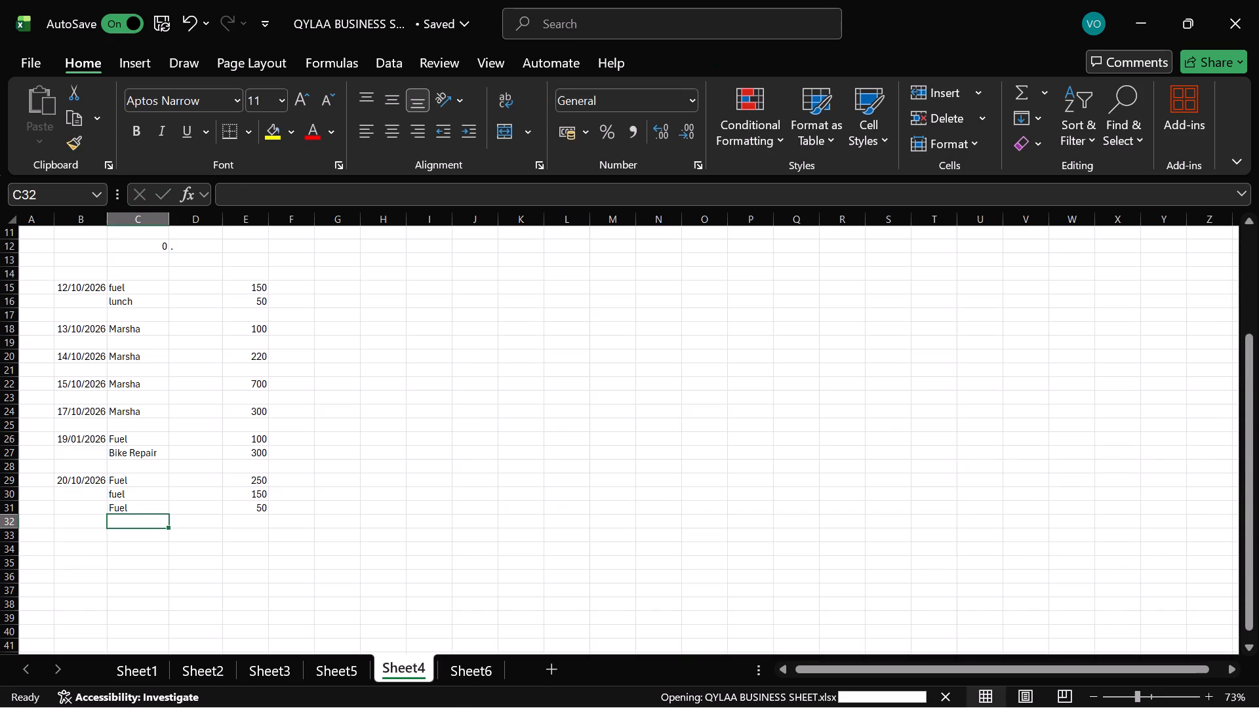
scroll(229, 481, down, 1)
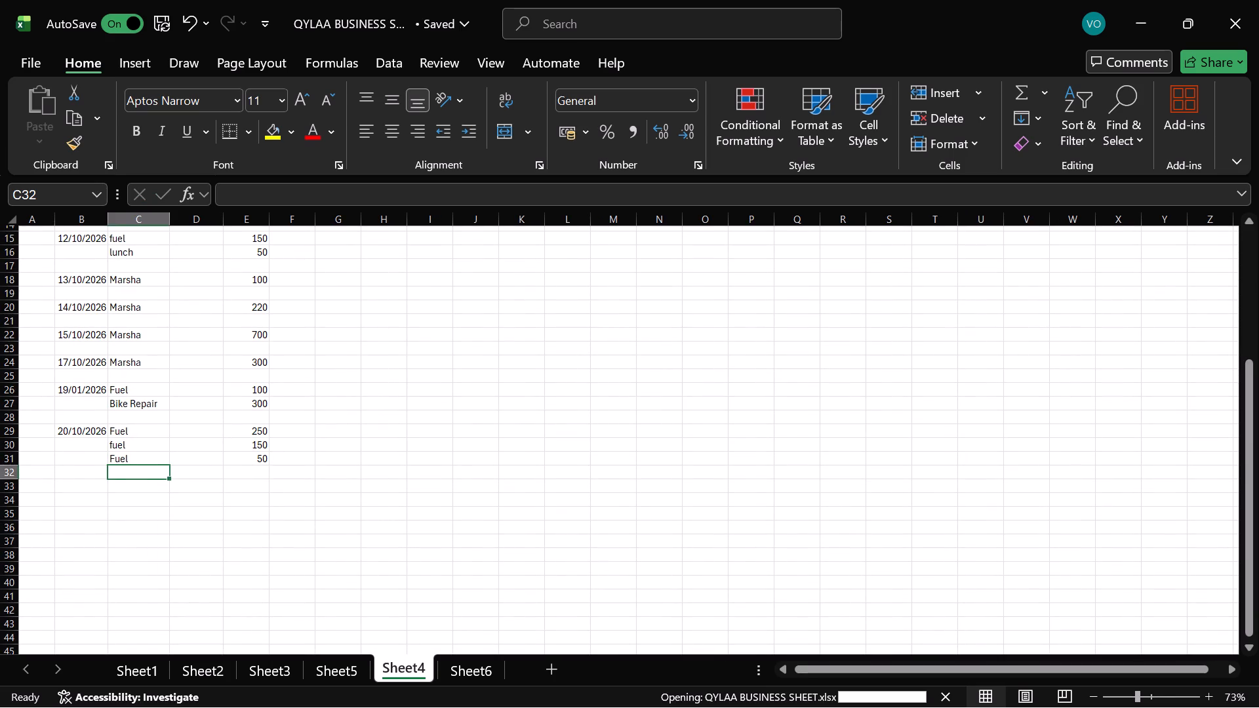
click(81, 496)
click(81, 490)
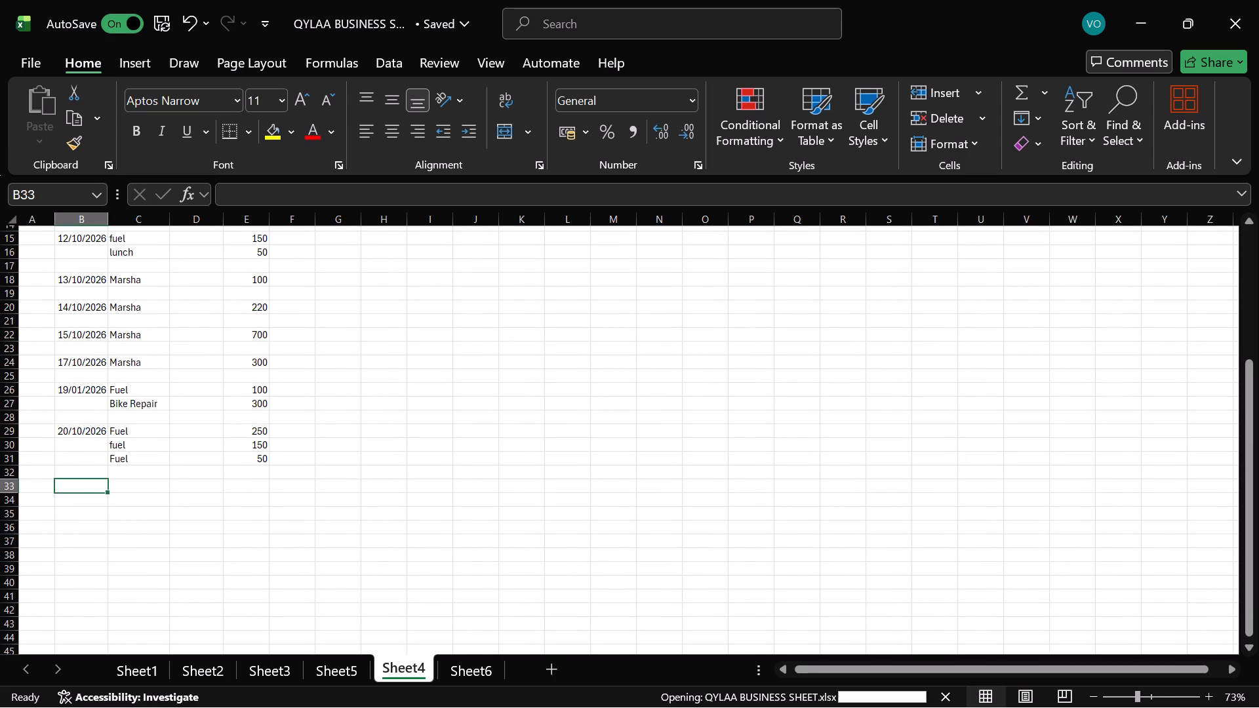
text(21)
key(slash)
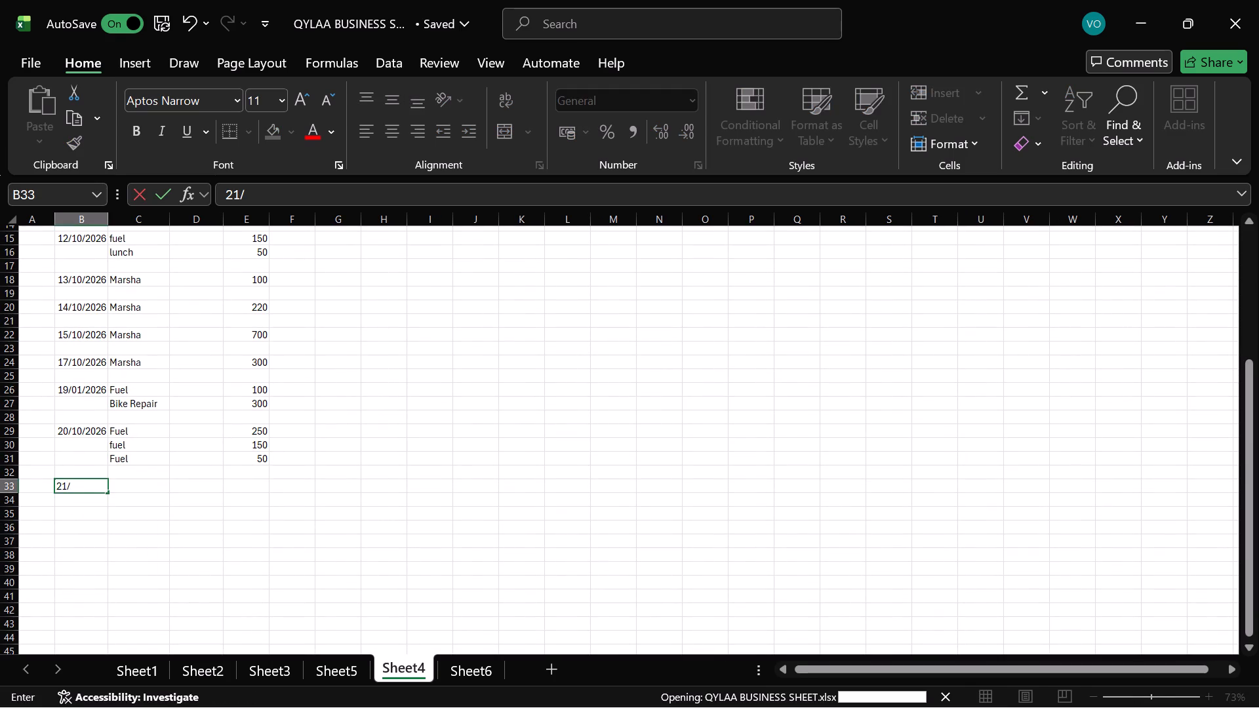
text(10/2)
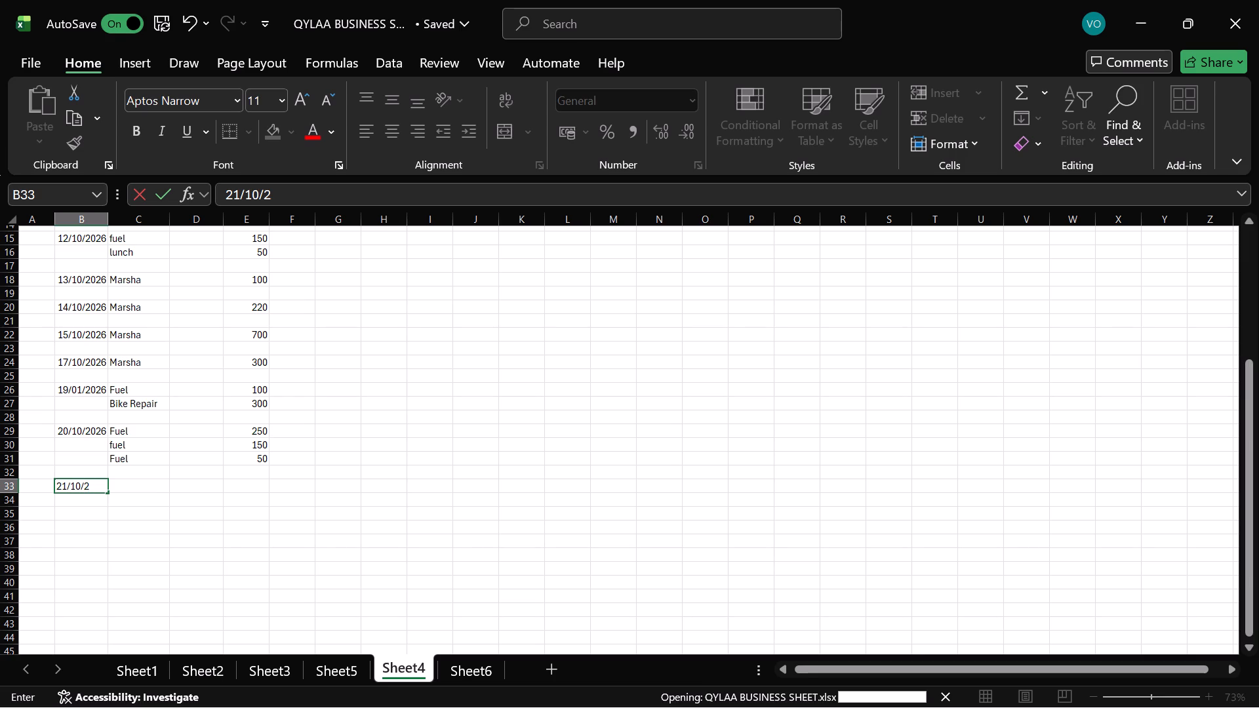
key(6)
key(Return)
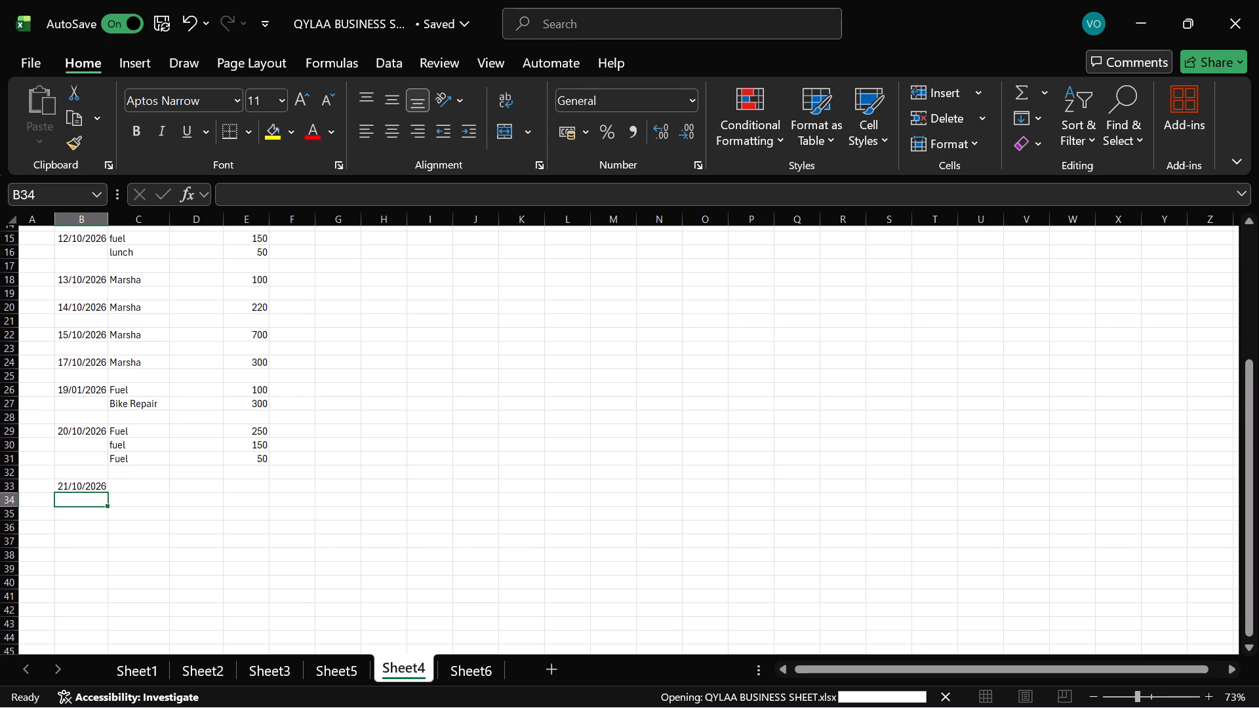
Enter the expense items Marsha in C33 and Daykin in C34 for 21/10/2026.
click(142, 488)
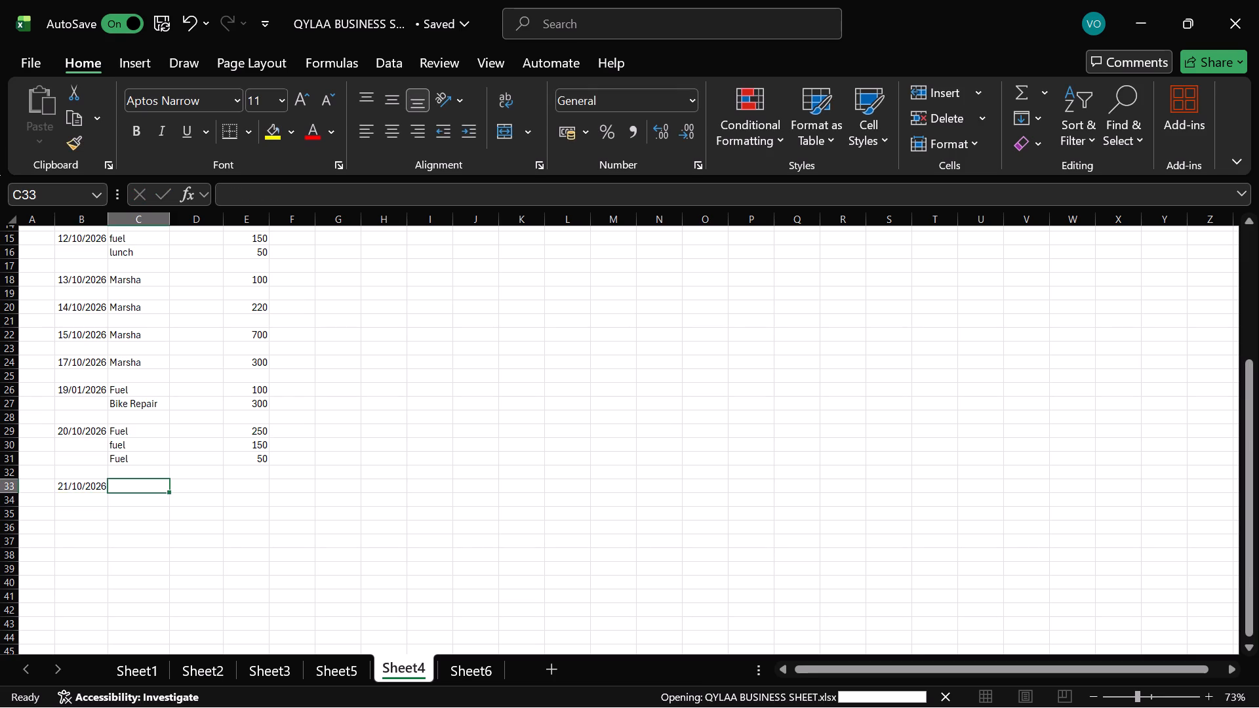
key(m)
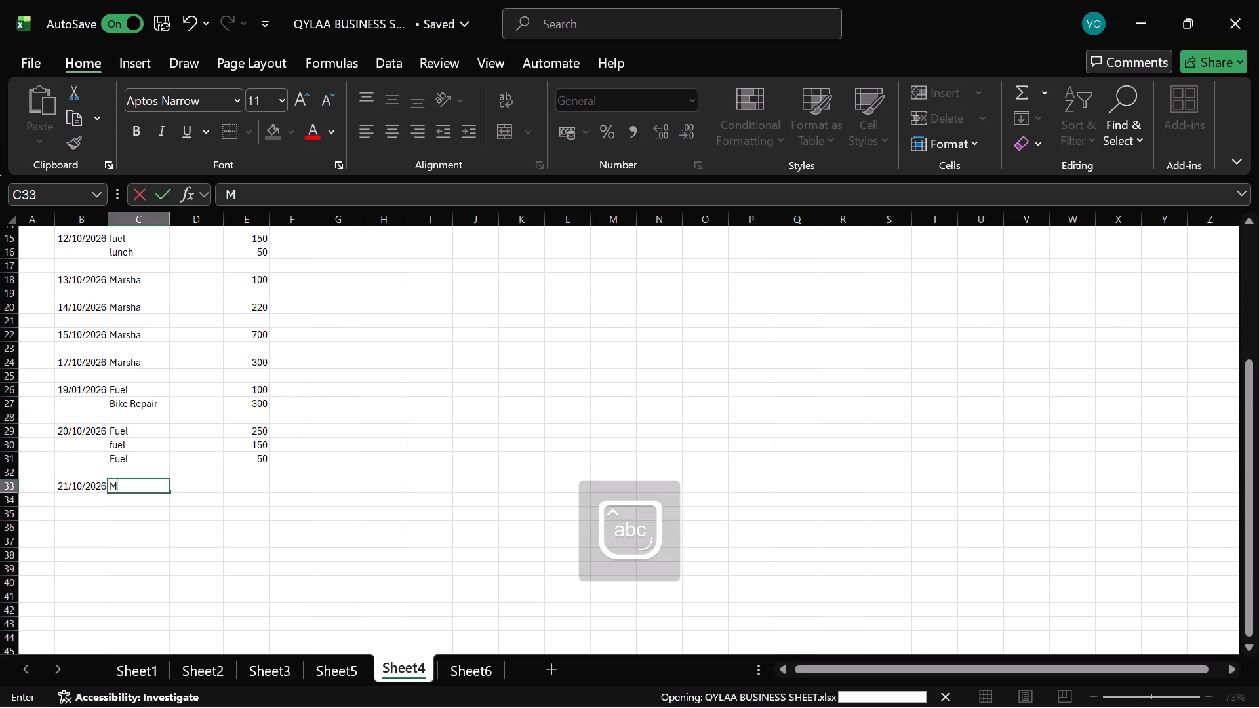
text(rsha)
key(BackSpace)
key(BackSpace)
key(BackSpace)
key(BackSpace)
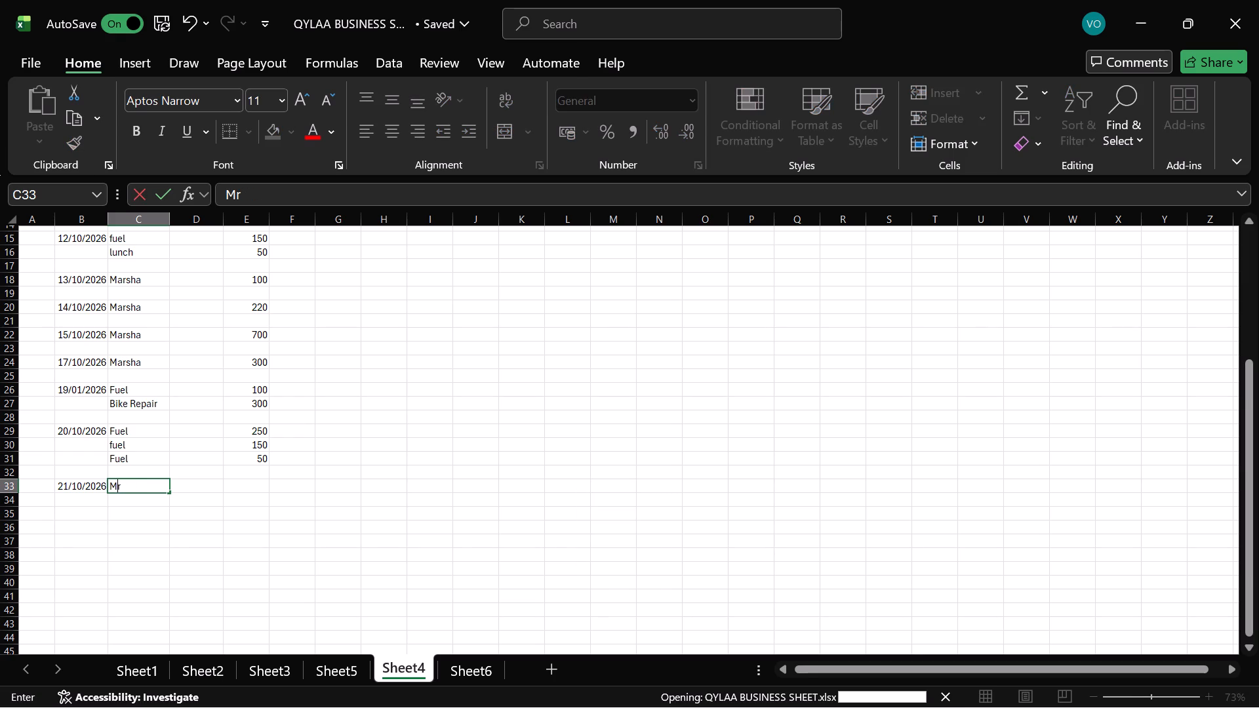
text(arsha)
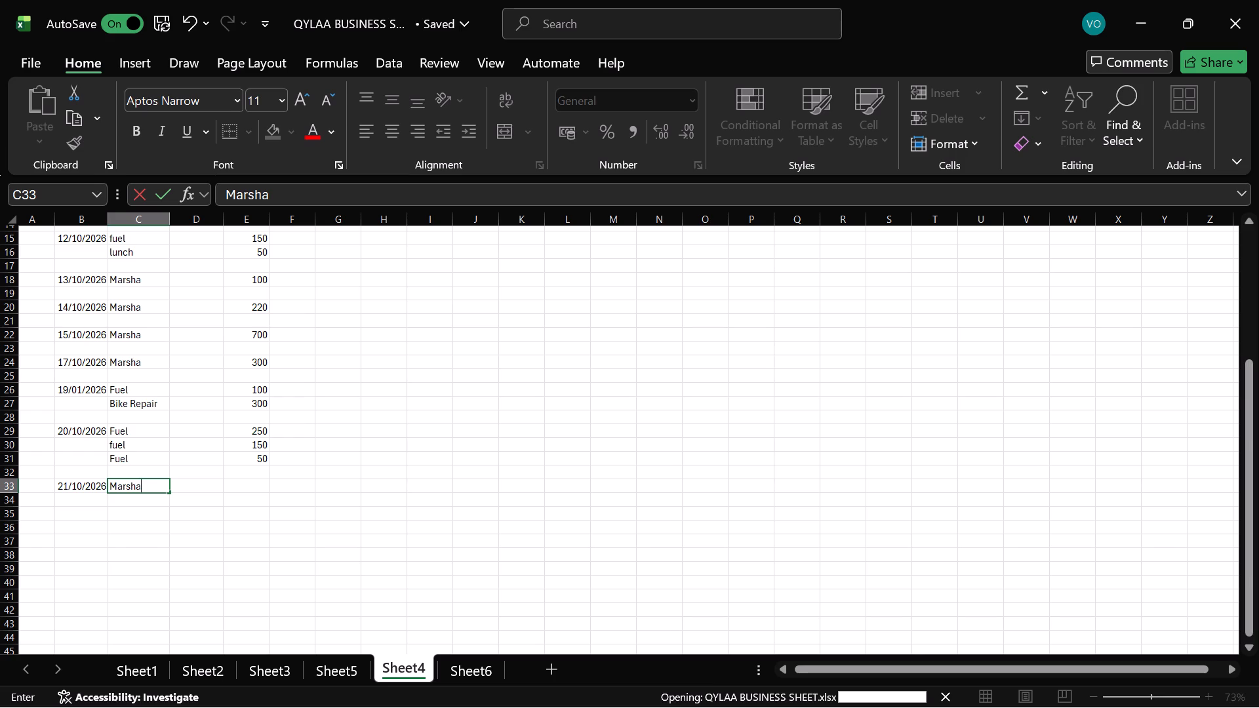
click(137, 506)
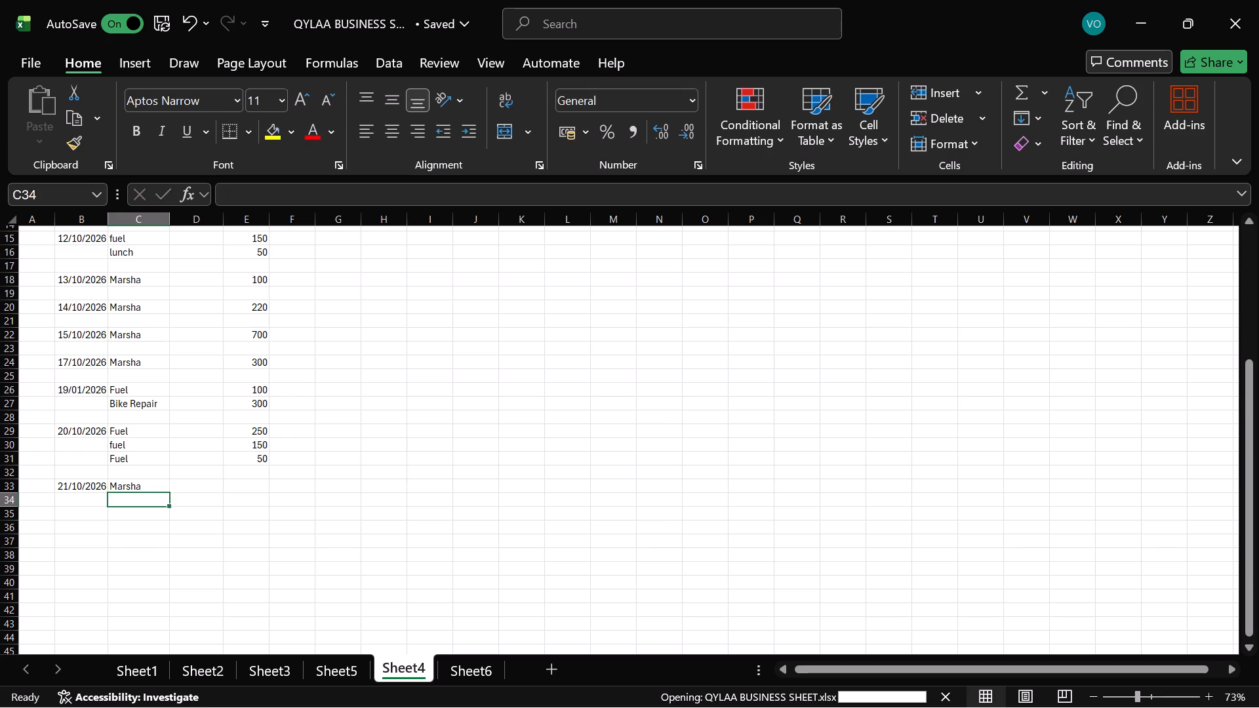
key(d)
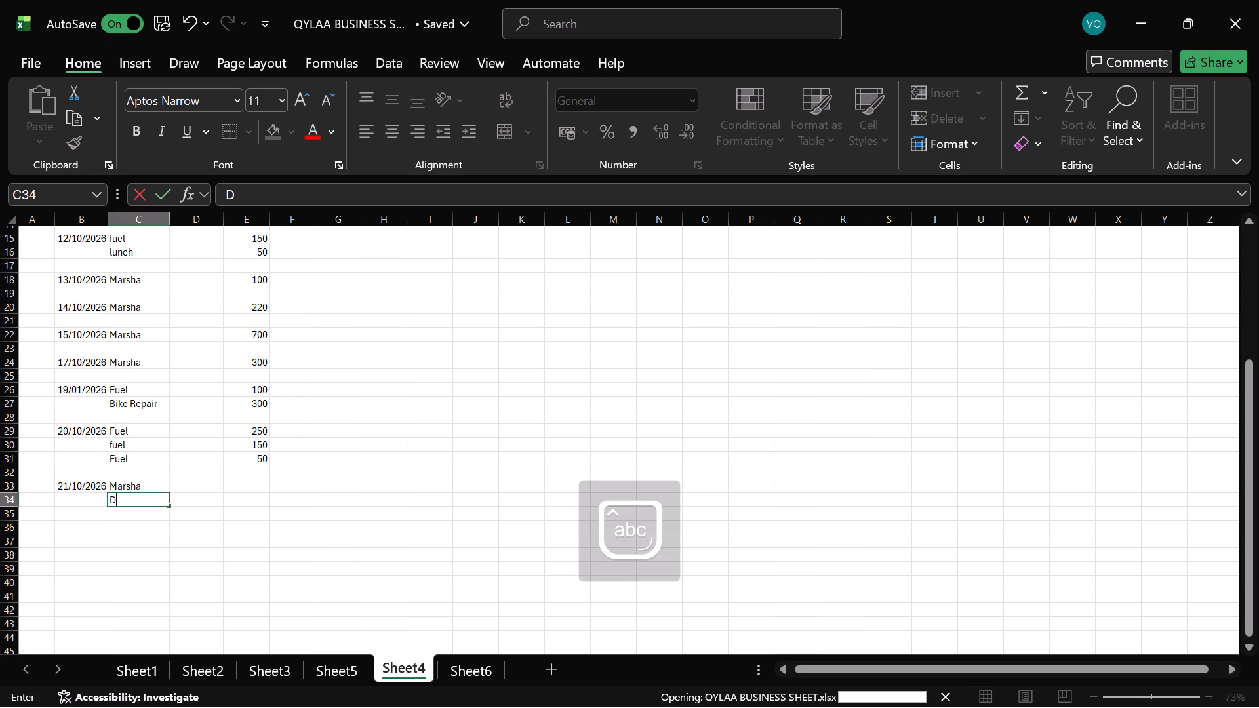
text(aykin)
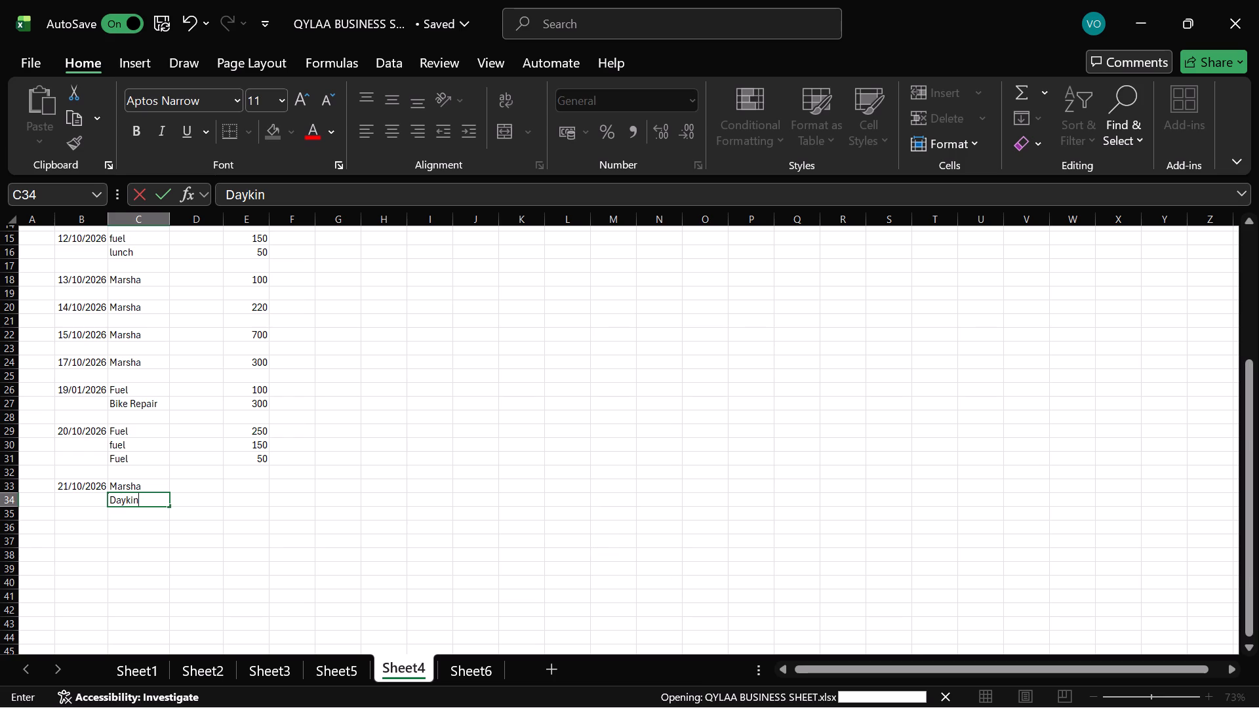
Enter the 21/10/2026 expense amounts in column E: 100 for Marsha and 300 for Daykin.
click(266, 484)
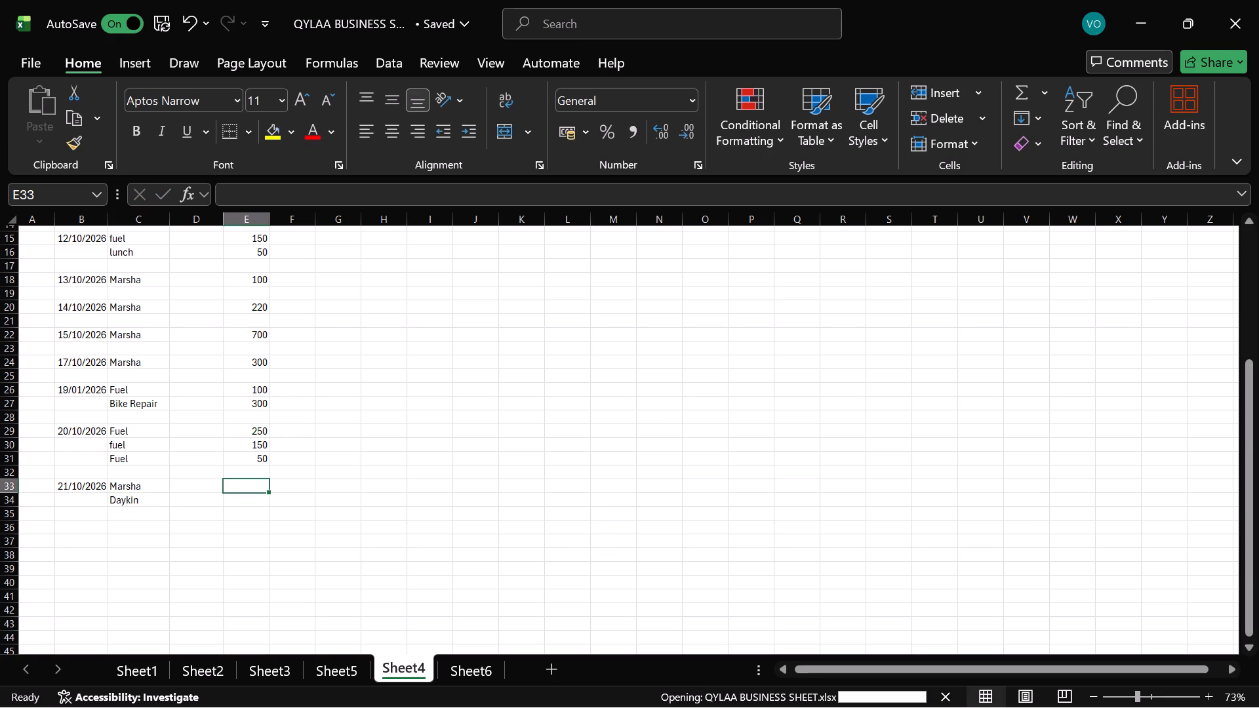
text(100)
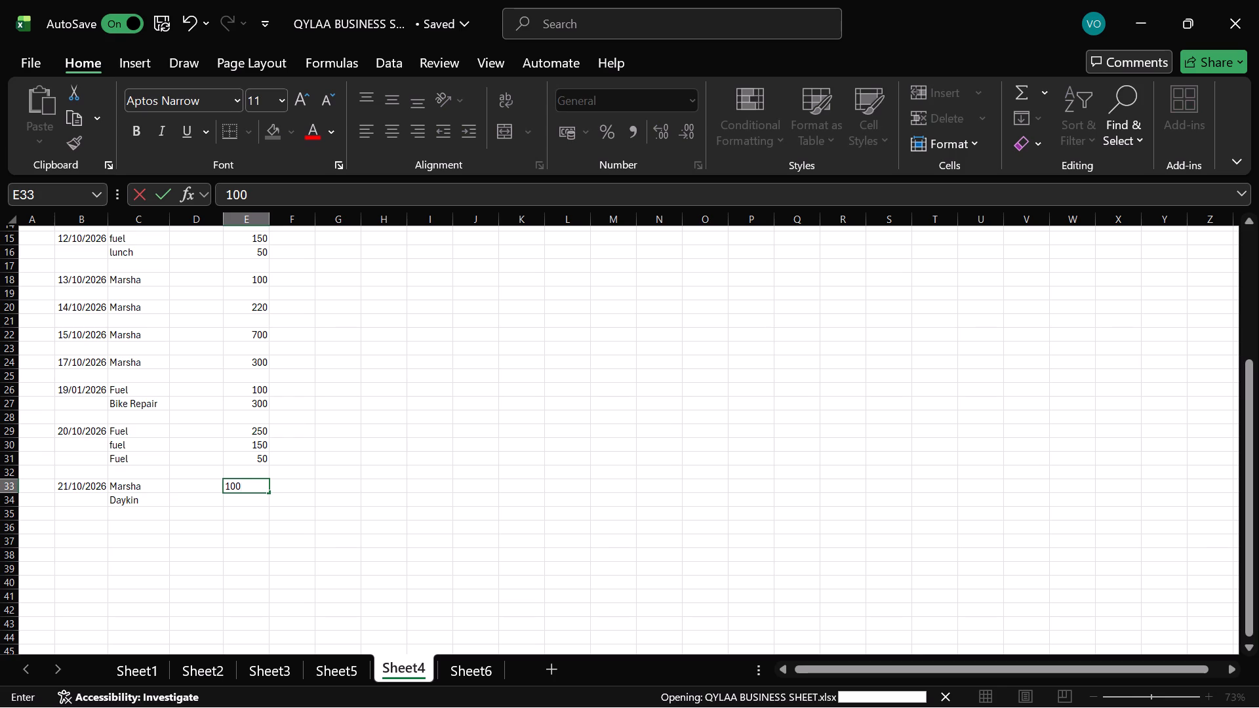
click(250, 500)
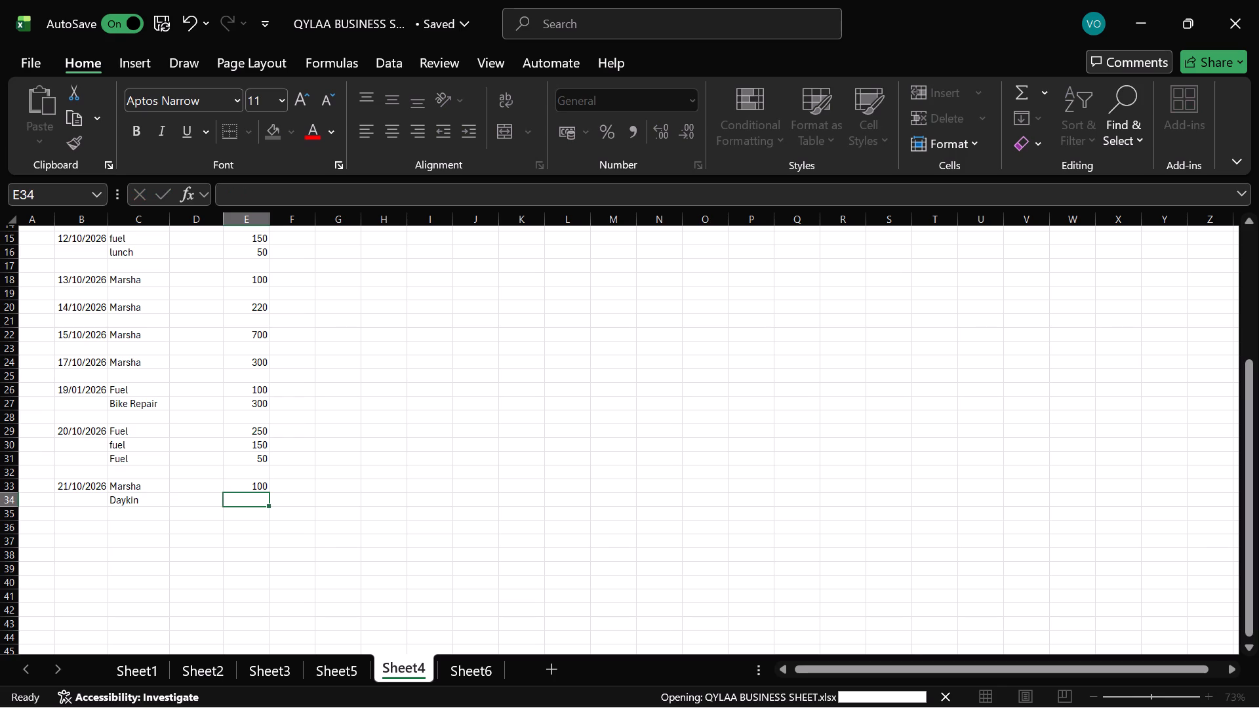
text(300)
Return to Sheet1 and set the INCOME table's amount for 21/10/2026 to 0.
click(146, 669)
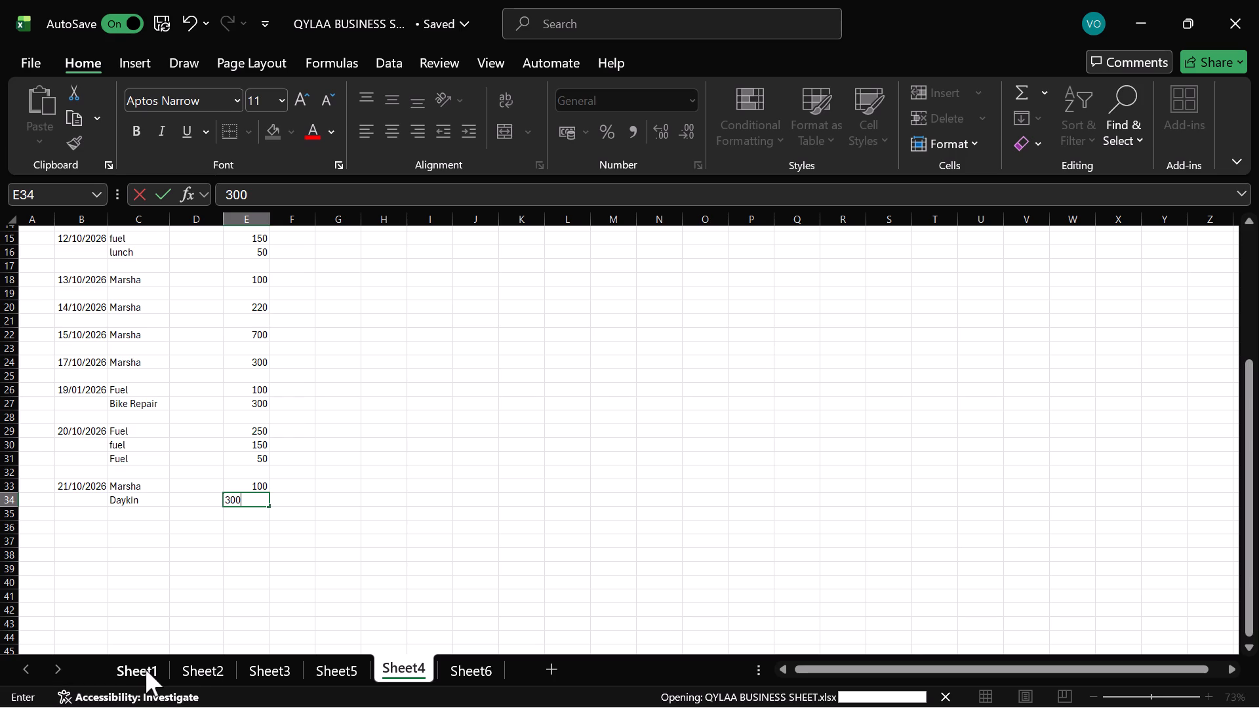
scroll(233, 522, up, 4)
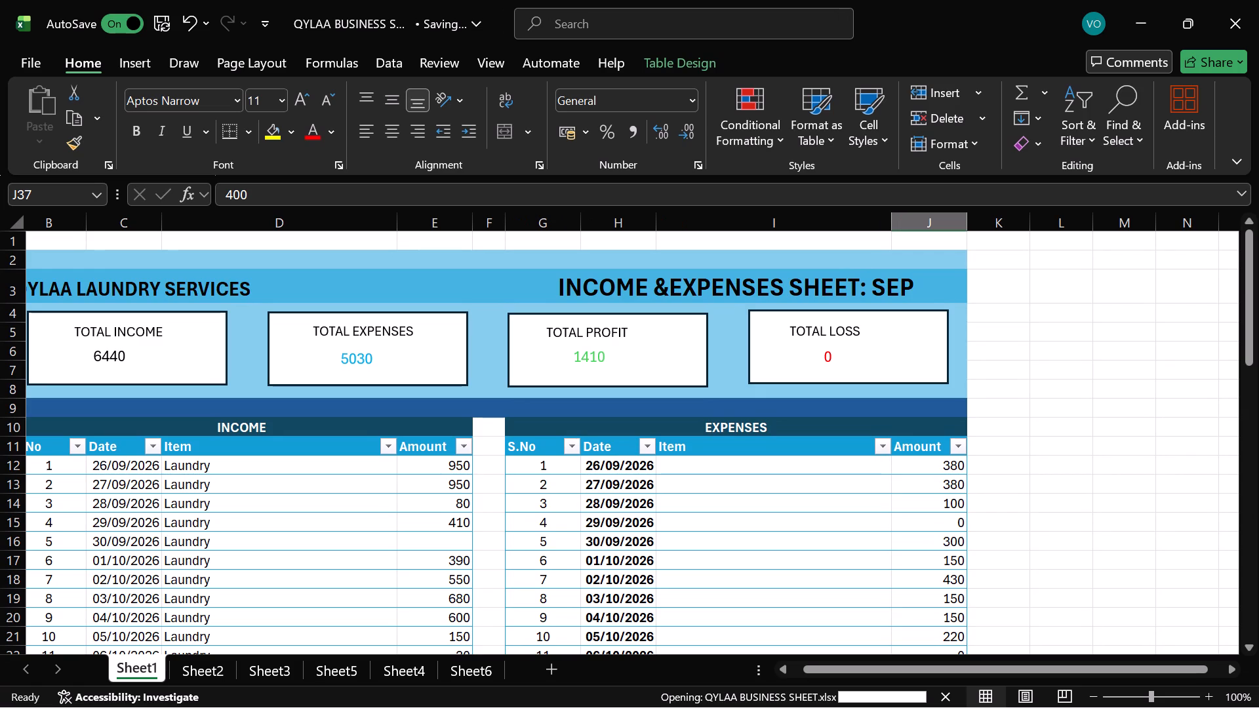
scroll(233, 522, down, 4)
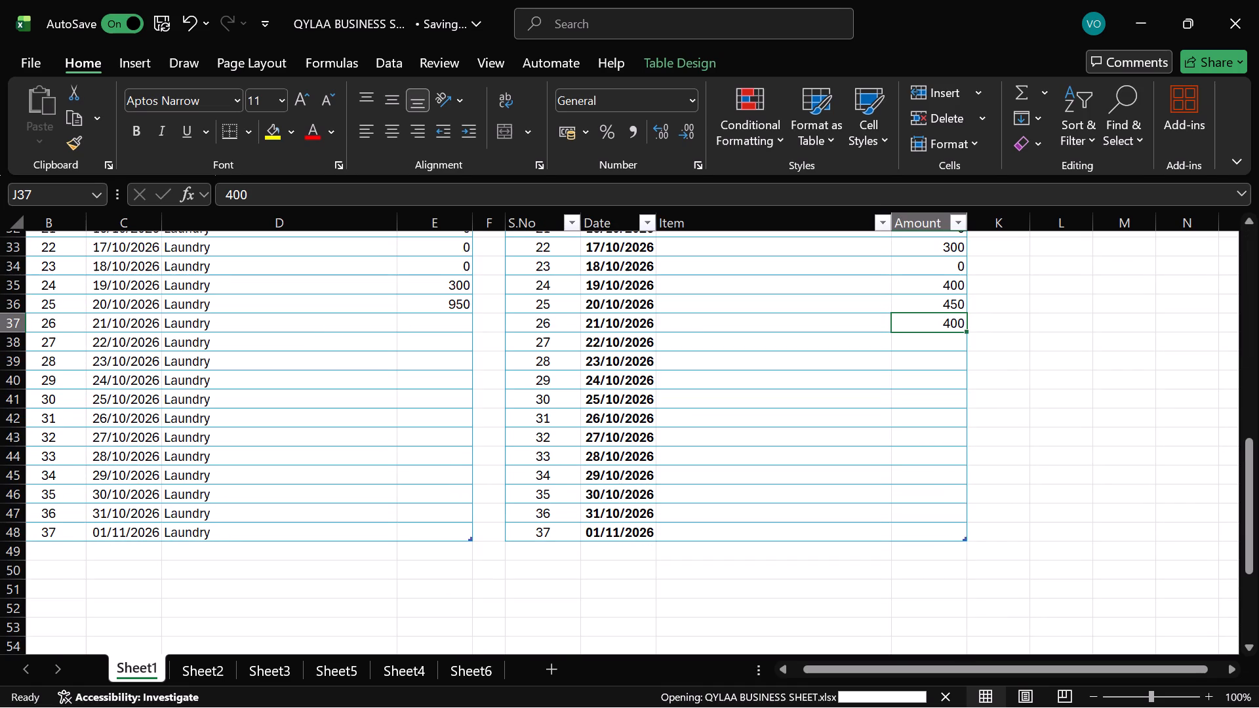
click(450, 324)
key(0)
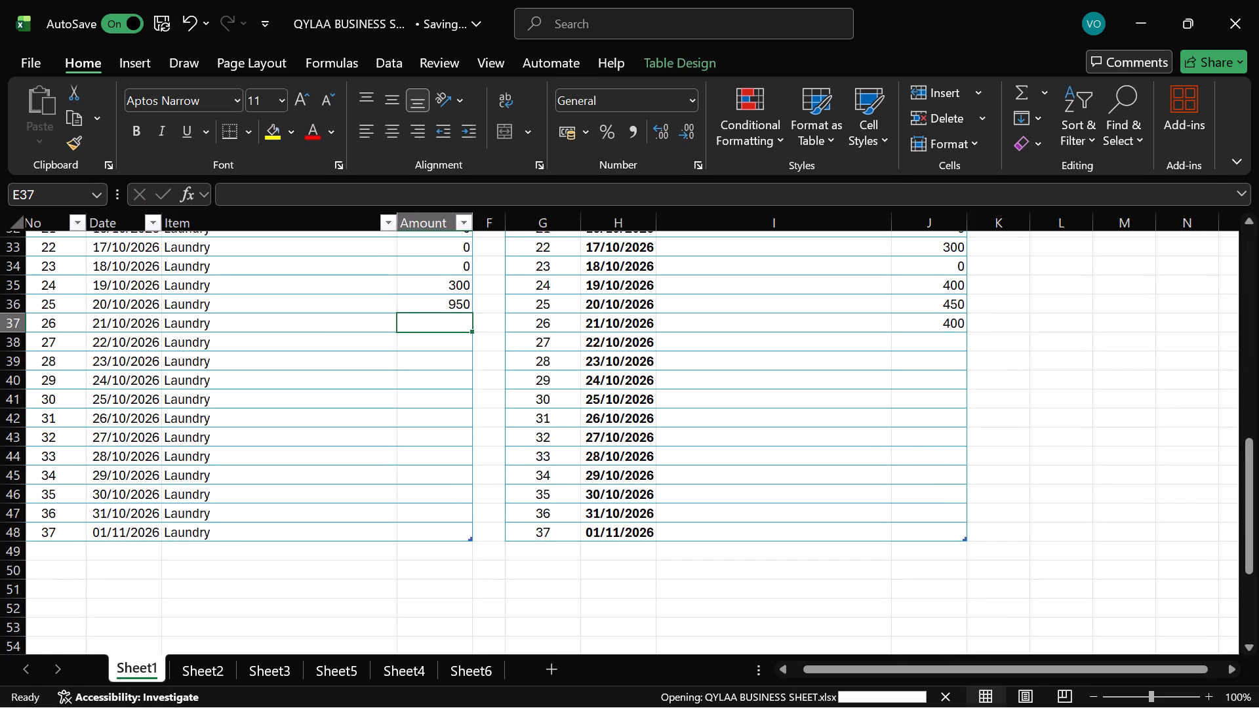
click(449, 345)
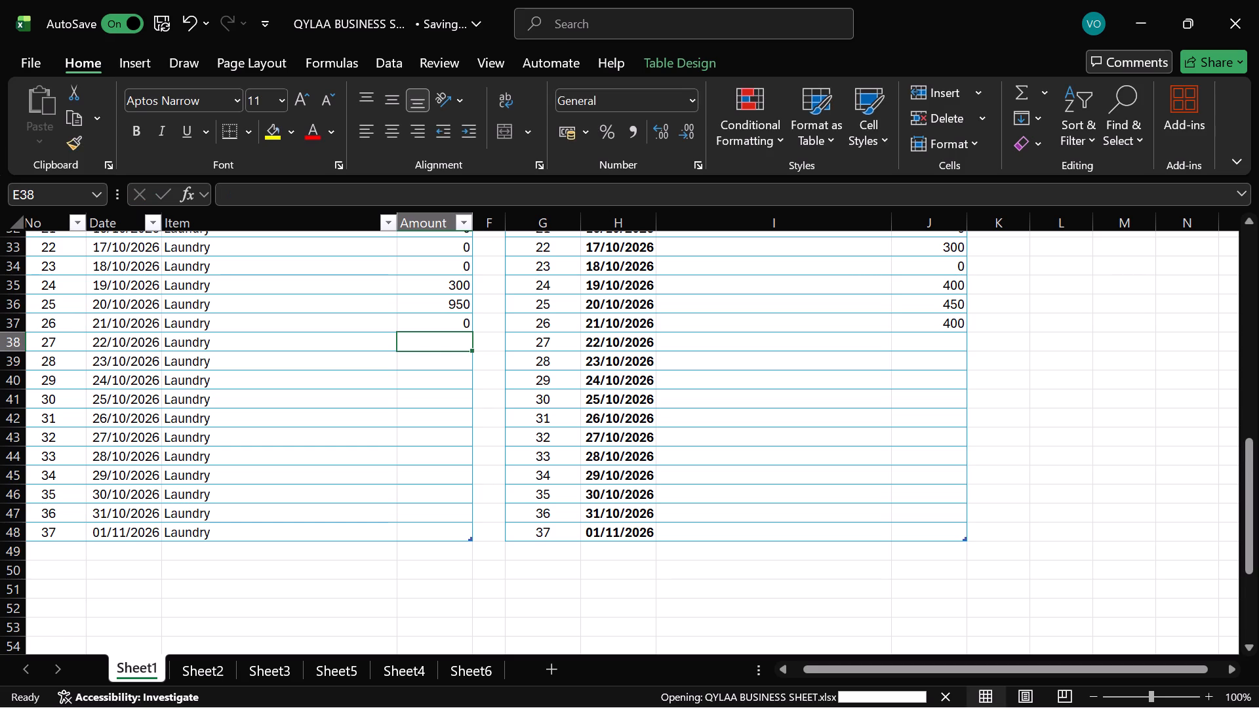
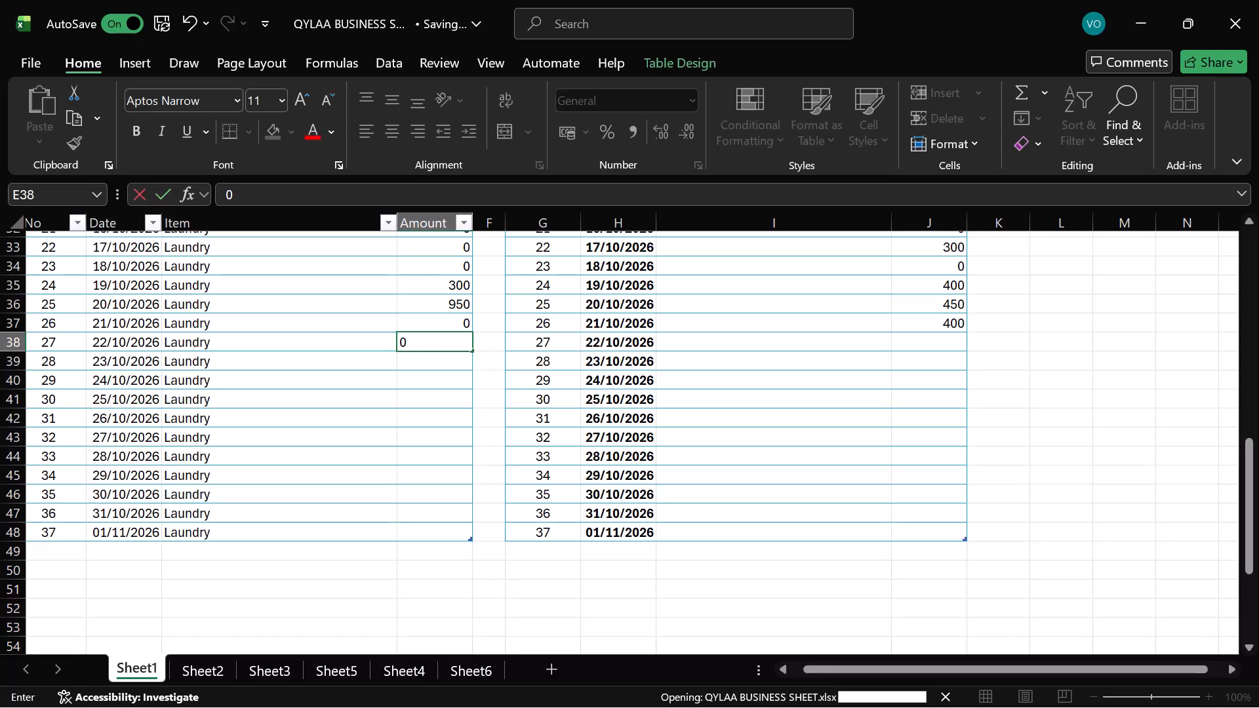
Set the EXPENSES table's amount for 22/10/2026 to 0.
click(940, 349)
key(0)
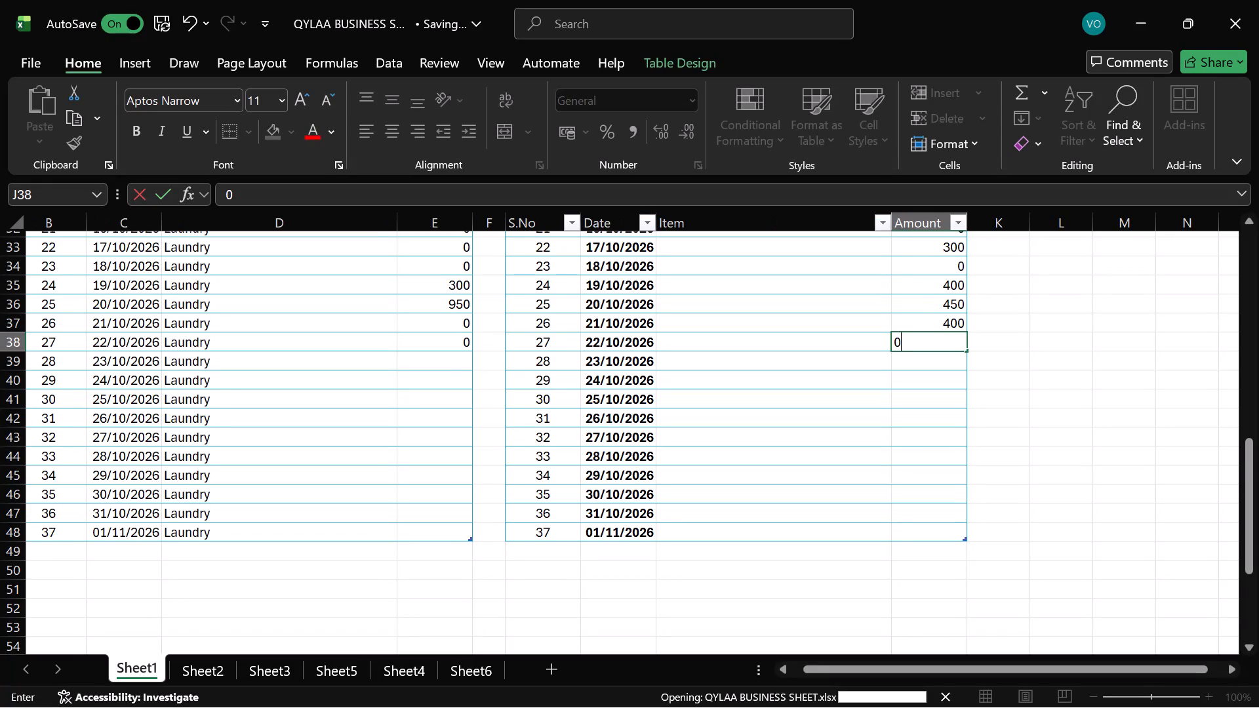
Enter 0 as the INCOME amounts for 24/10/2026 and 23/10/2026, and as the EXPENSES amount for 23/10/2026.
click(456, 371)
key(0)
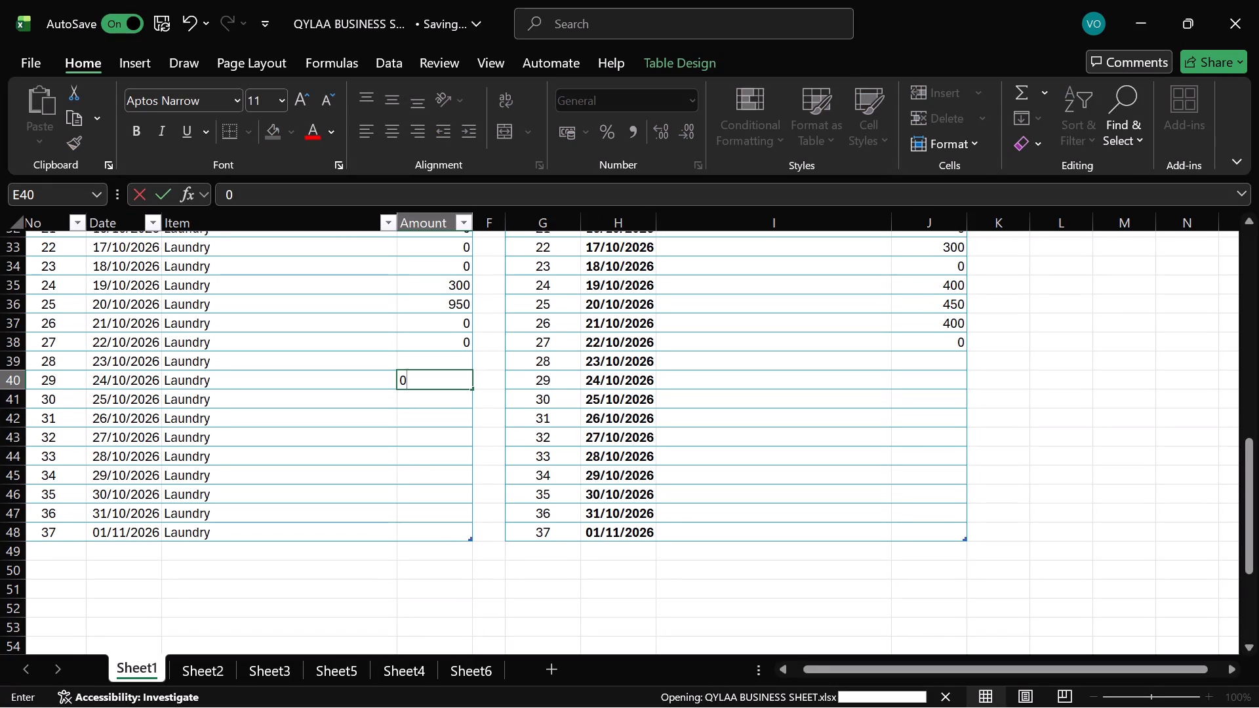
click(461, 359)
key(0)
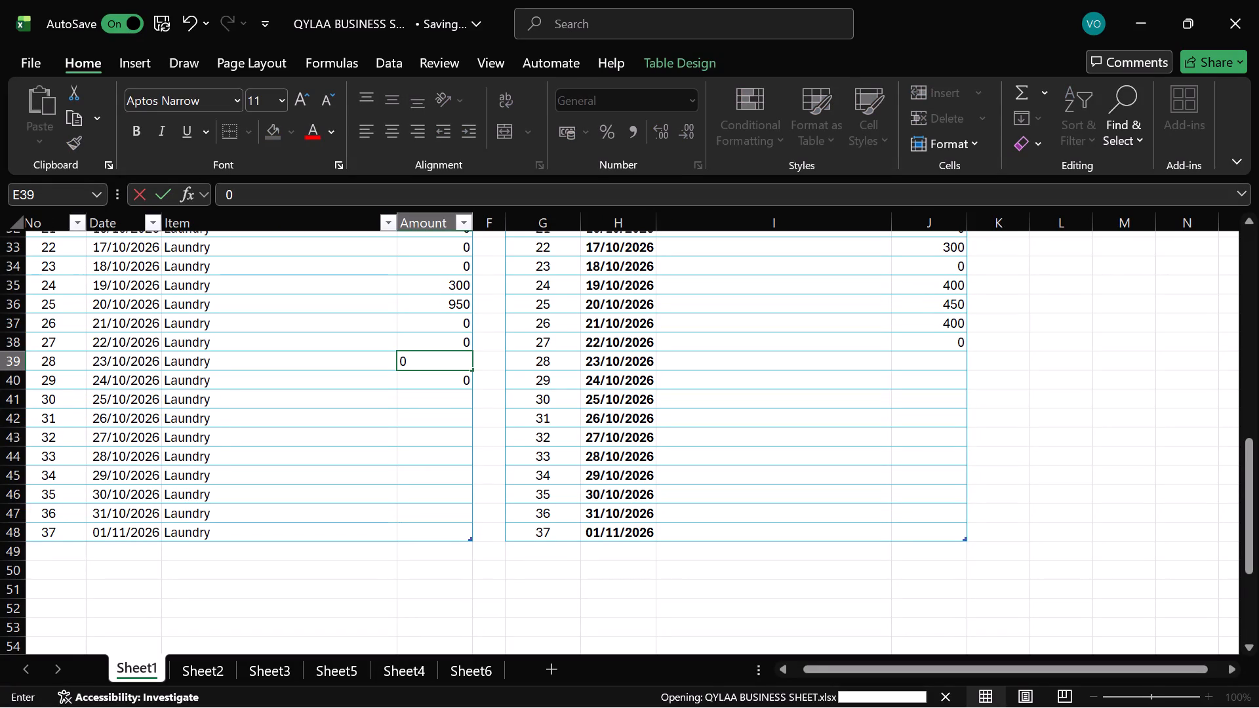
double_click(927, 359)
key(0)
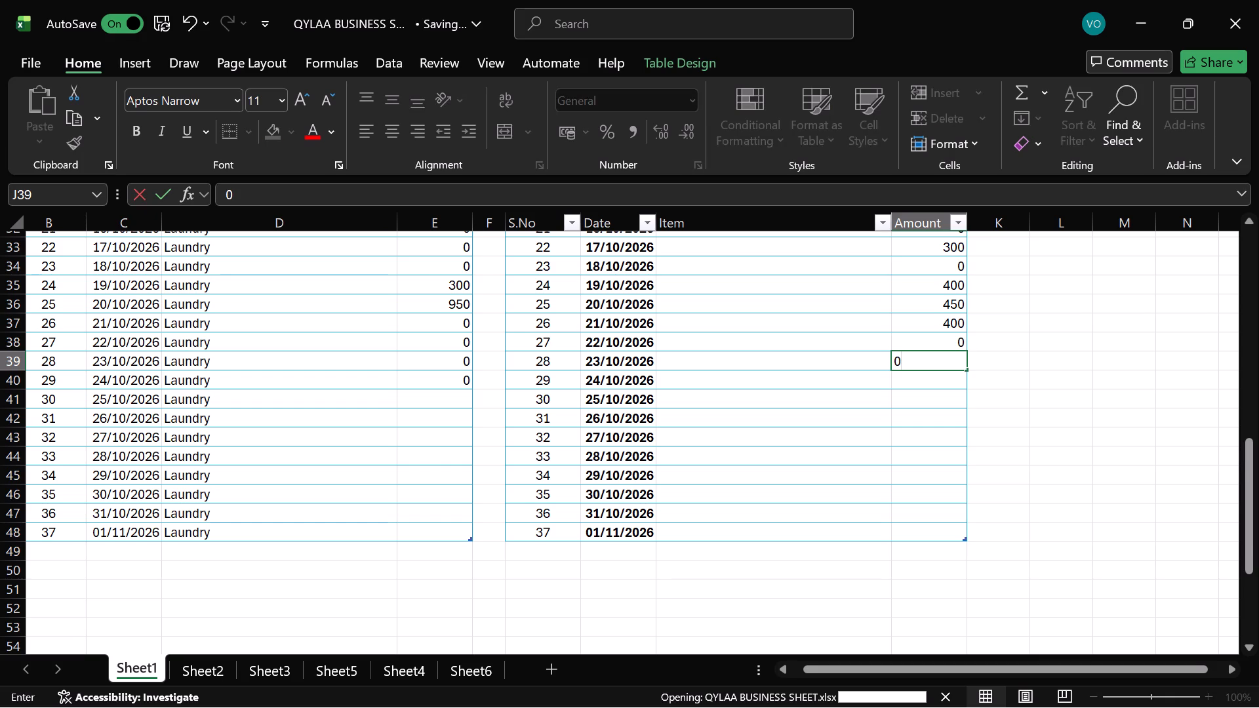
click(446, 383)
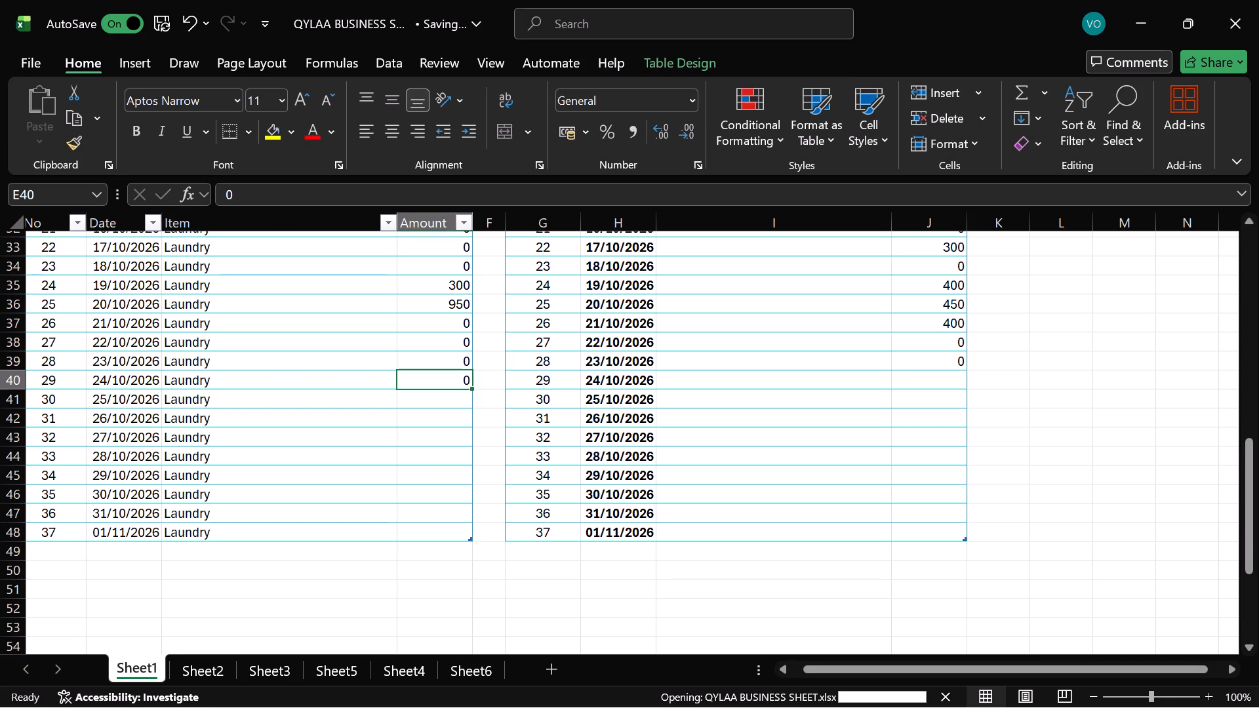
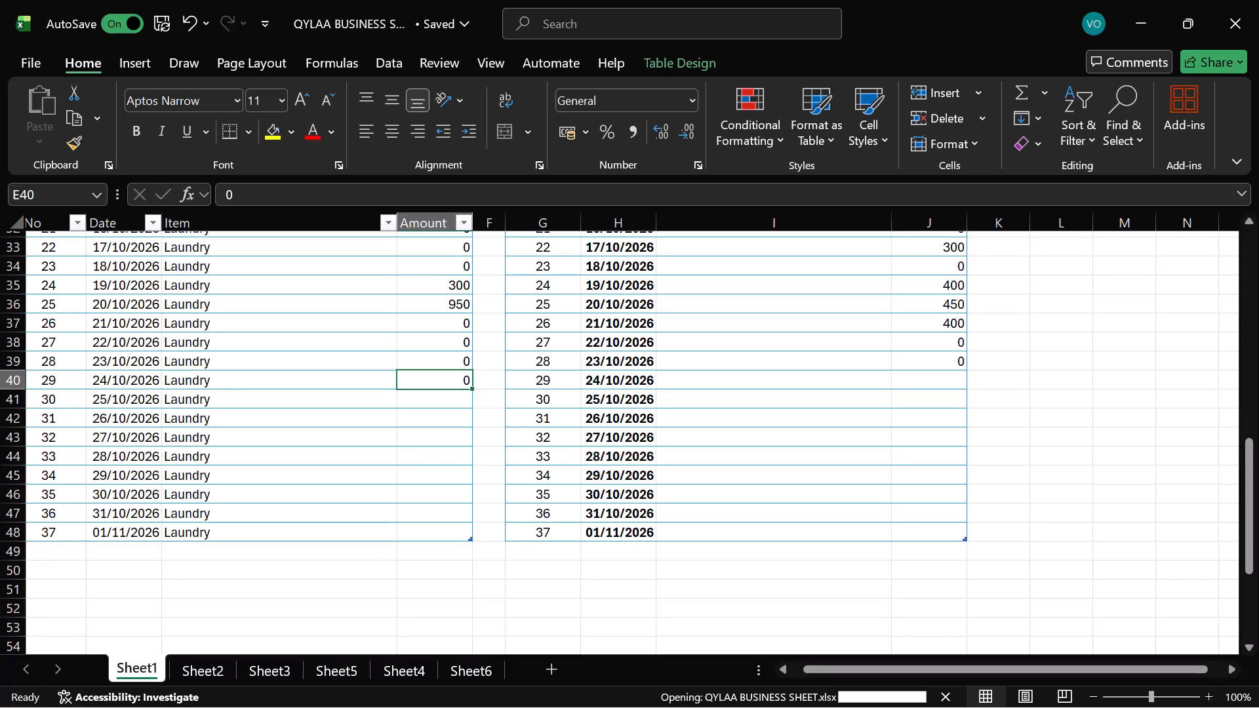
Enter 35 as the EXPENSES table's amount for 24/10/2026.
double_click(947, 382)
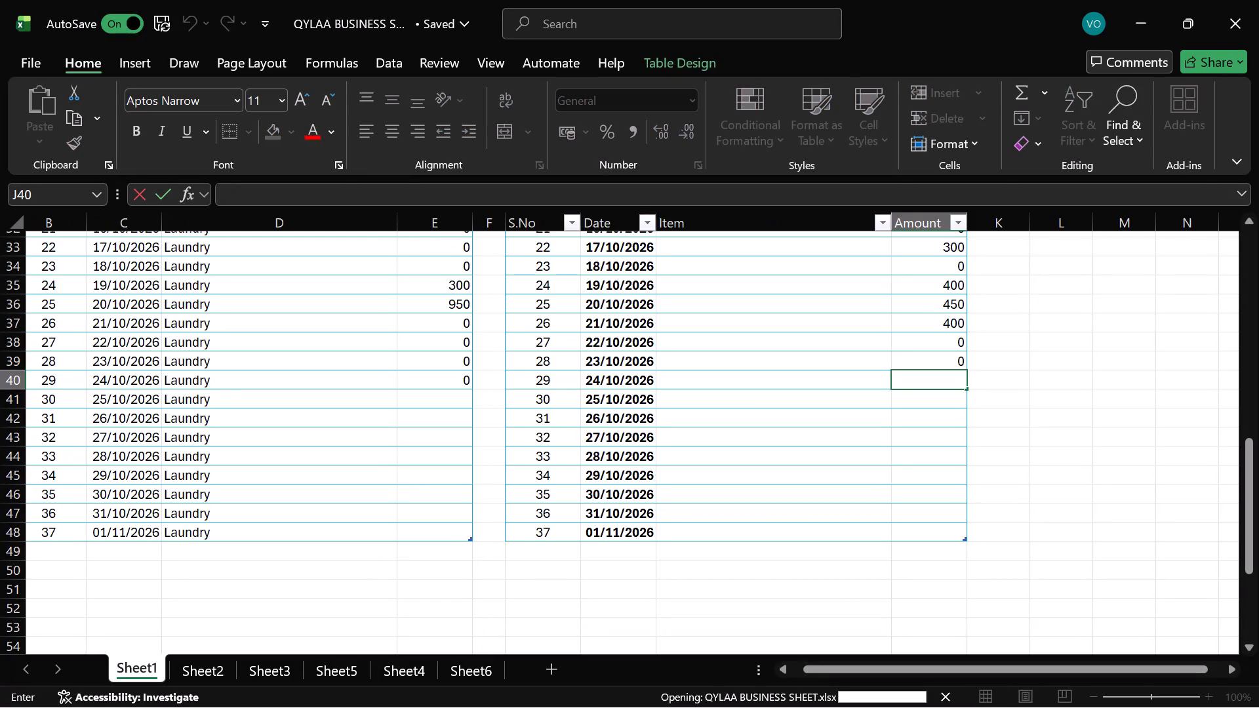
text(35)
On Sheet4, itemise the expense in row 36 with date 24/10/26, item Marsha and amount 35.
click(421, 671)
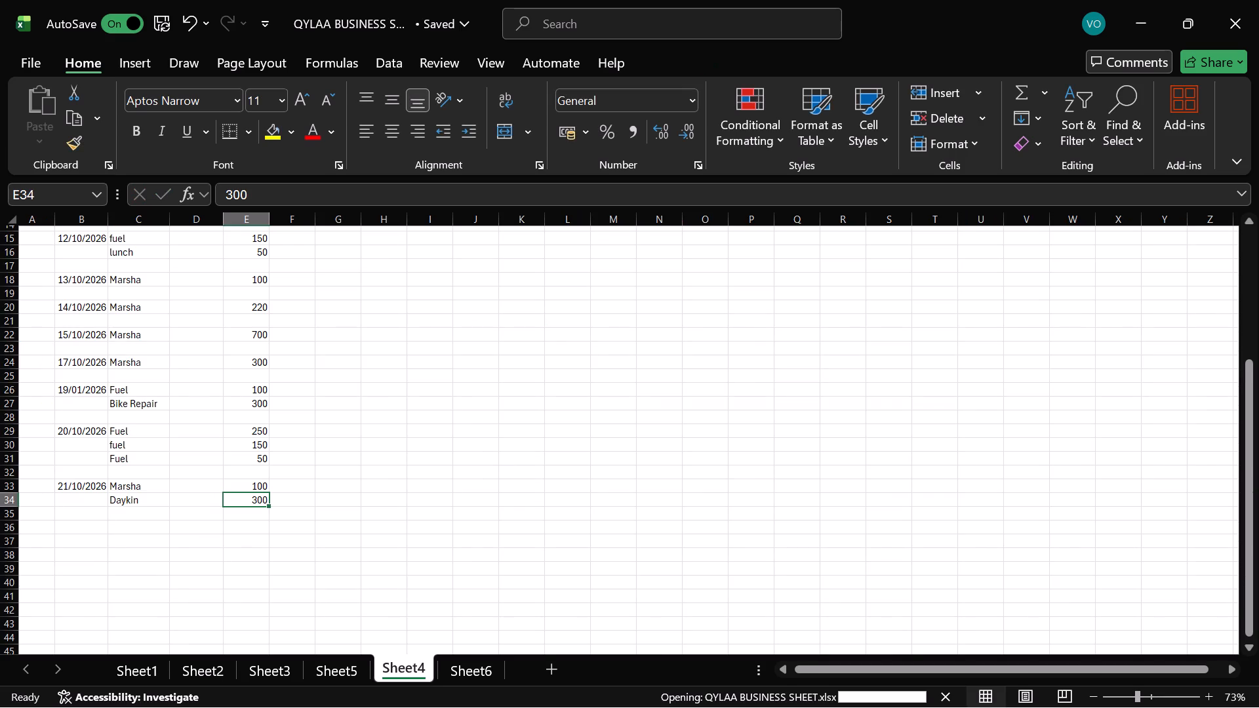
click(254, 532)
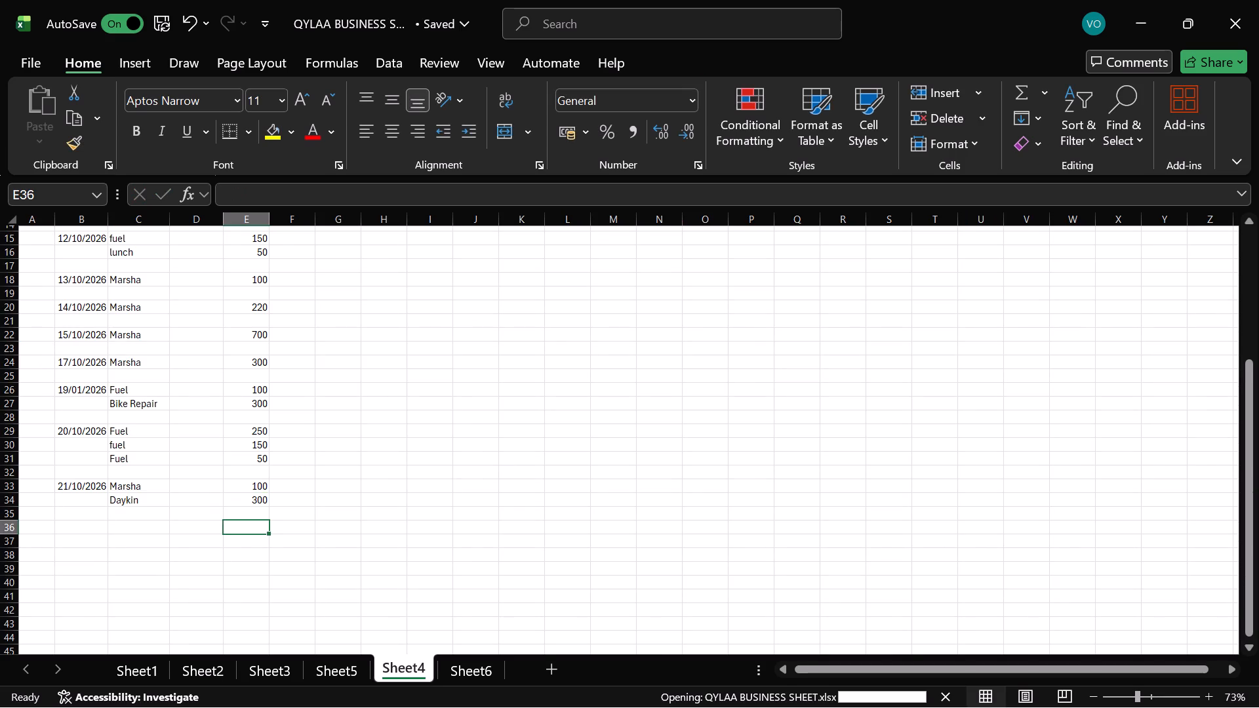
text(35)
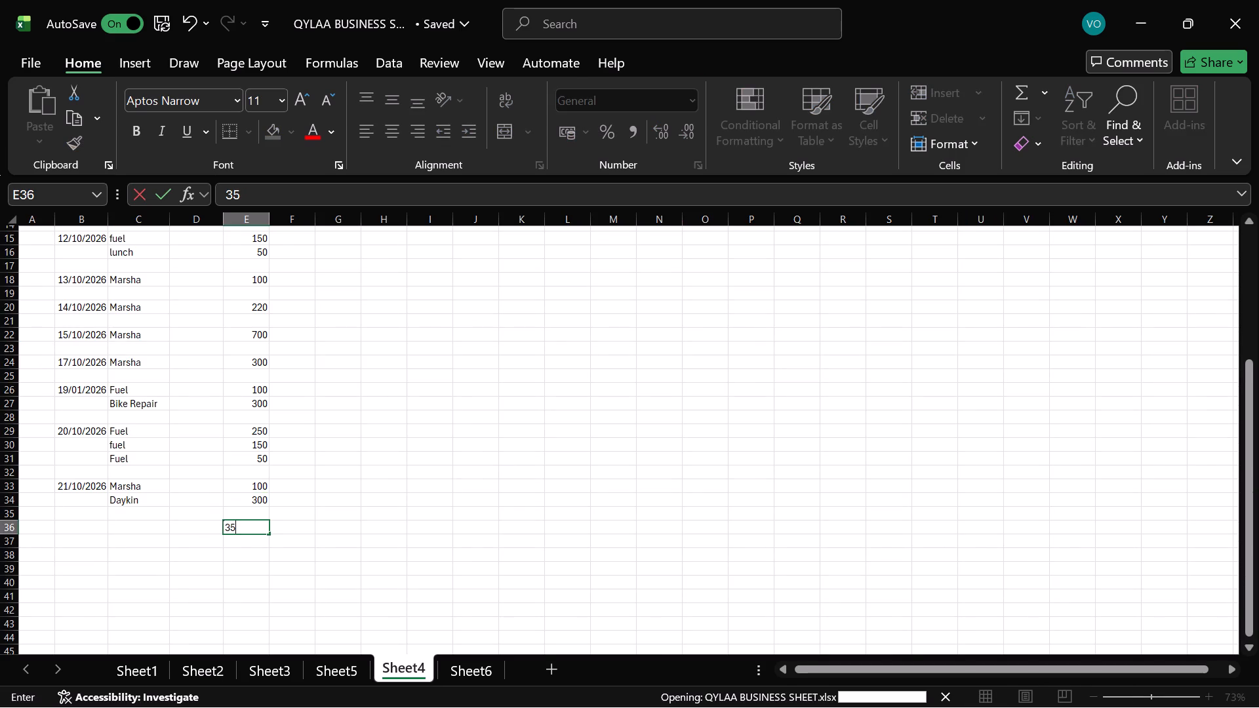
click(87, 529)
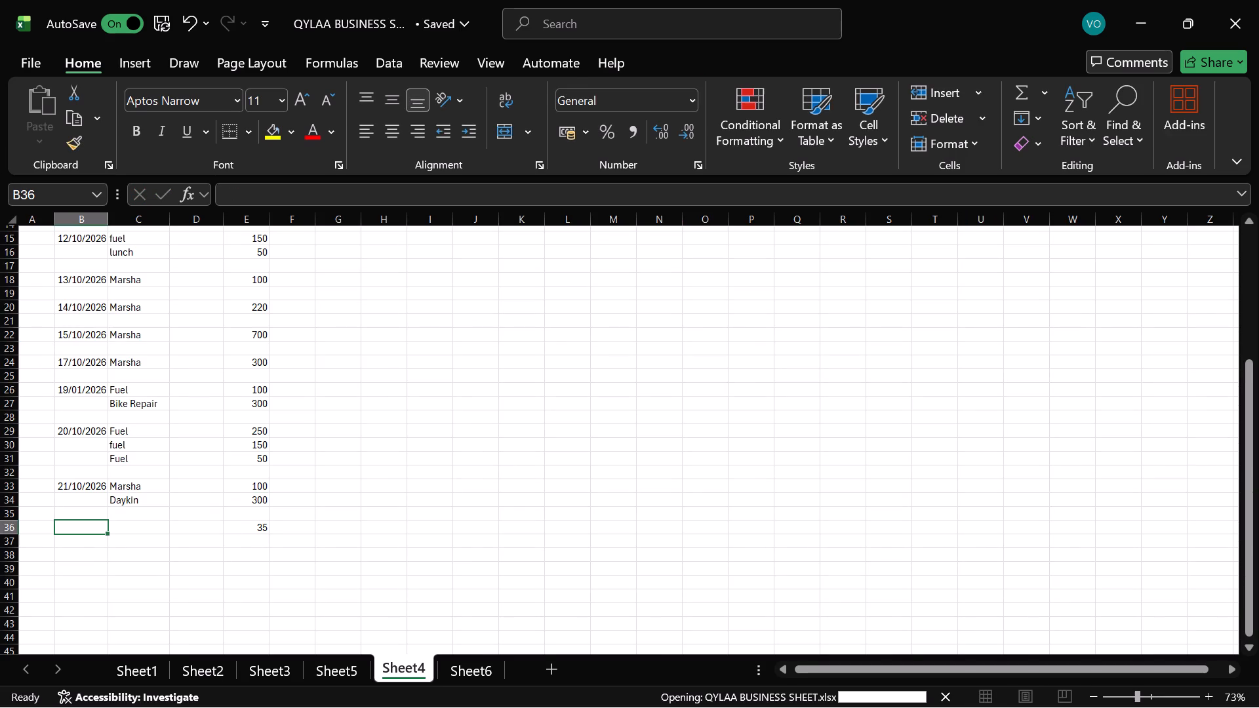
text(24)
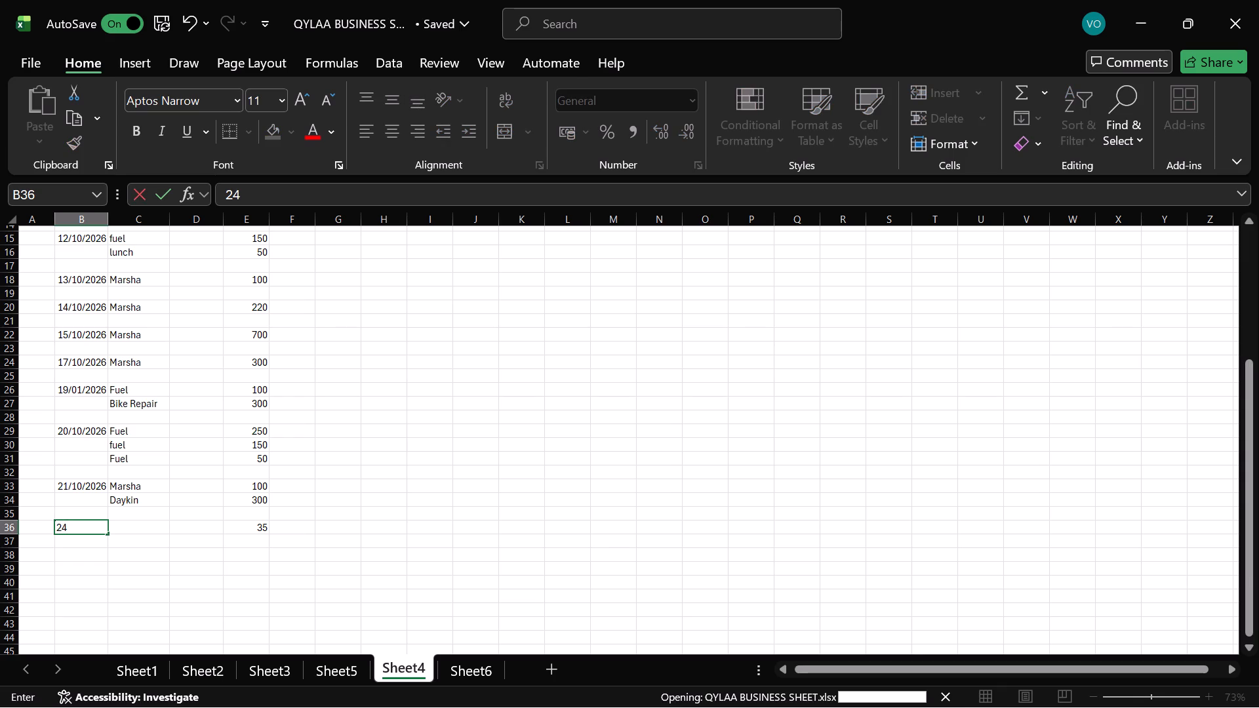
key(slash)
text(10/)
text(26)
click(134, 528)
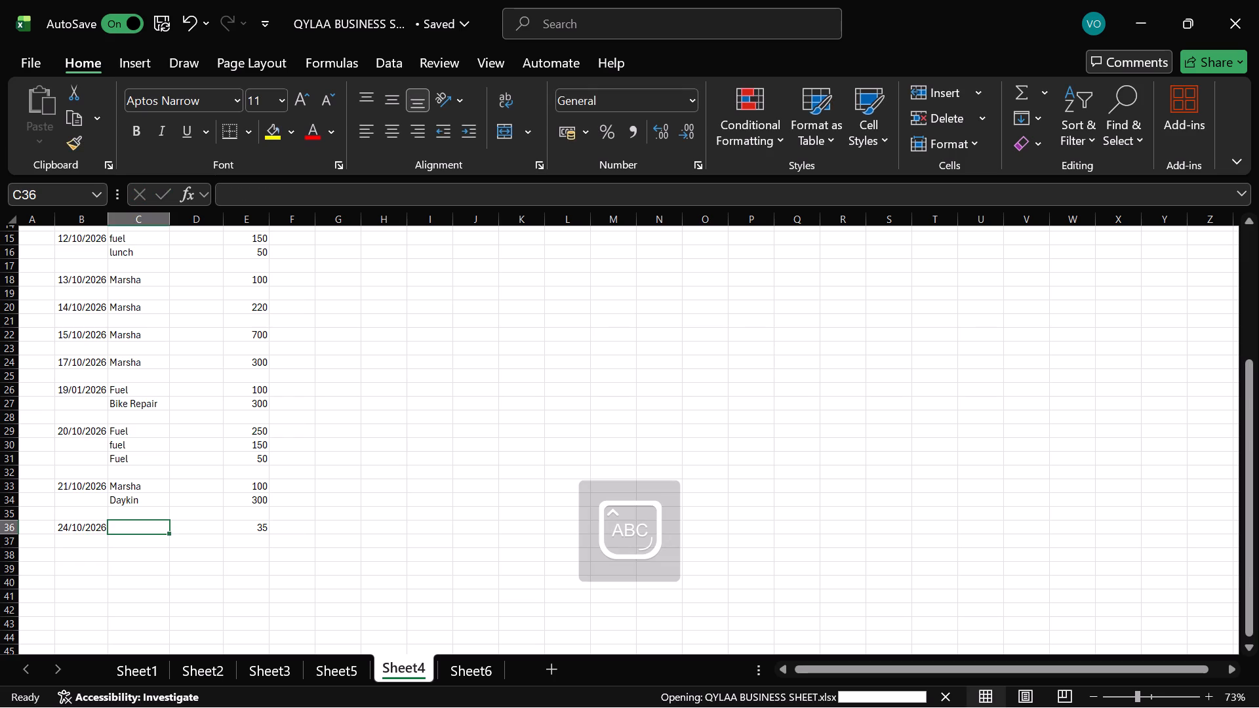
text(arsg)
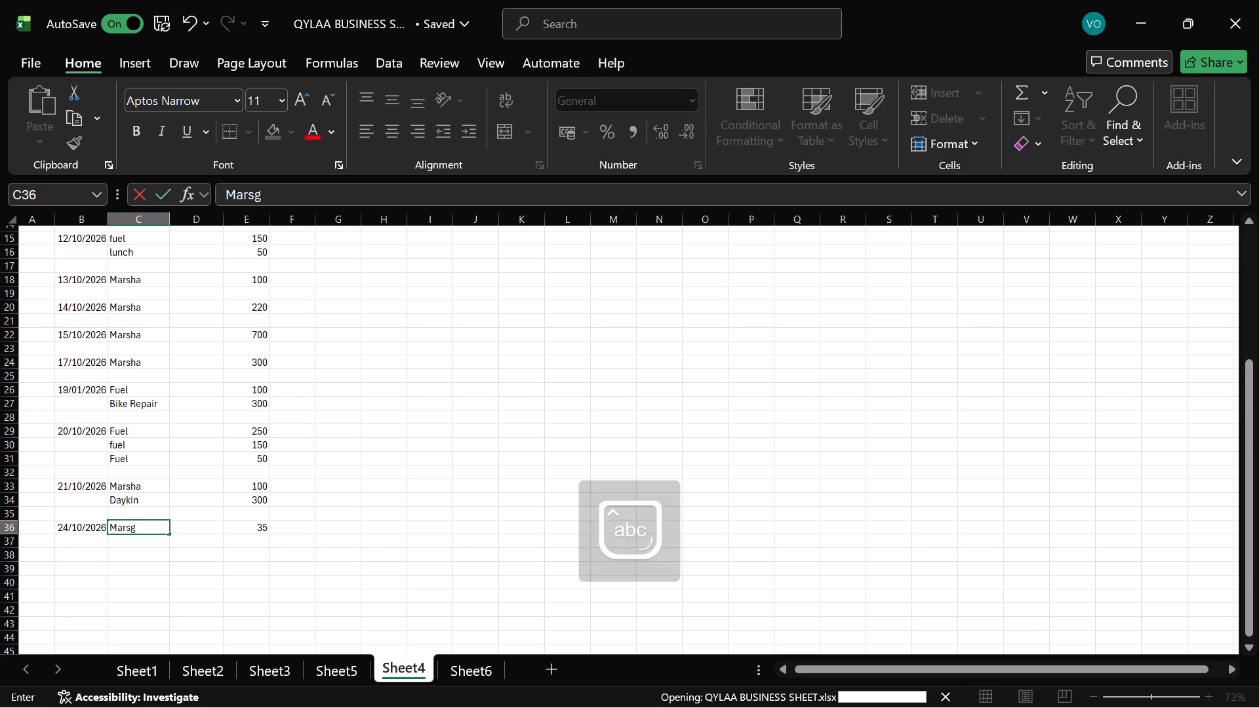
key(BackSpace)
text(ha)
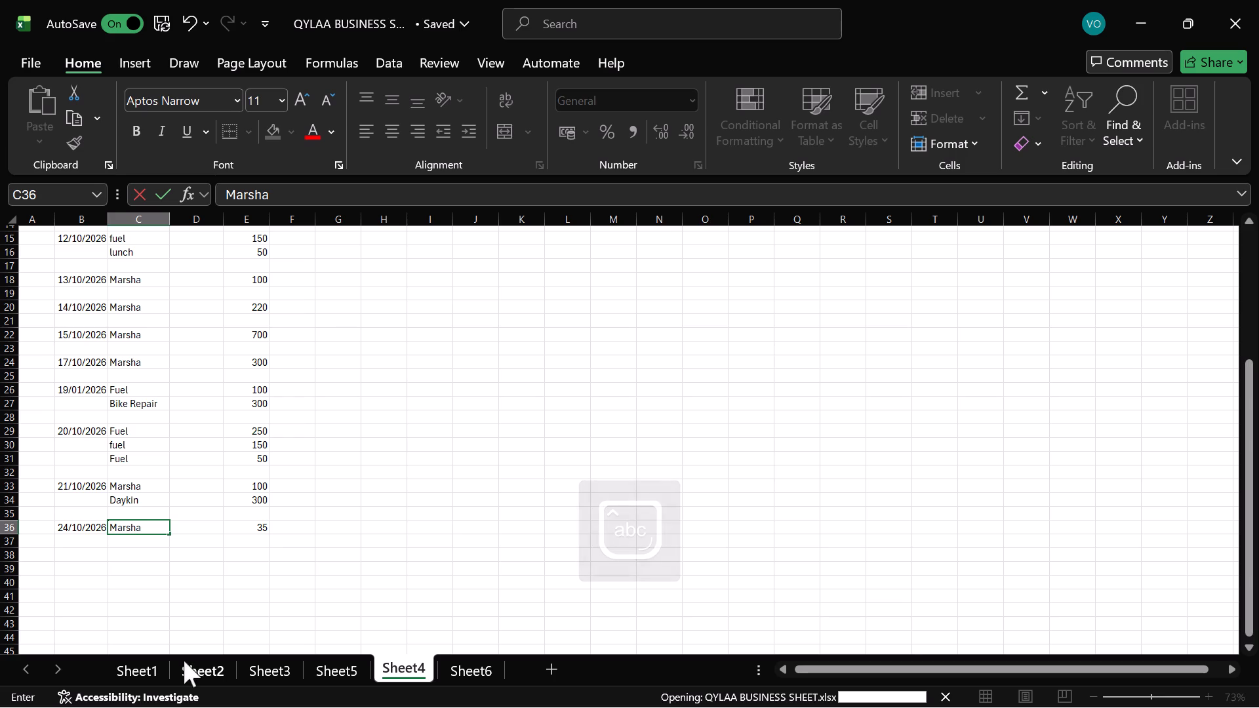
Return to Sheet1 and review the income, expenses, profit and loss totals above the tables.
click(156, 677)
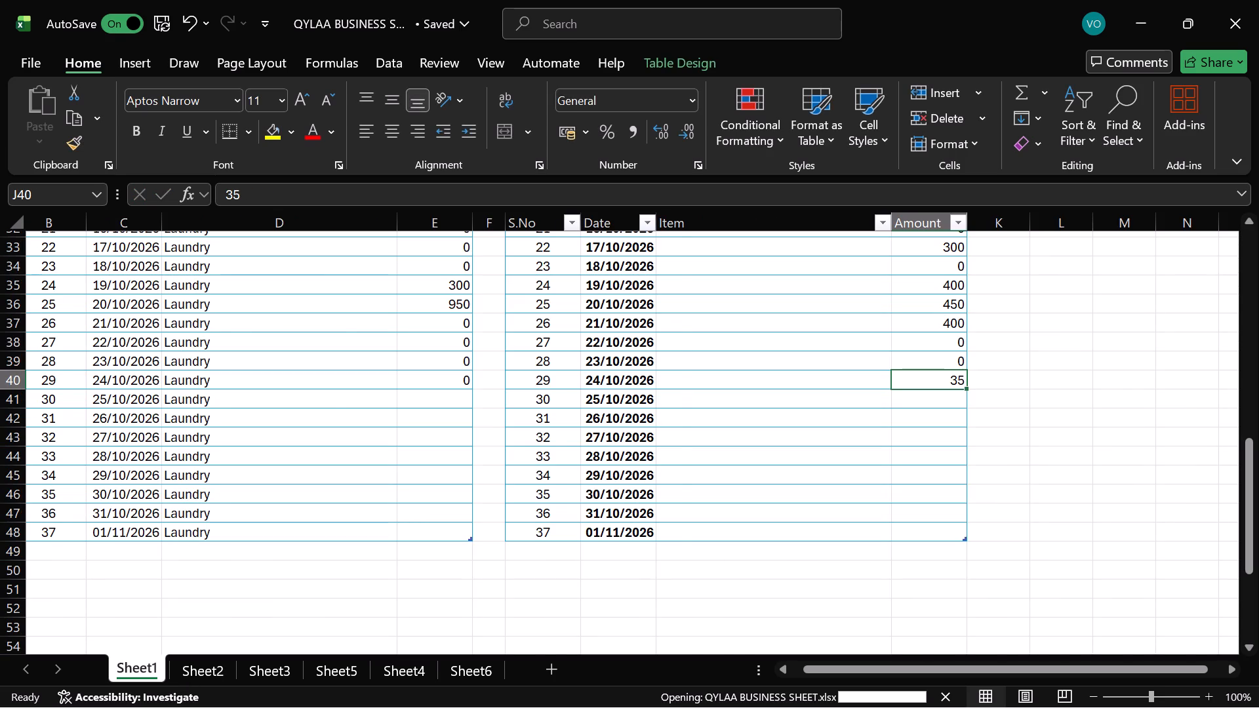
scroll(441, 405, up, 4)
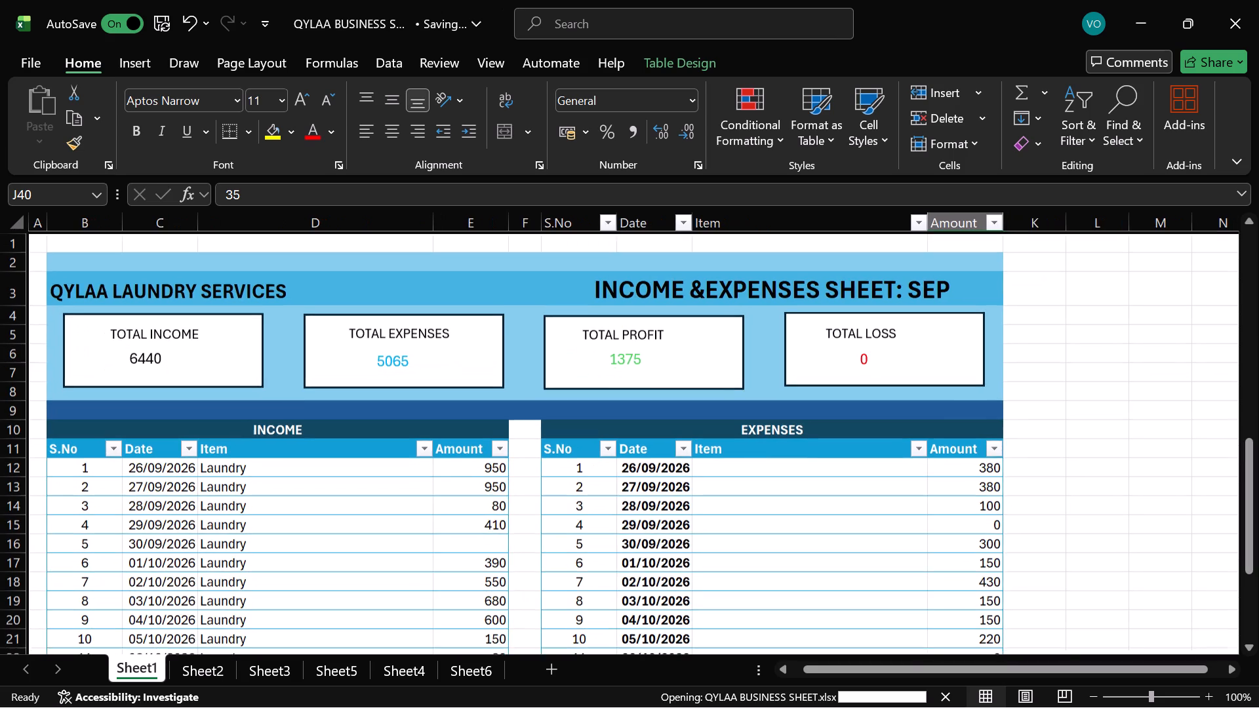
scroll(441, 405, down, 3)
scroll(441, 405, up, 2)
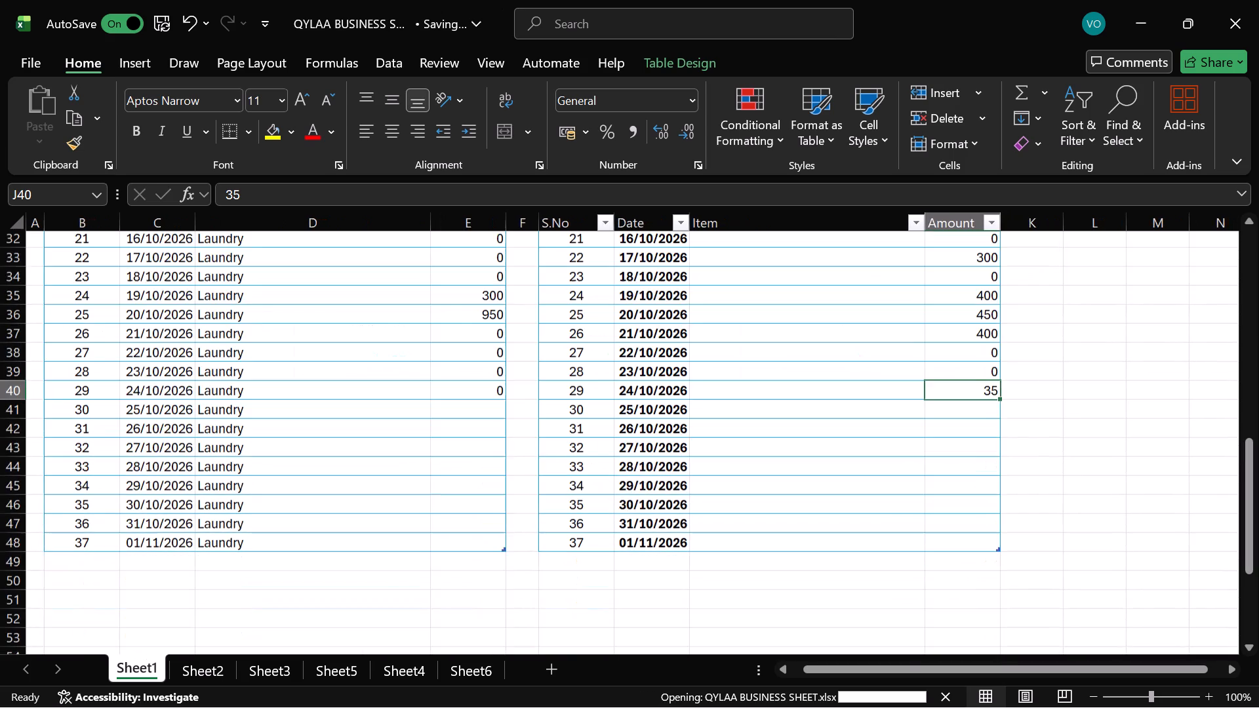
scroll(441, 405, up, 2)
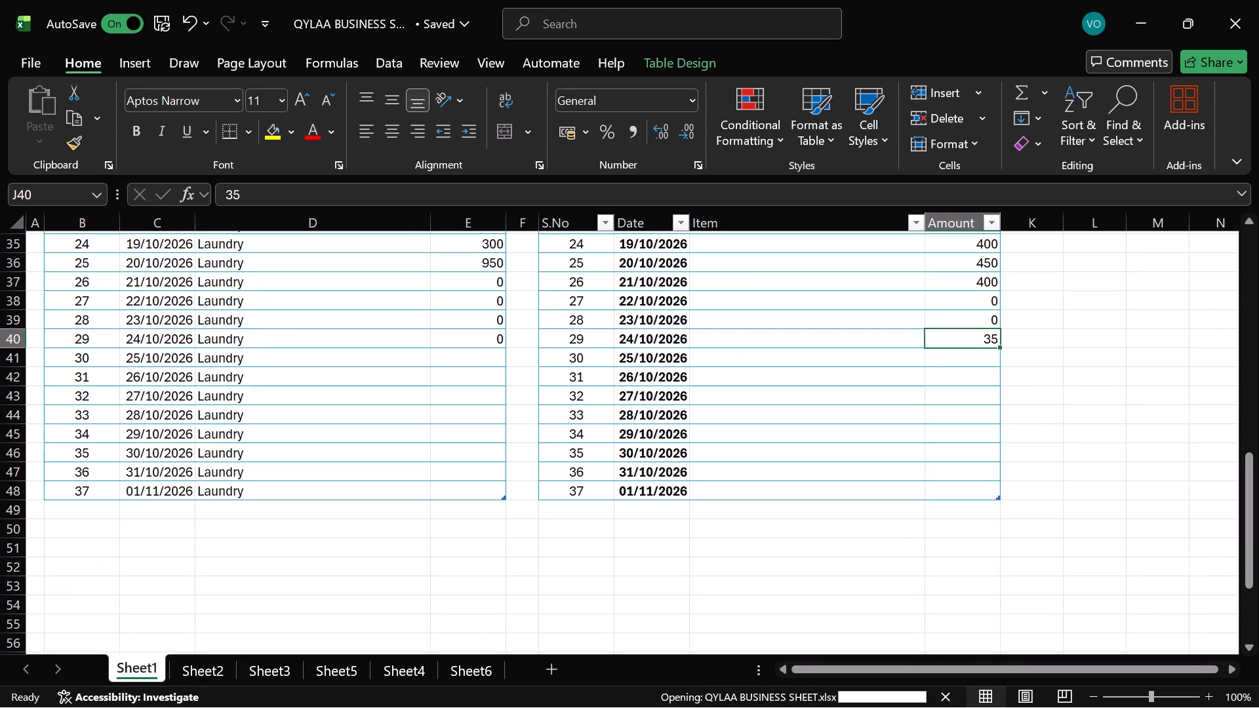
Enter 0 as the INCOME table's amount for every date from 25/10/2026 through 01/11/2026.
click(477, 363)
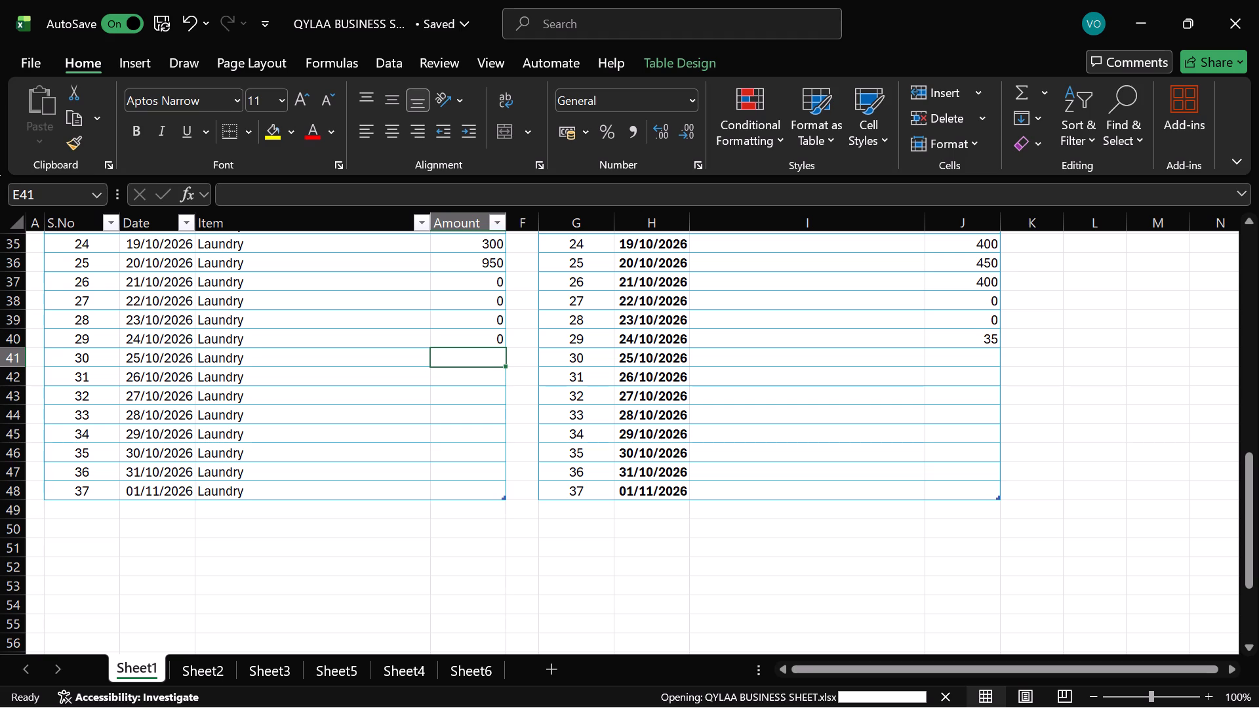
key(0)
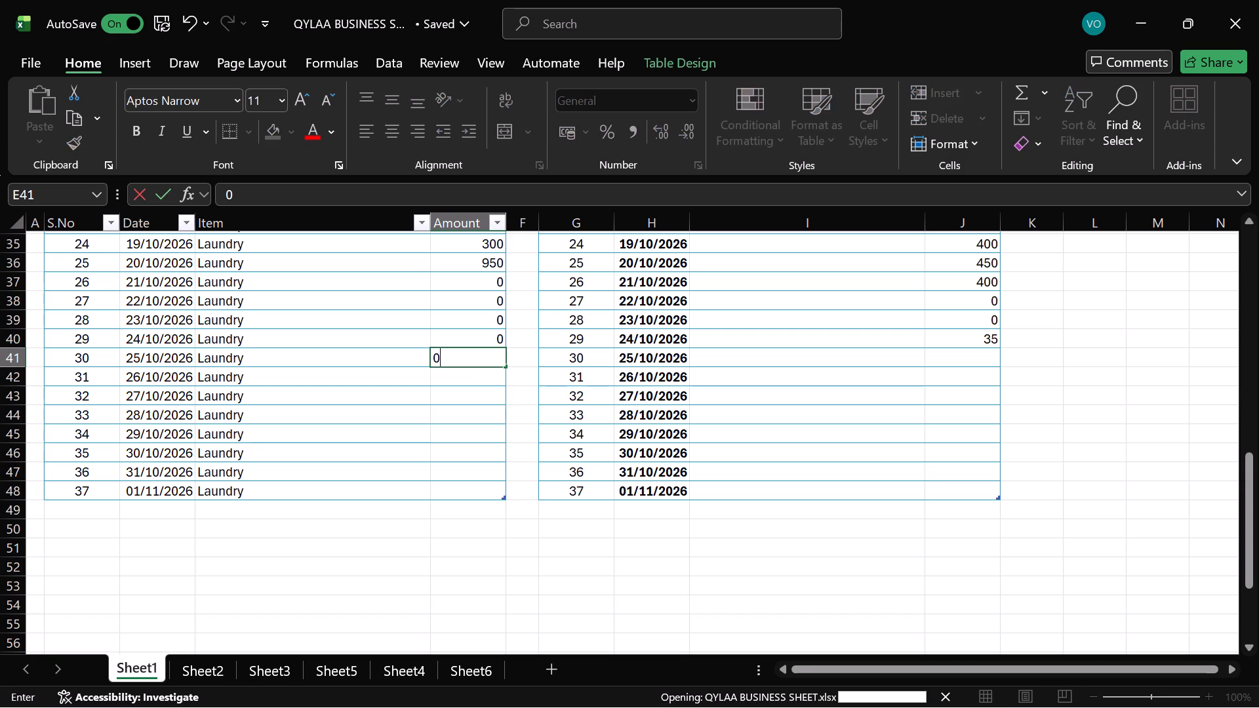
key(Return)
key(0)
key(Return)
key(0)
key(Return)
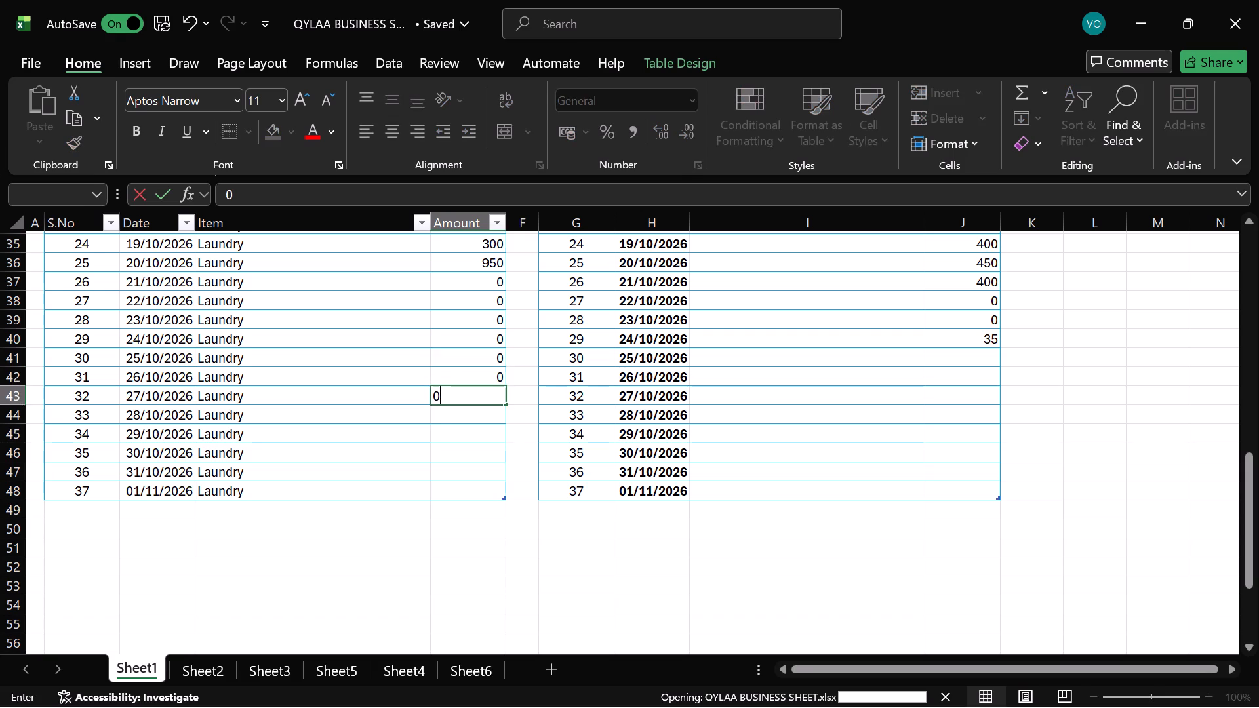
key(0)
key(Return)
key(0)
key(Return)
text(00)
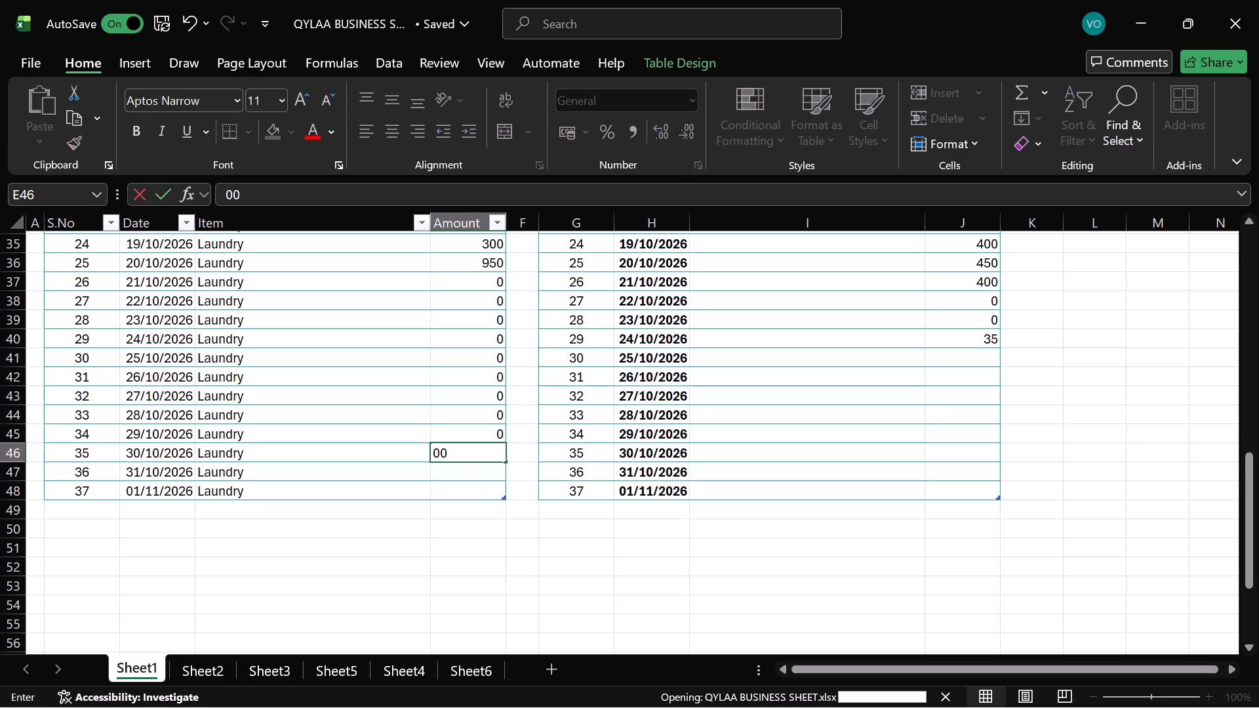
key(BackSpace)
key(Return)
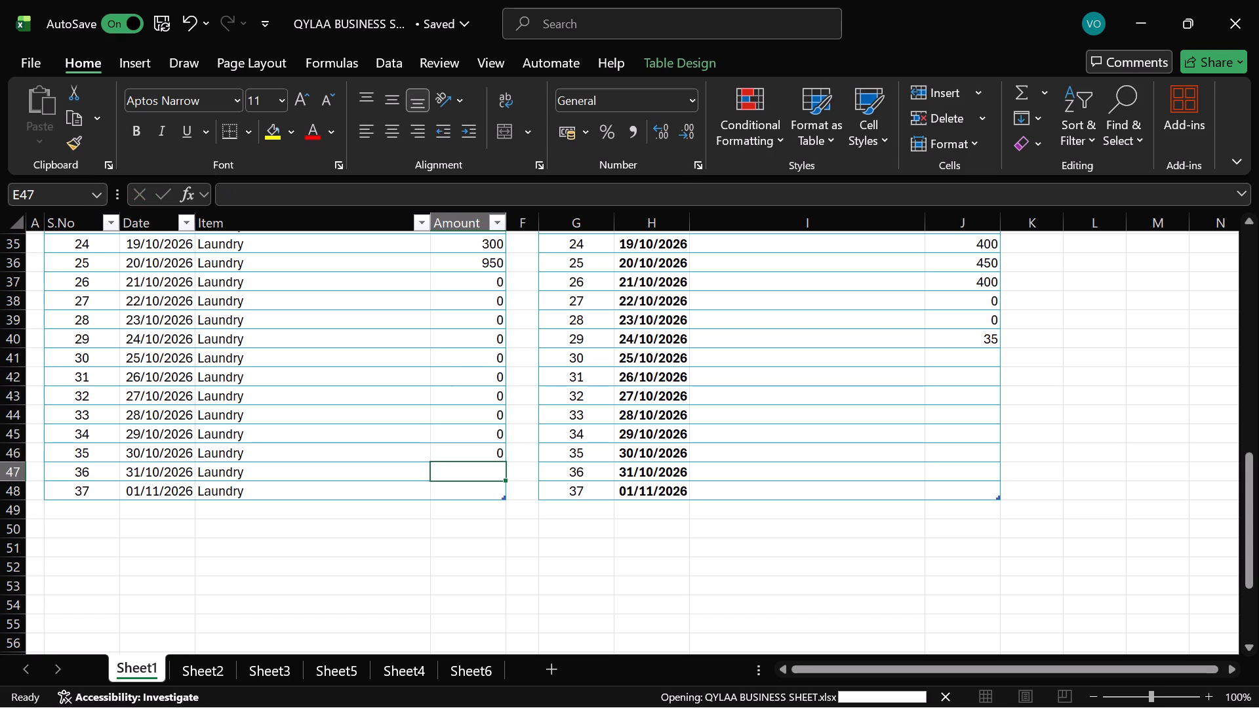
key(0)
key(Return)
key(0)
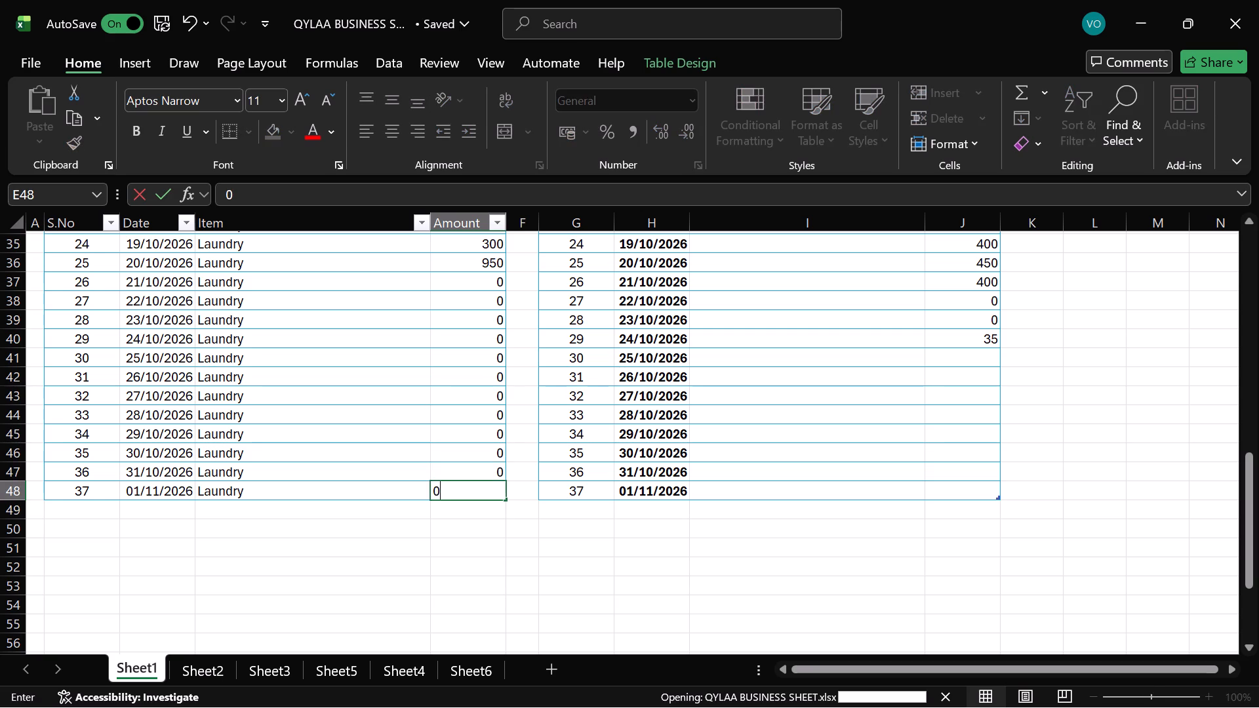
key(Return)
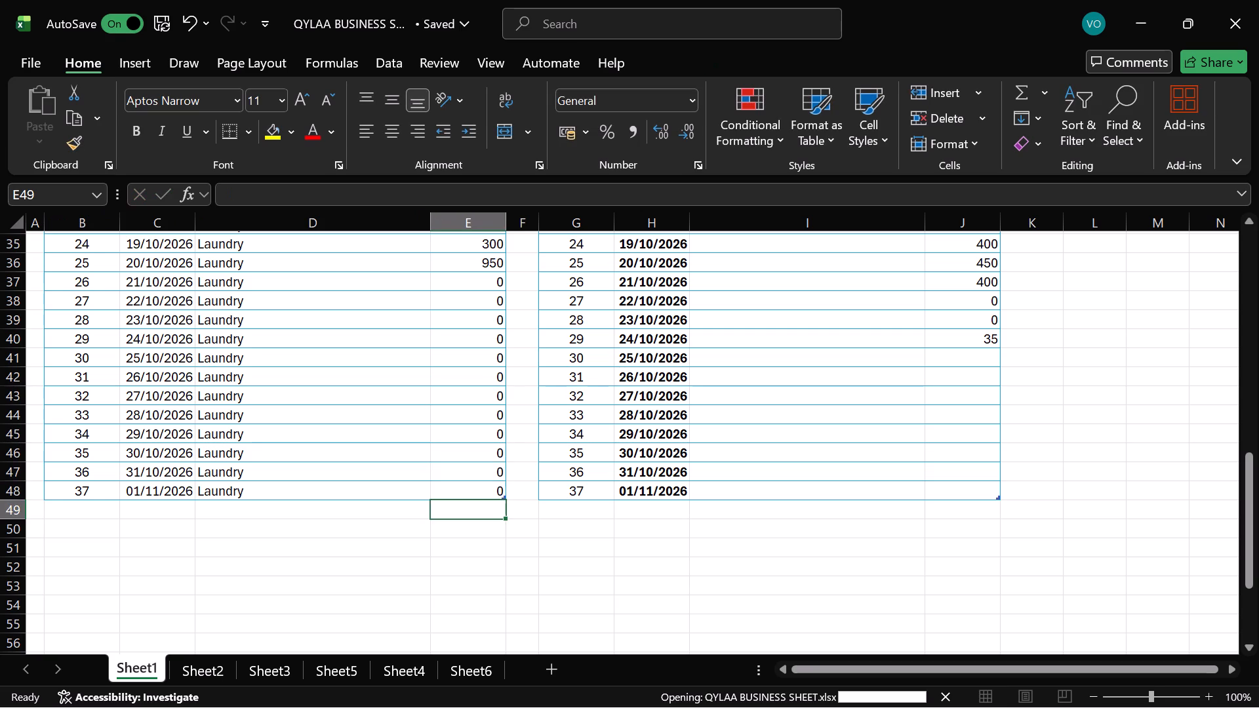
Enter 0 as the EXPENSES table's amount for every date from 25/10/2026 through 01/11/2026.
click(980, 366)
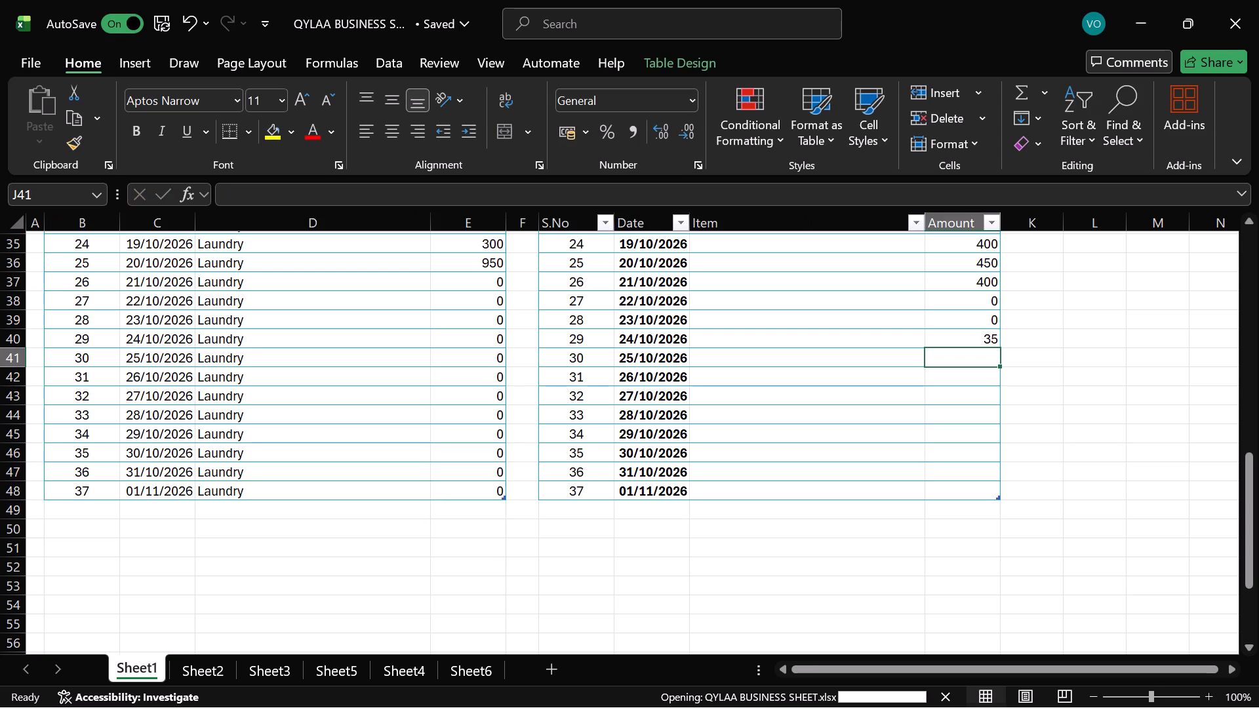
key(0)
key(Return)
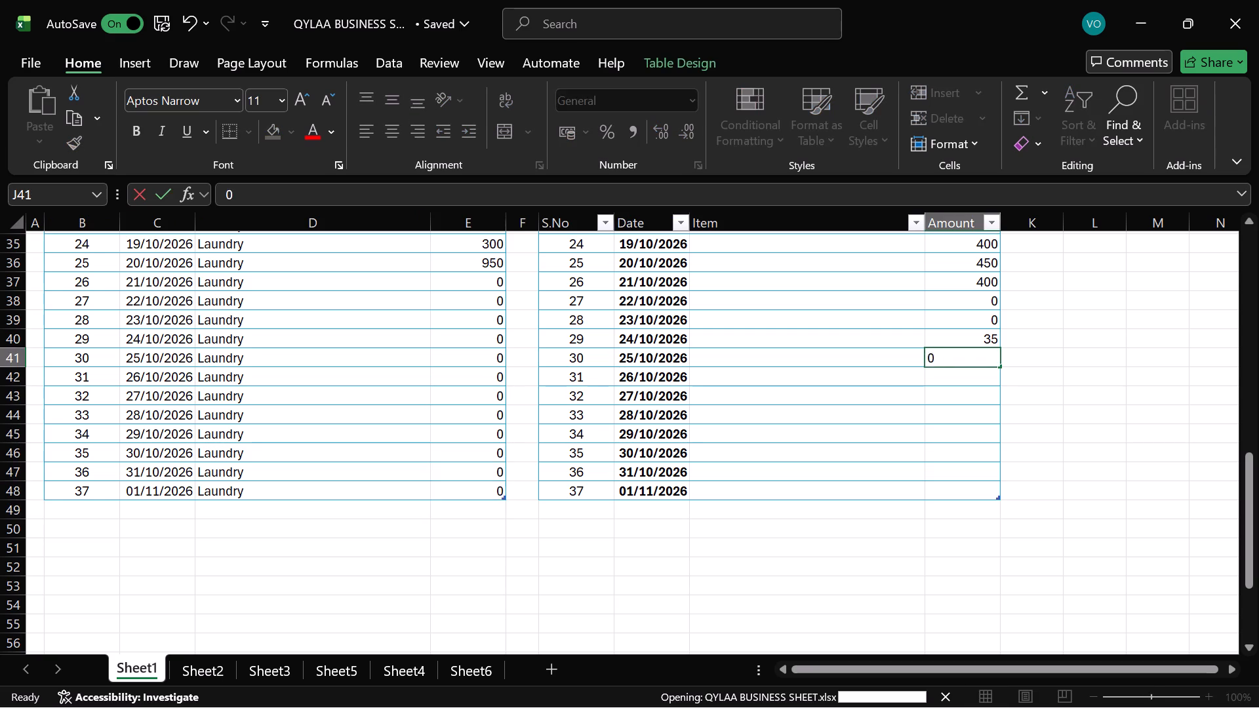
key(0)
key(Return)
key(0)
key(Return)
key(0)
key(Return)
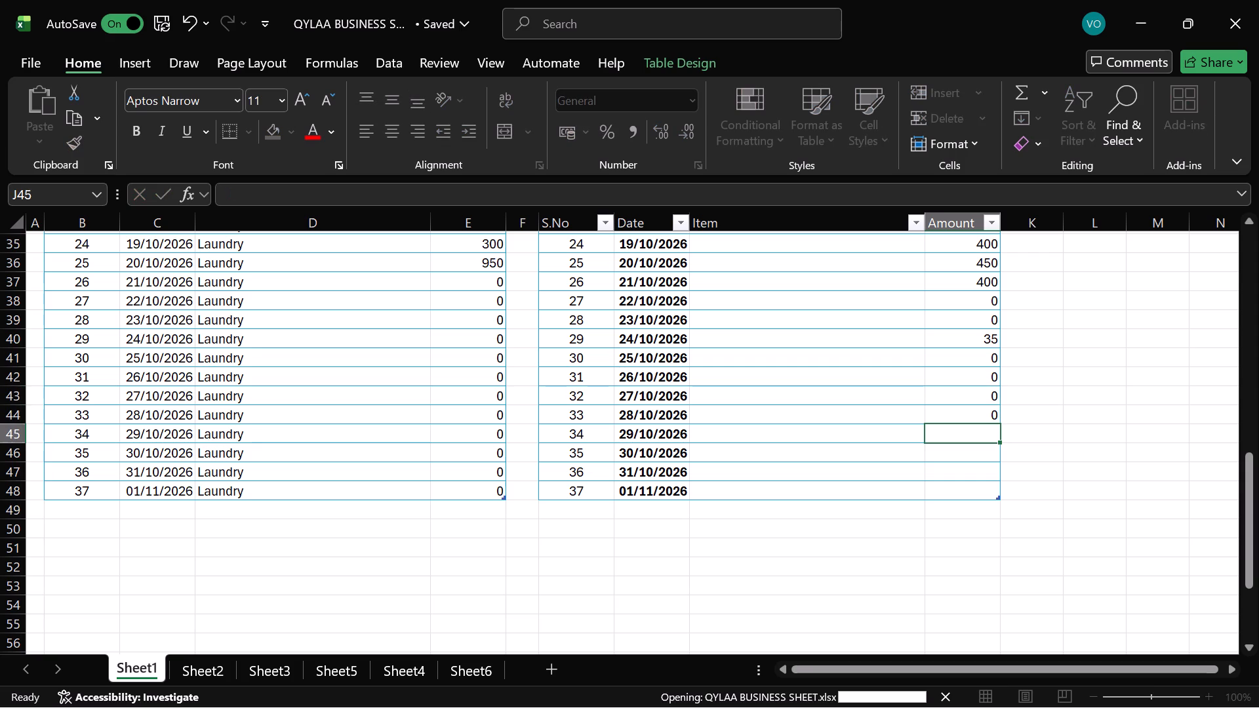
key(0)
key(Return)
key(0)
key(Return)
key(0)
key(Return)
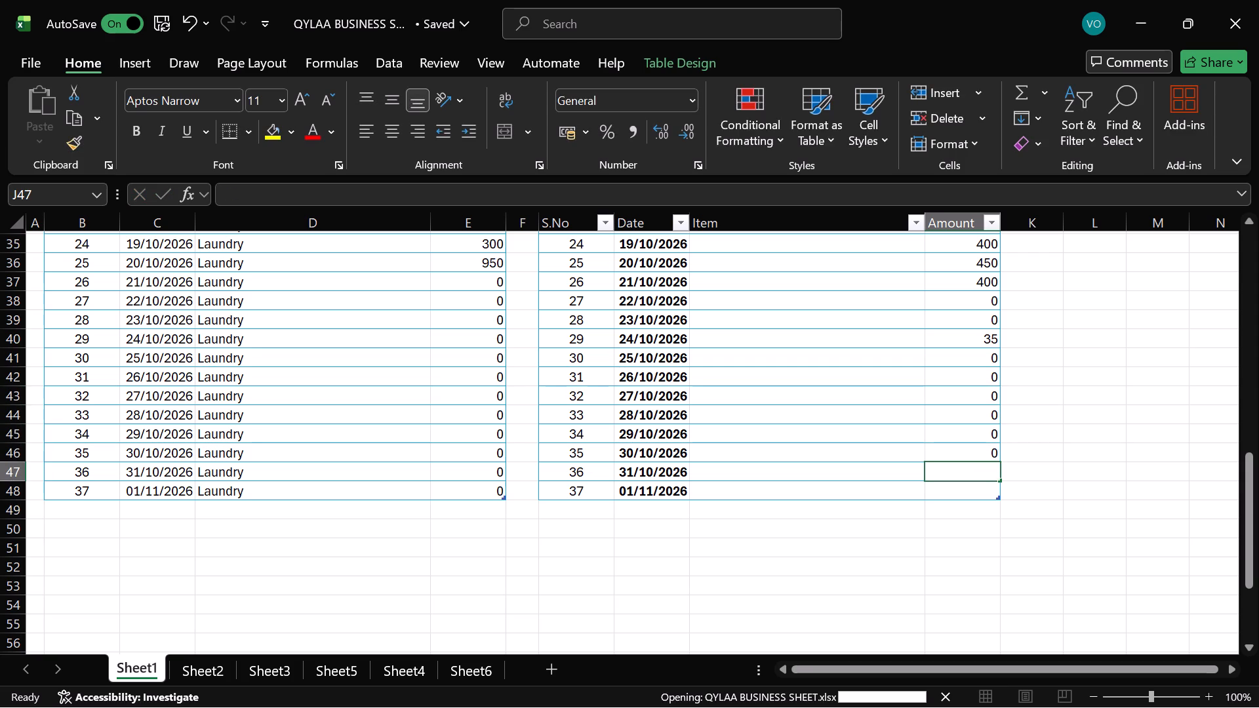
key(0)
key(Return)
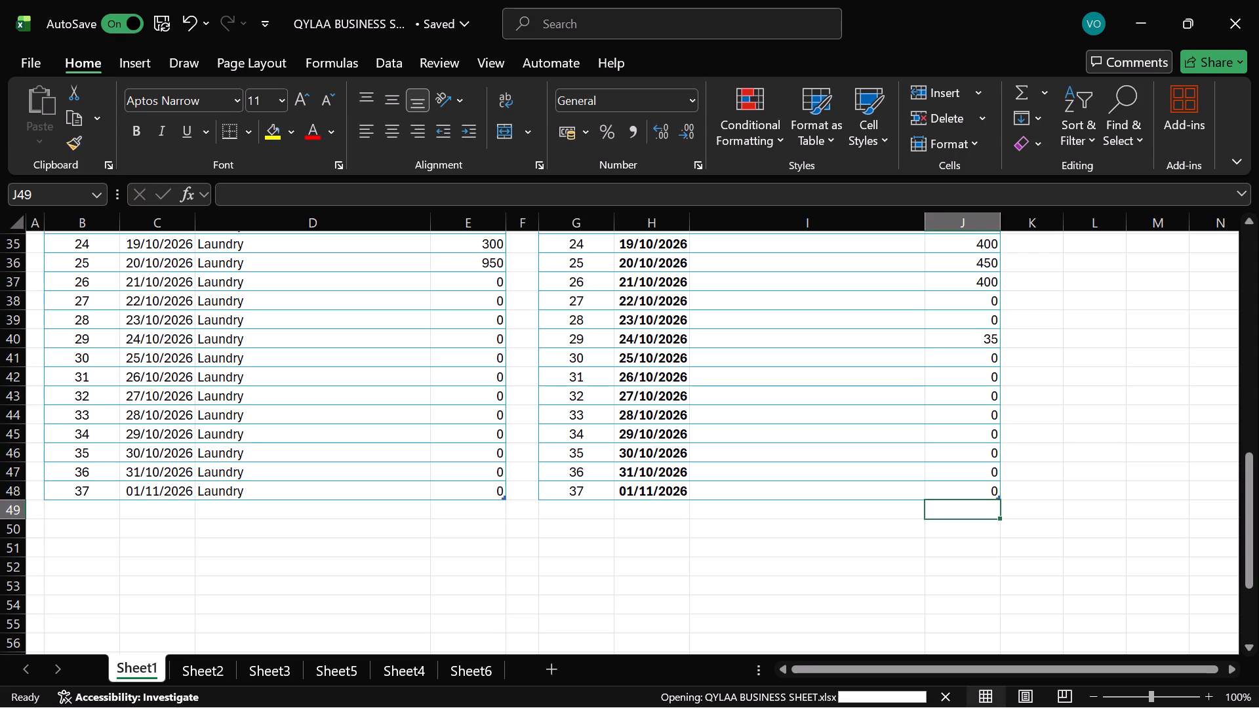
Extend the INCOME table's date series from 01/11/2026 down to 06/11/2026 in row 53.
scroll(767, 385, down, 2)
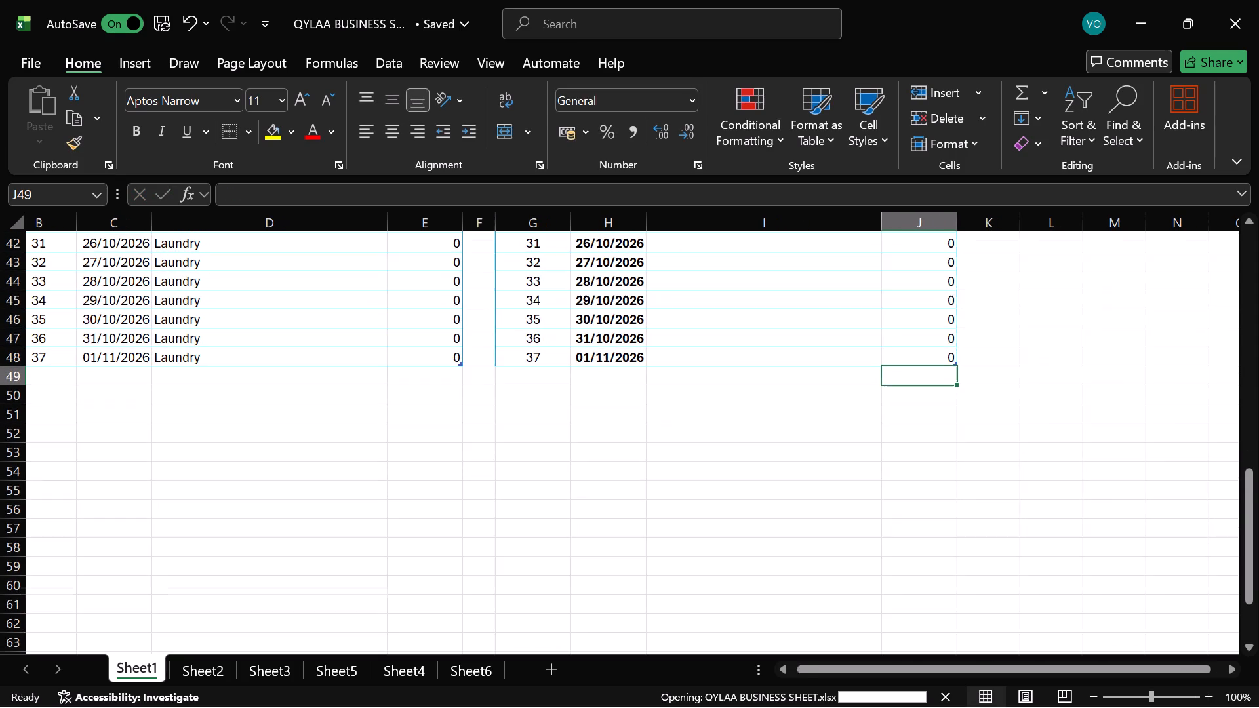
scroll(303, 365, down, 1)
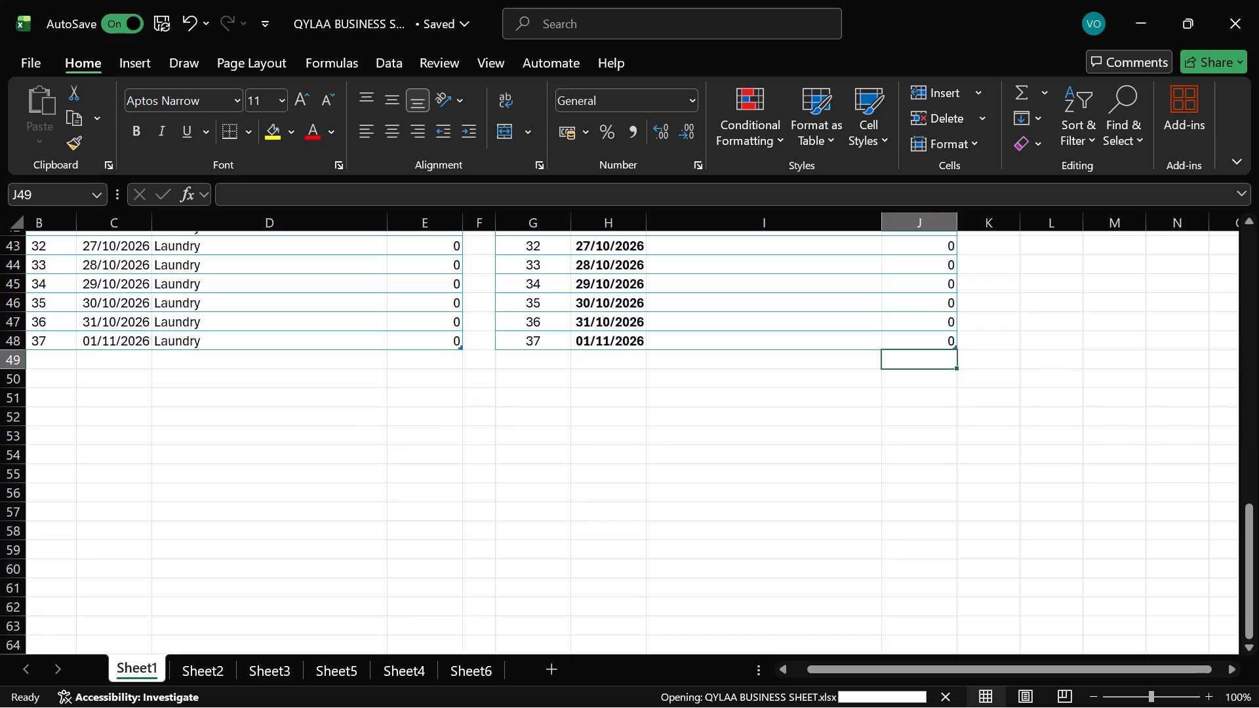
click(125, 339)
drag(148, 349, 153, 397)
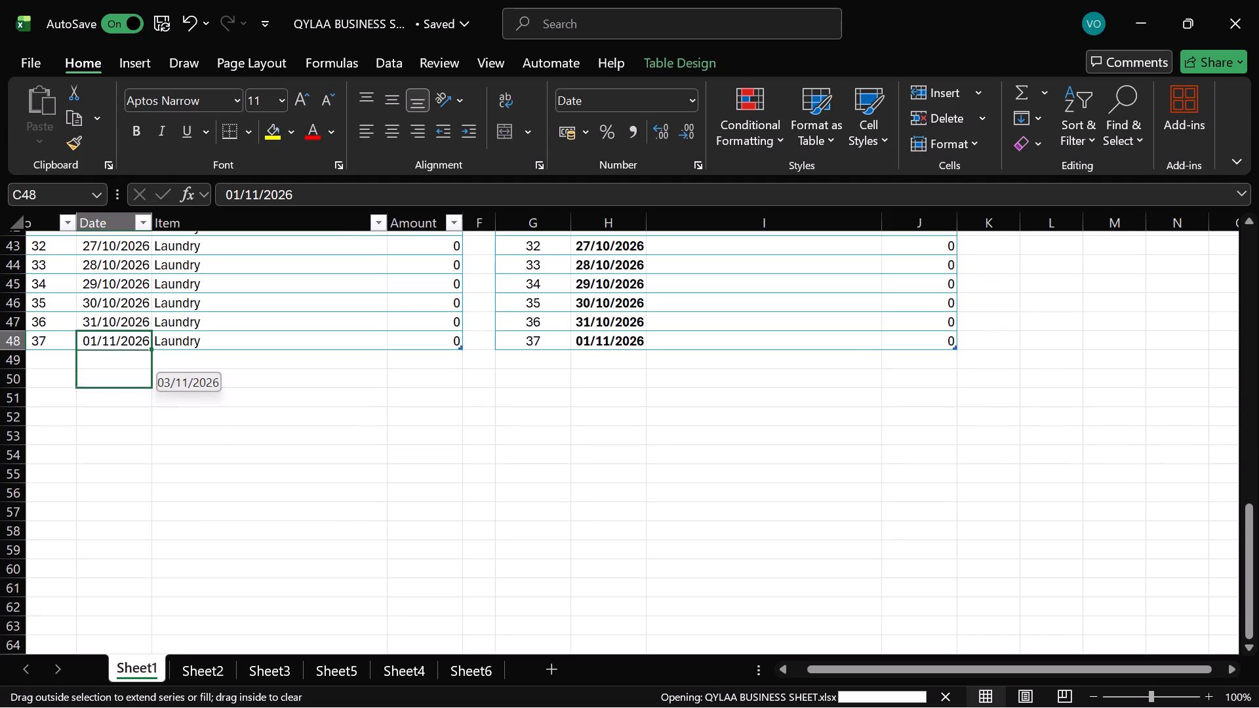
drag(153, 397, 151, 445)
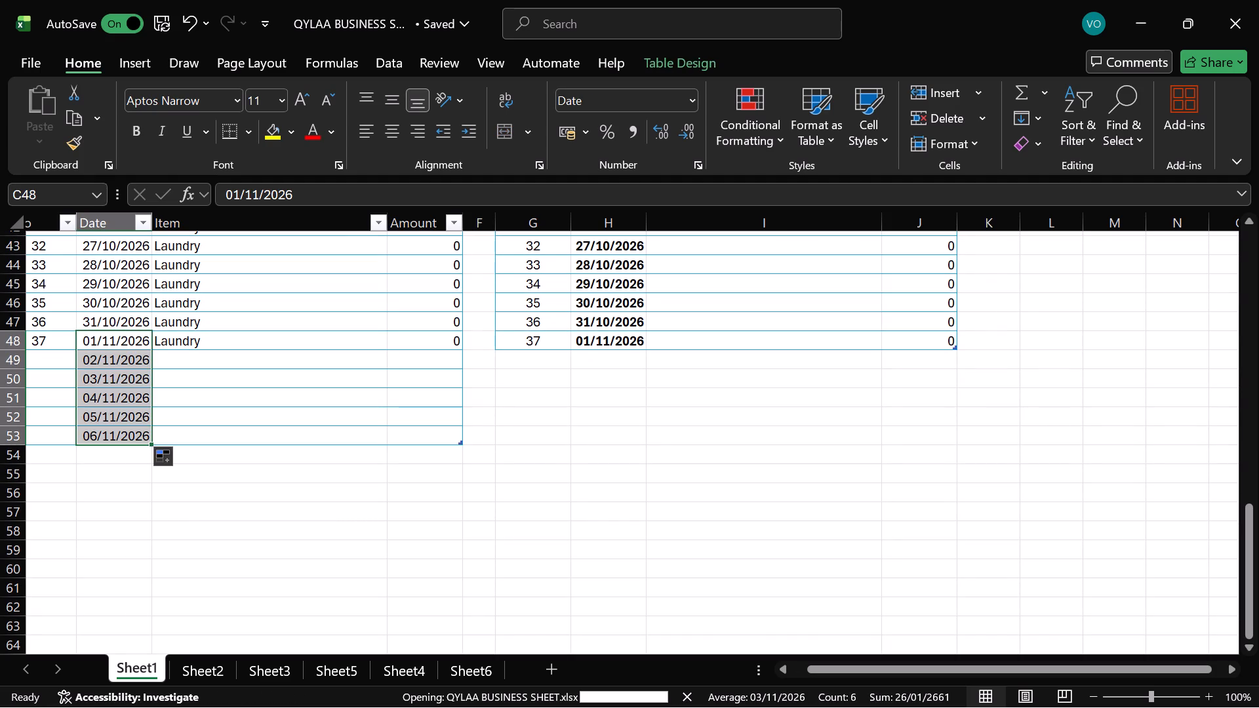
Fill the EXPENSES table's S.No value 37 down from row 48 to row 53.
click(617, 343)
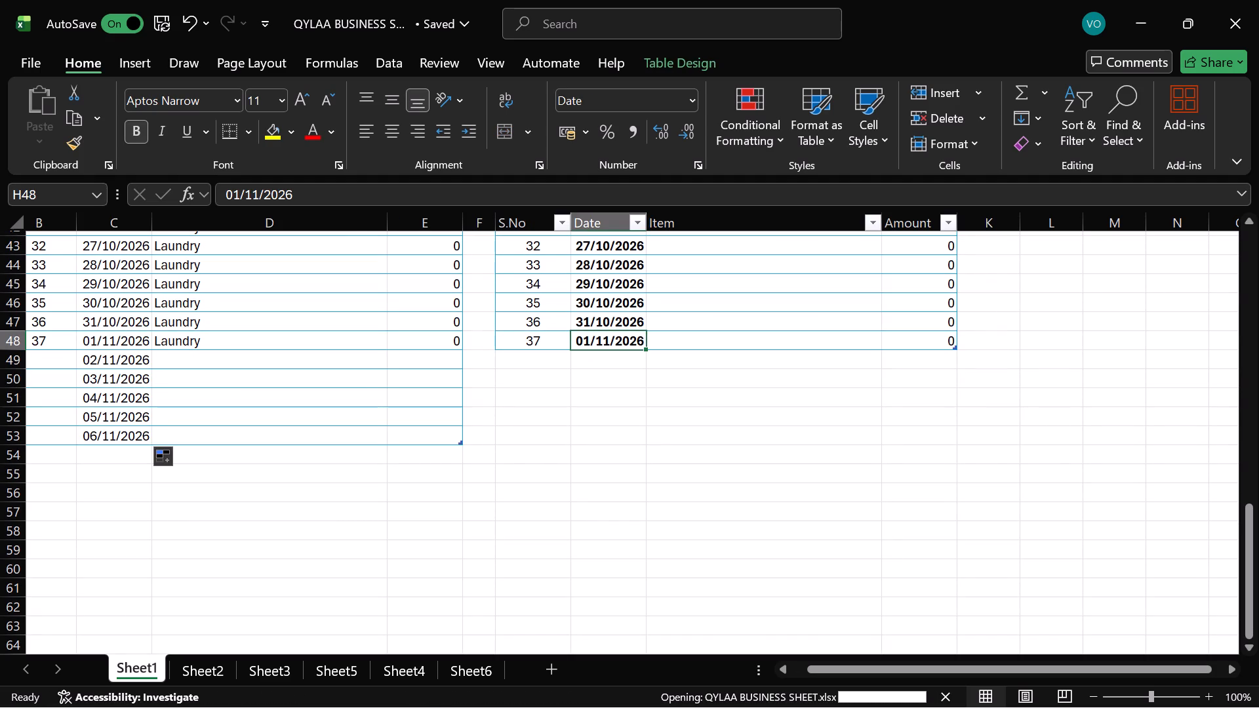
click(559, 347)
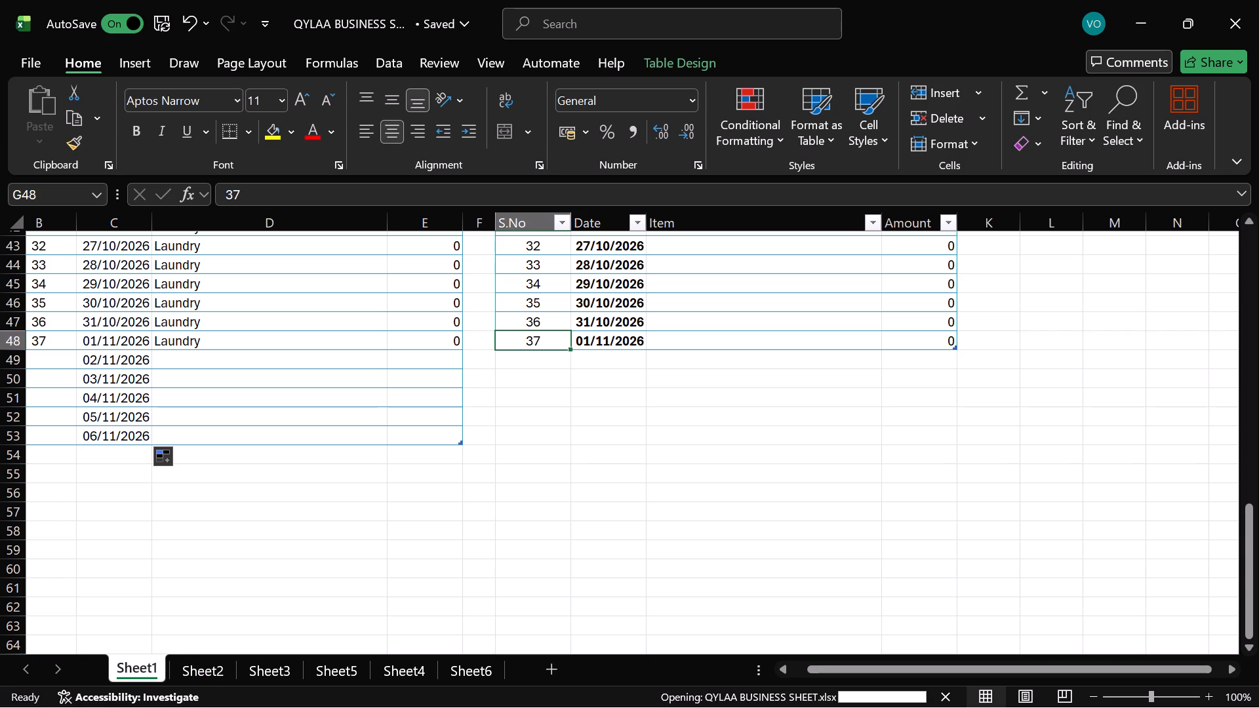
drag(568, 347, 565, 444)
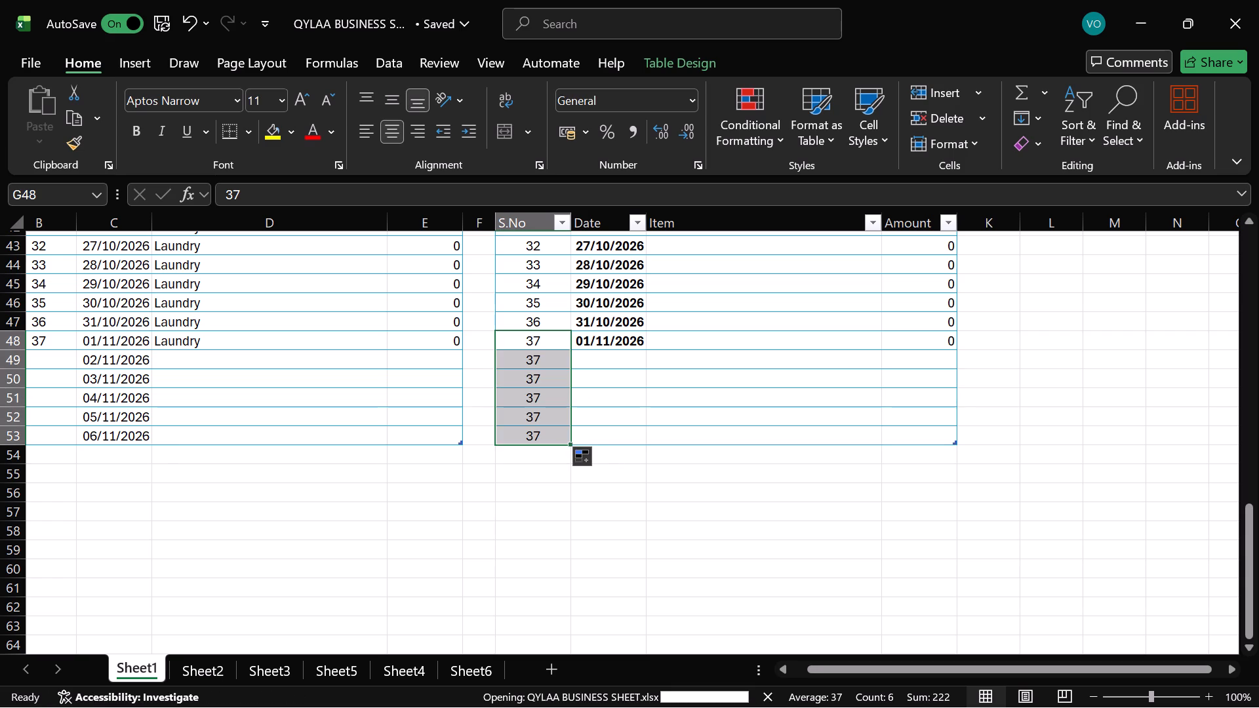
Extend the EXPENSES table's date series from 01/11/2026 down to 06/11/2026 in row 53.
drag(623, 343, 649, 351)
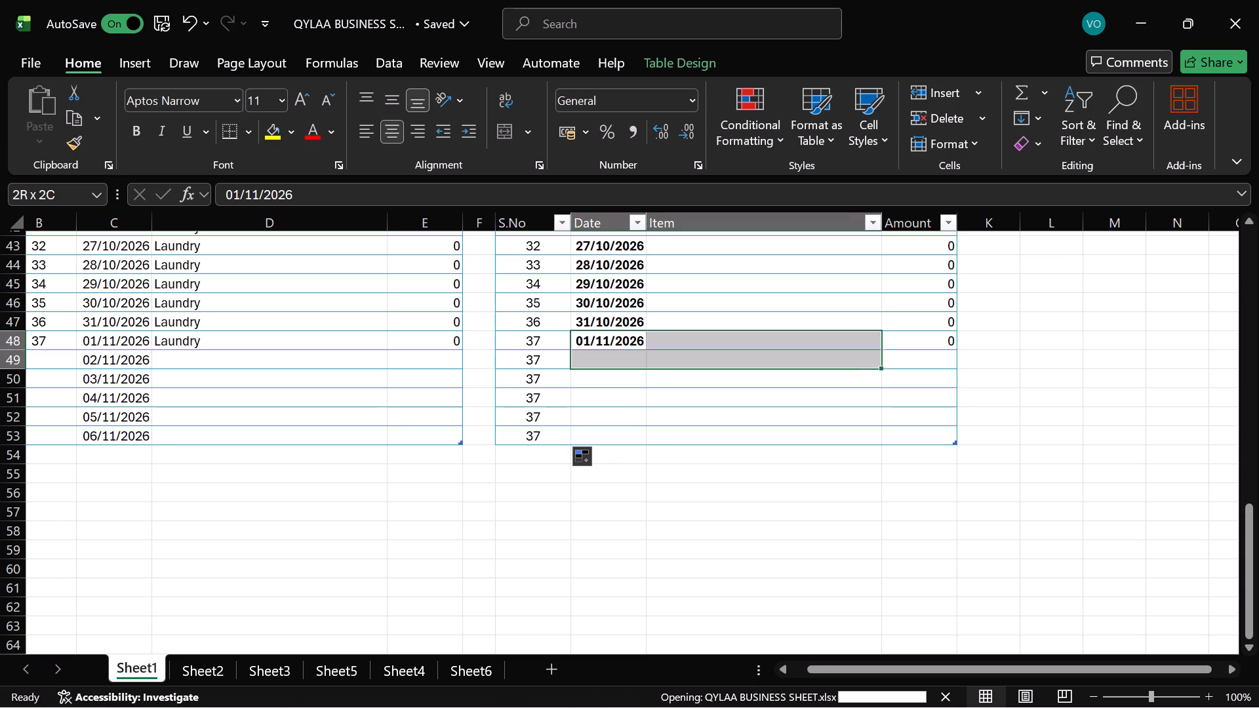
drag(649, 351, 642, 354)
drag(642, 354, 635, 437)
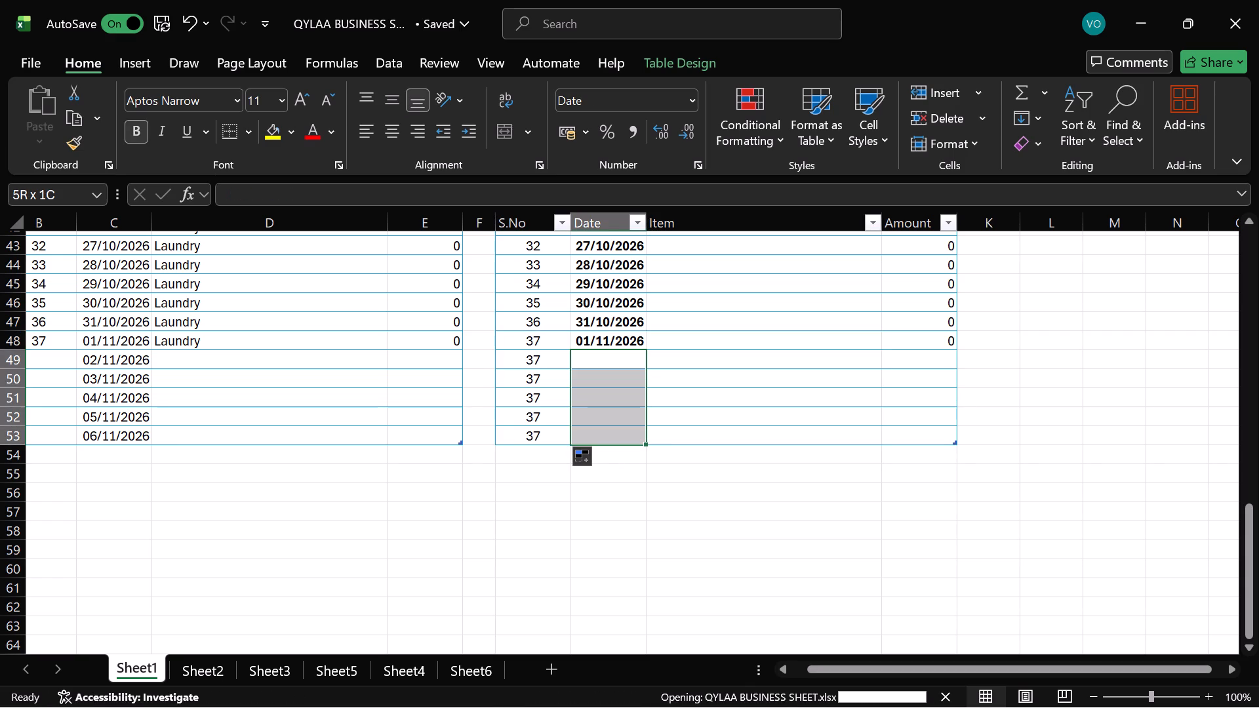
drag(635, 437, 631, 351)
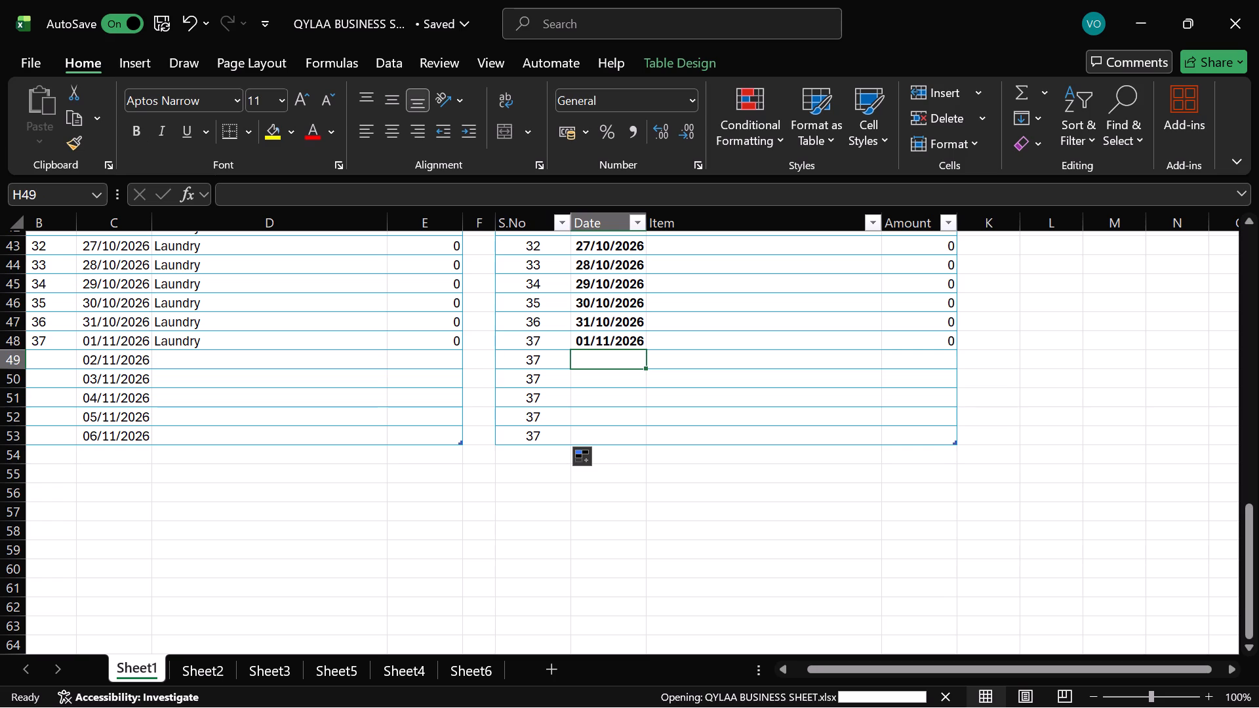
drag(633, 340, 650, 341)
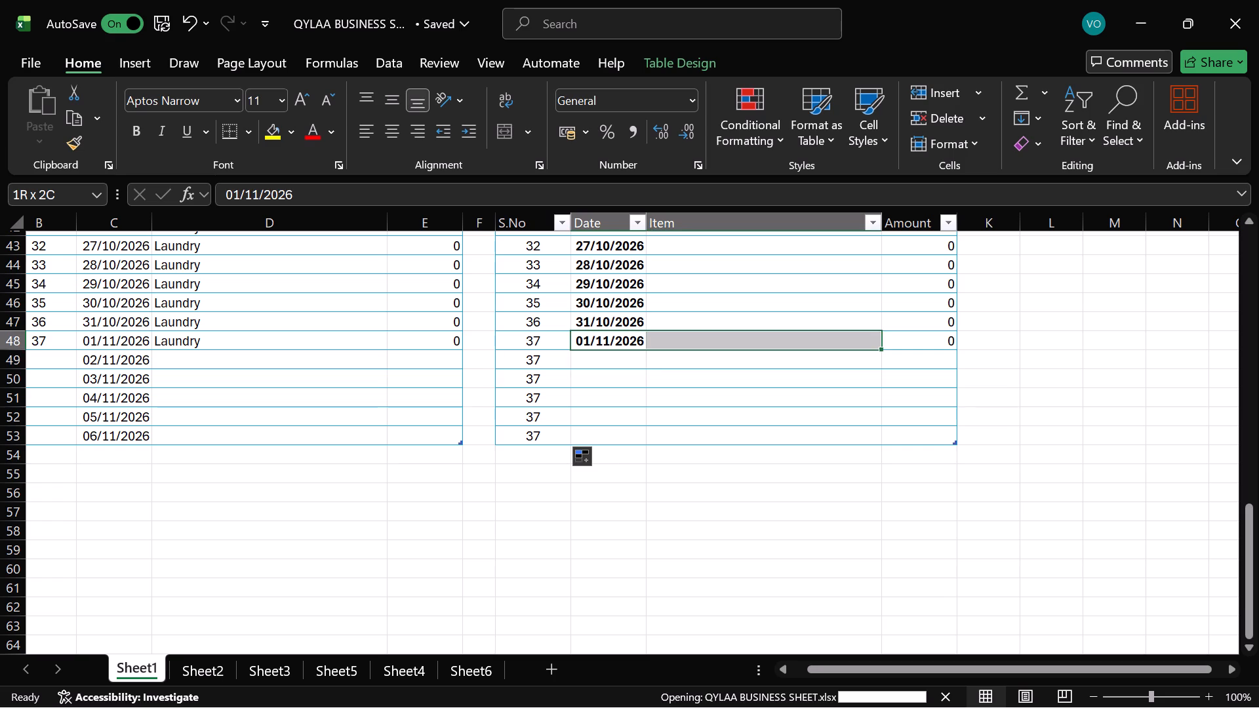
drag(650, 341, 645, 353)
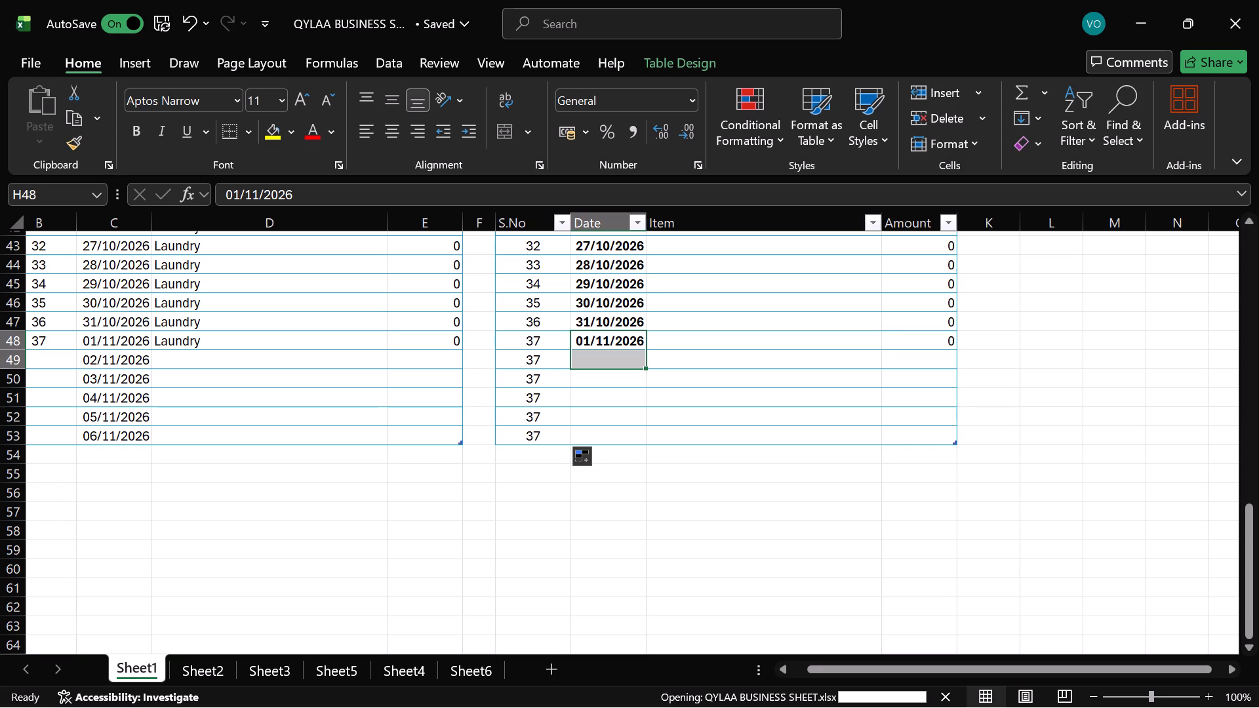
click(643, 342)
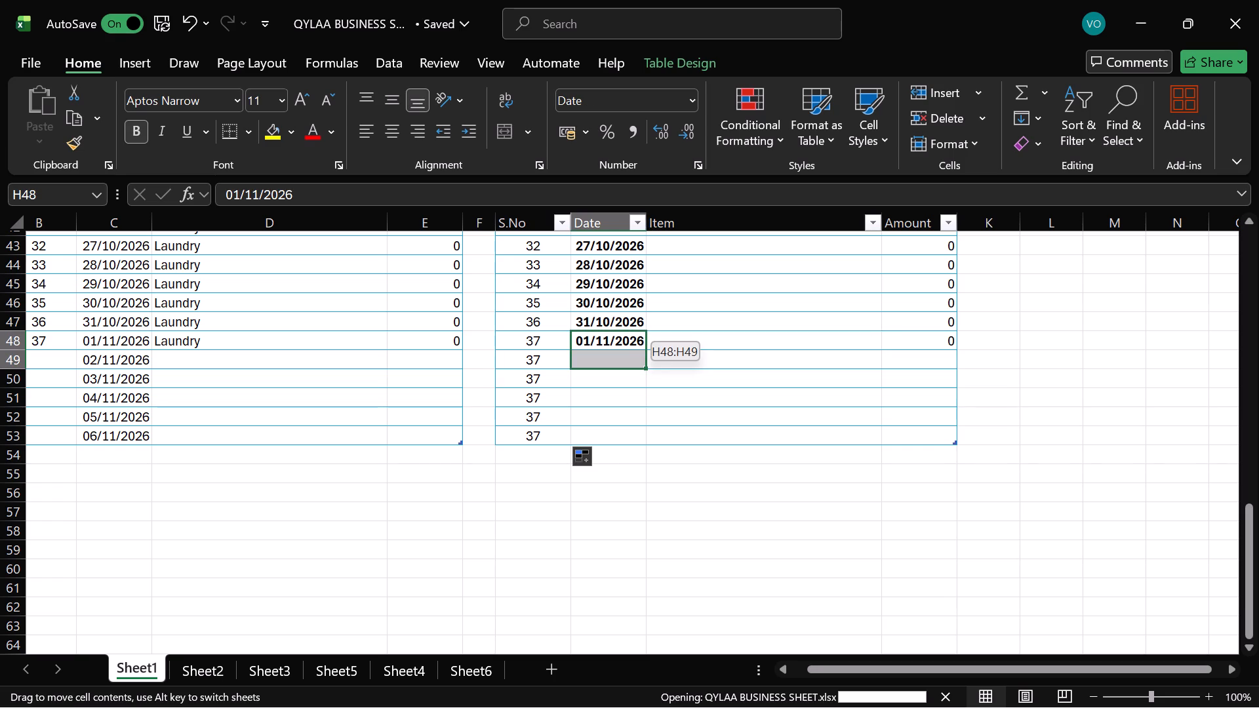
click(643, 387)
click(630, 347)
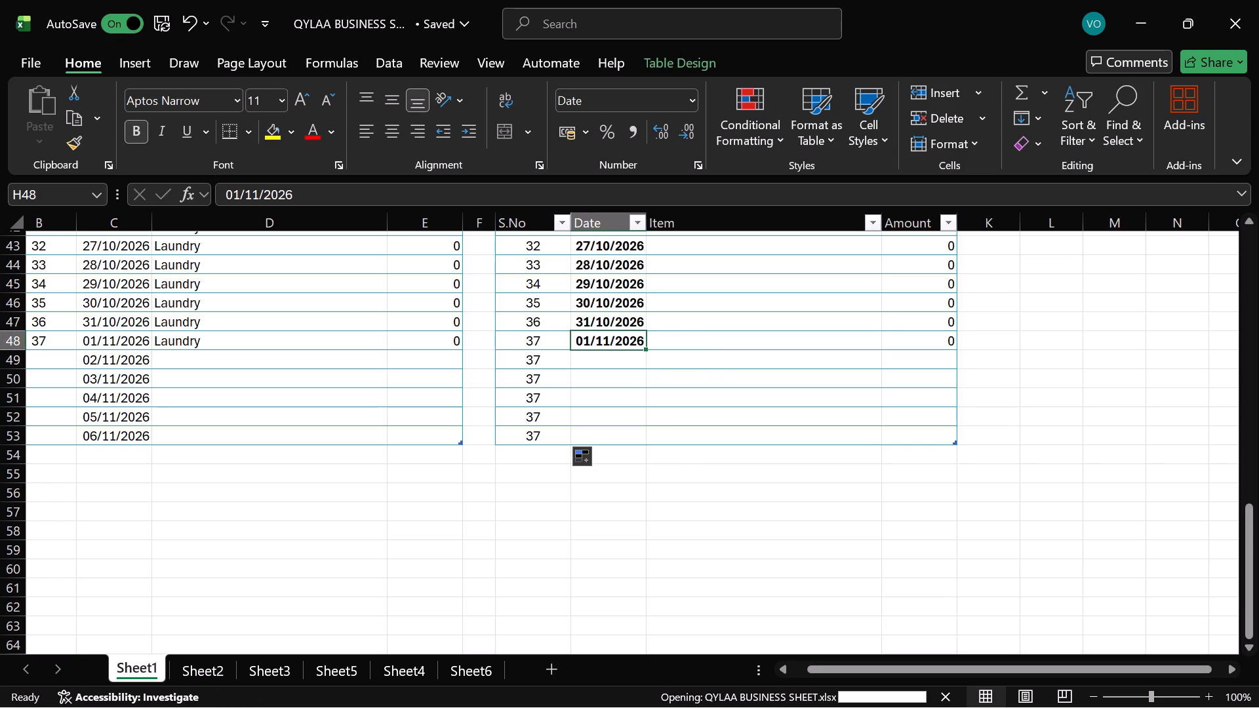
drag(645, 347, 641, 439)
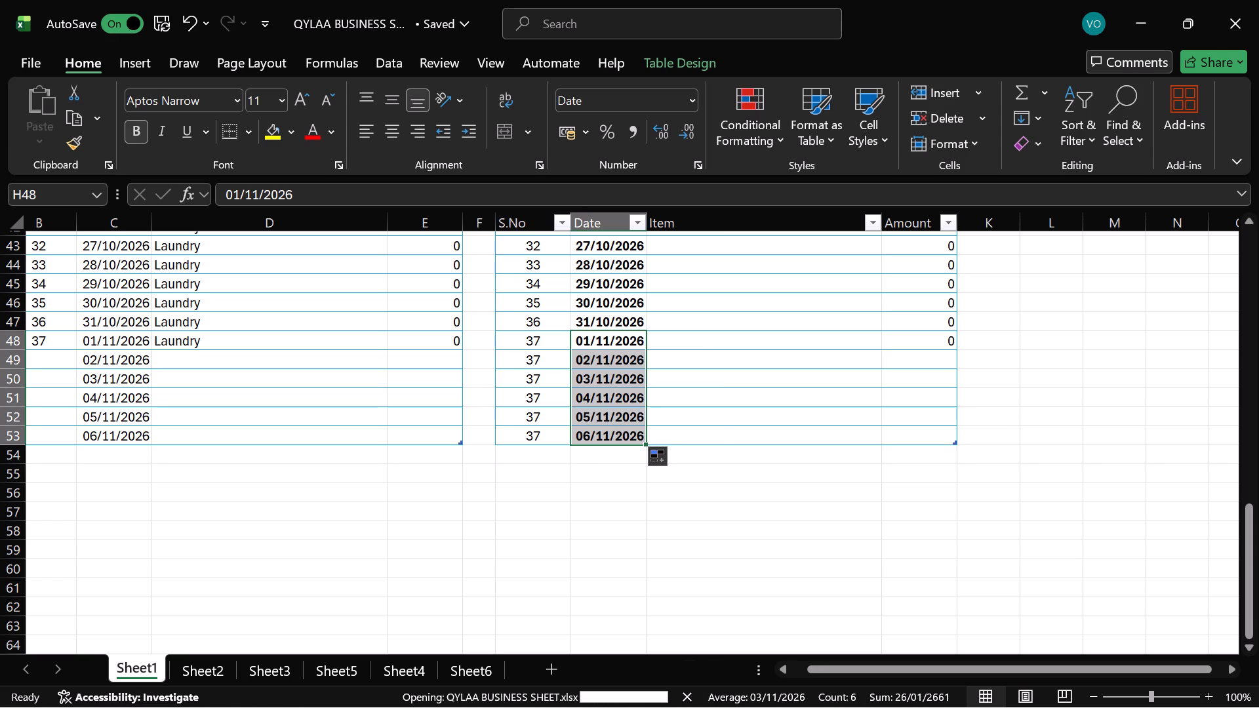
Refill the EXPENSES table's S.No column from row 48 to row 53 as a series running from 37 to 42.
click(58, 342)
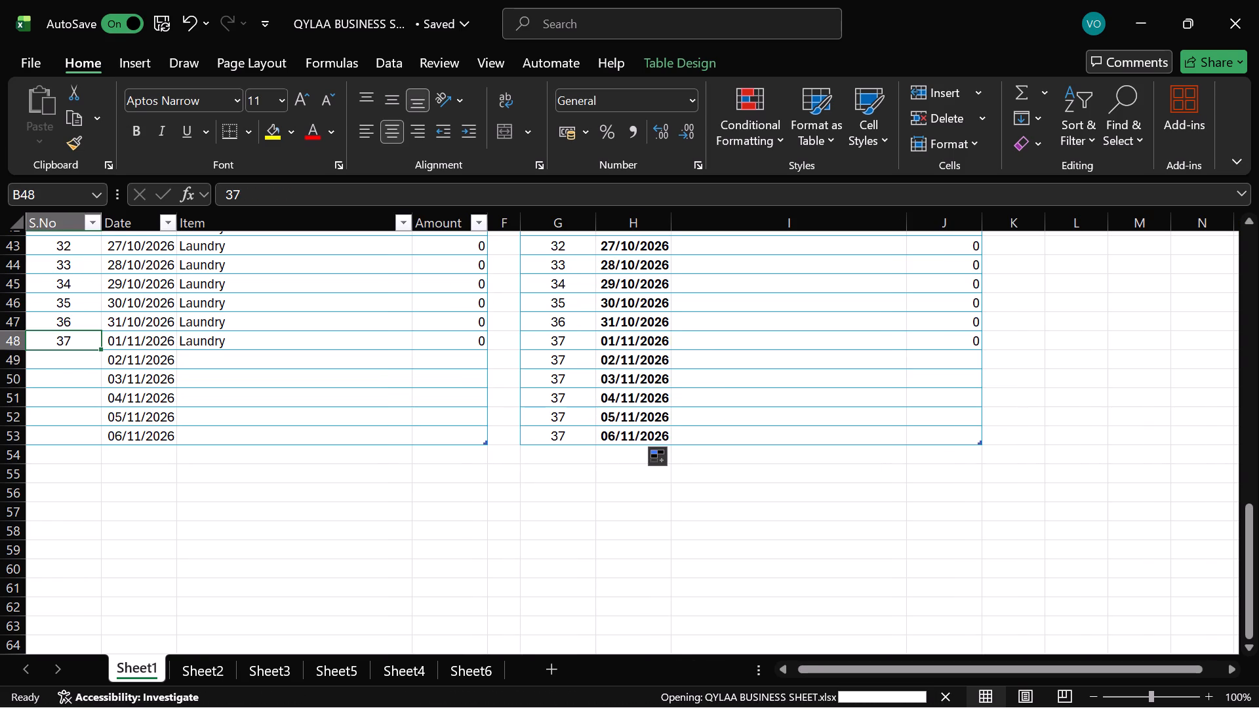
double_click(584, 443)
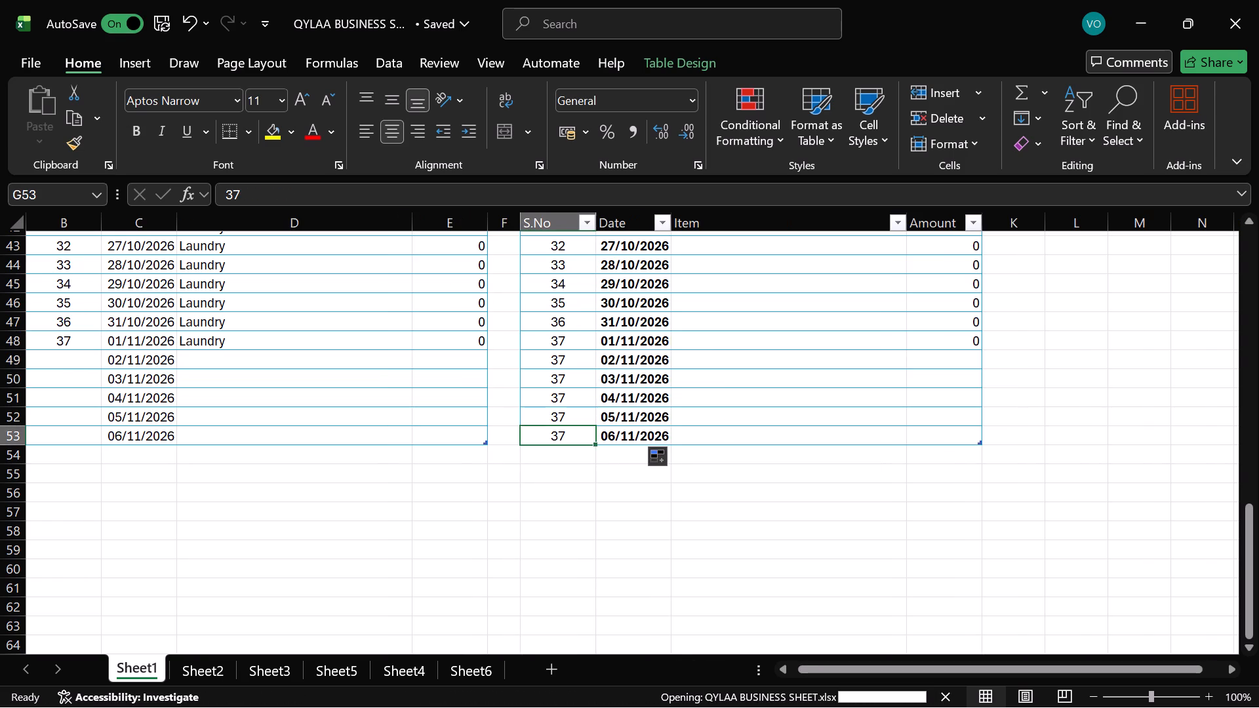
click(575, 442)
click(669, 455)
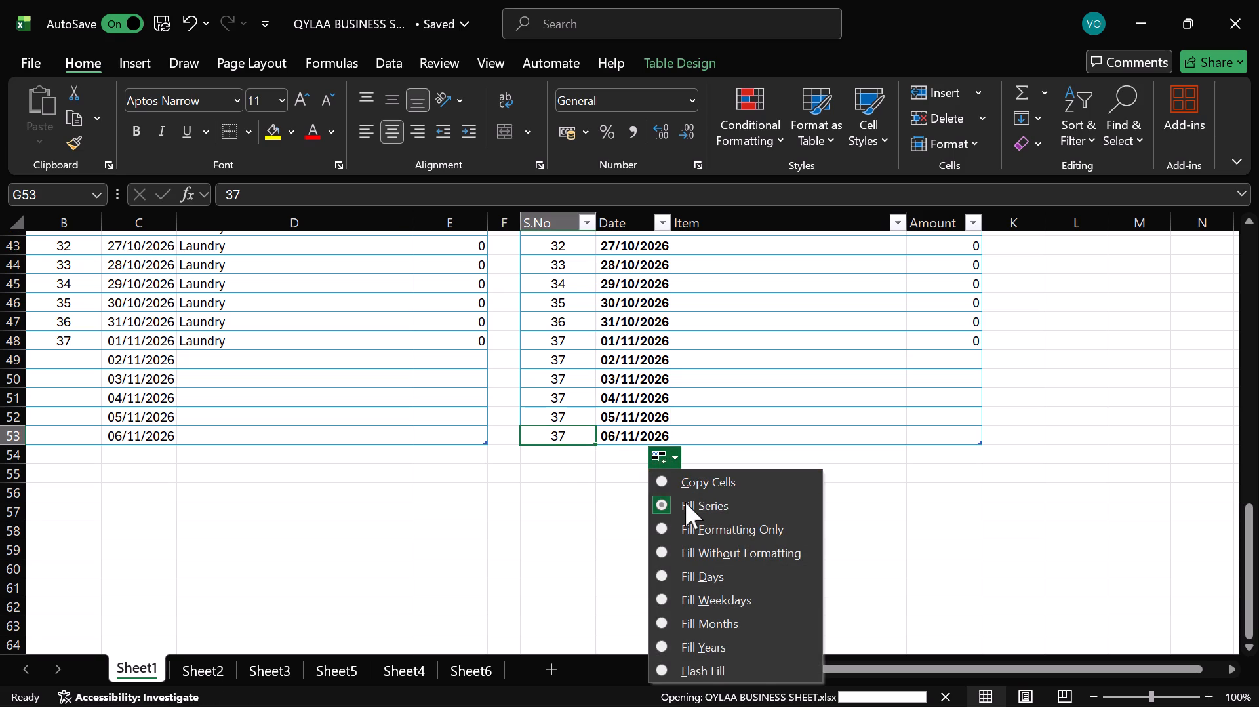
click(685, 502)
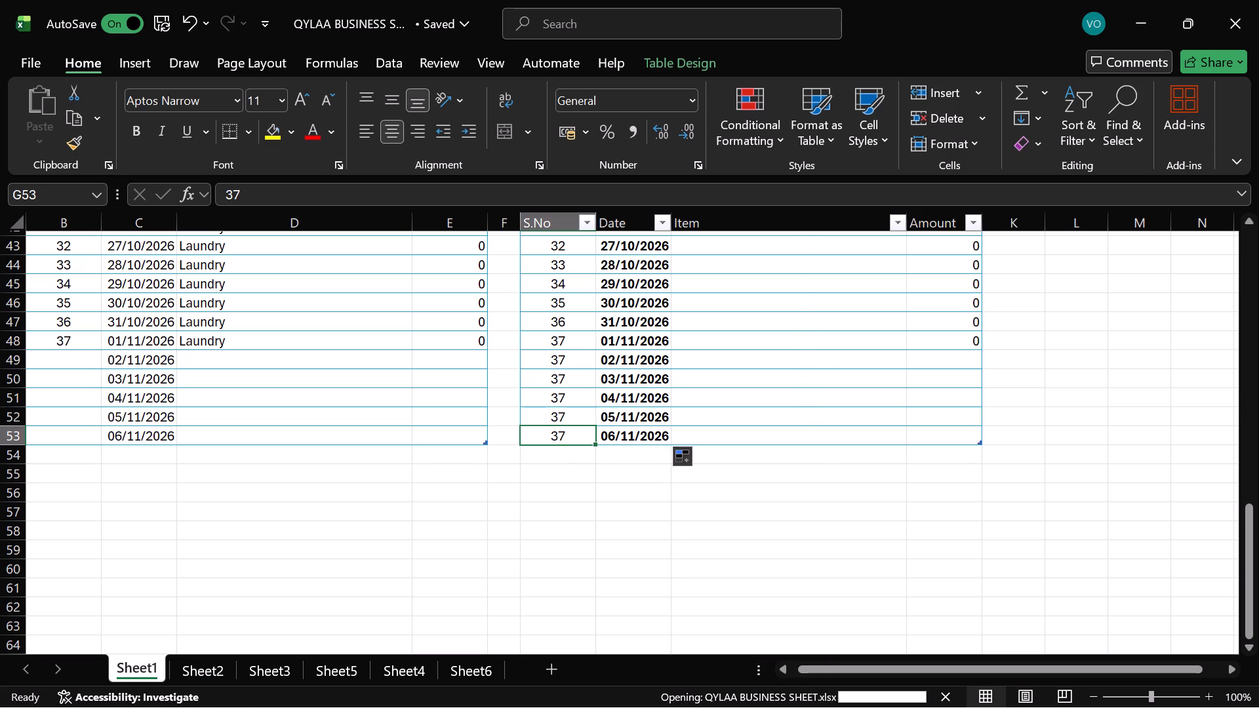
click(562, 441)
click(571, 387)
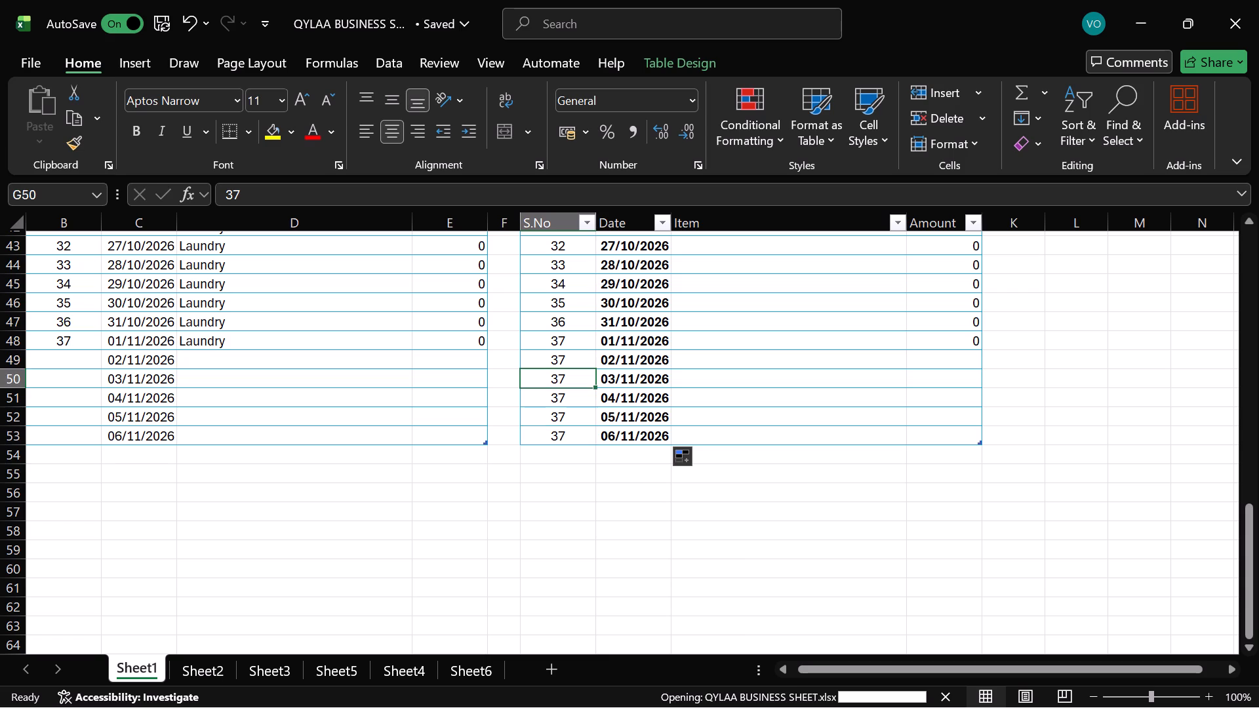
click(578, 436)
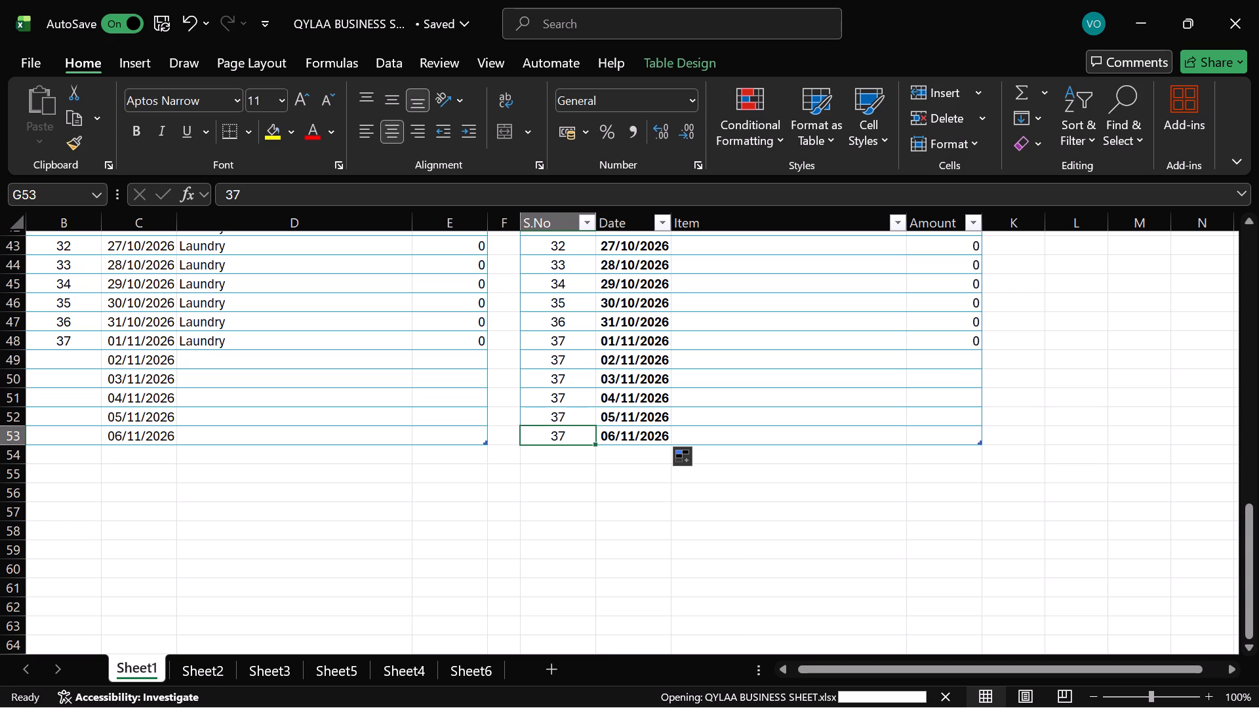
click(570, 343)
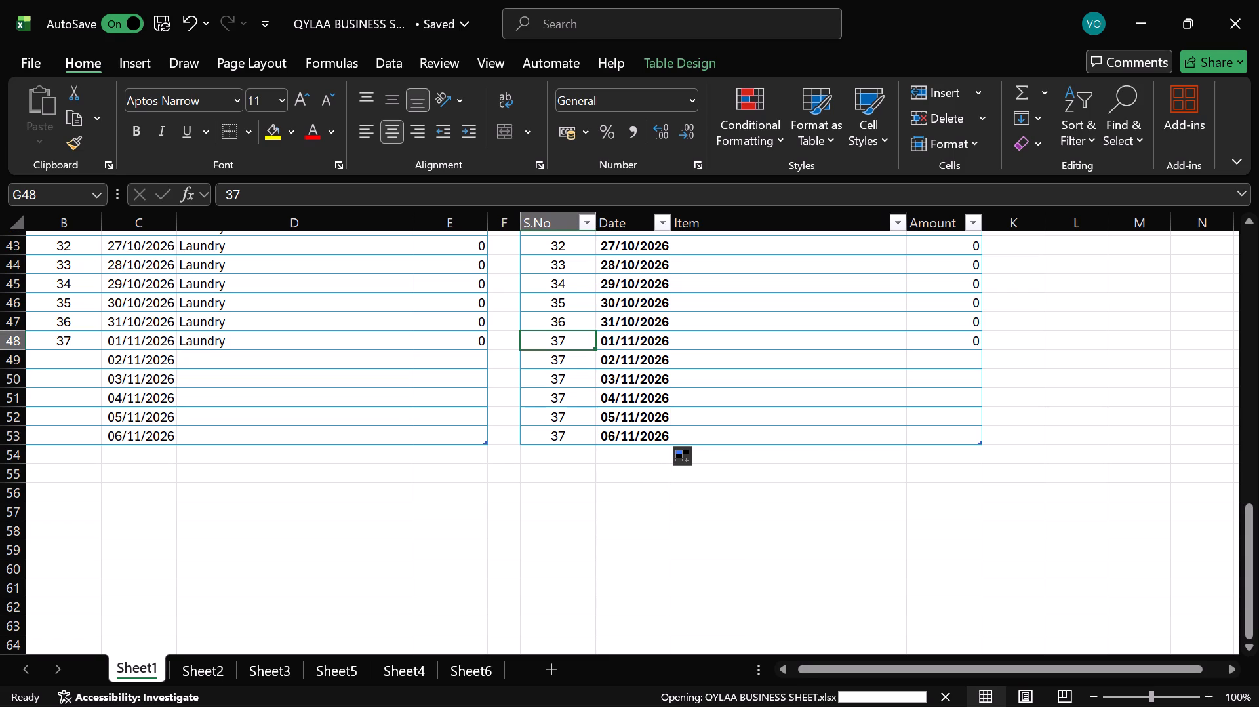
drag(596, 349, 594, 439)
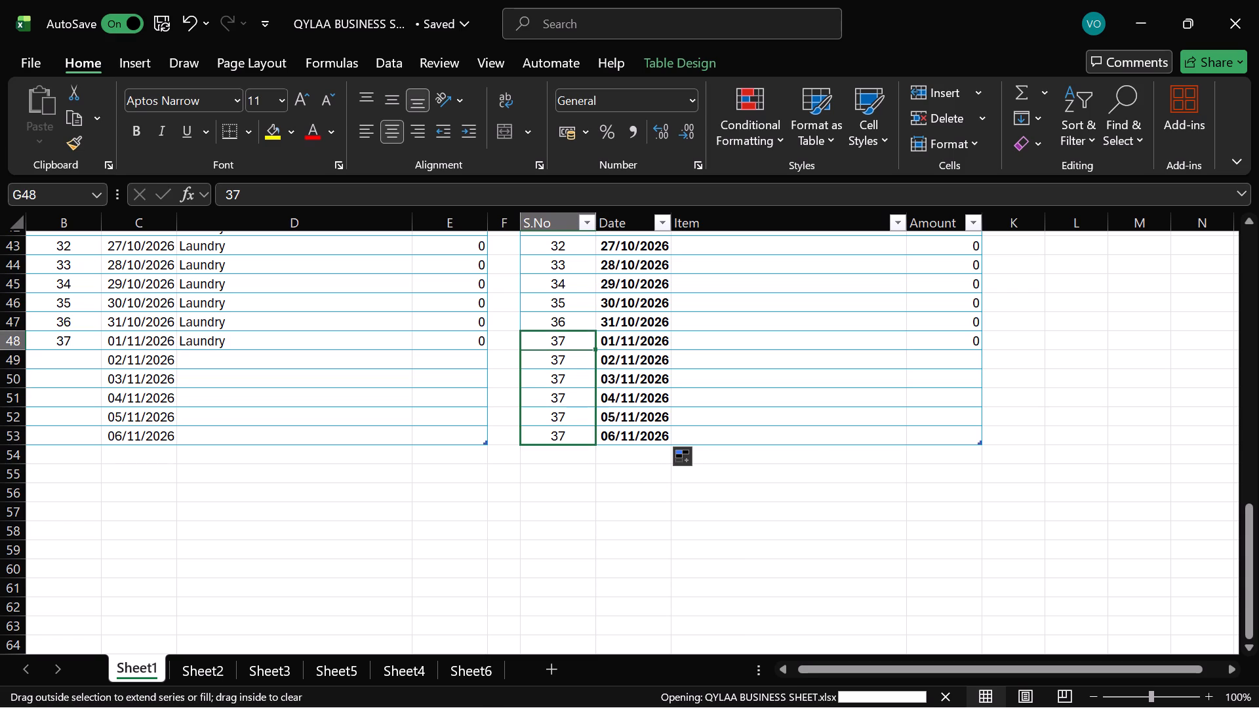
click(624, 454)
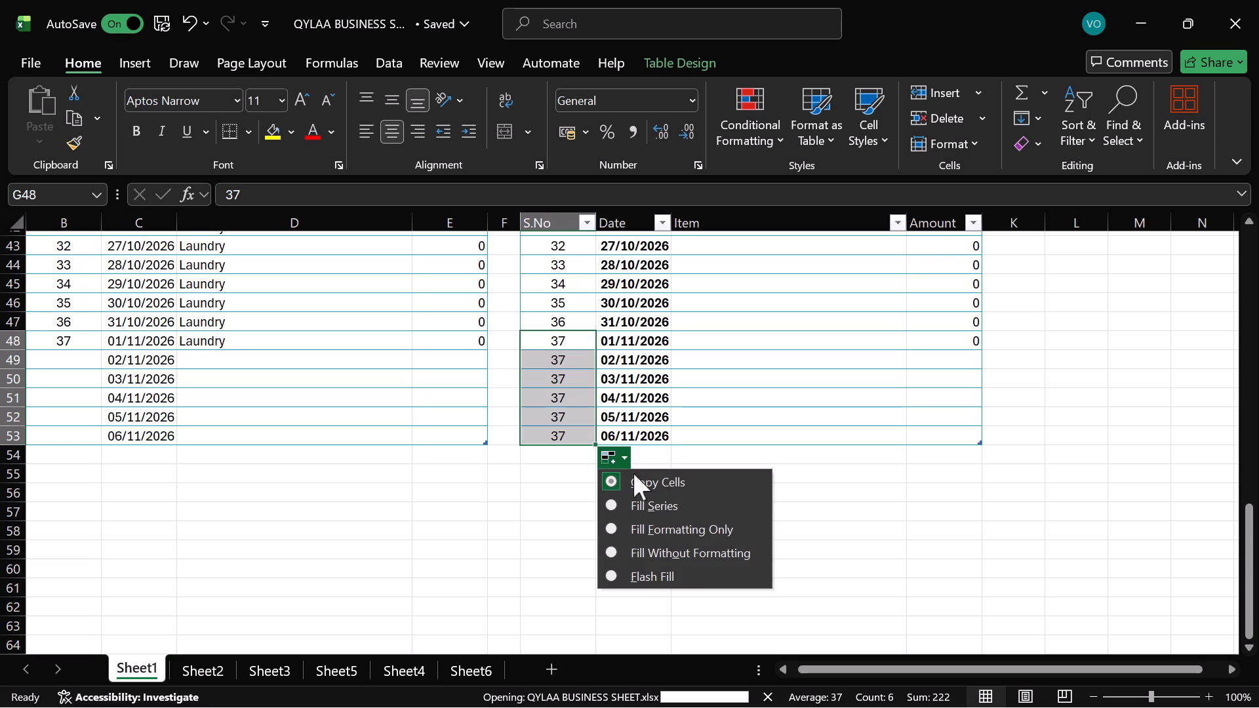
click(649, 506)
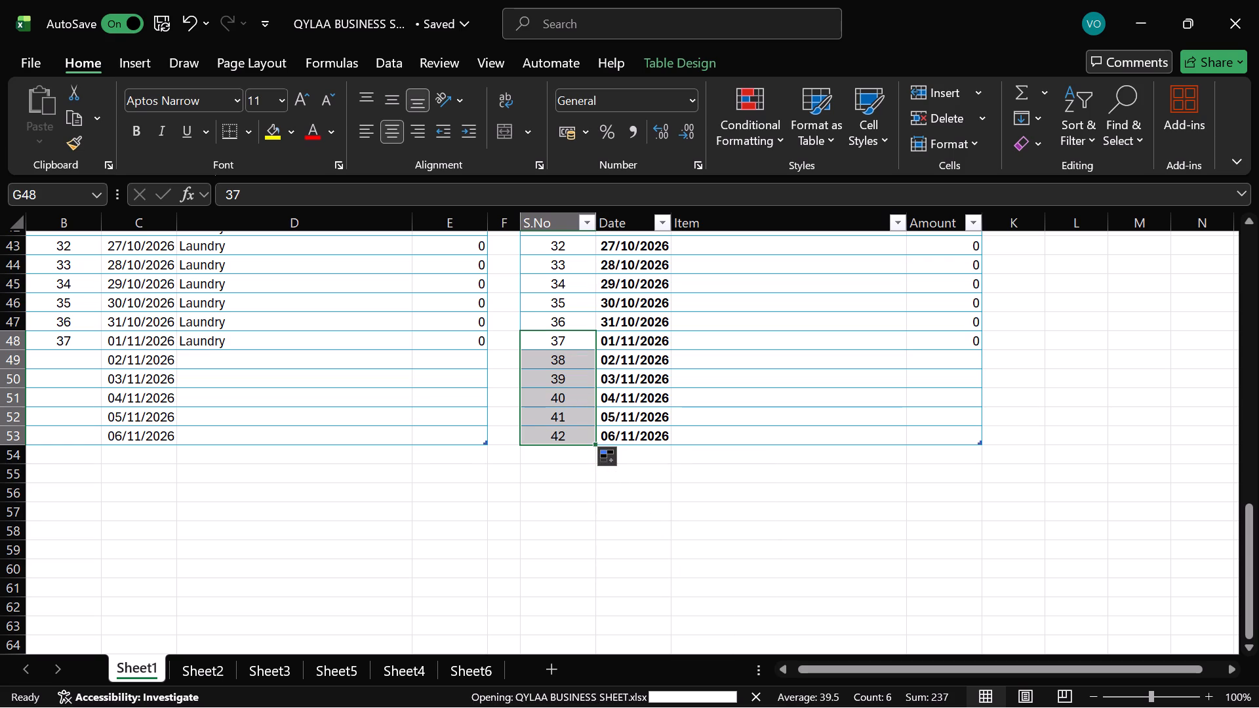
Fill the INCOME table's S.No column from row 48 to row 53 as a series running from 37 to 42.
click(84, 351)
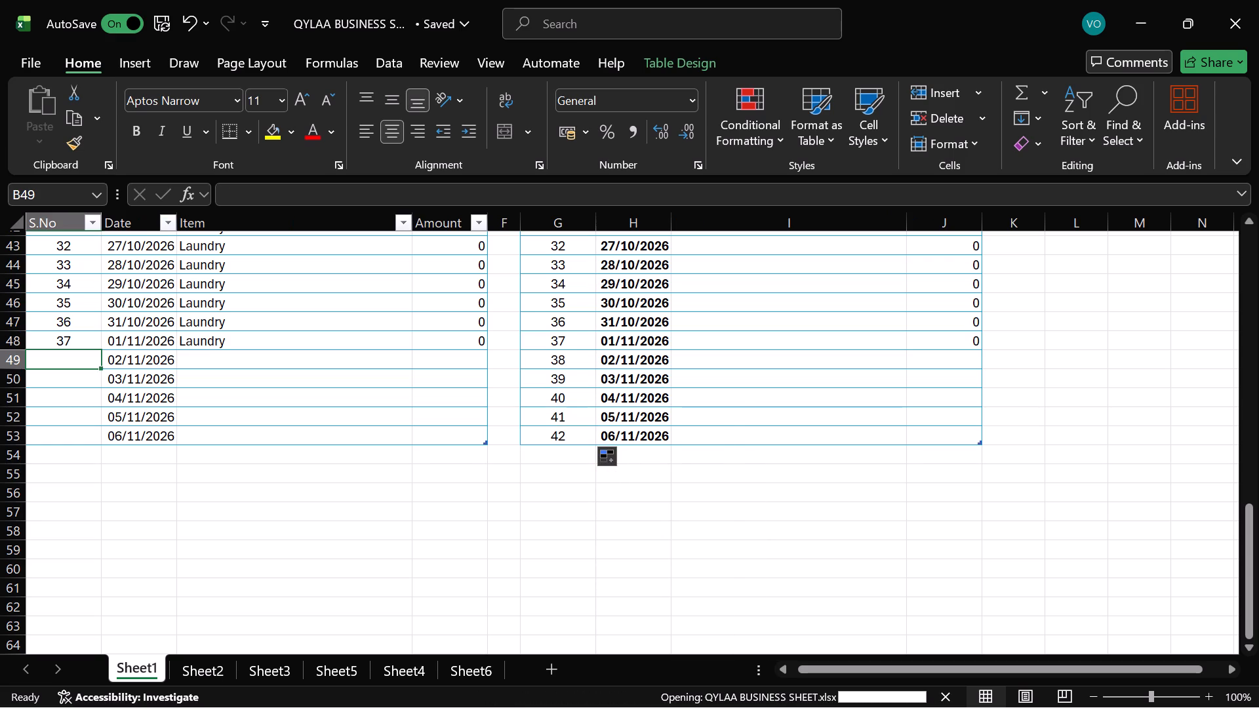
click(86, 338)
drag(97, 349, 94, 439)
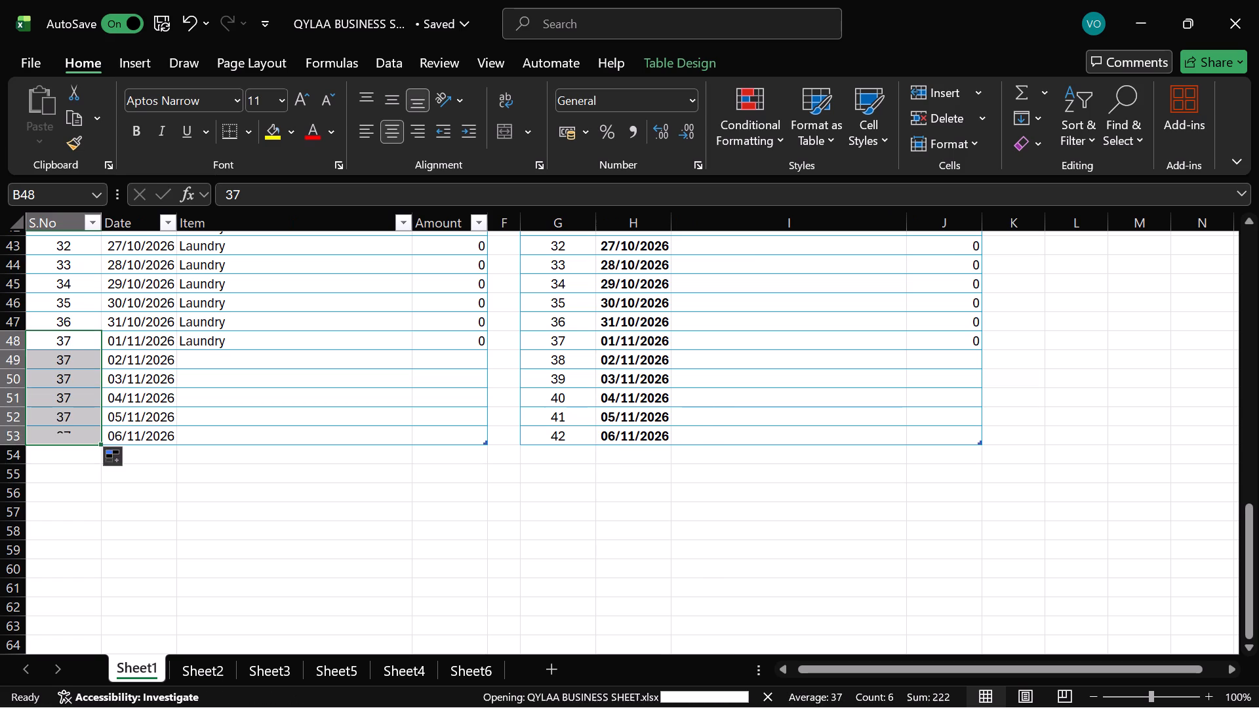
click(126, 458)
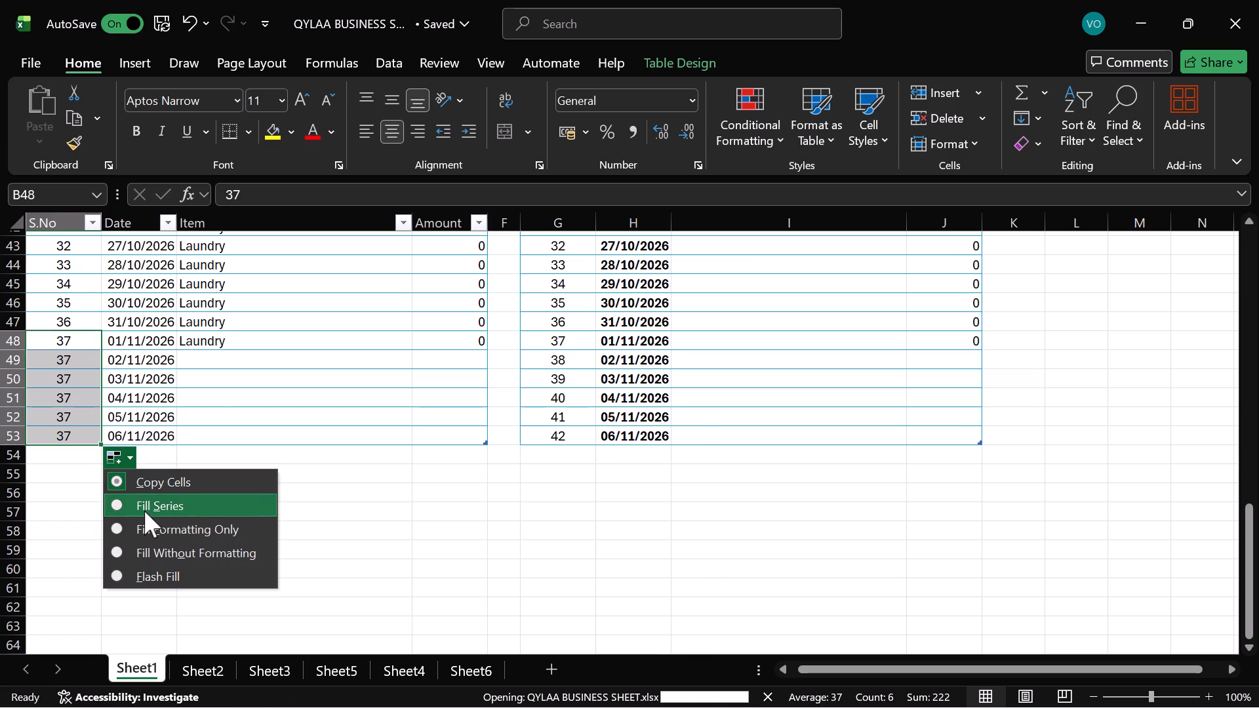
click(144, 511)
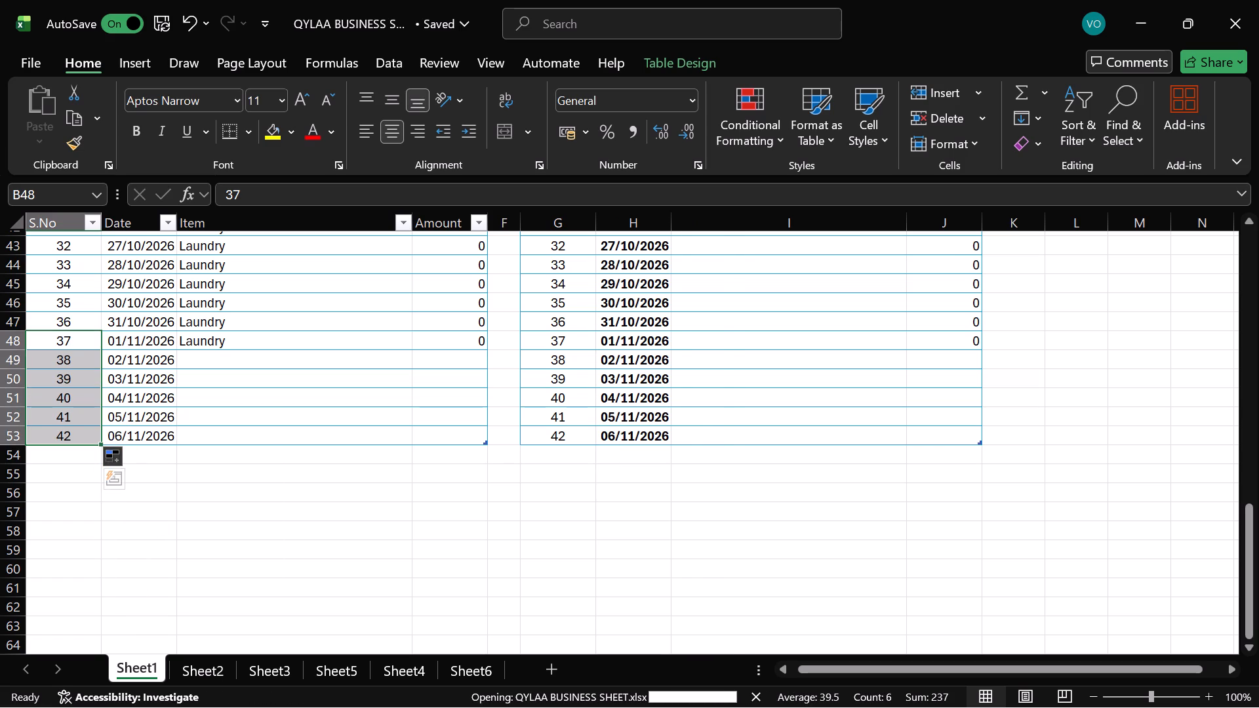
Fill the INCOME table's item Laundry down from row 48 to row 53.
click(218, 347)
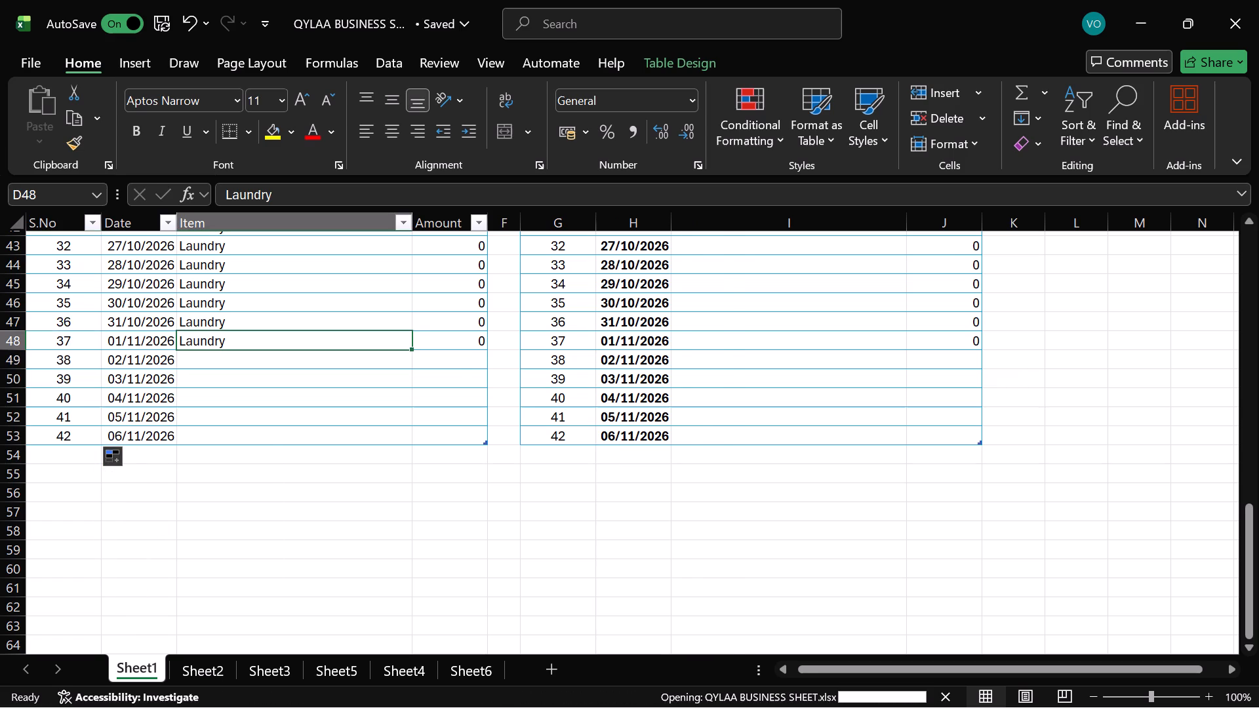
drag(409, 350, 399, 439)
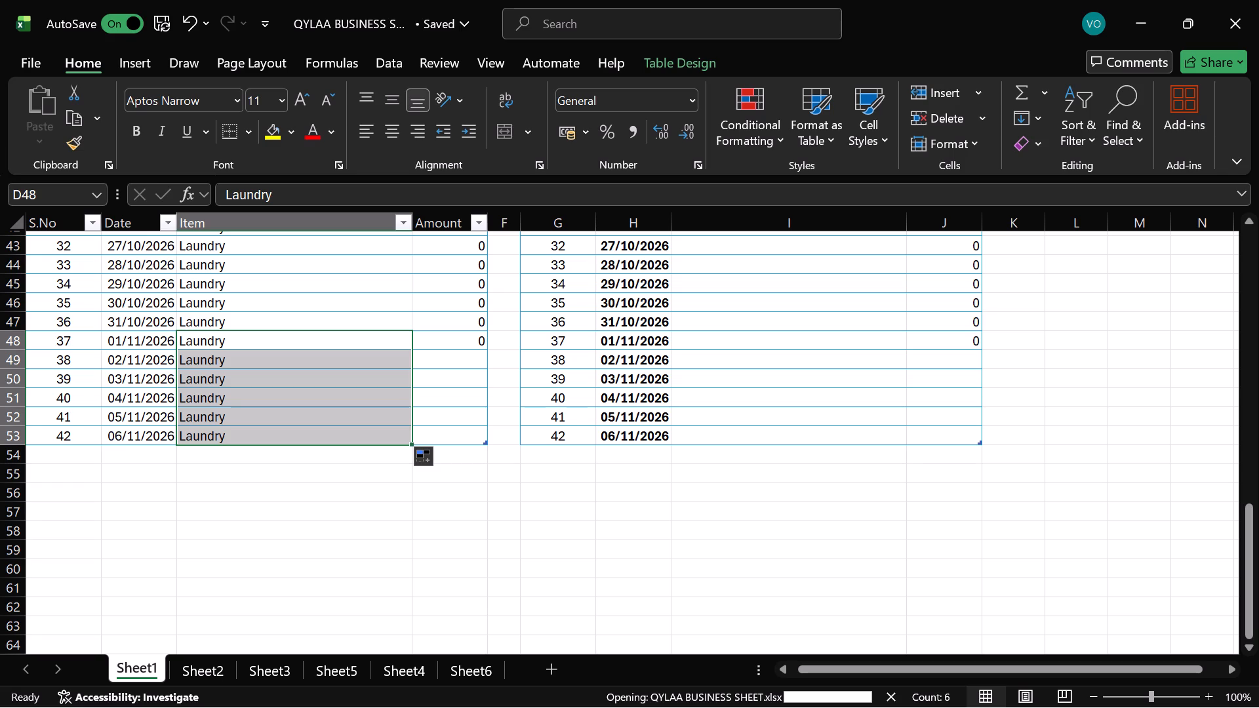
Review the summary totals and both tables on Sheet1, and examine the filter options of the INCOME table's S.No column.
scroll(469, 410, up, 4)
scroll(335, 427, up, 1)
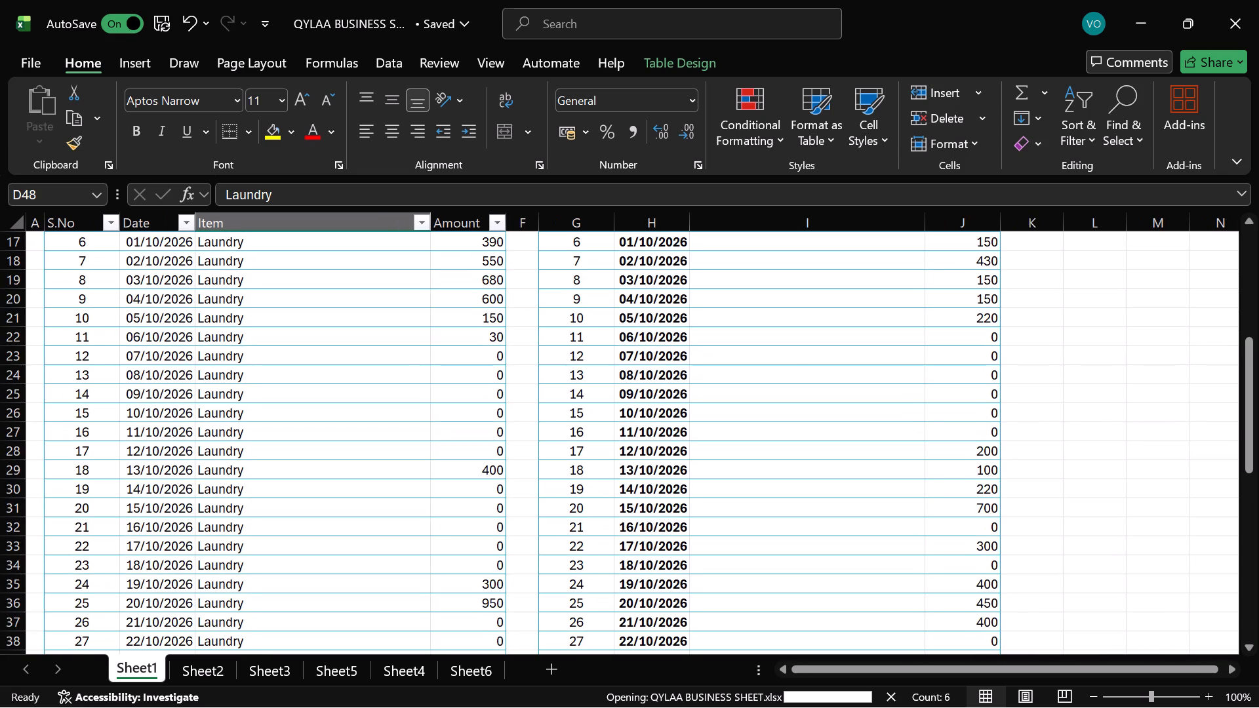
scroll(335, 427, up, 2)
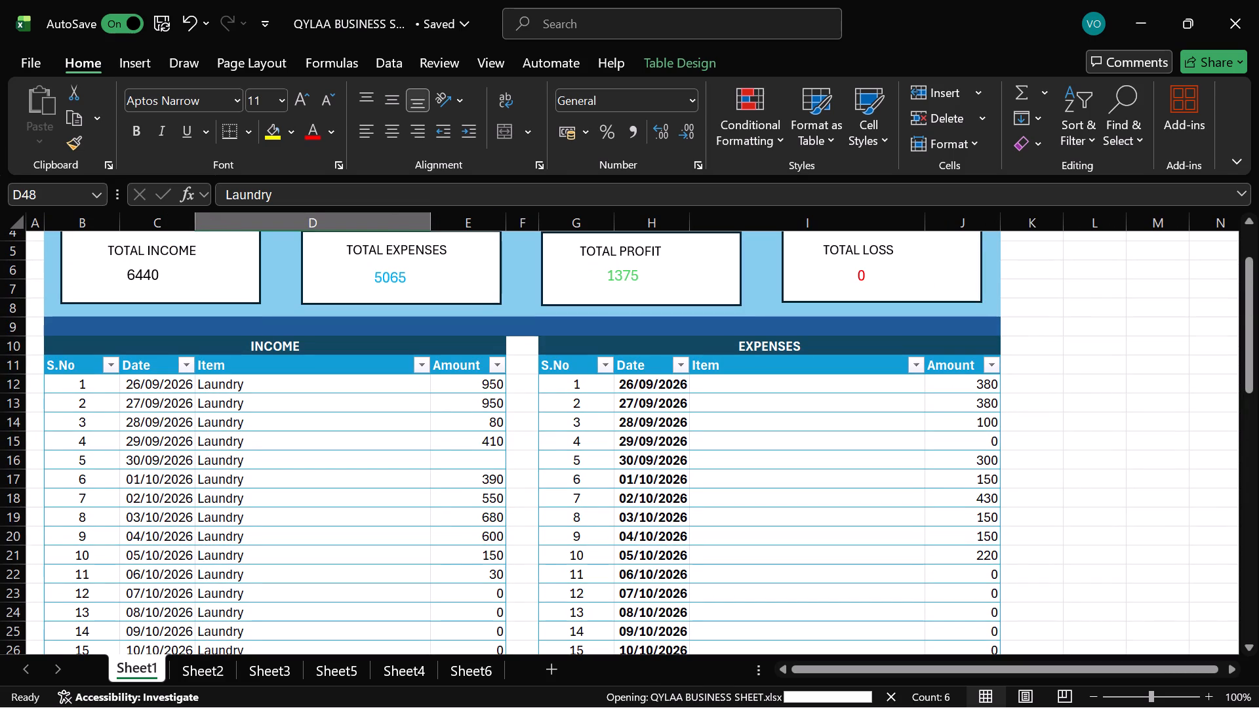
click(110, 363)
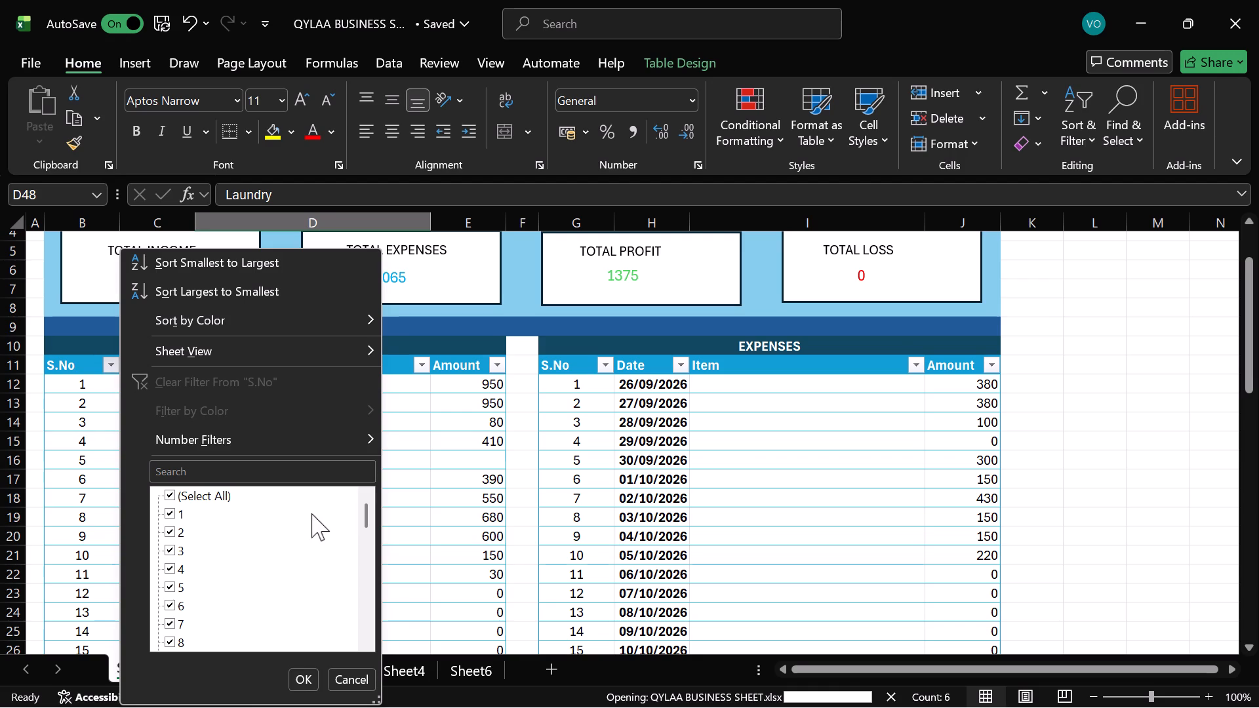
scroll(311, 513, down, 4)
scroll(311, 513, up, 1)
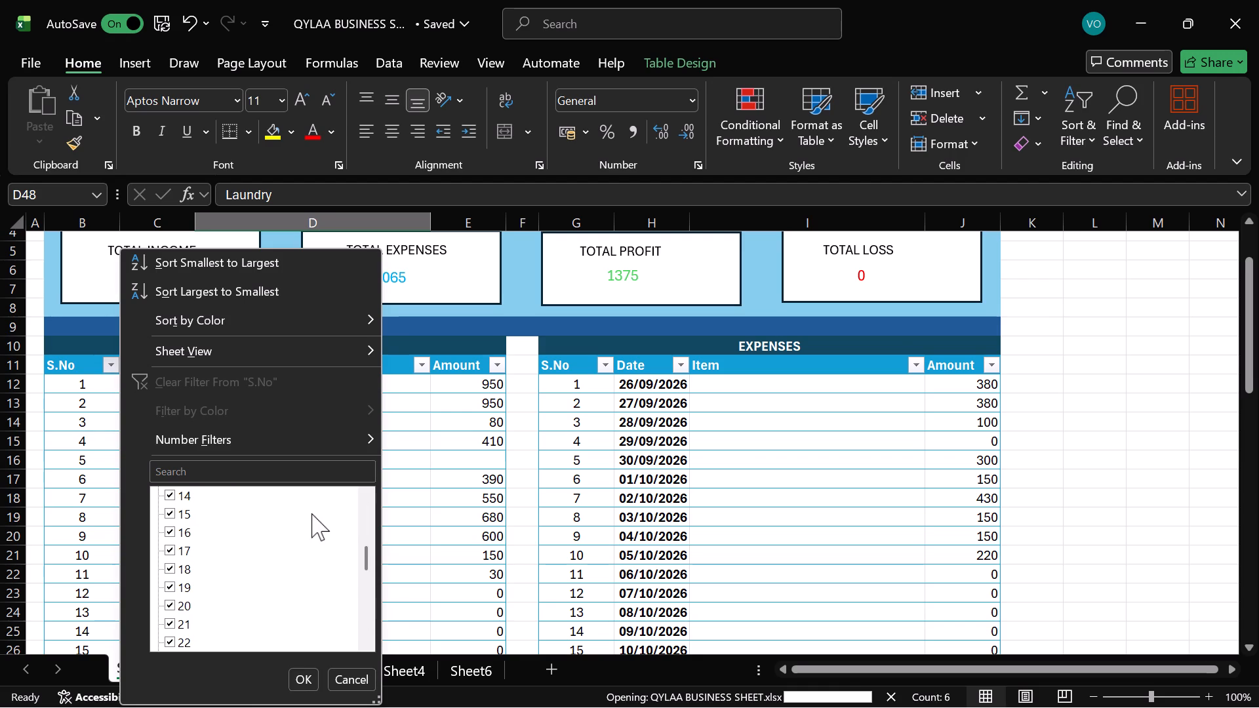
scroll(311, 513, up, 1)
click(334, 443)
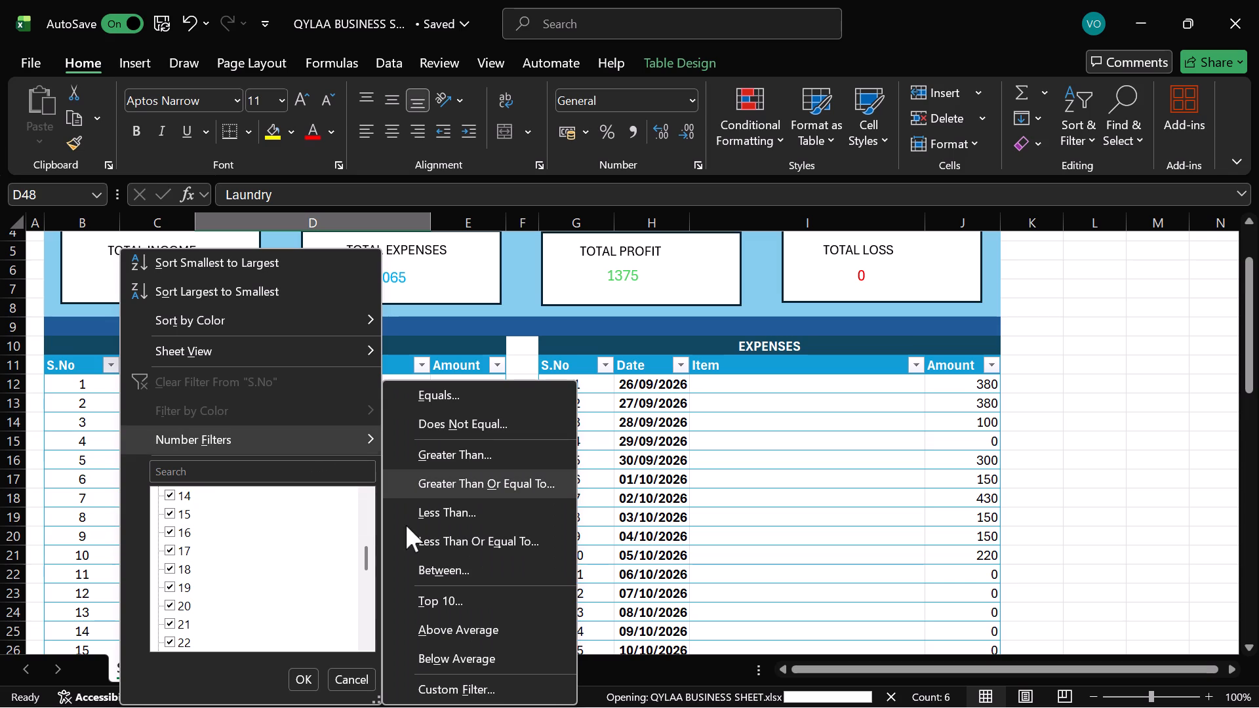
click(363, 361)
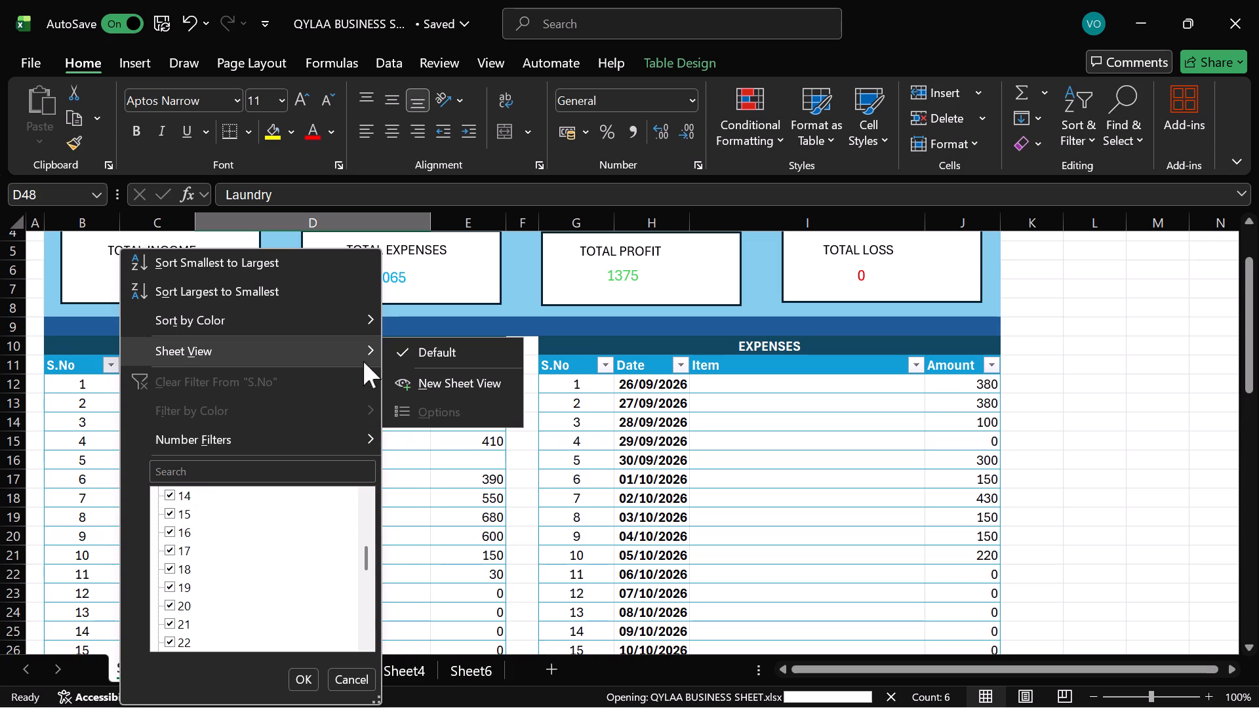
click(363, 361)
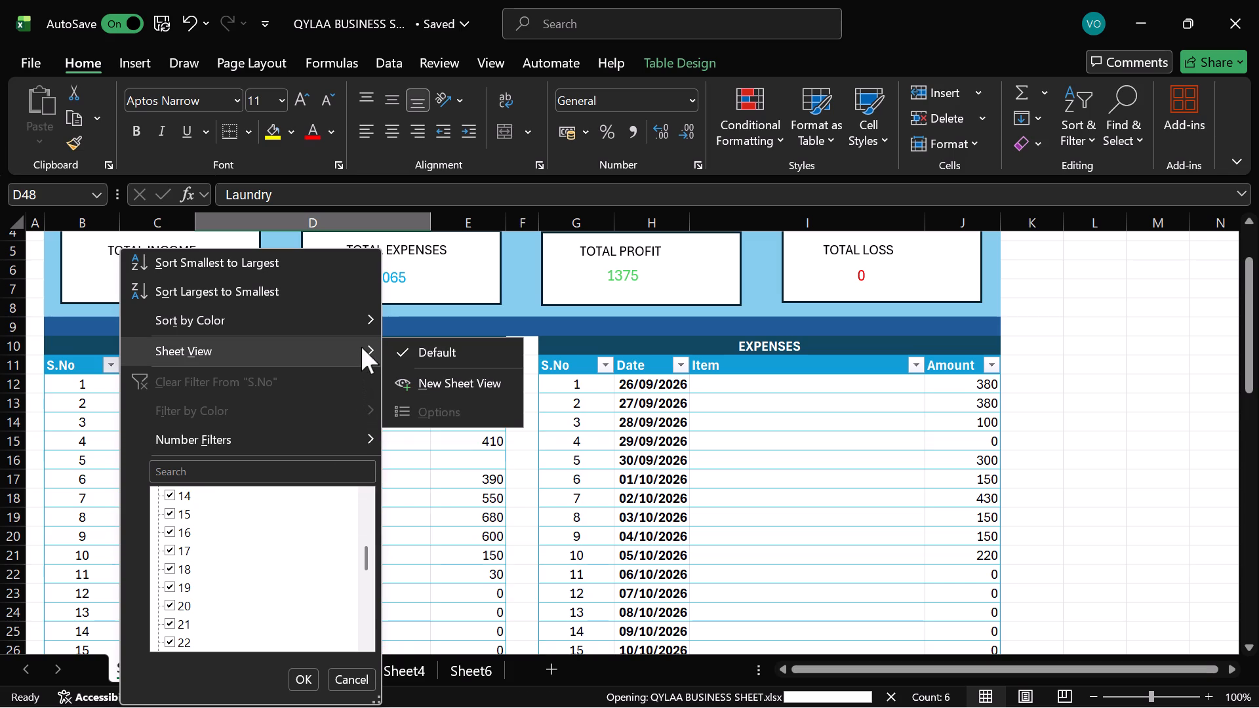
click(361, 347)
click(38, 412)
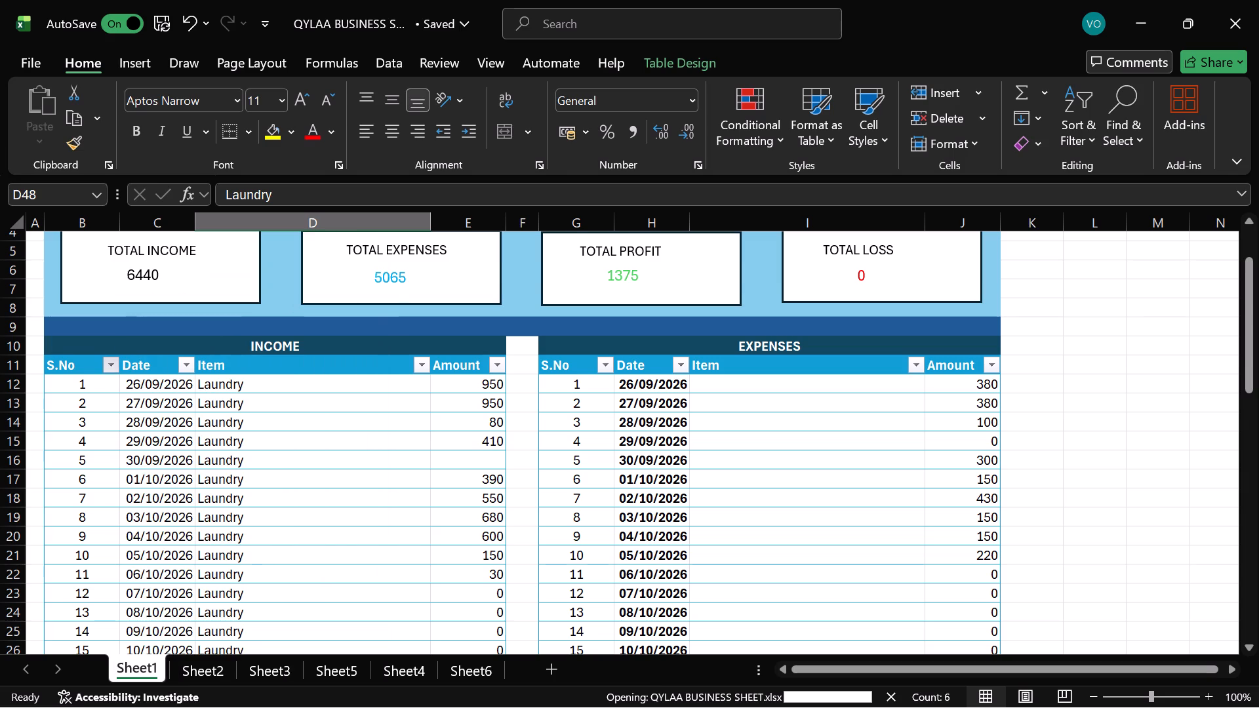
scroll(247, 481, down, 4)
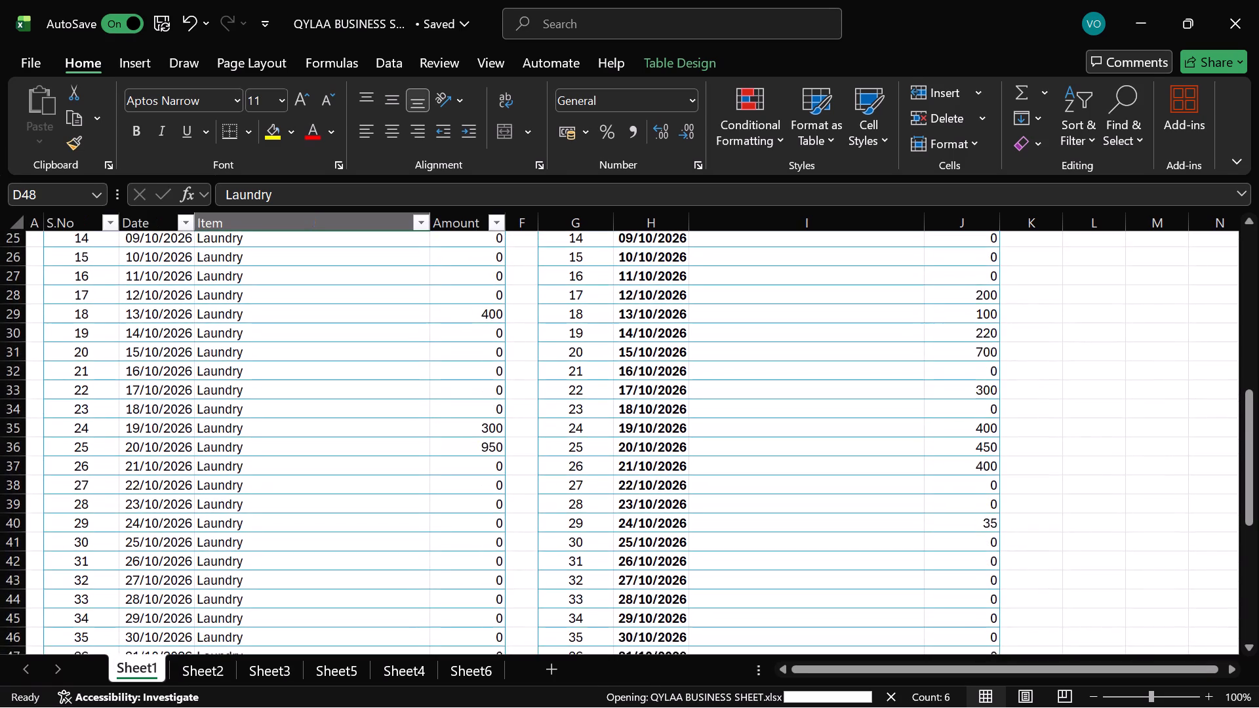
Set the INCOME table's amount for 01/11/2026 in row 48 to 350.
scroll(247, 481, down, 2)
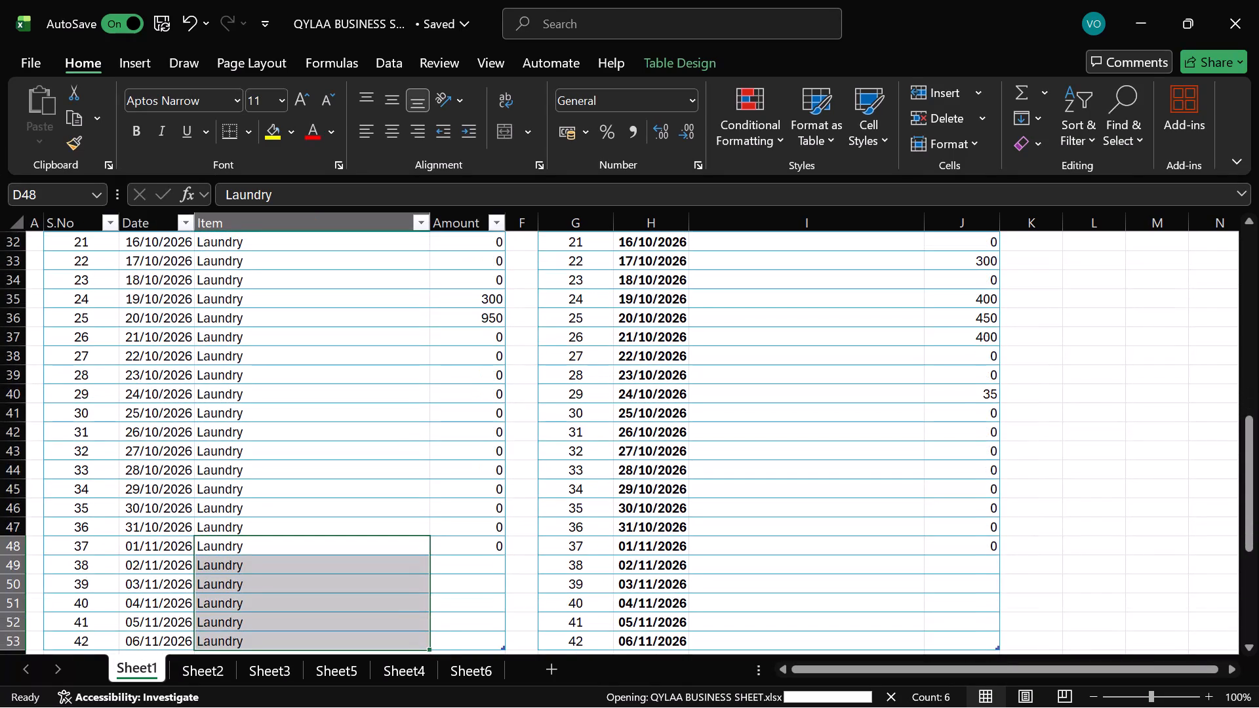
scroll(273, 479, down, 1)
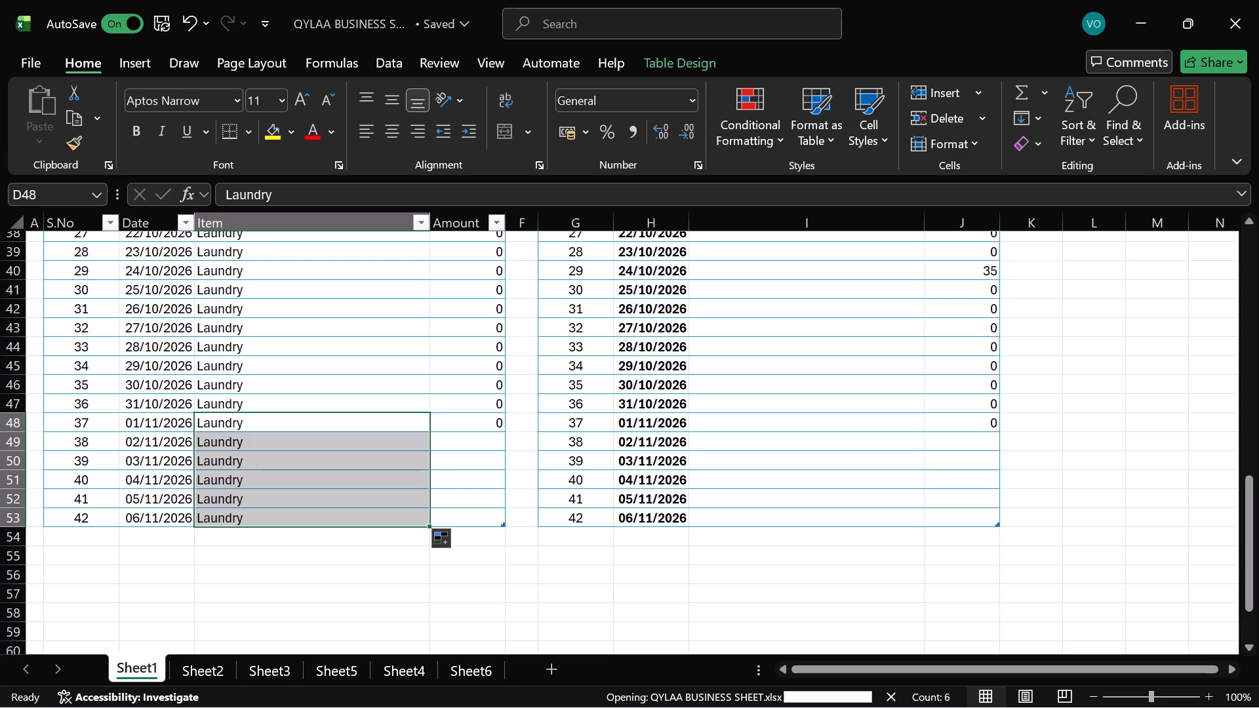
click(490, 422)
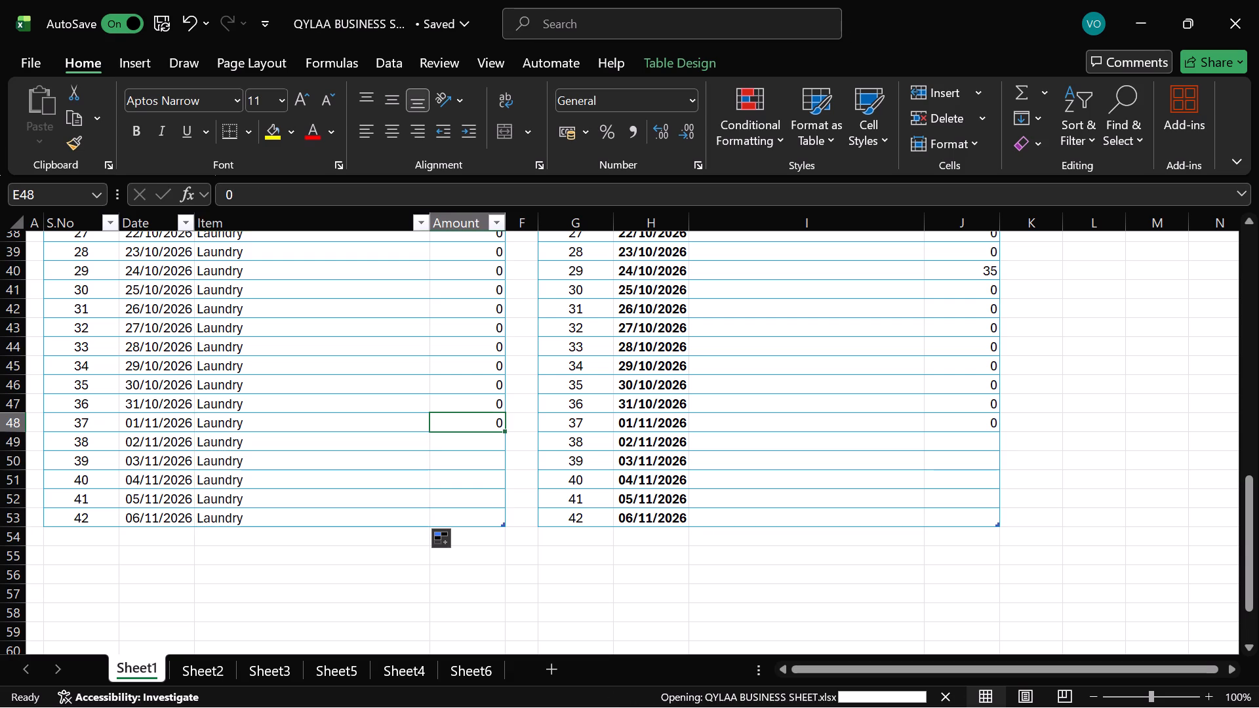
text(35)
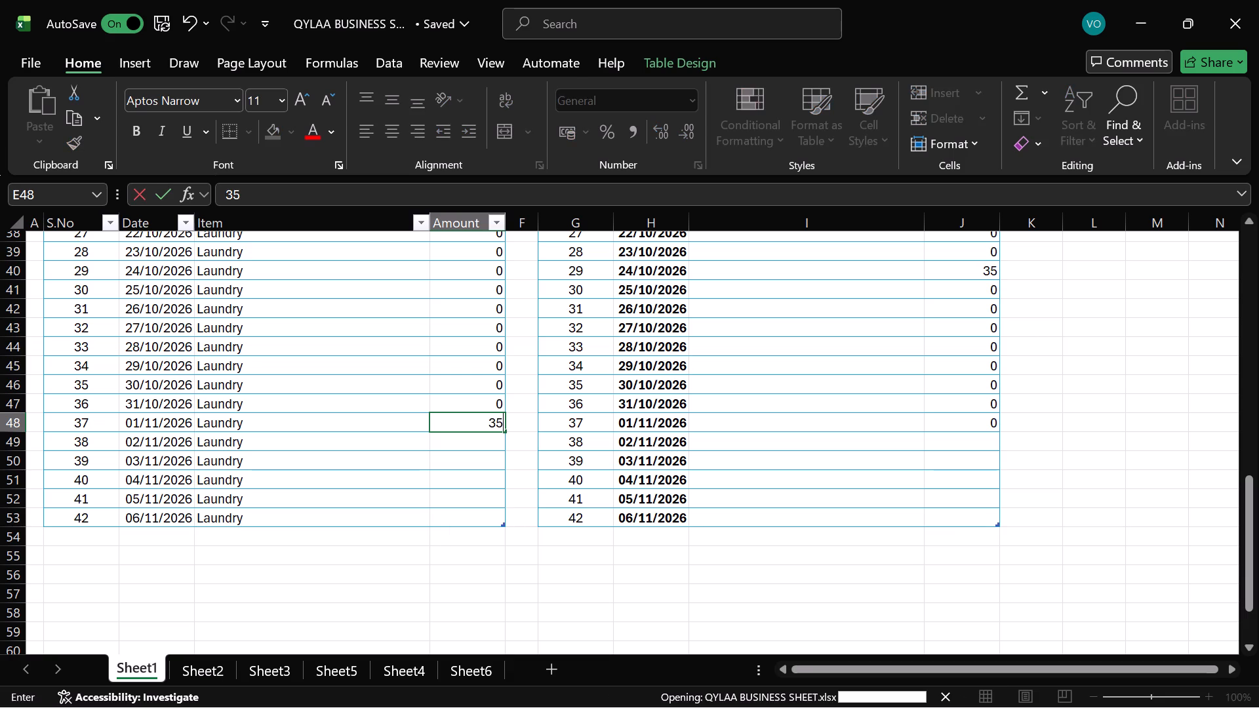
key(0)
Set the EXPENSES table's amount for 01/11/2026 in row 48 to 250.
click(994, 422)
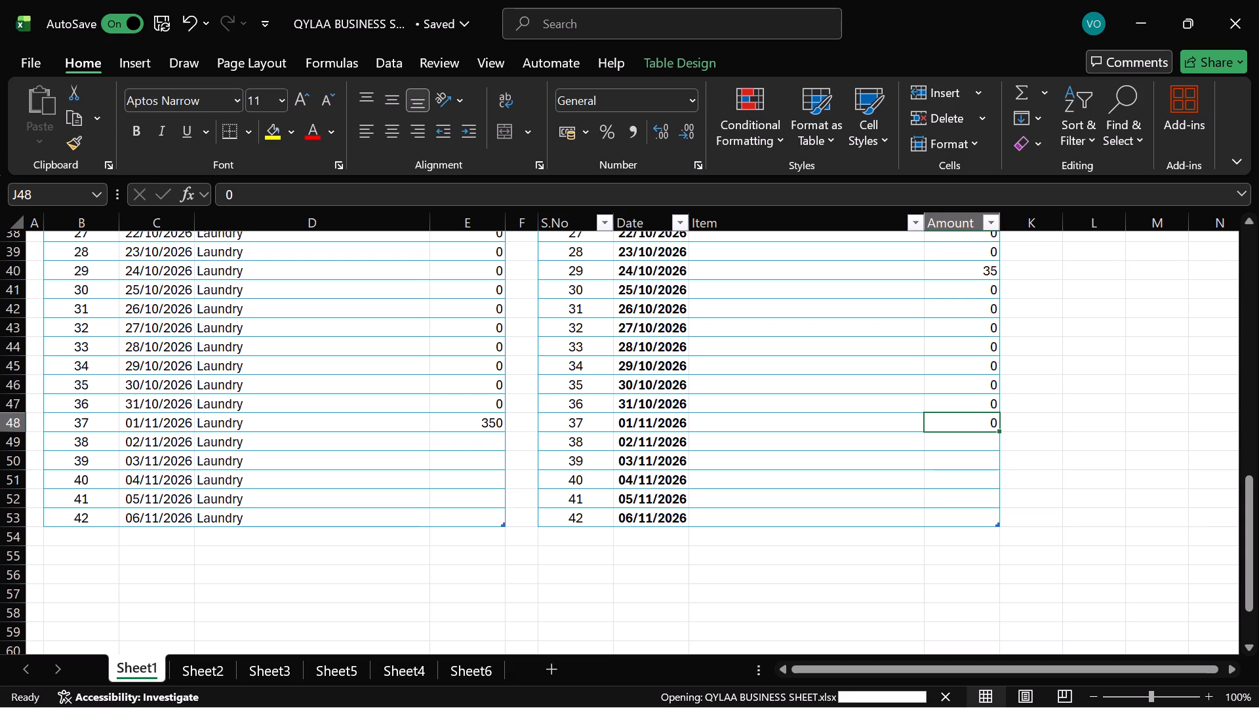
text(25)
key(0)
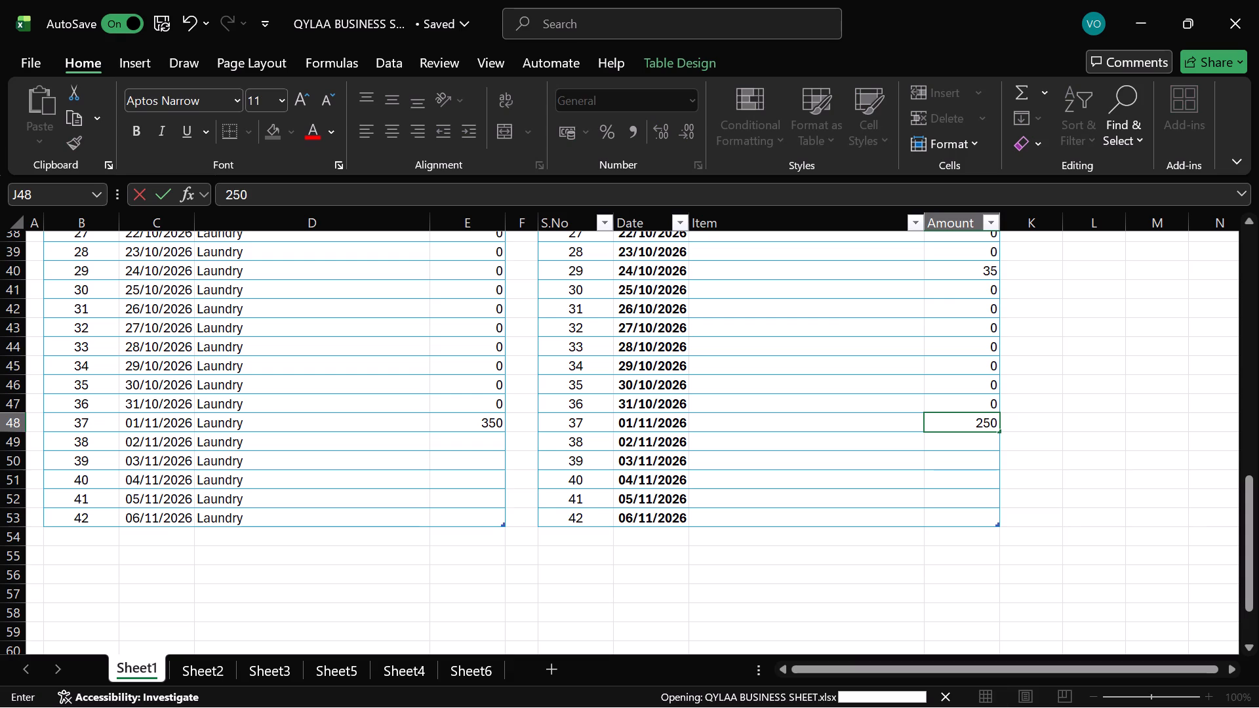
click(998, 445)
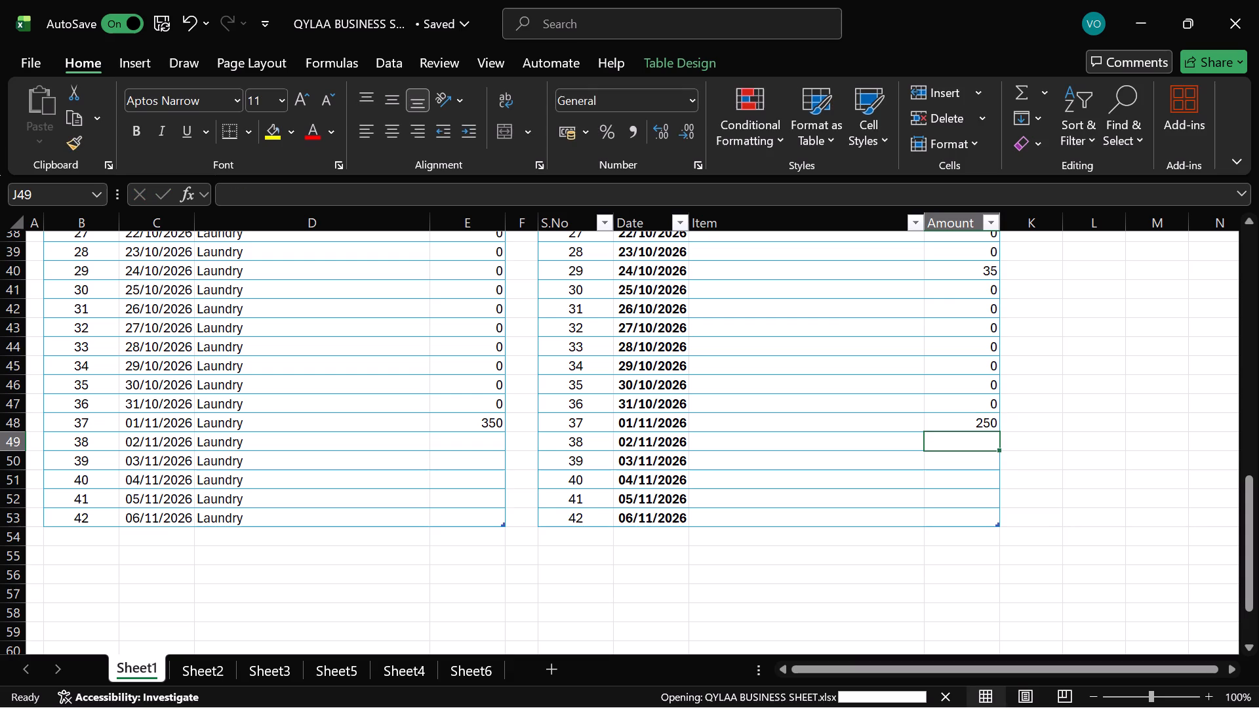
On Sheet4, enter the date 1/11/26 in cell B38, below the 24/10/2026 expense entry.
click(414, 676)
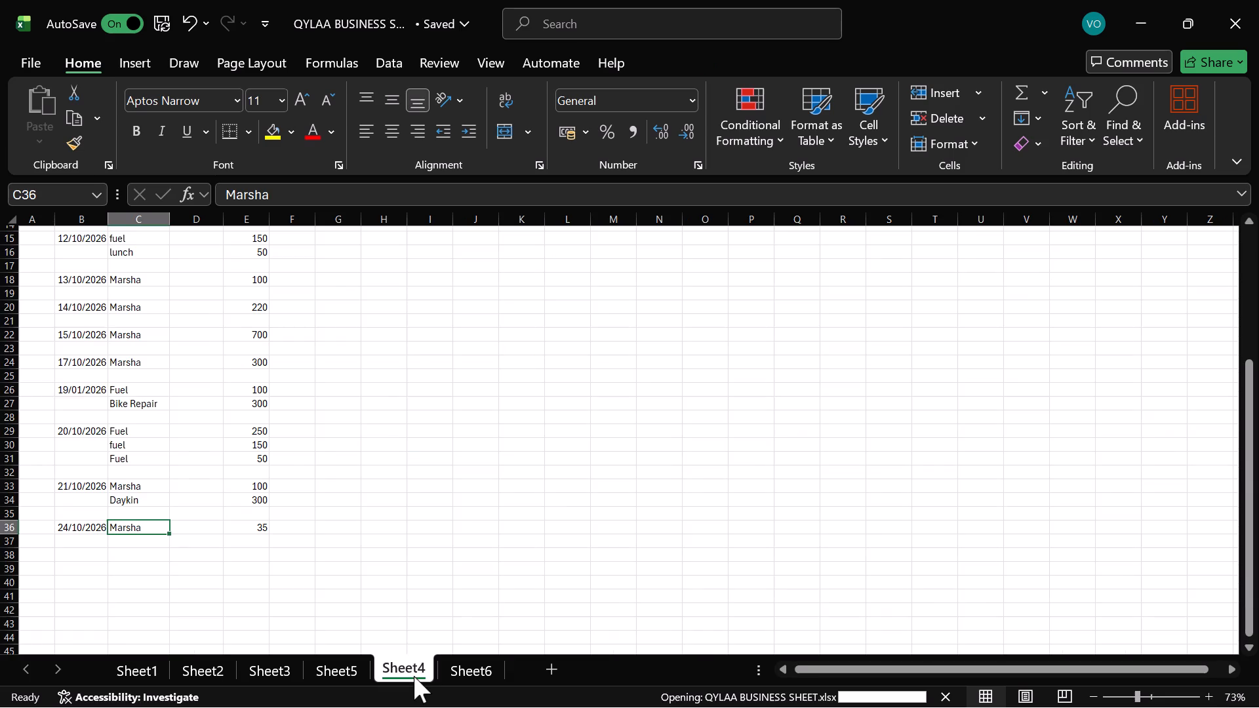
scroll(247, 549, down, 1)
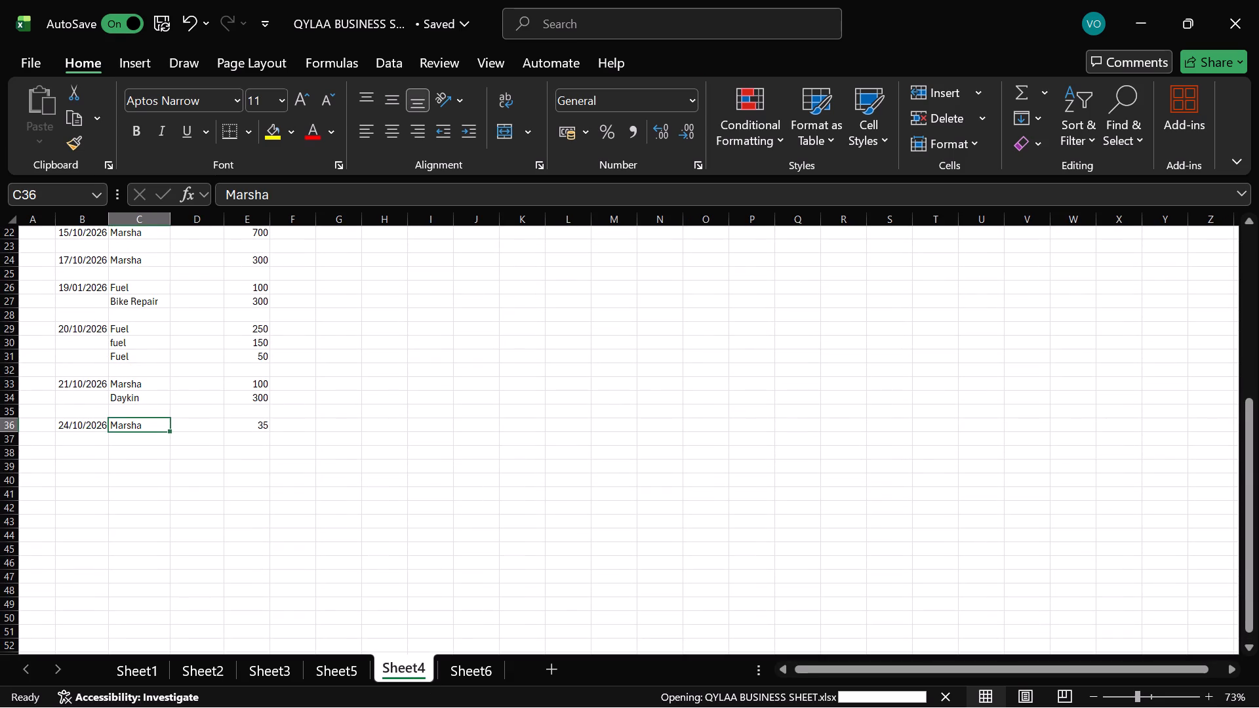
click(94, 458)
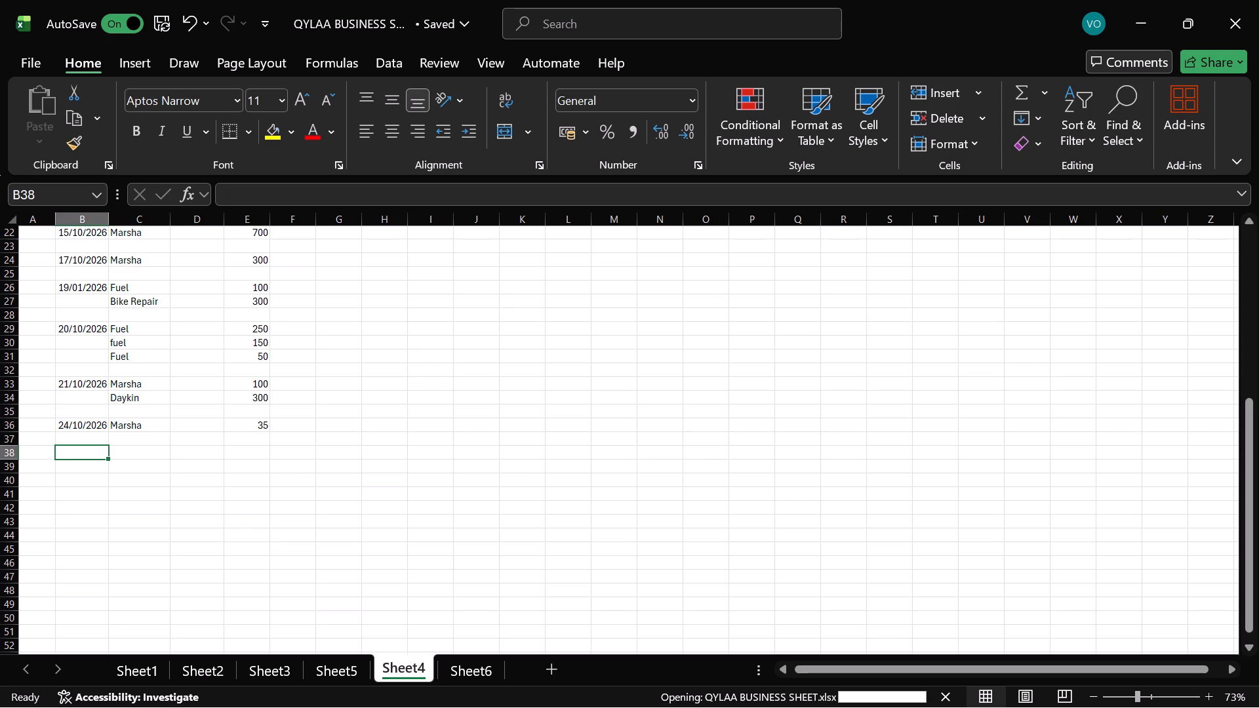
key(1)
text(/11/)
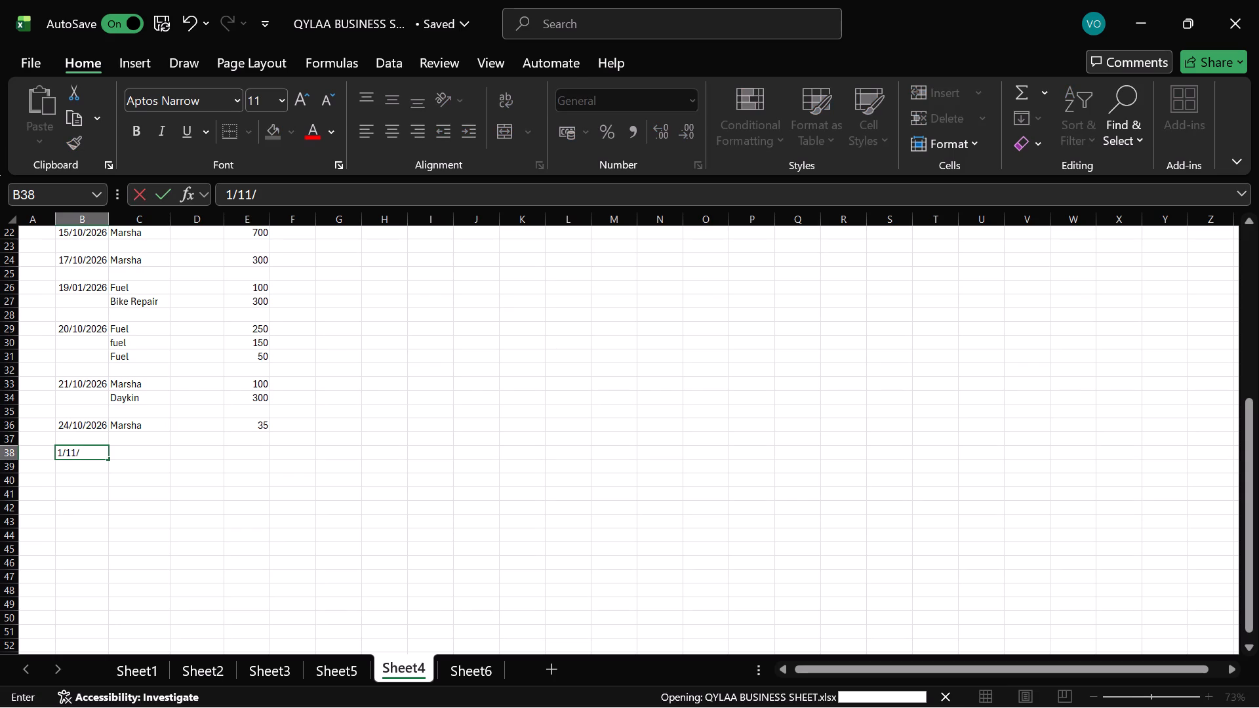
key(2)
key(6)
Enter Fuel as the expense item for 01/11/2026 in cell C38, with only the first letter capitalised.
click(142, 450)
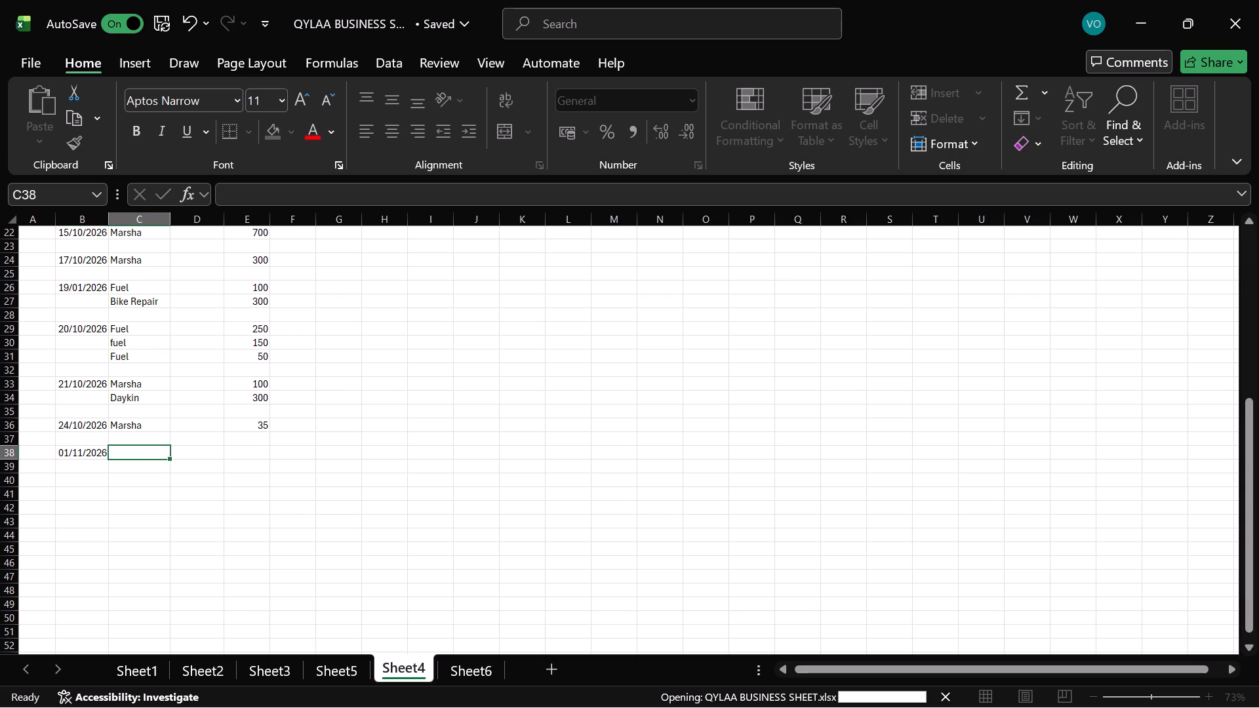
key(f)
key(Escape)
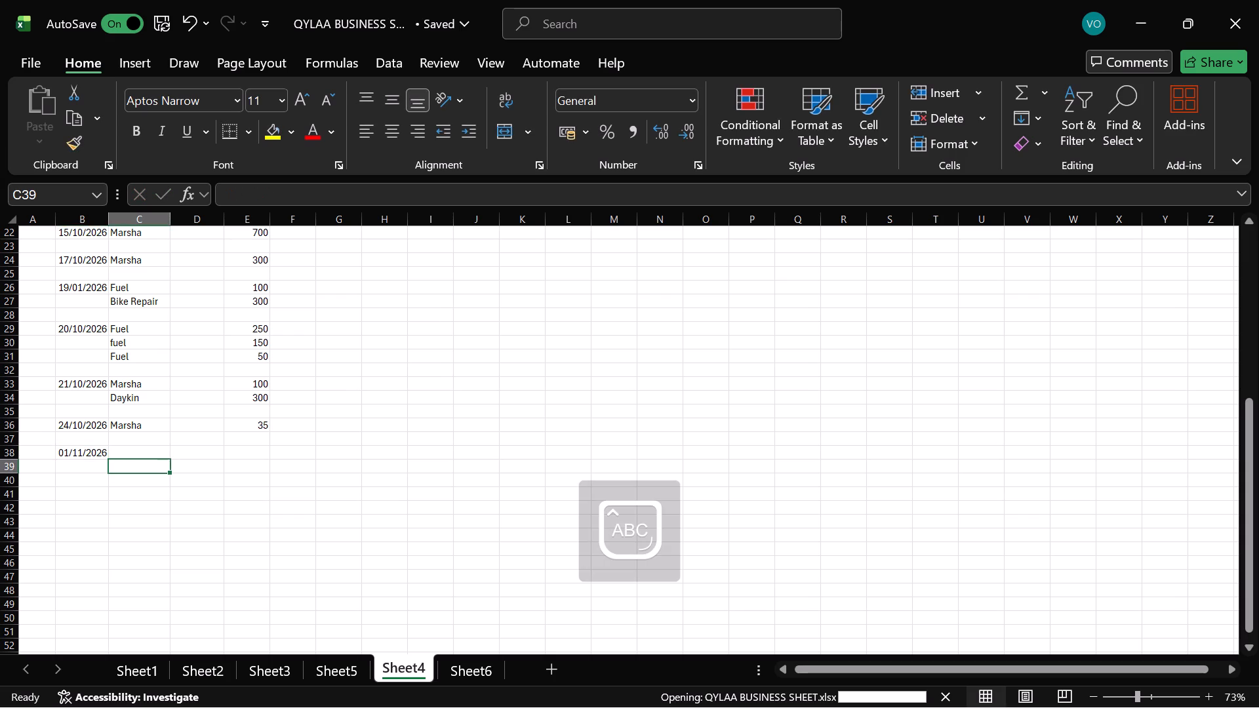
click(143, 459)
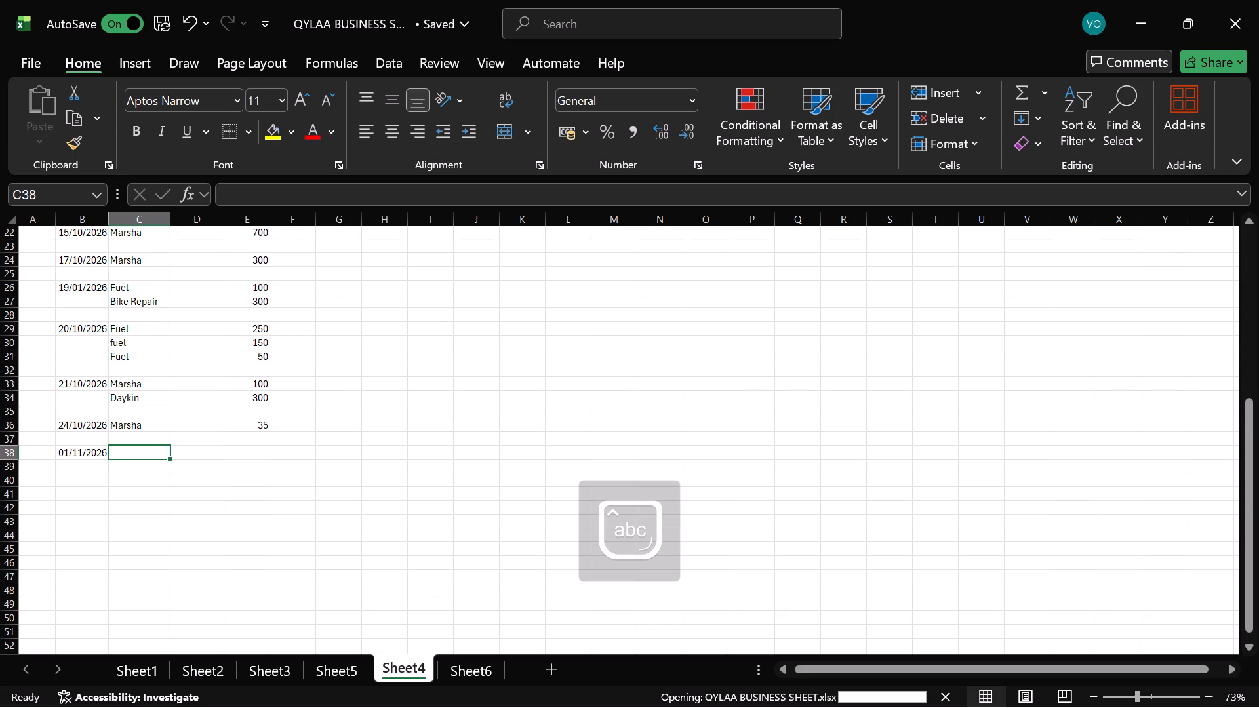
key(f)
text(UEL)
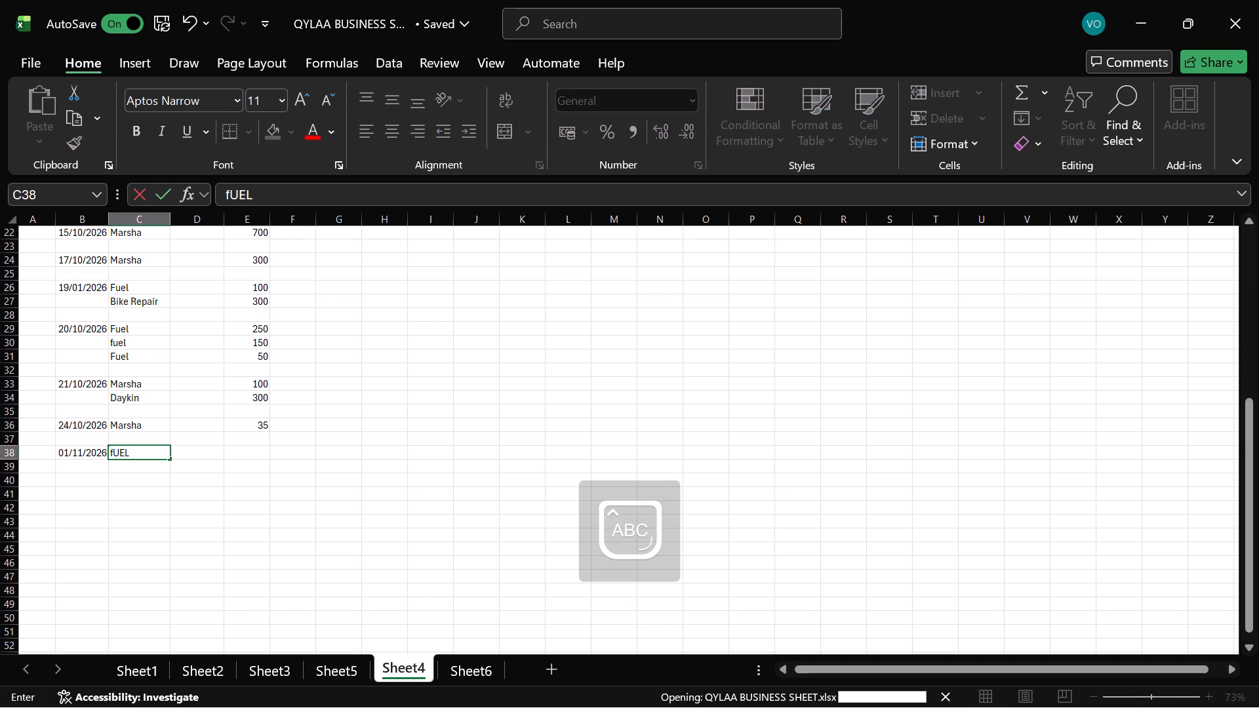
key(BackSpace)
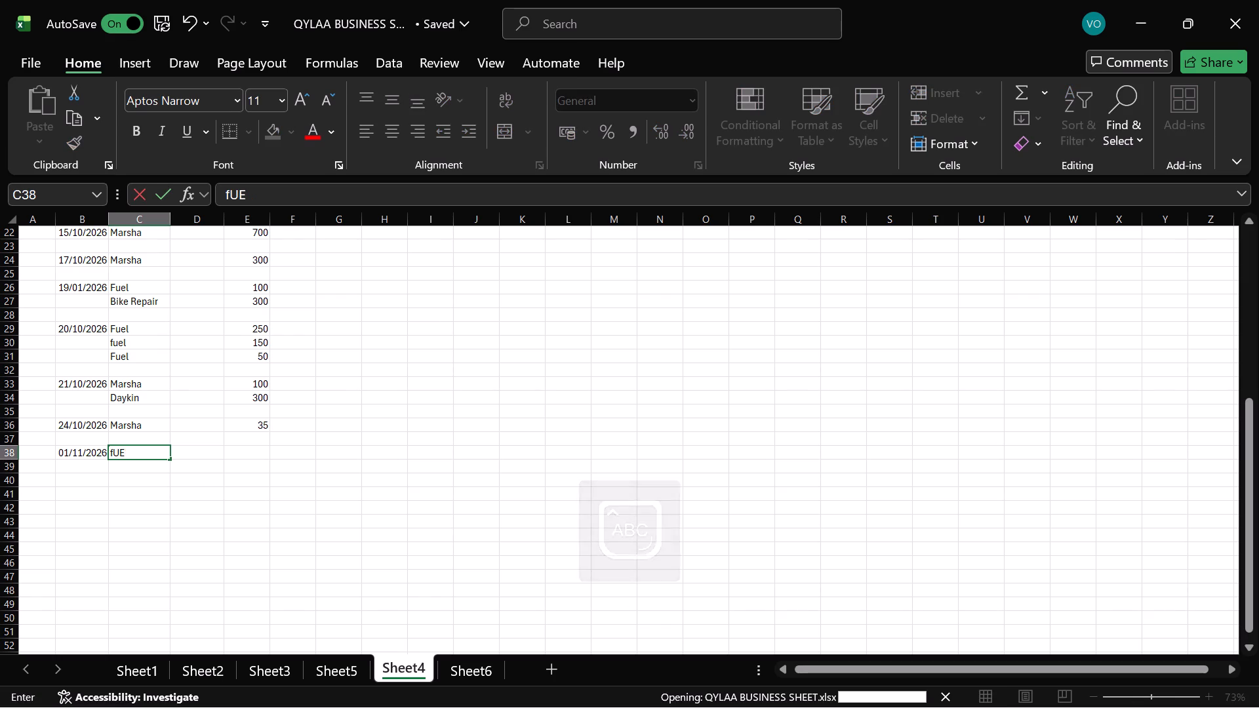
key(BackSpace)
key(BackSpace)
key(BackSpace)
key(f)
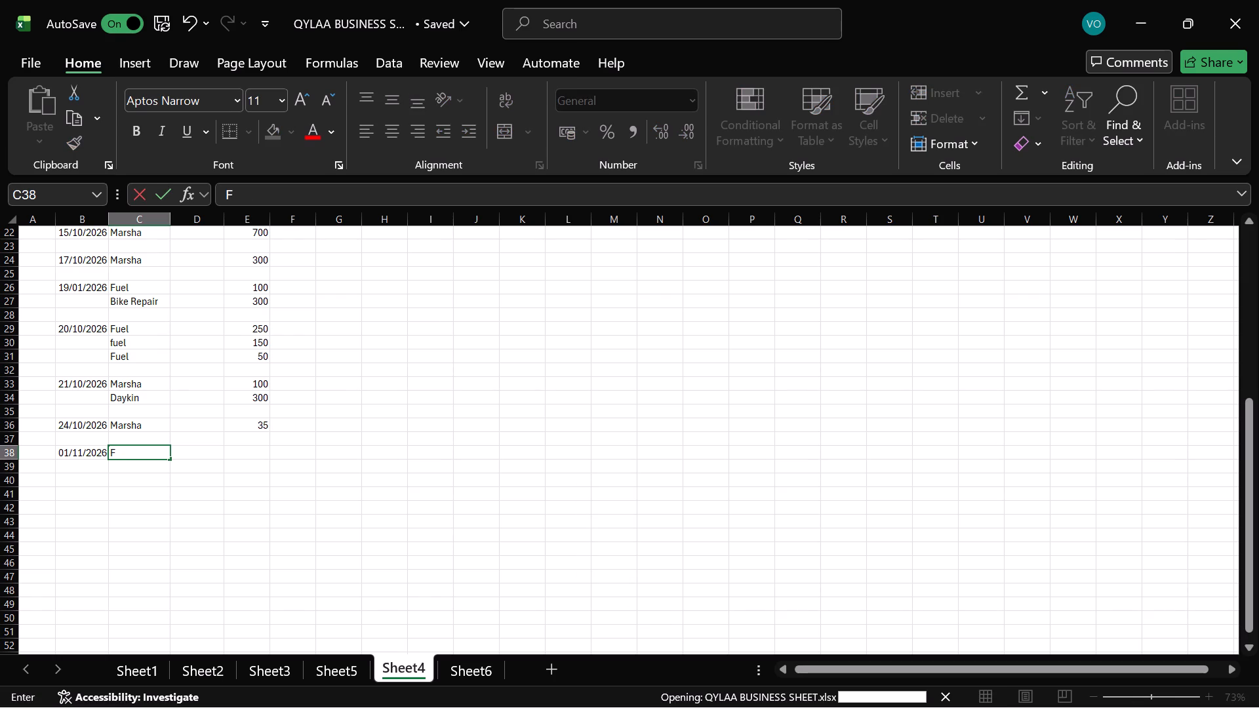
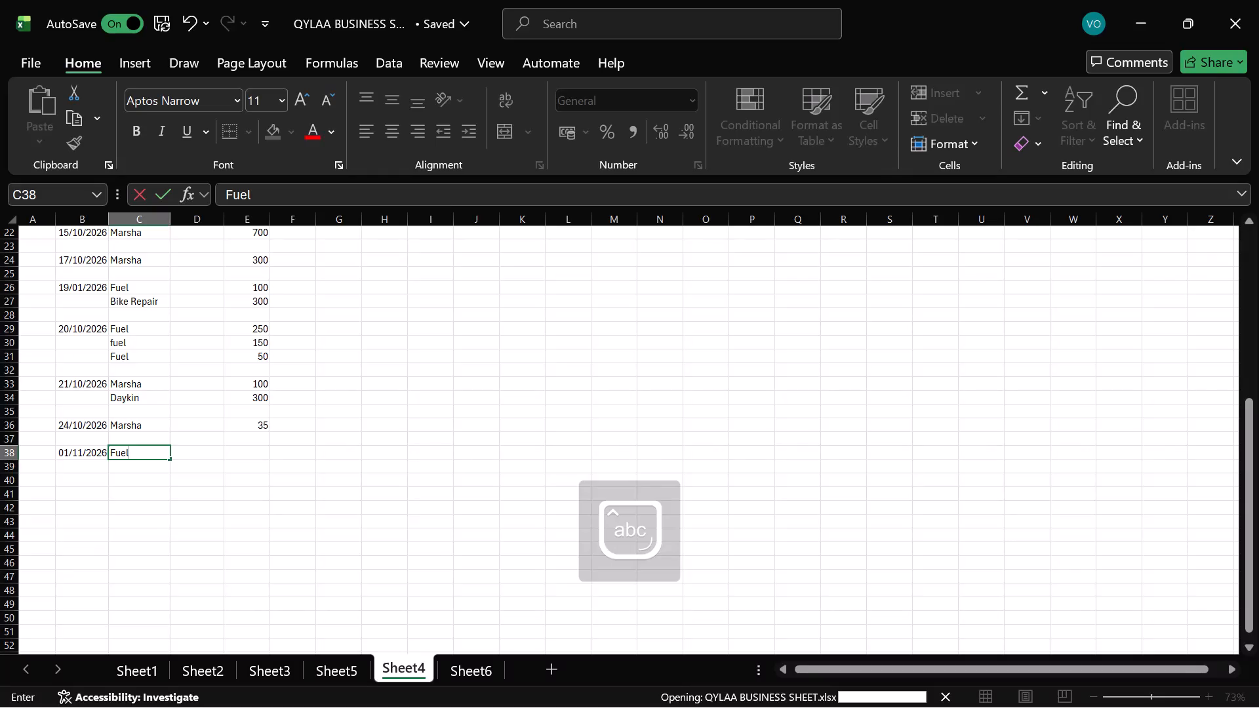
Enter 150 as the amount for the 01/11/2026 Fuel expense in cell E38.
click(260, 452)
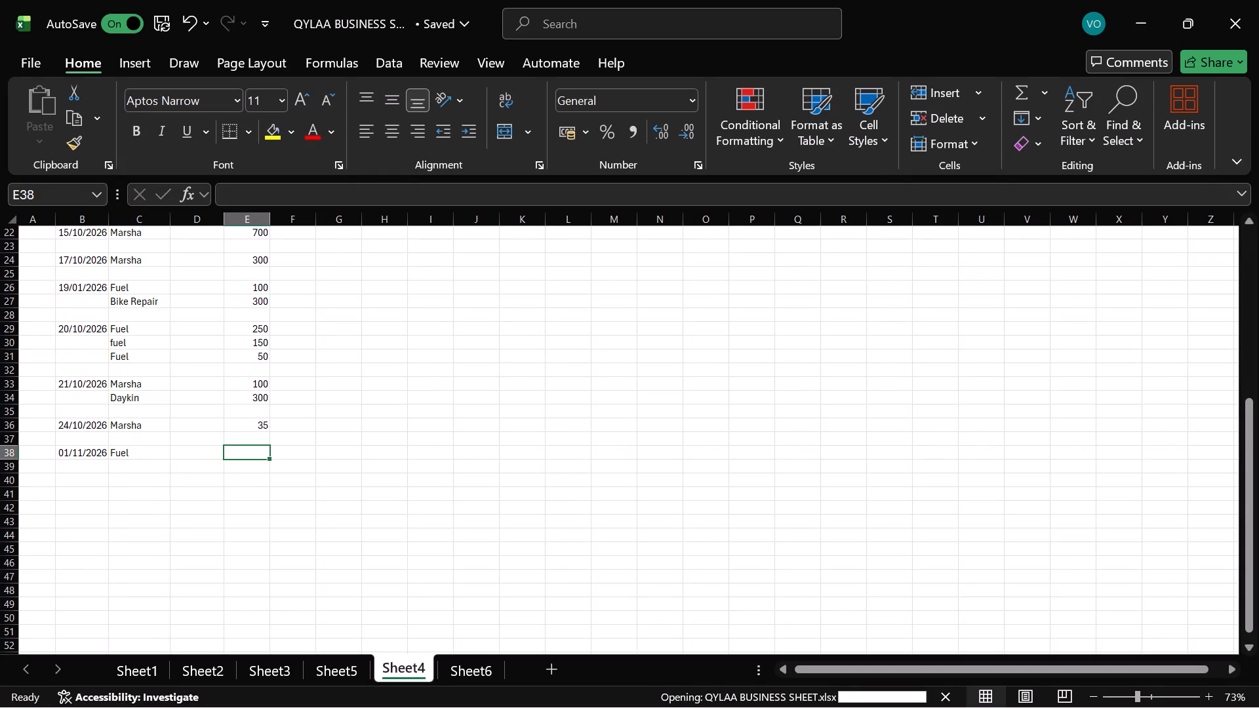
text(150)
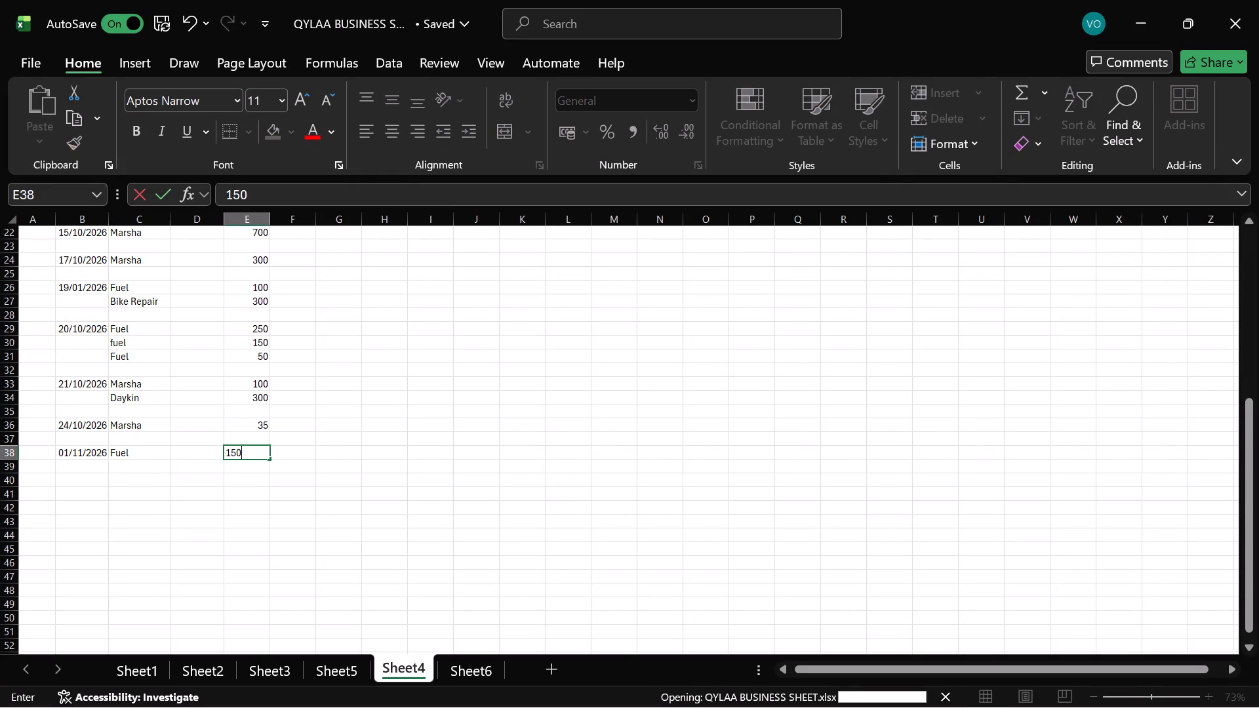
Add a second 01/11/2026 expense in row 39, with the amount 100 in column E and the item Accelareta in column C.
click(258, 468)
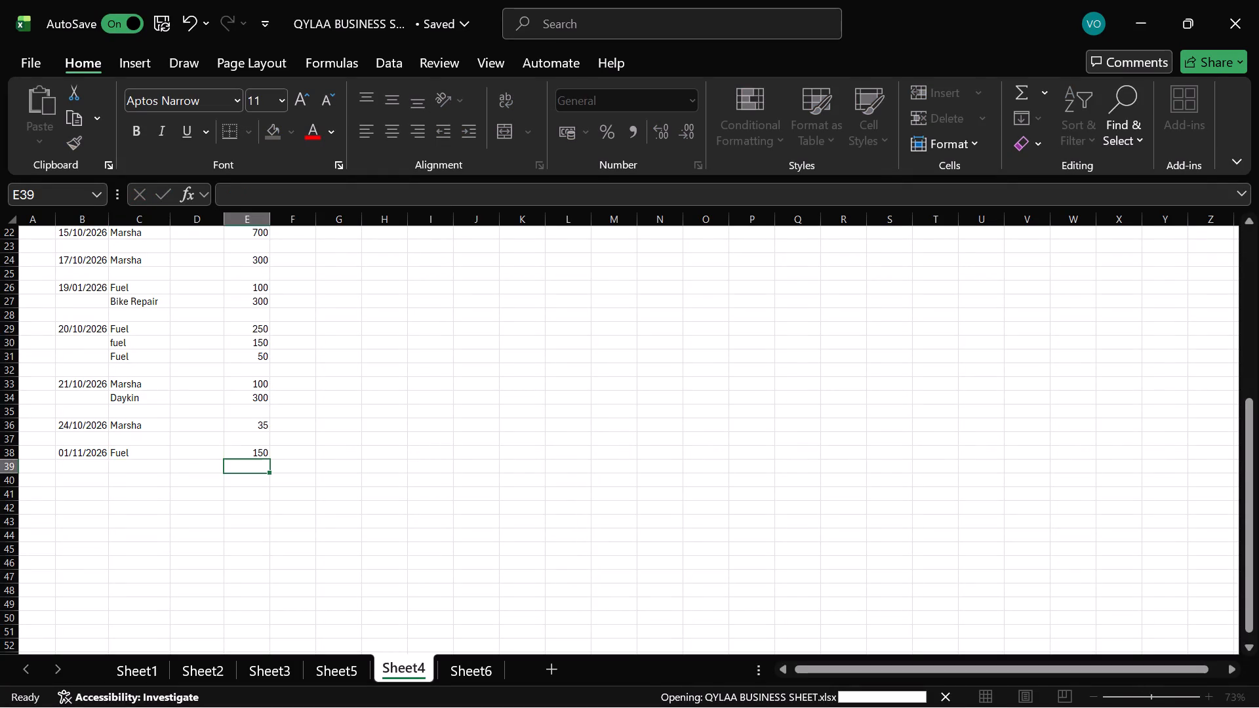
text(100)
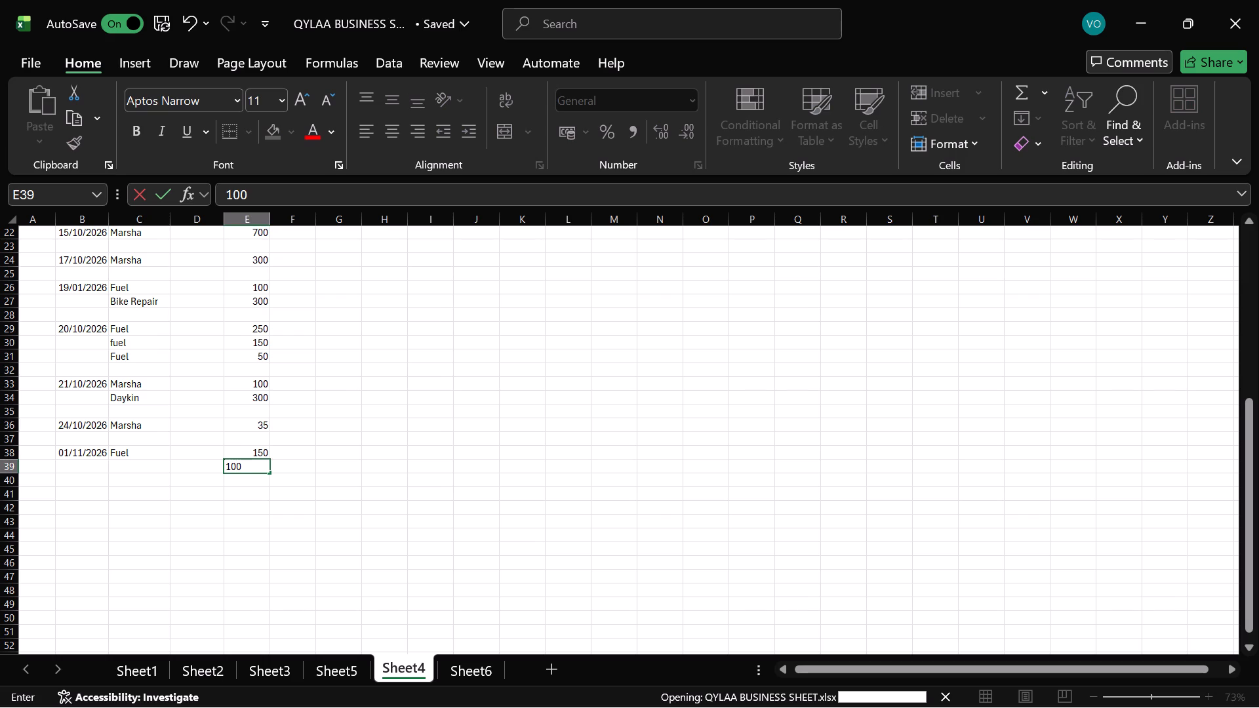
click(132, 458)
click(135, 466)
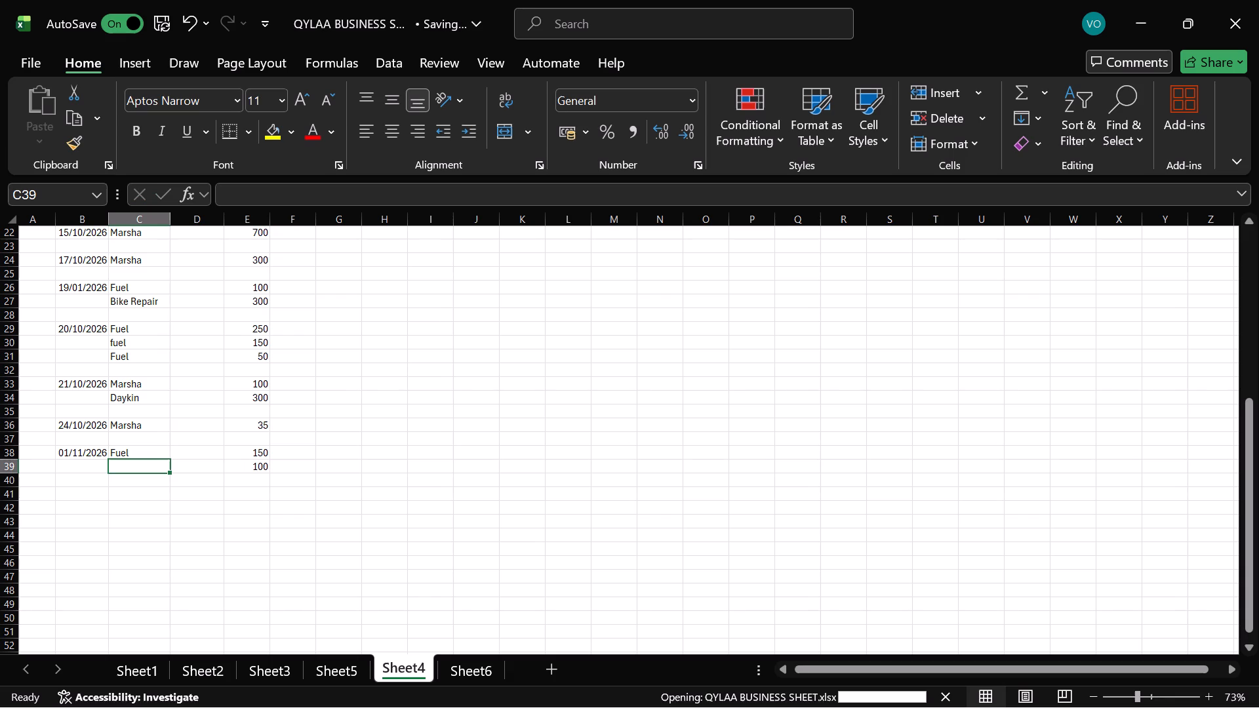
key(a)
key(BackSpace)
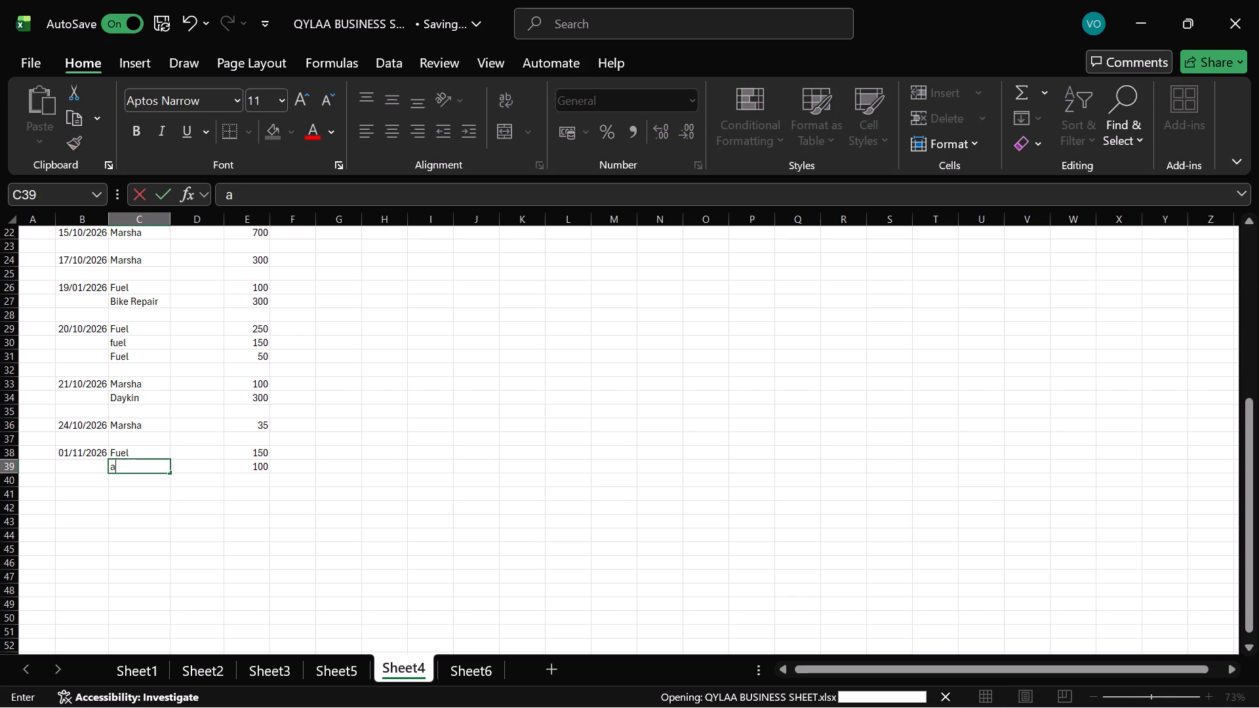
key(a)
text(ccelareta)
click(145, 483)
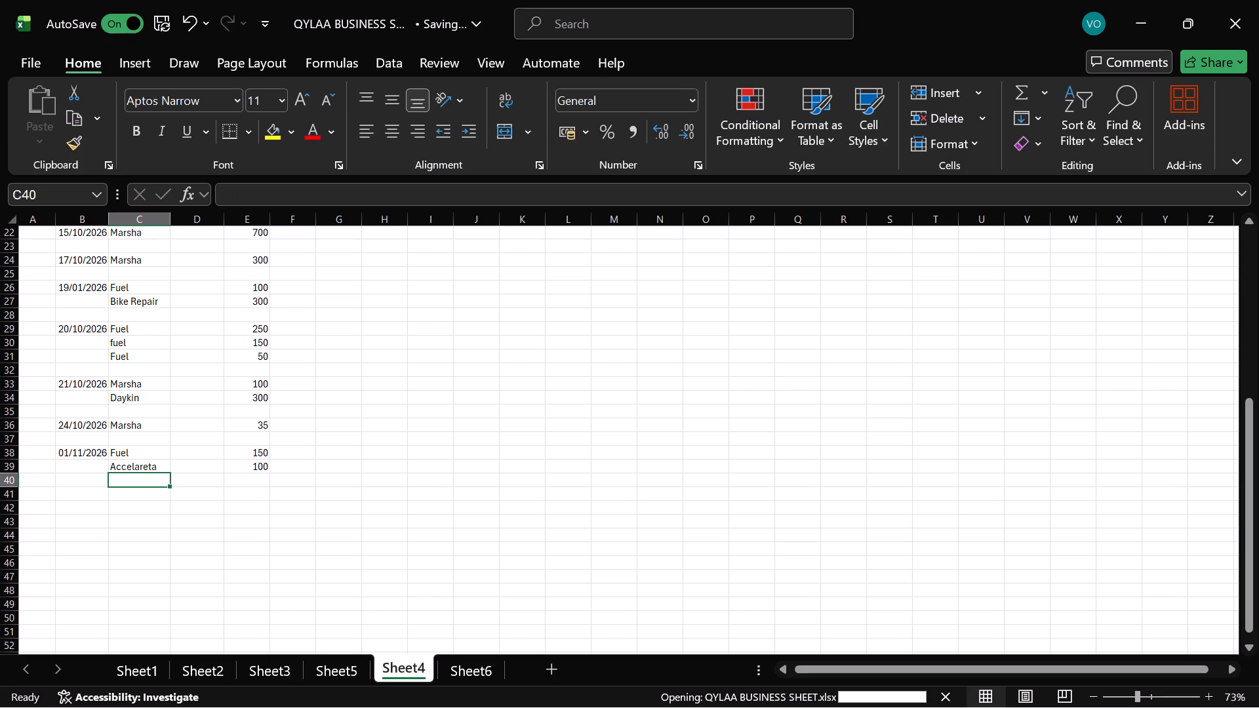
On Sheet1, set the INCOME table's amount for 02/11/2026 in row 49 to 650.
click(148, 677)
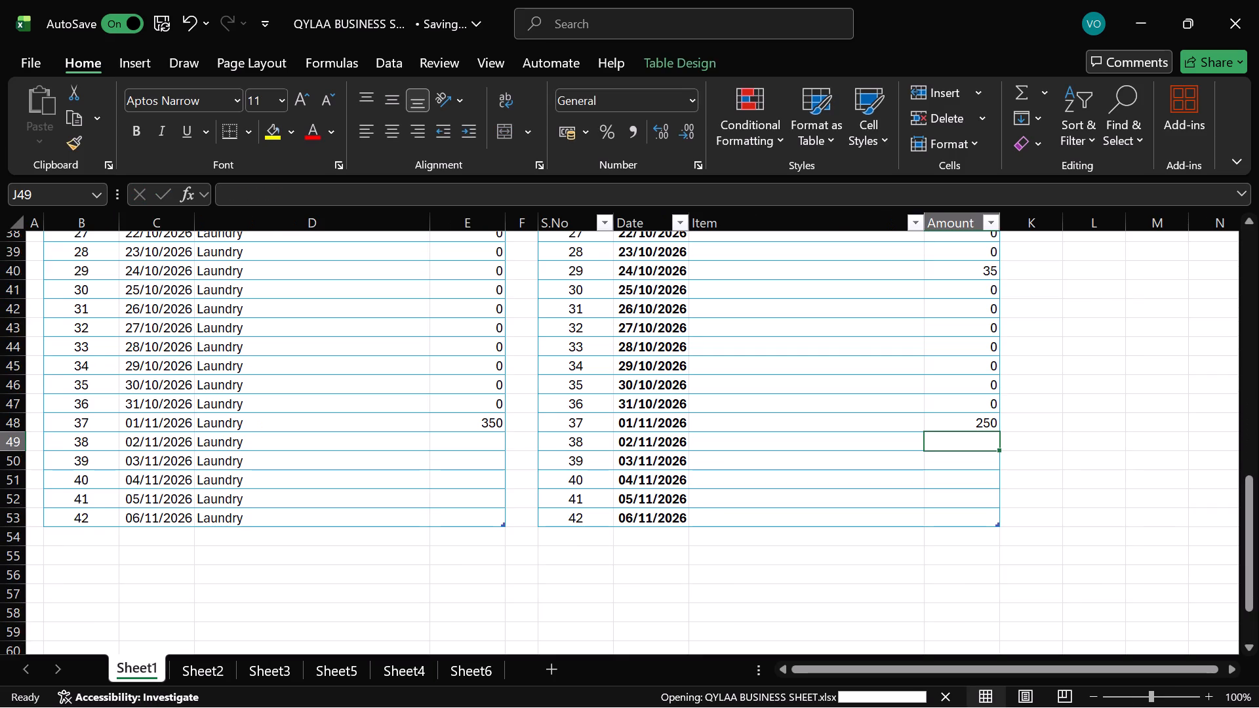
scroll(256, 550, up, 4)
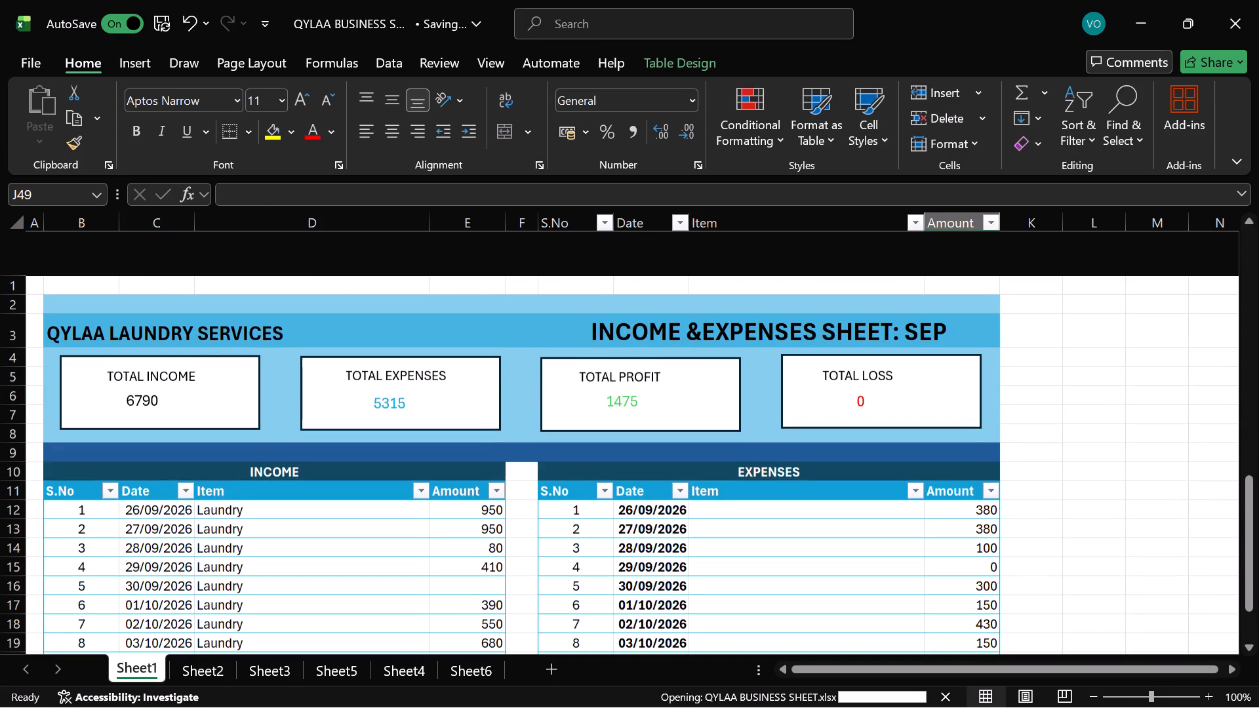
scroll(256, 550, down, 3)
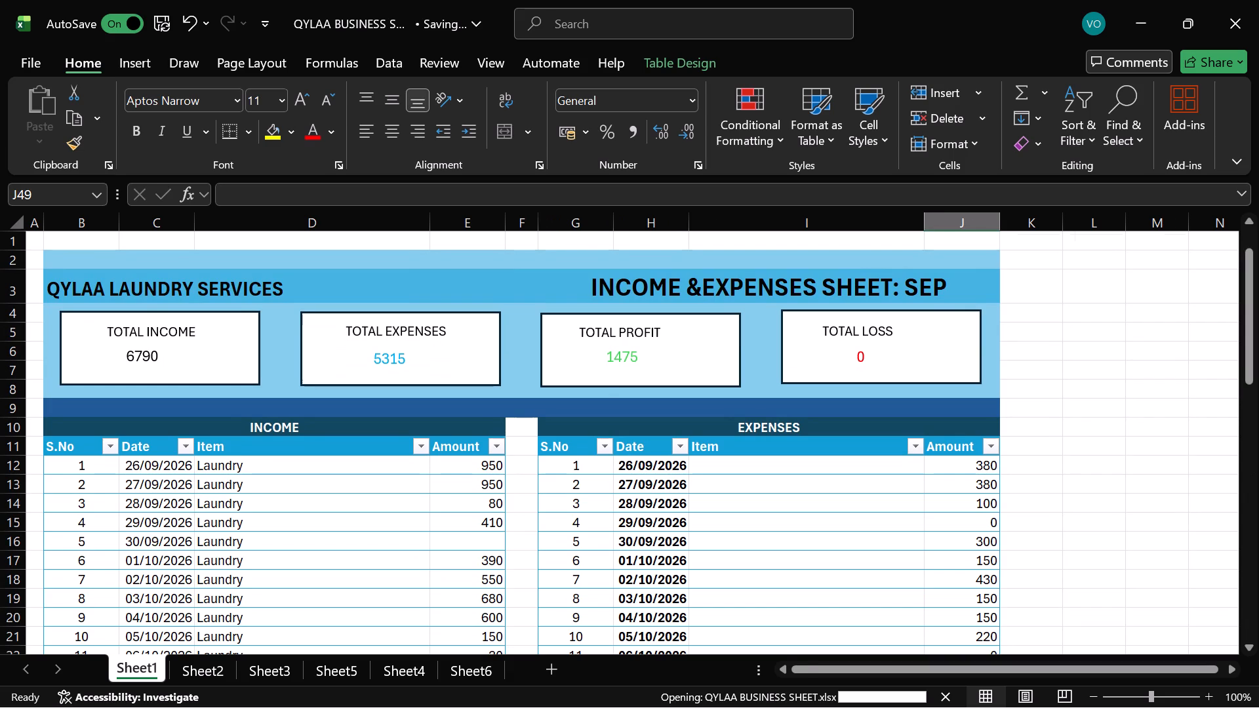
scroll(256, 550, down, 5)
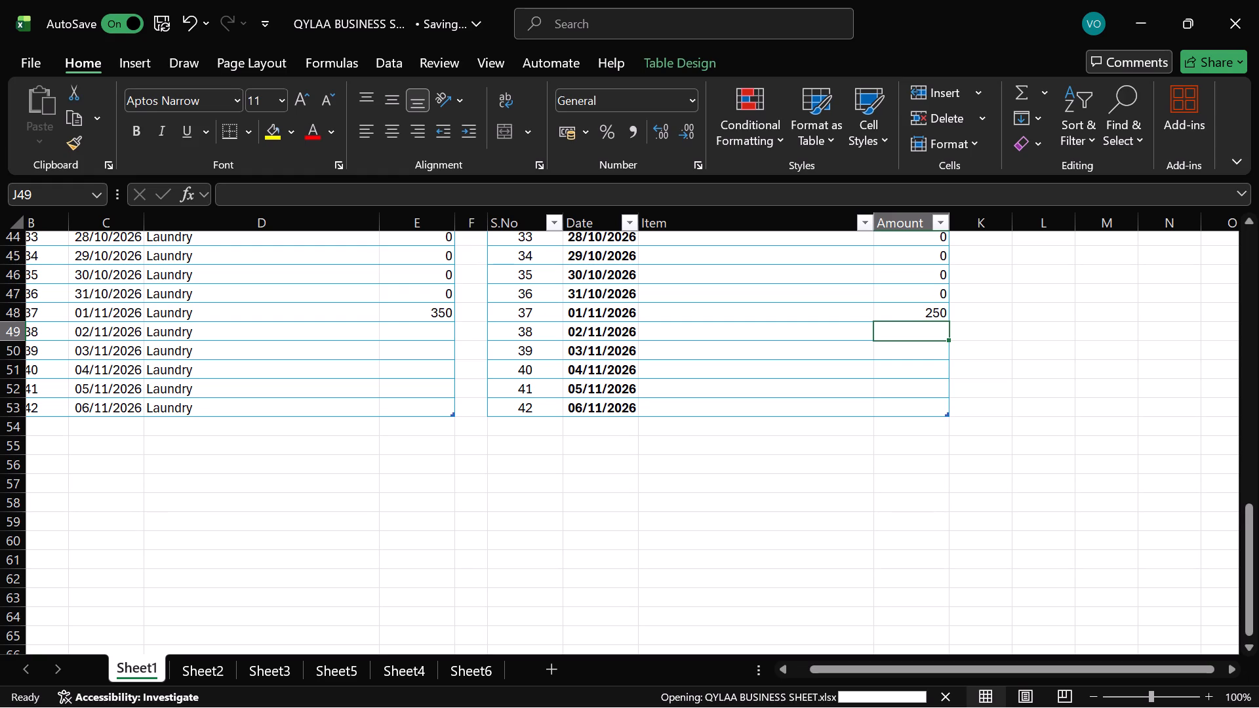
click(433, 332)
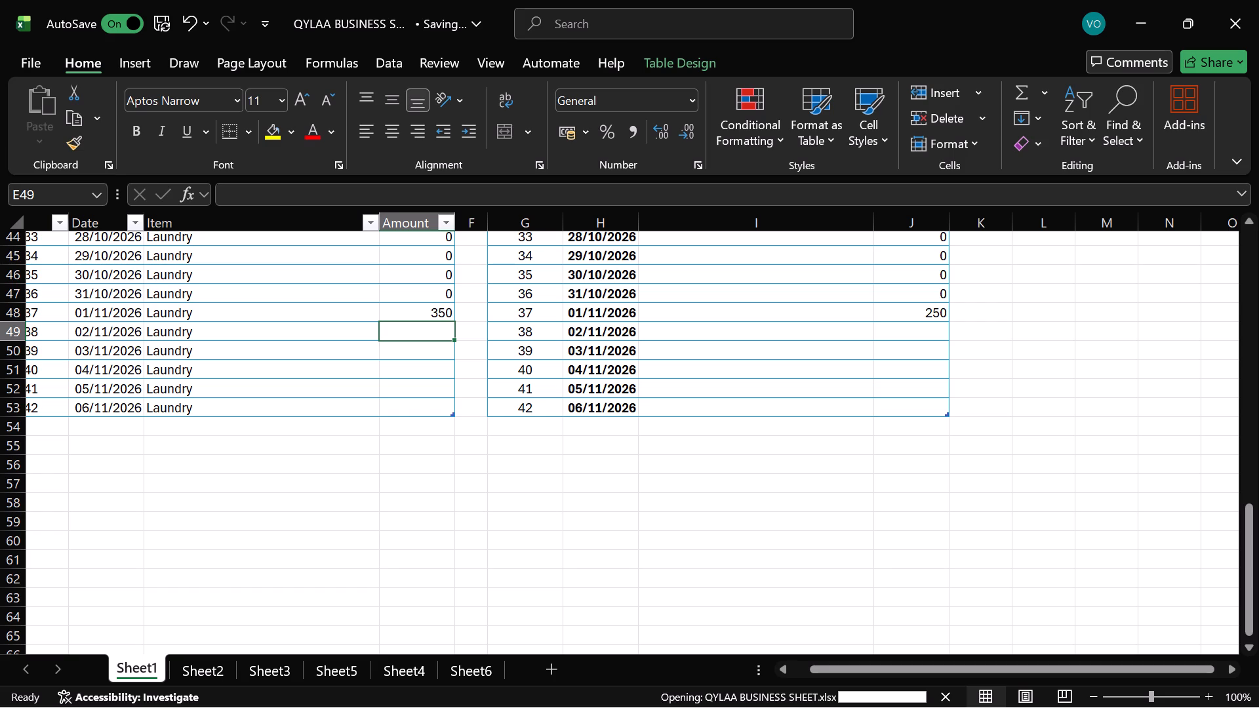
text(650)
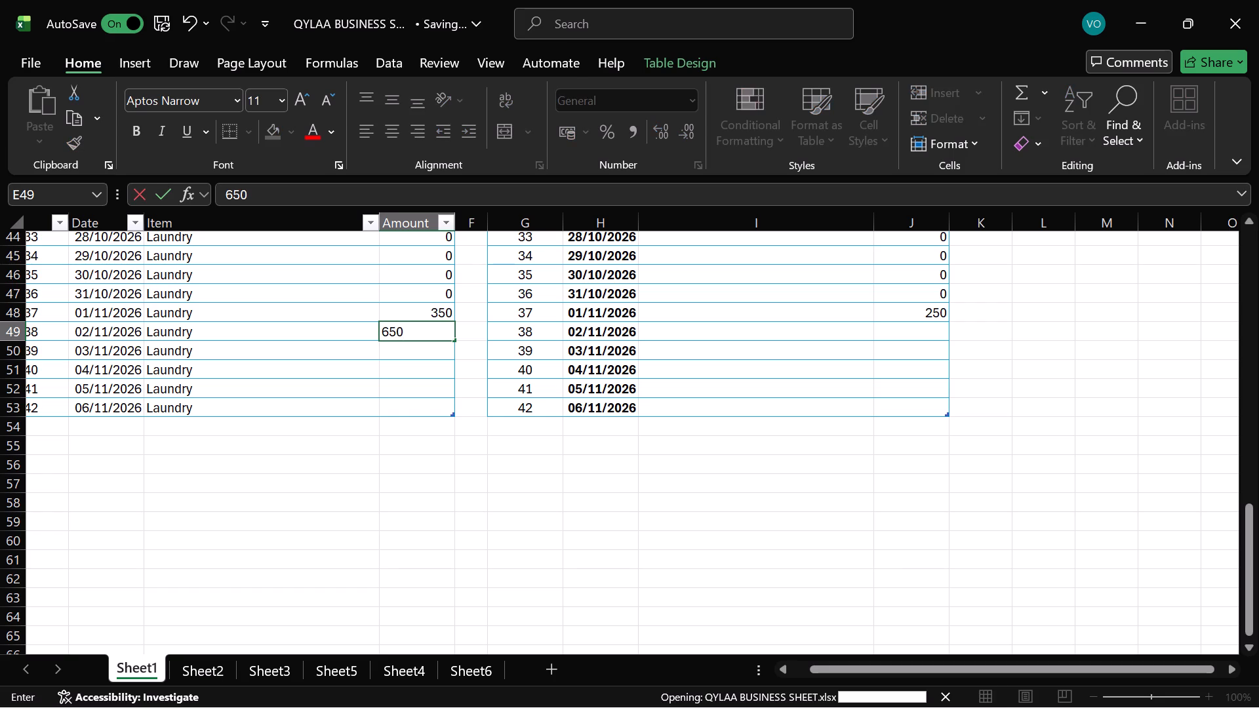
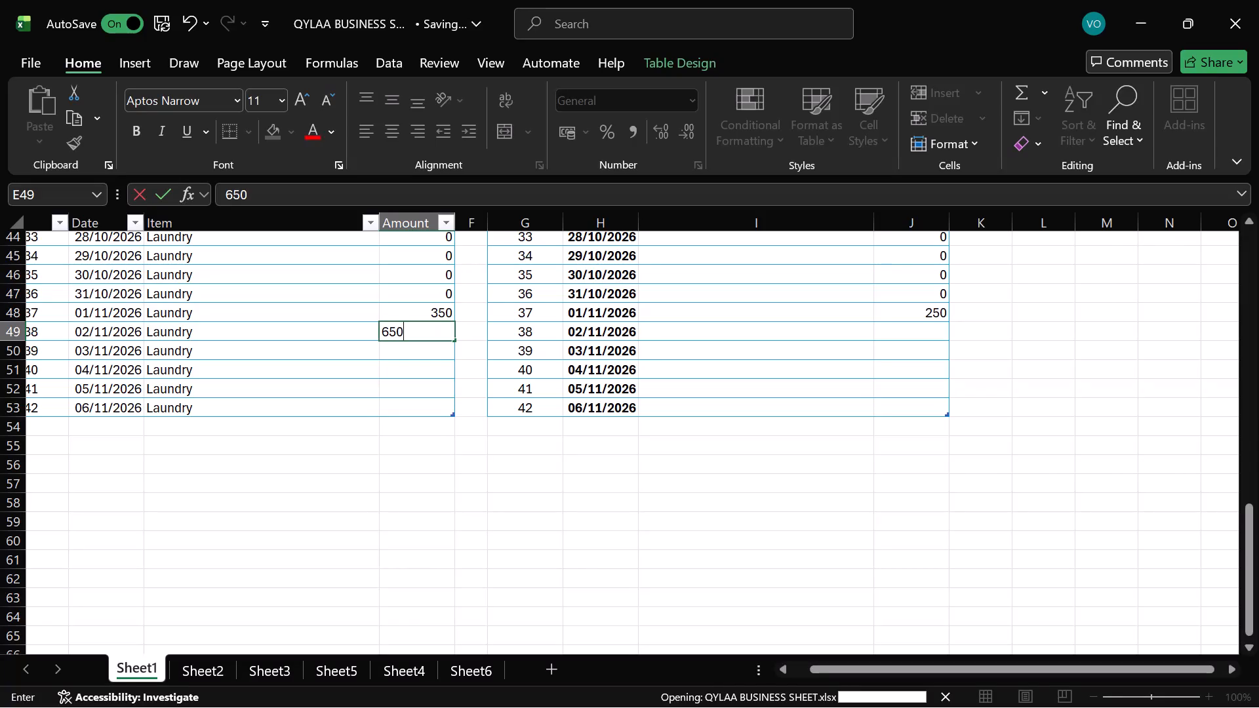
On Sheet4, add an expense in row 41 with the date 2/11/26, the item Electricity and the amount 200 in column E.
click(898, 338)
click(416, 661)
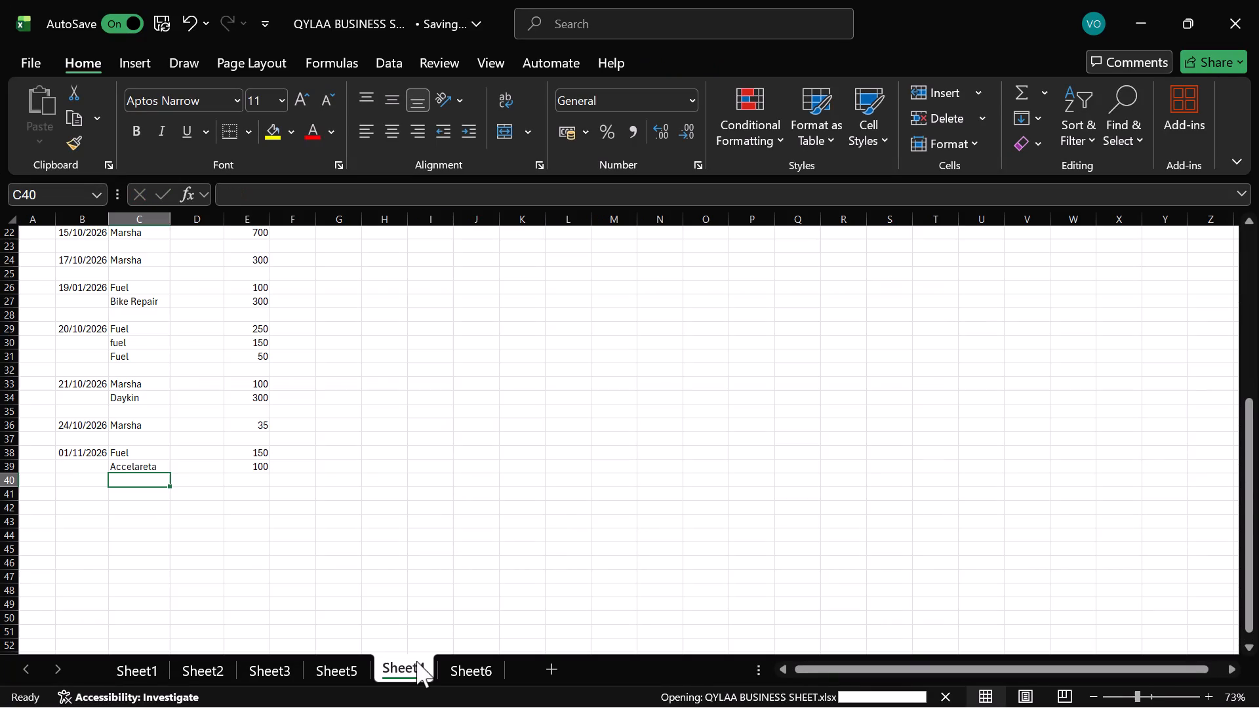
click(260, 487)
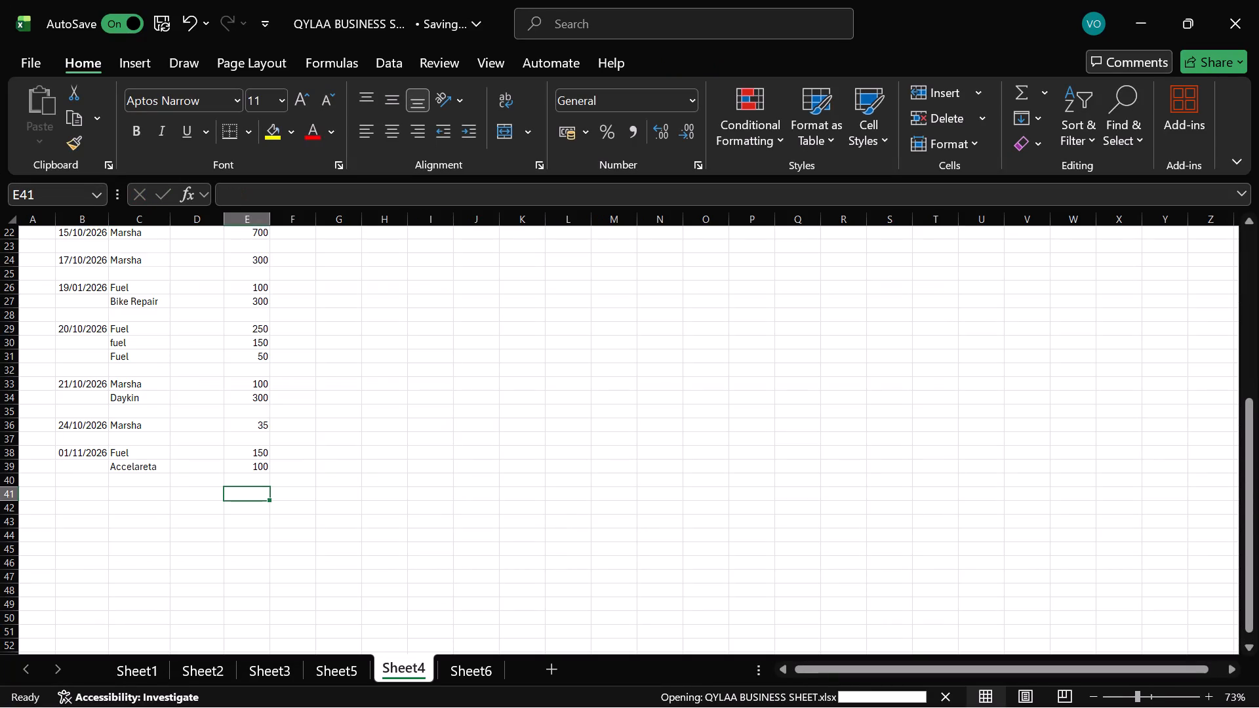
text(200)
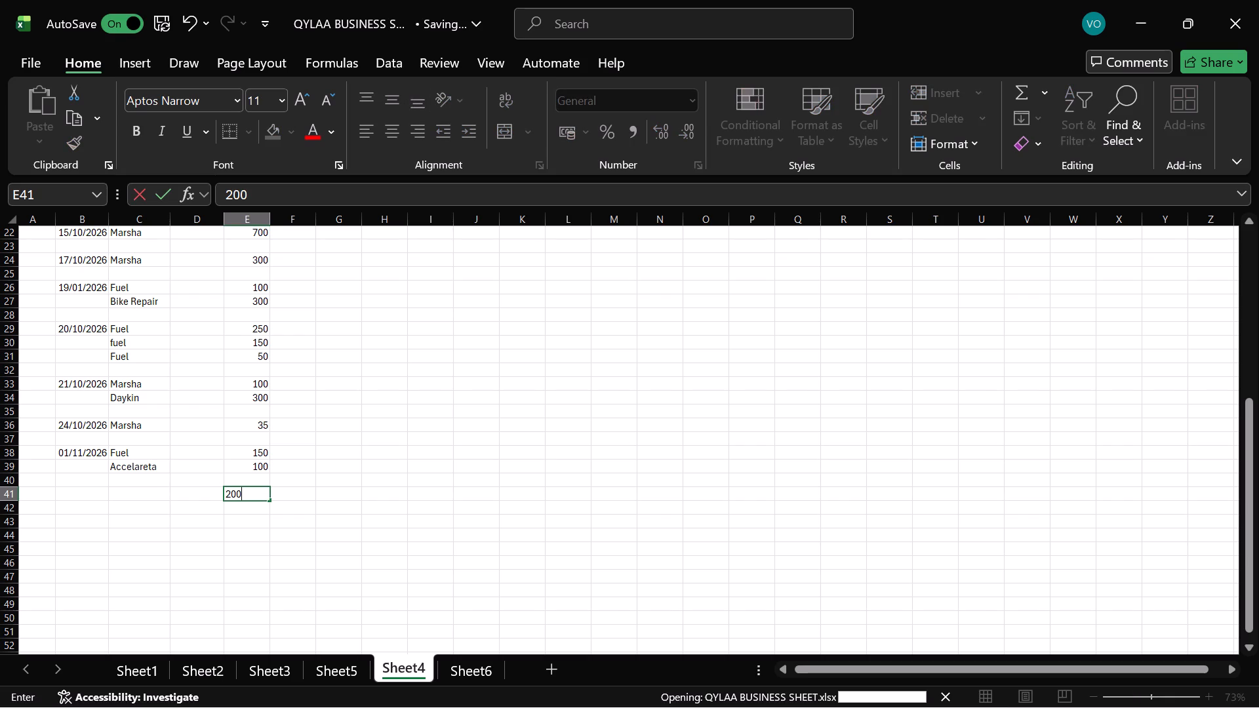
click(80, 497)
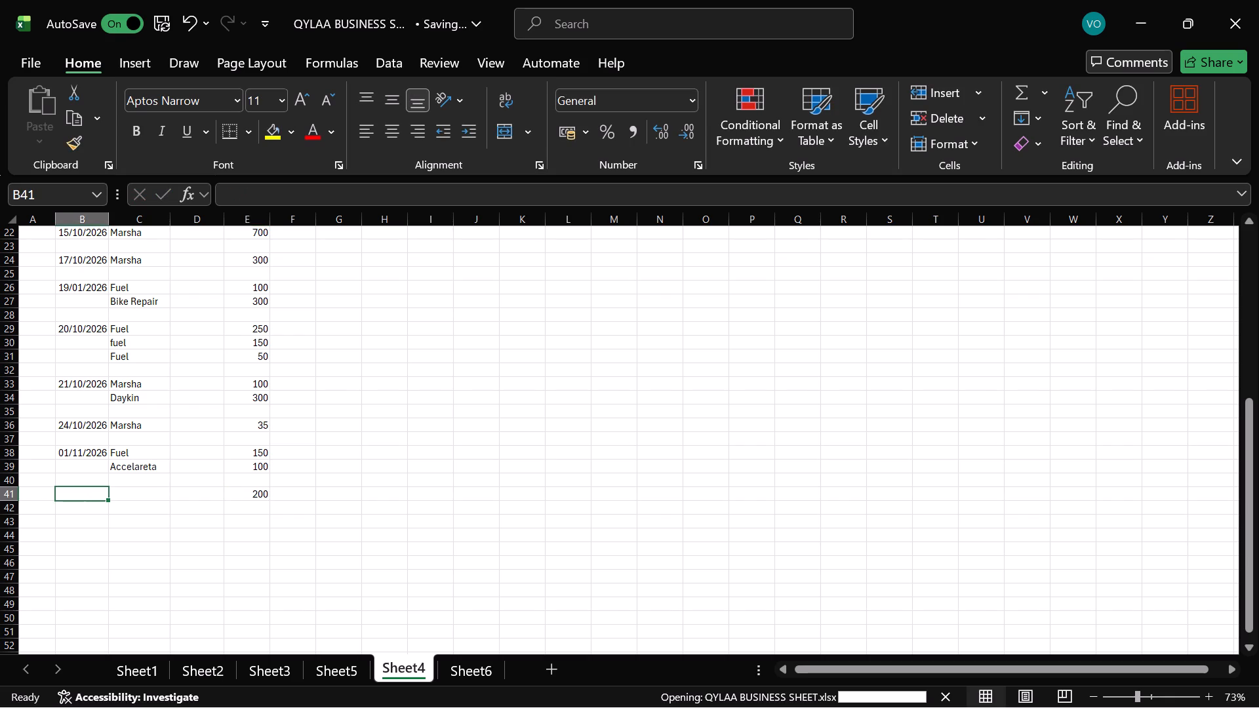
key(2)
key(slash)
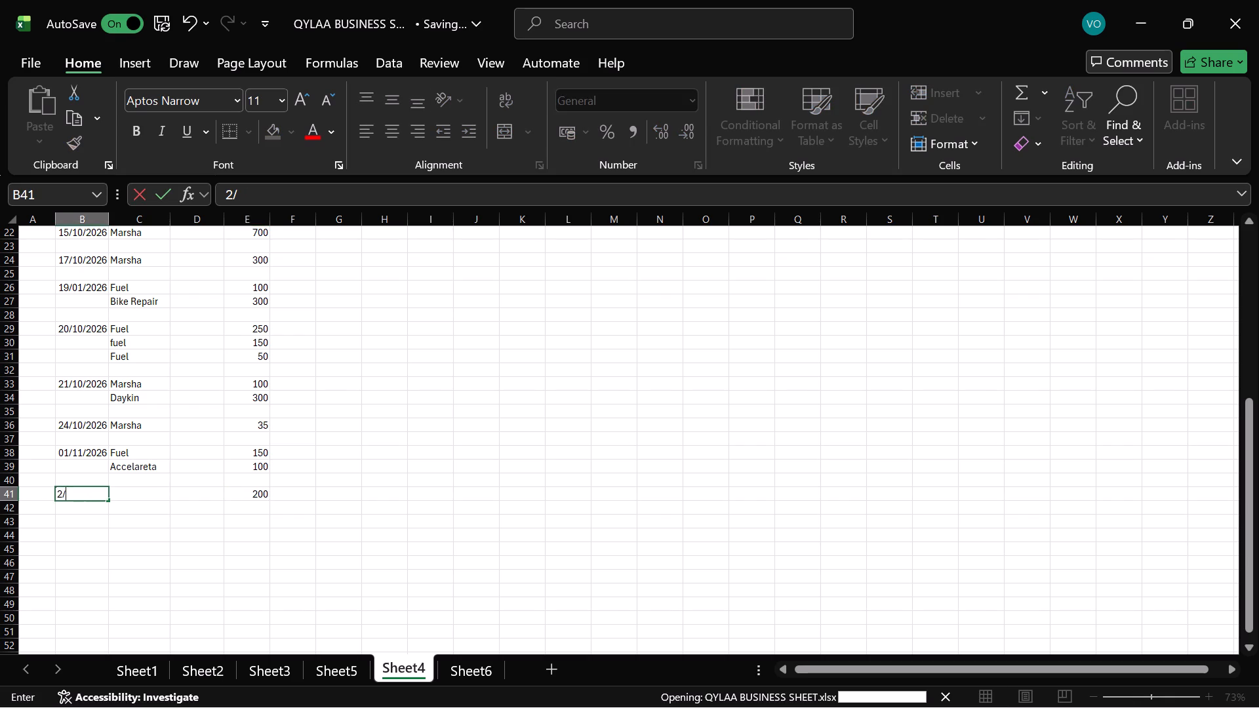
text(11)
key(slash)
text(26)
click(134, 497)
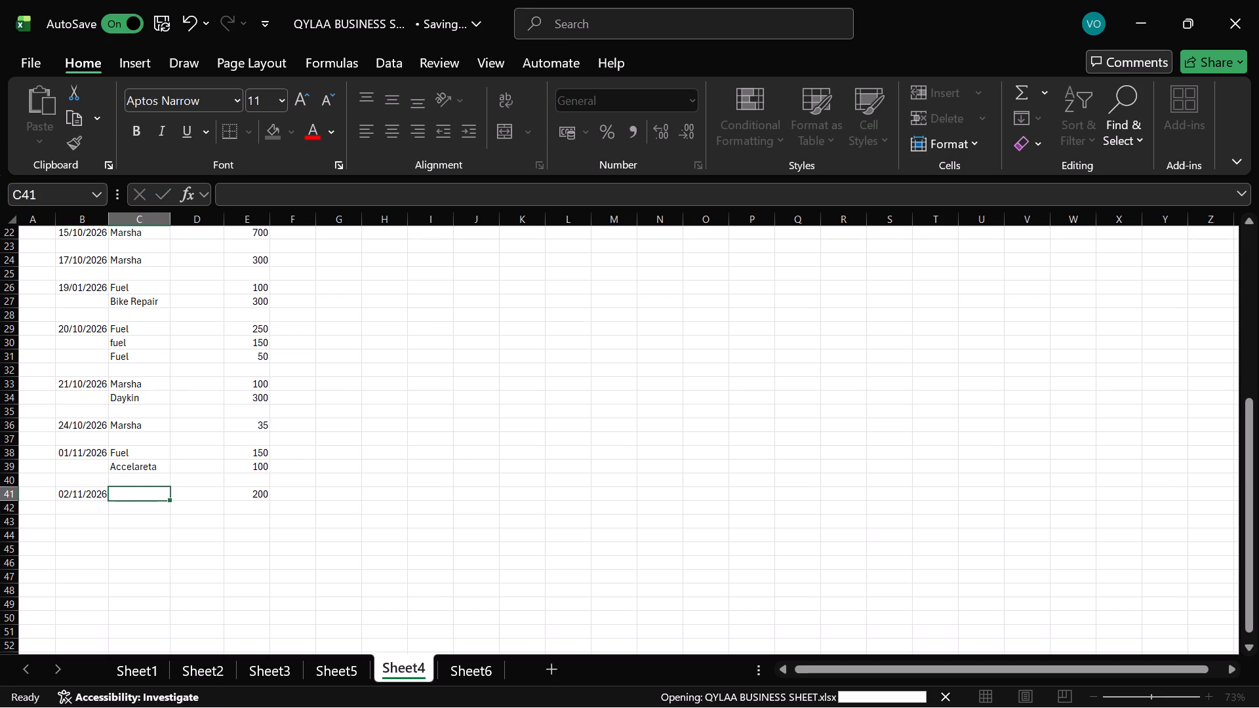
text(lectru)
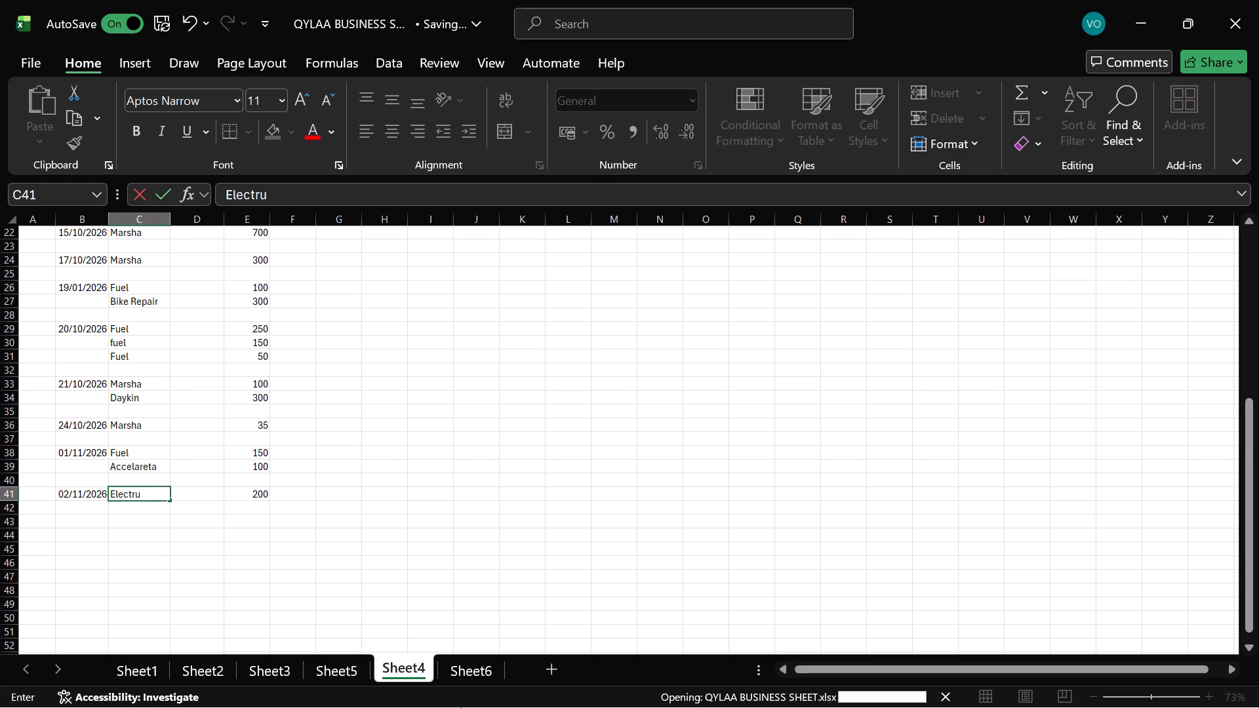
key(BackSpace)
text(icity)
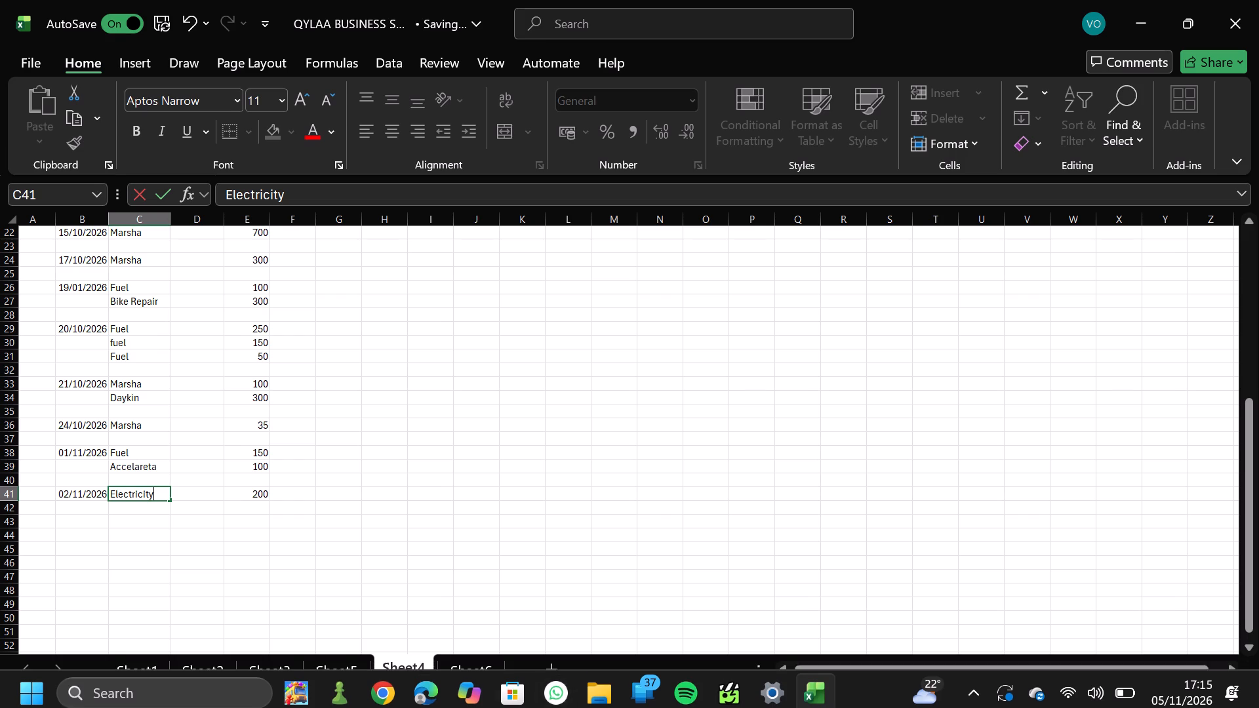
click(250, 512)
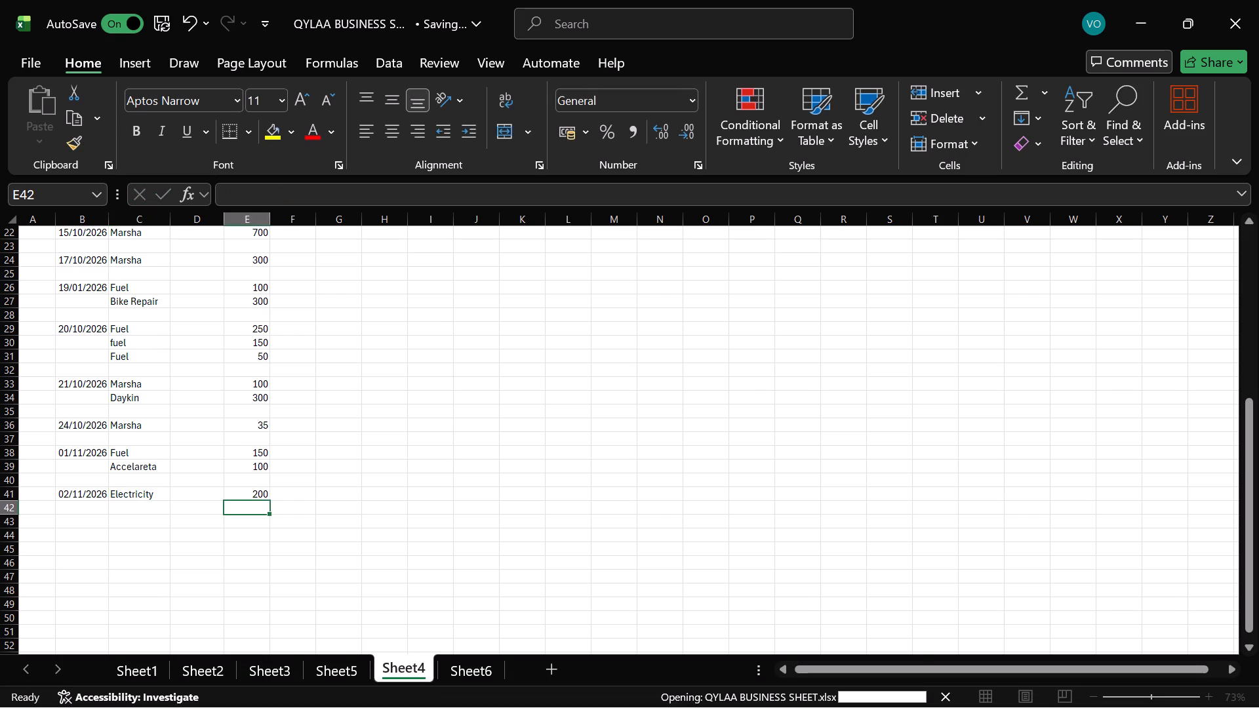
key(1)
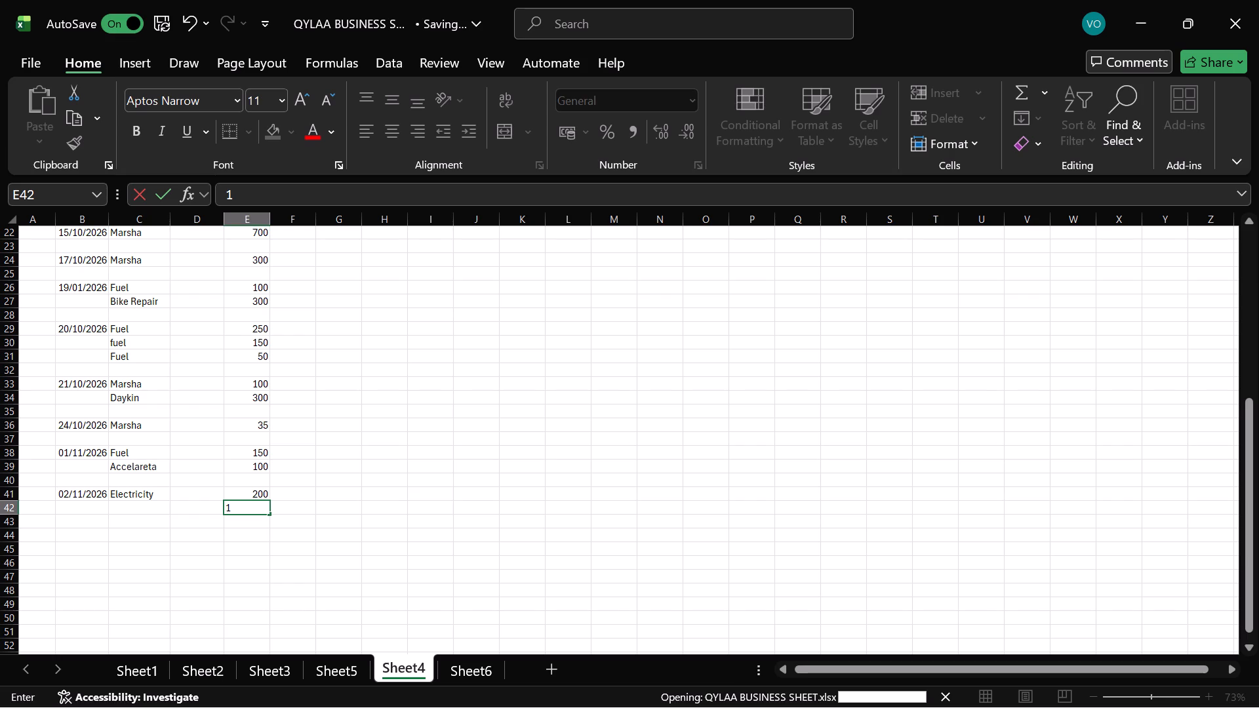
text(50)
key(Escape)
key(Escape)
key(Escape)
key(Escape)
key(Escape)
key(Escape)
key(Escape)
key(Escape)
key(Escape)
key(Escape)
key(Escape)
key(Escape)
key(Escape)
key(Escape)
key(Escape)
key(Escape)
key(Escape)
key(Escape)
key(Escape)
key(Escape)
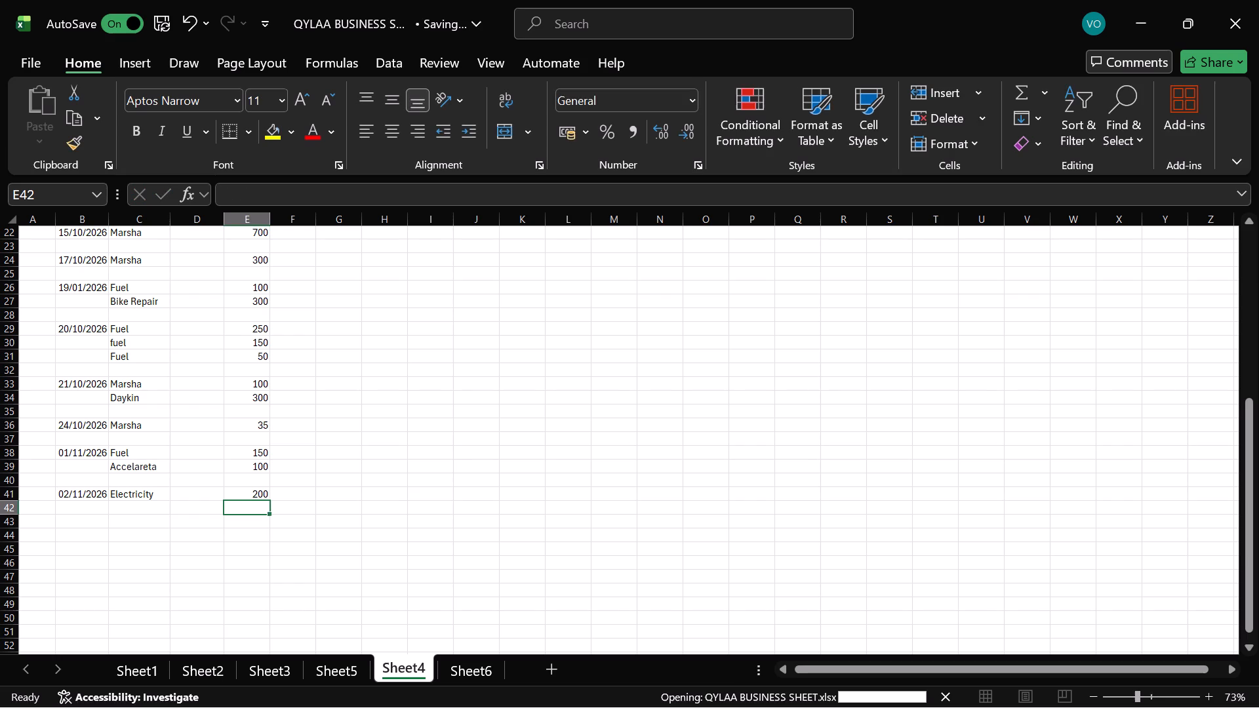
Add a second 02/11/2026 expense in row 42, with the item Fuel in column C and the amount 150 in column E.
click(155, 513)
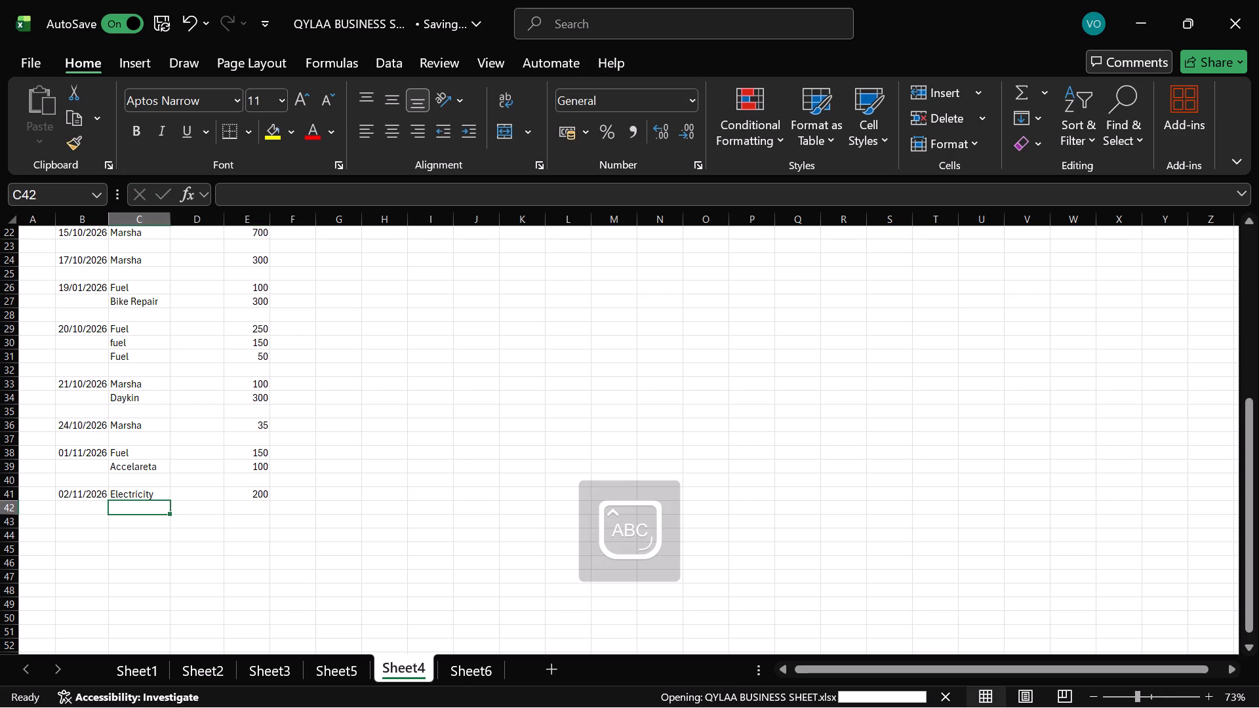
text(uel)
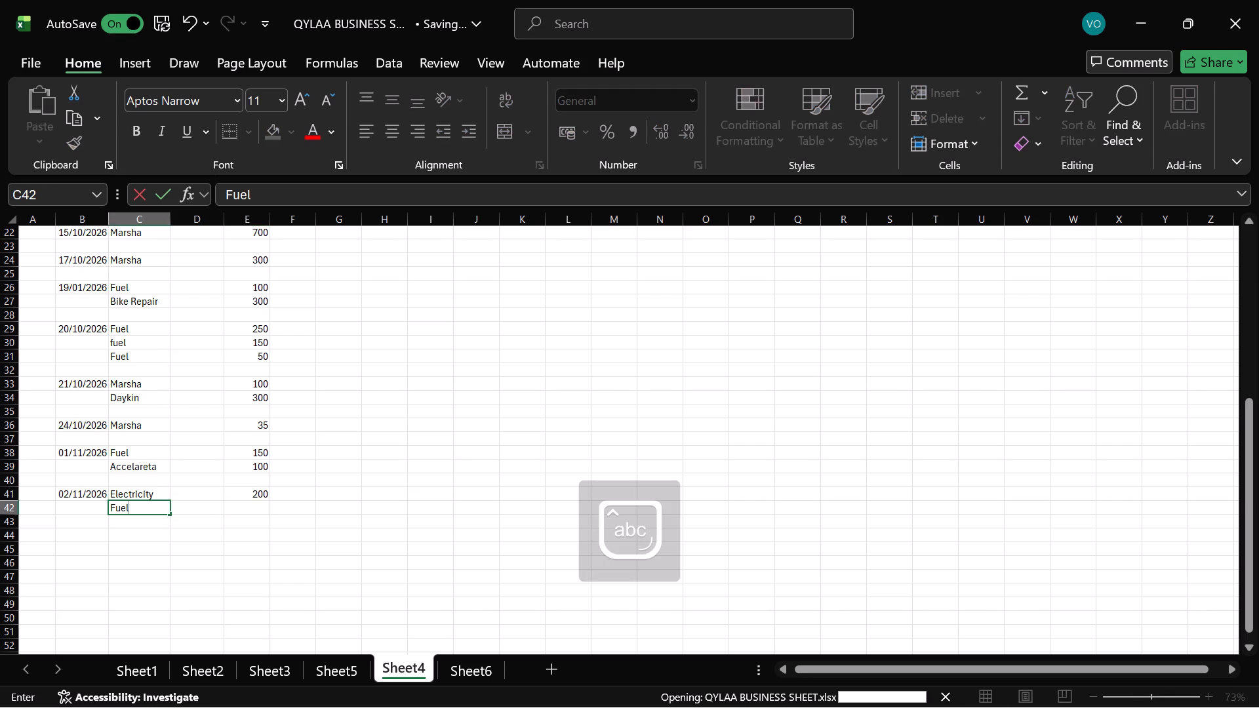
click(266, 507)
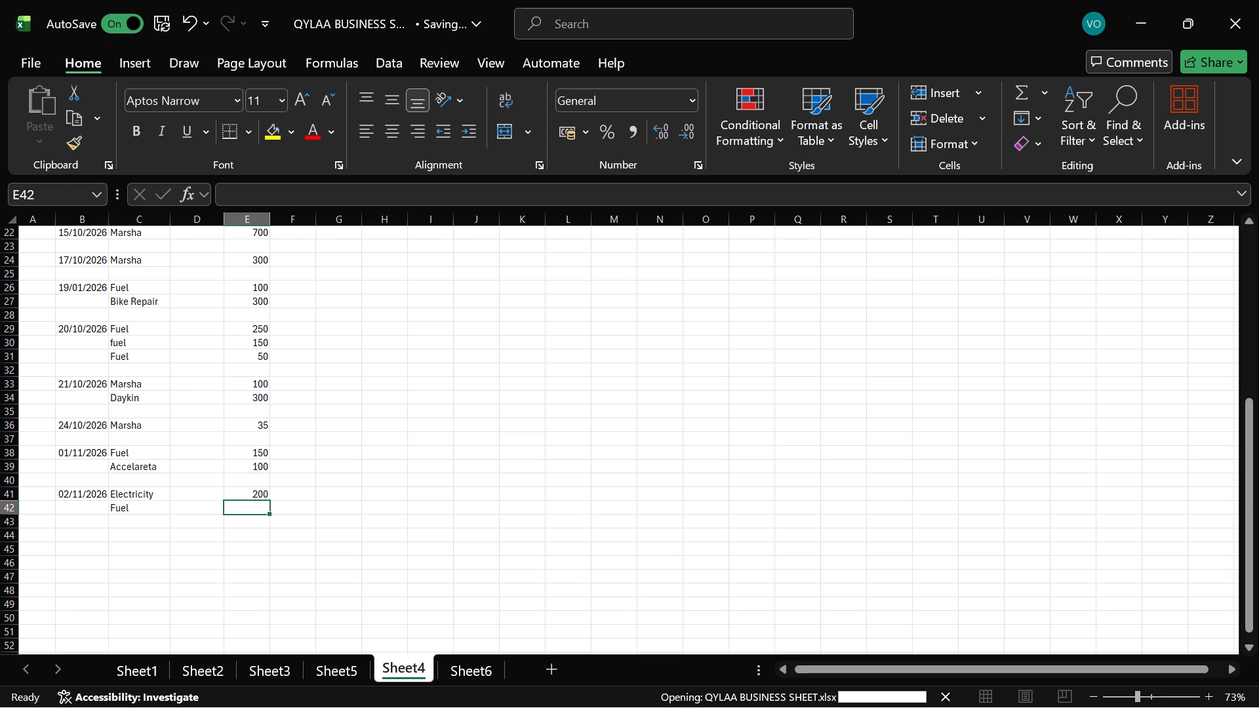
key(1)
text(50)
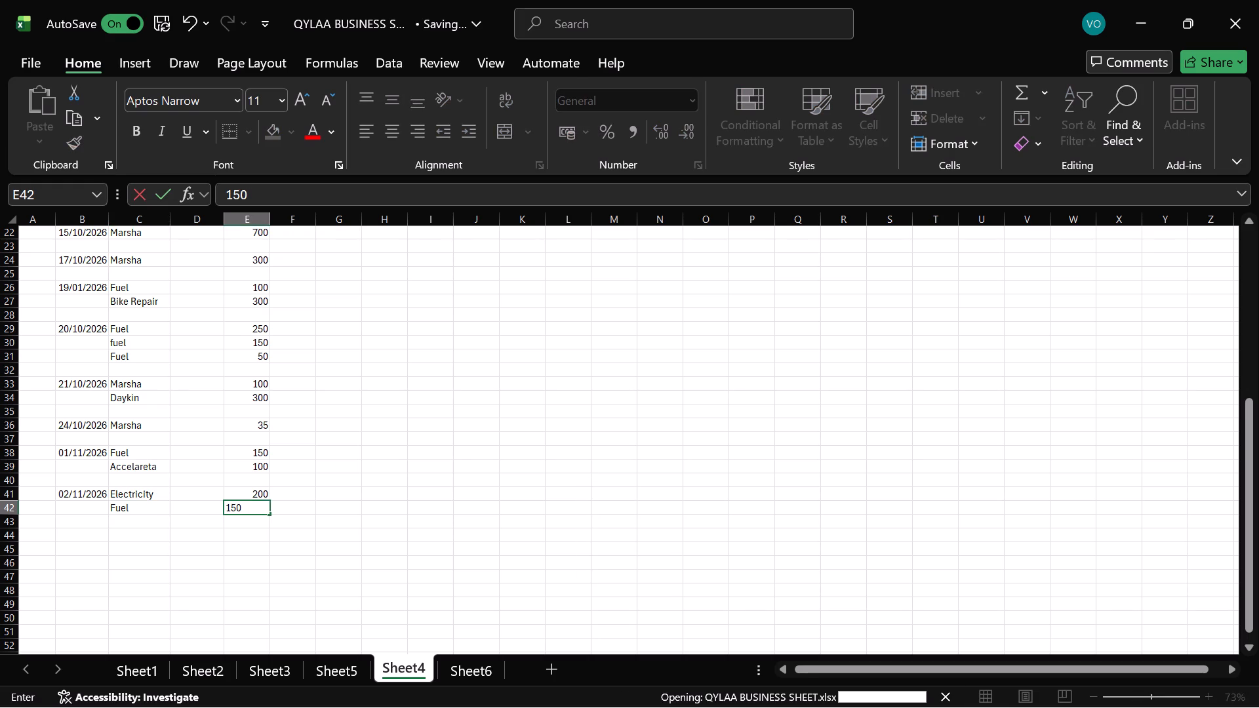
click(253, 517)
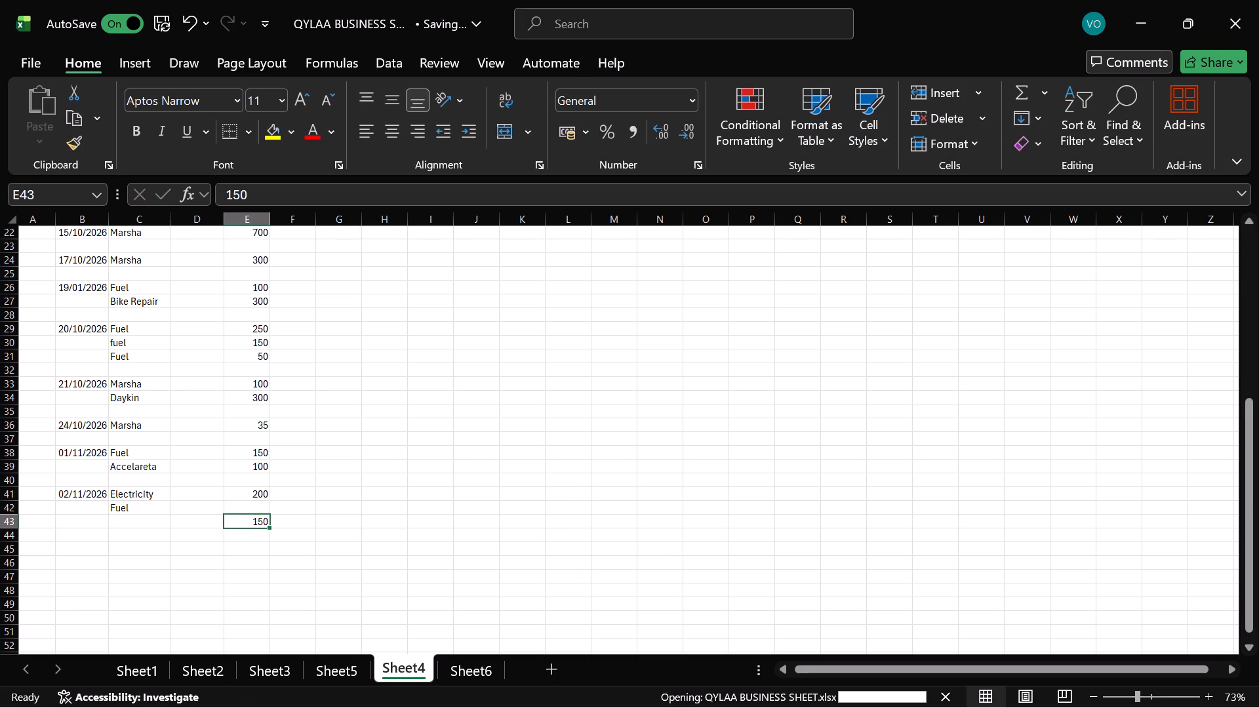
key(ctrl+z)
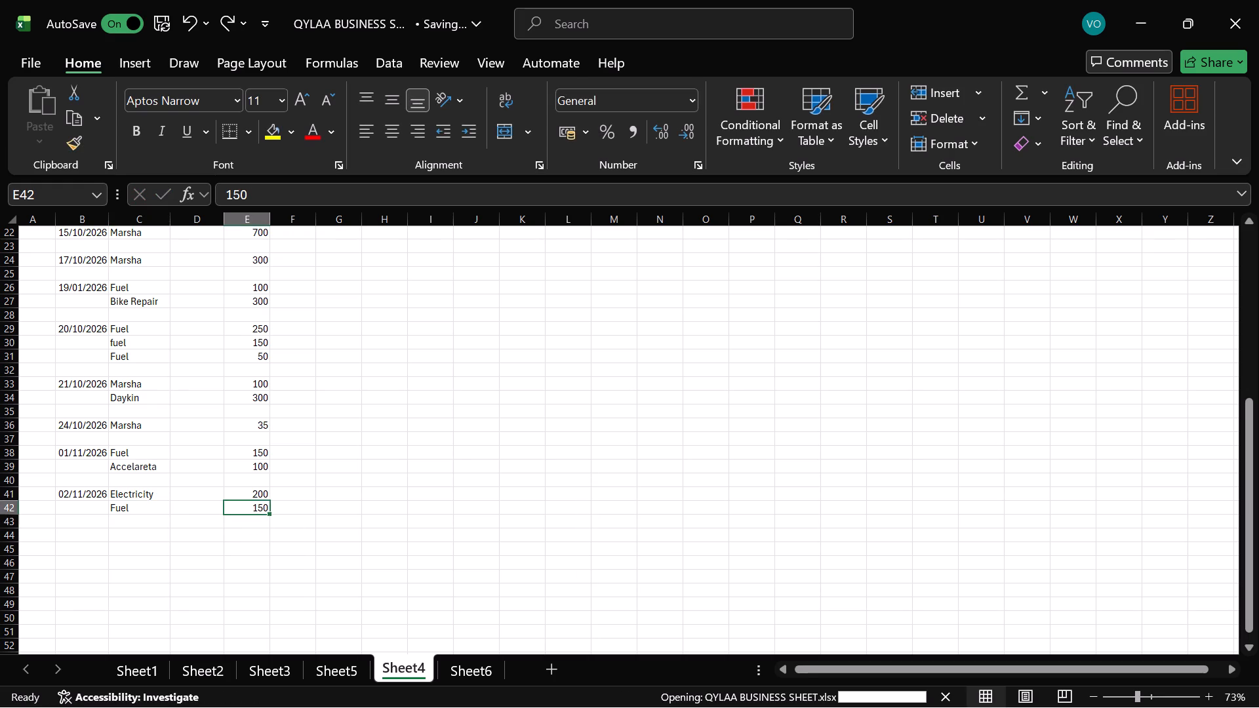
Add a third 02/11/2026 expense in row 43, with the amount 100 in column E and the item Accelereta in column C.
click(247, 522)
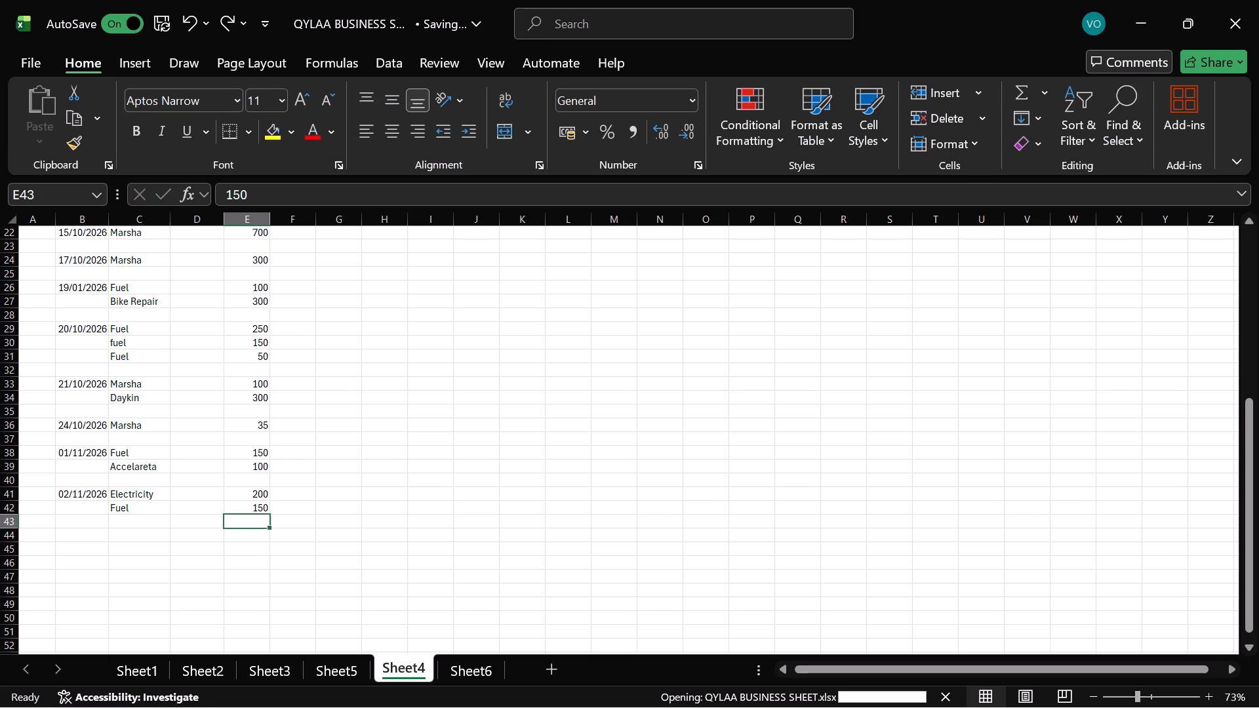
text(100)
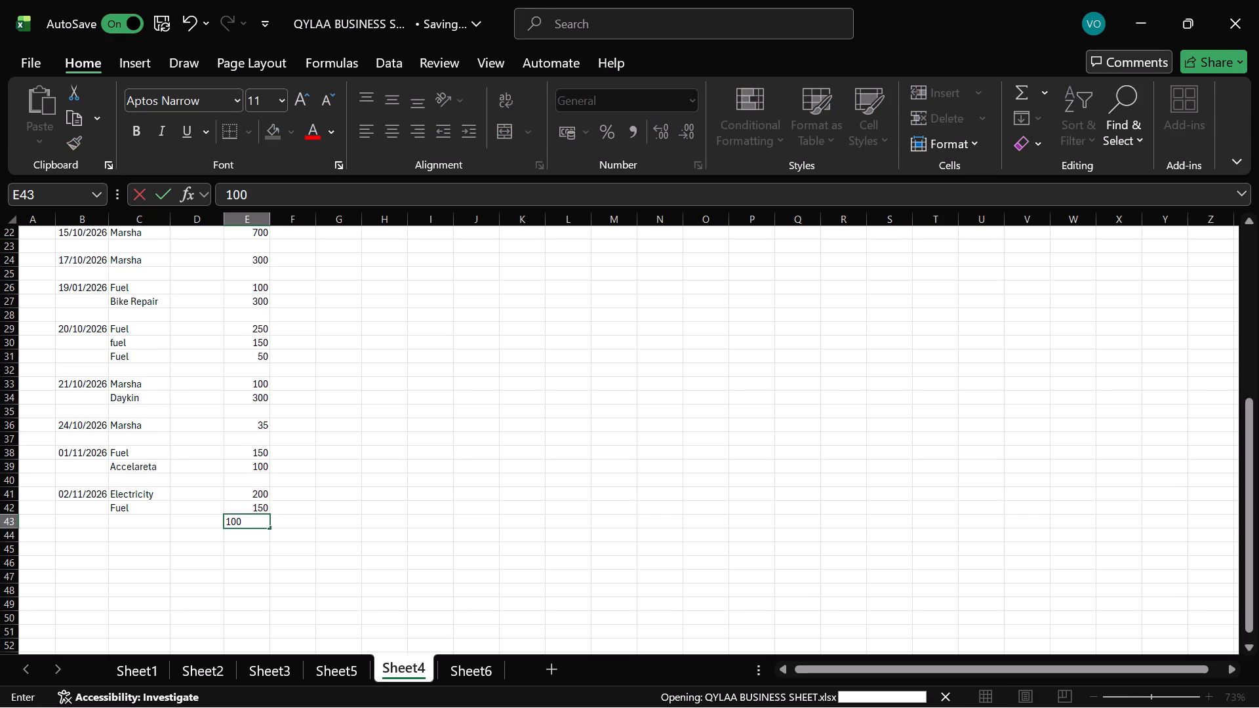
click(155, 521)
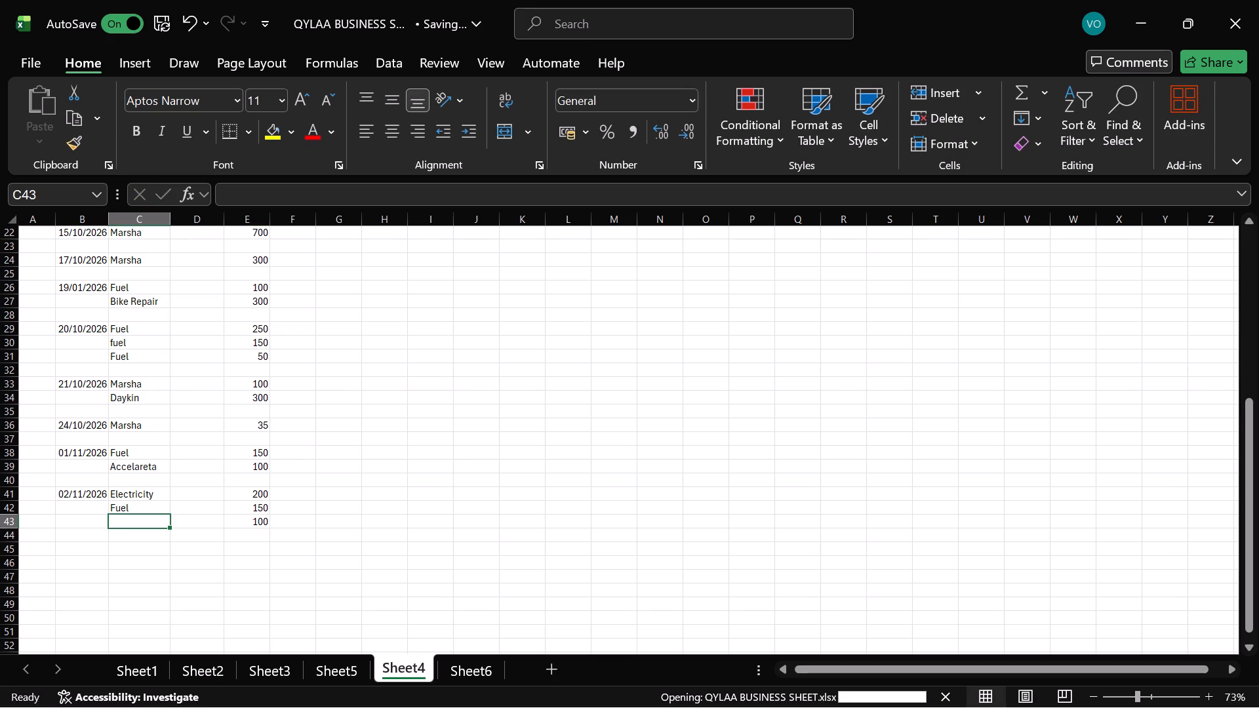
key(a)
text(ccelereta)
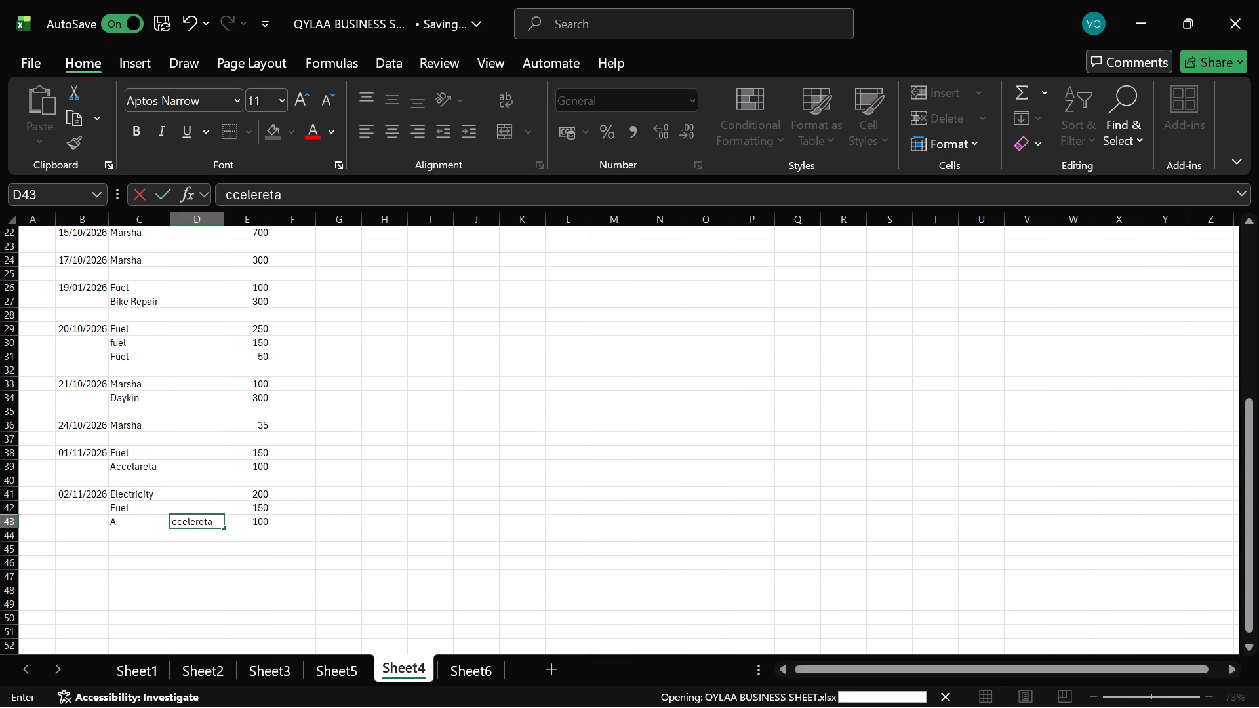
key(ctrl+z)
key(ctrl+z)
key(ctrl+z)
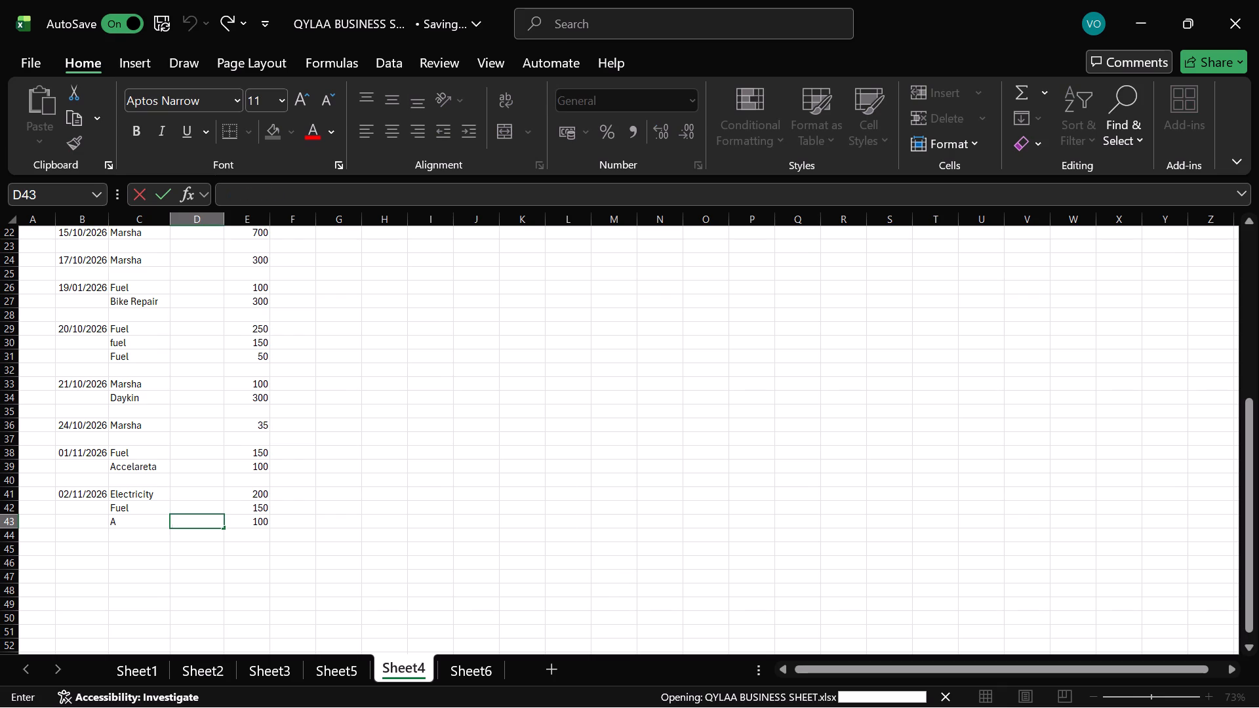
click(149, 526)
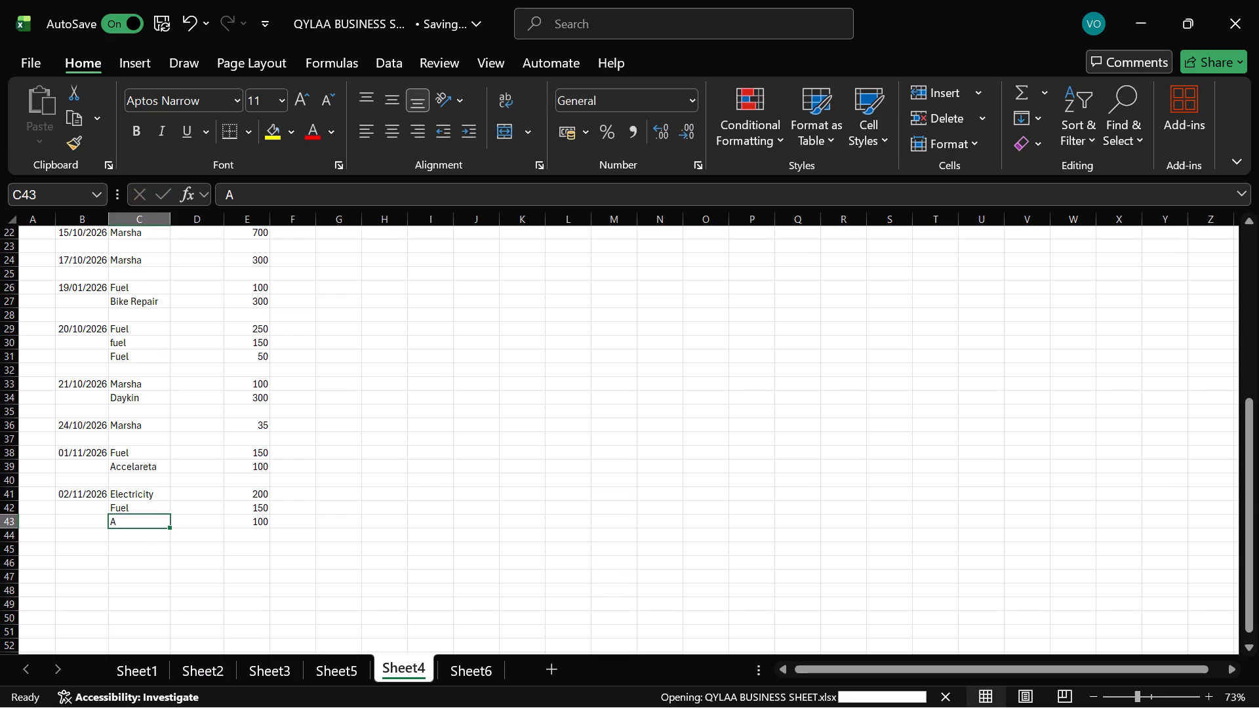
text(cc)
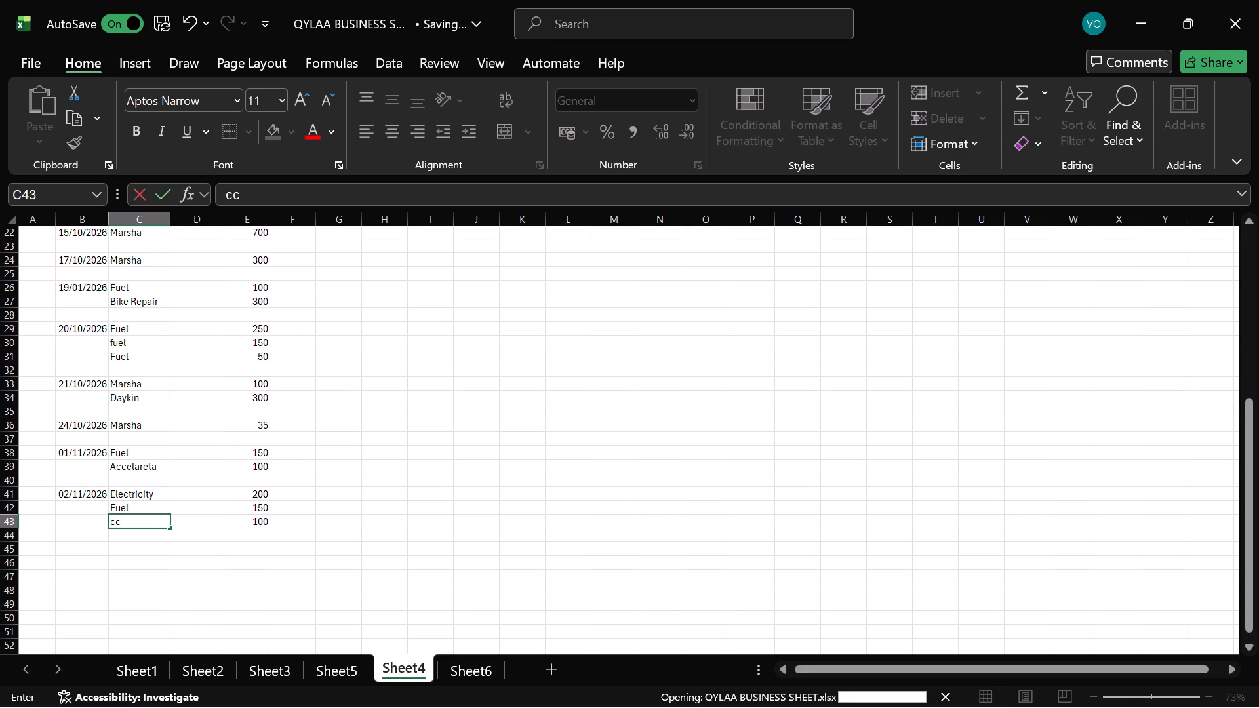
key(BackSpace)
key(BackSpace)
text(ccelereta)
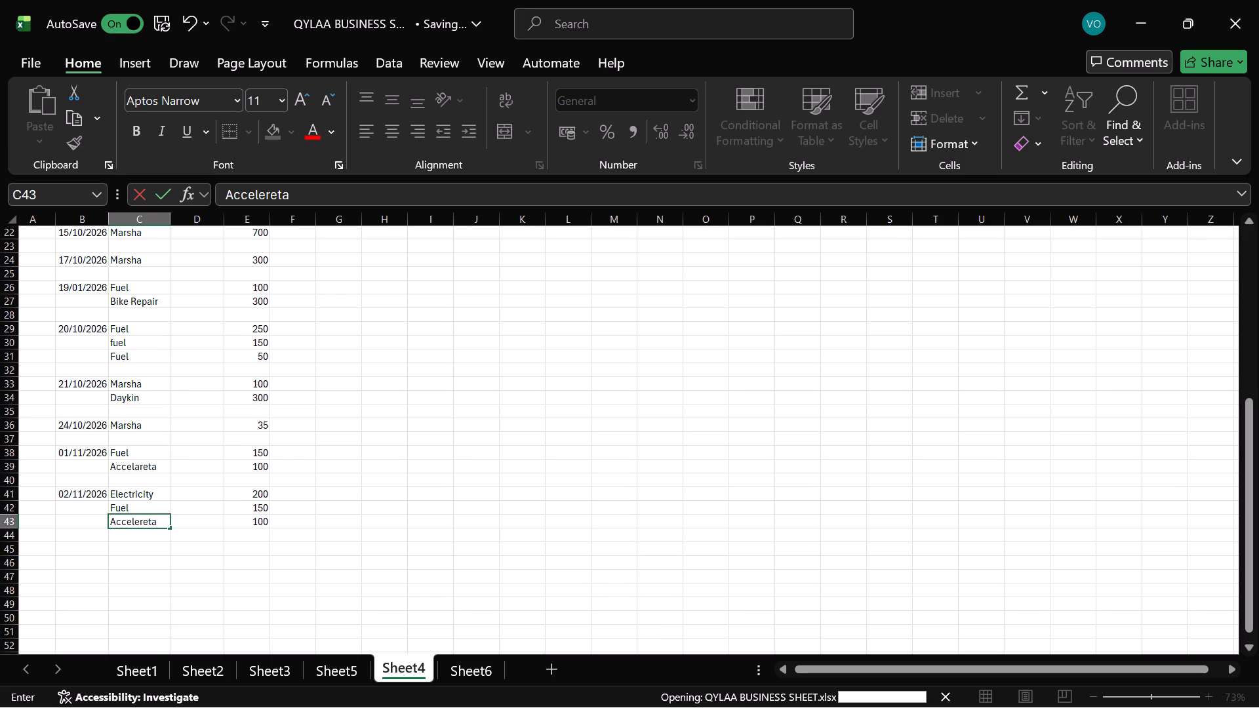
On Sheet1, set the EXPENSES table's amount for 02/11/2026 in cell J49 to 450.
click(132, 666)
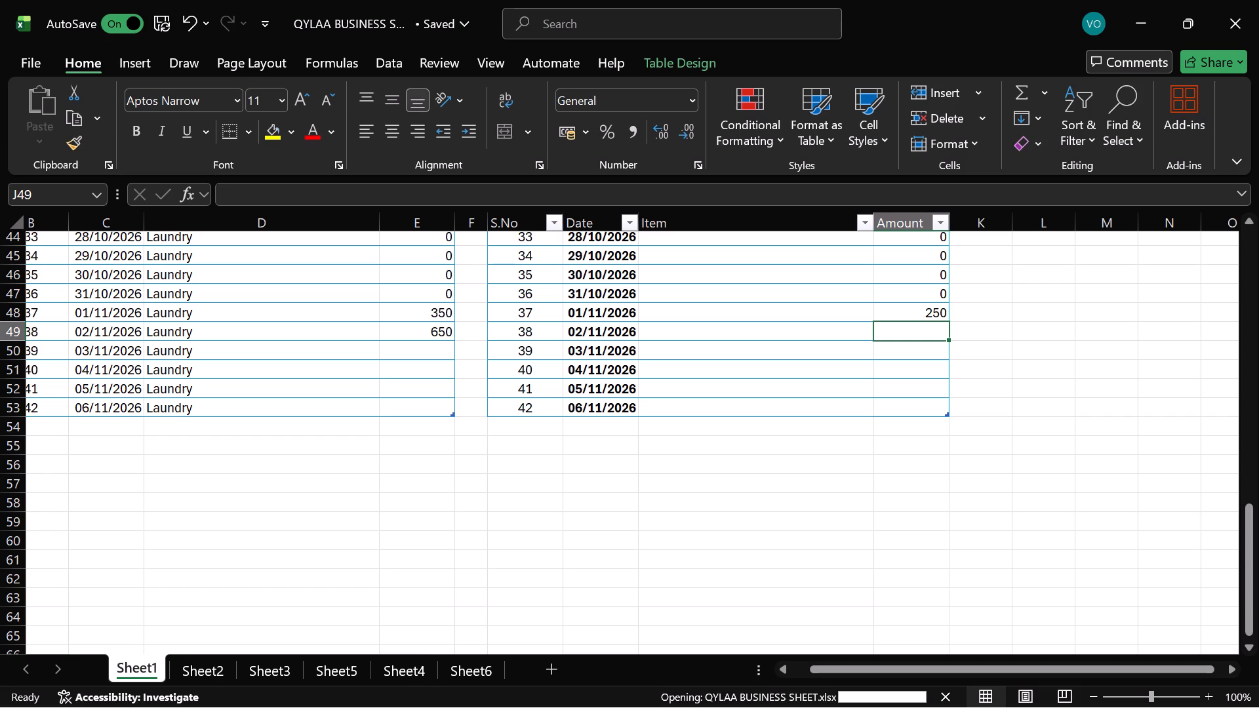
click(417, 661)
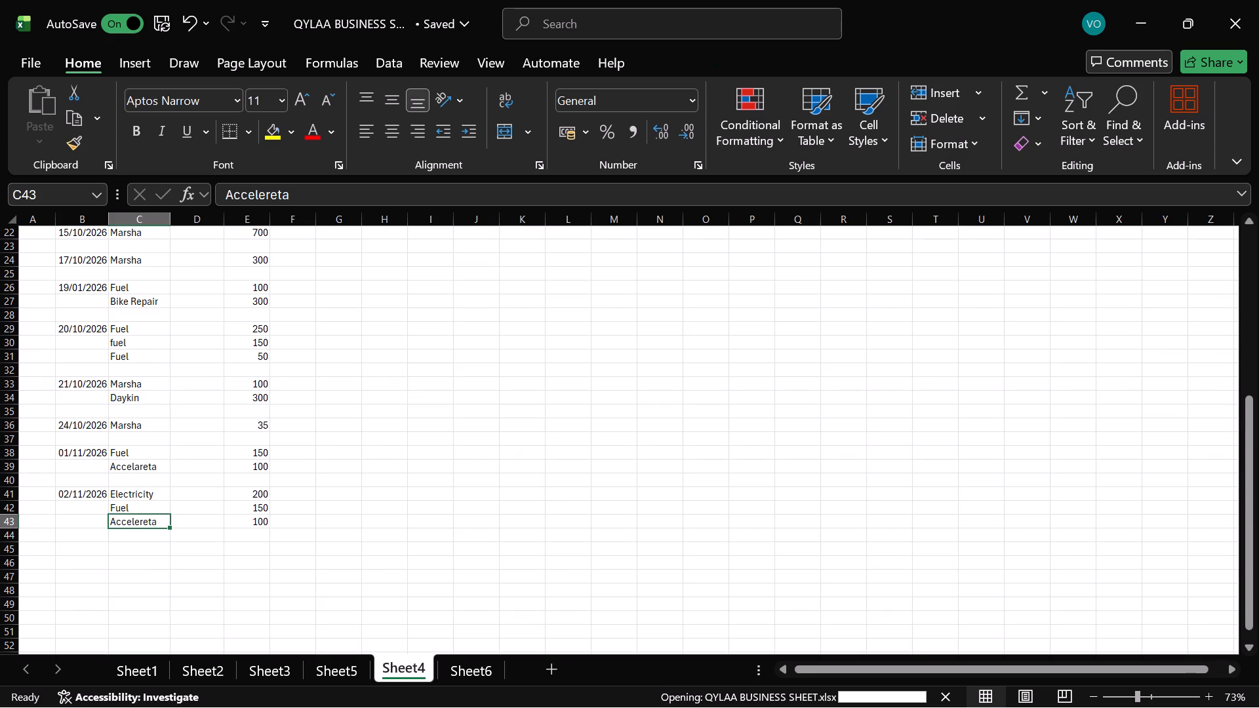
click(163, 673)
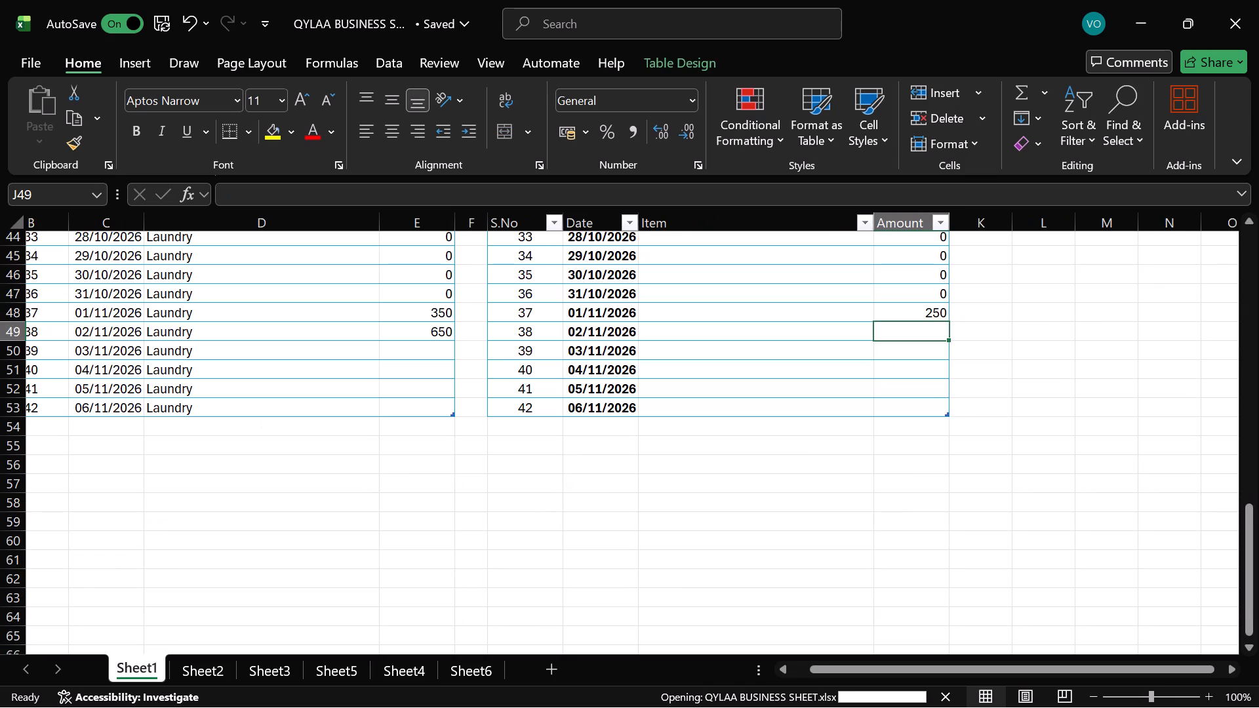
click(941, 335)
key(4)
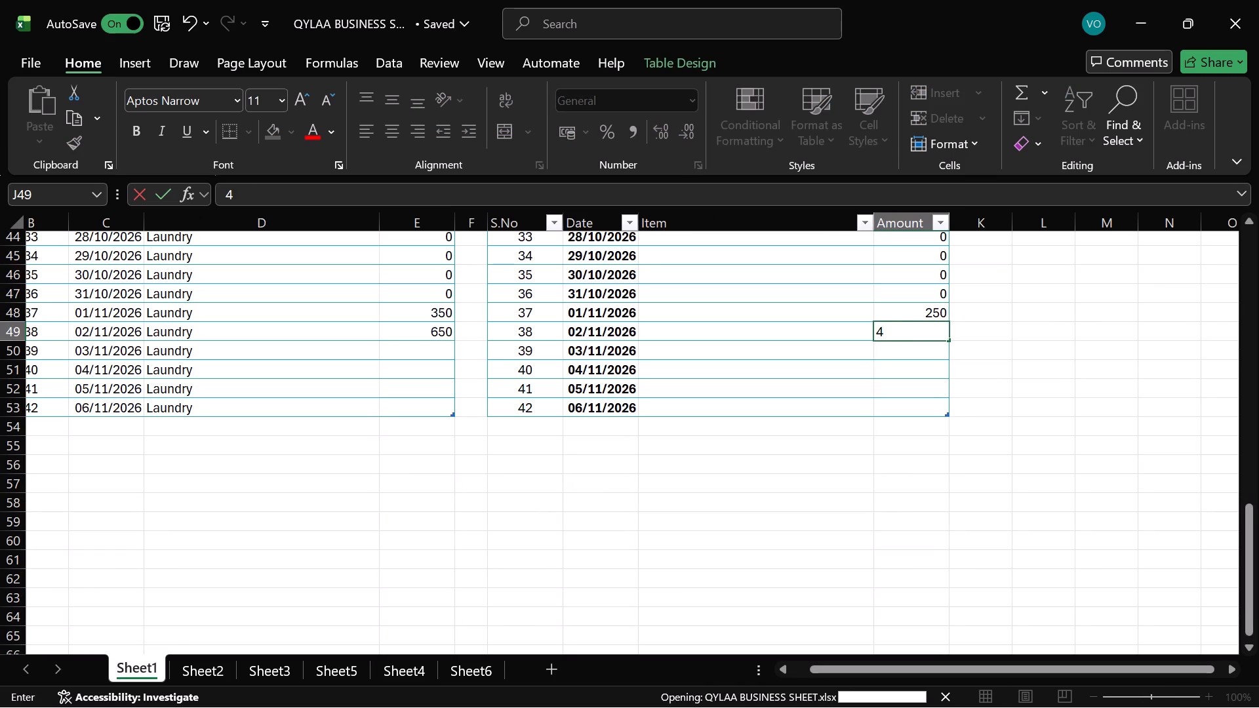
text(50)
click(927, 366)
click(917, 349)
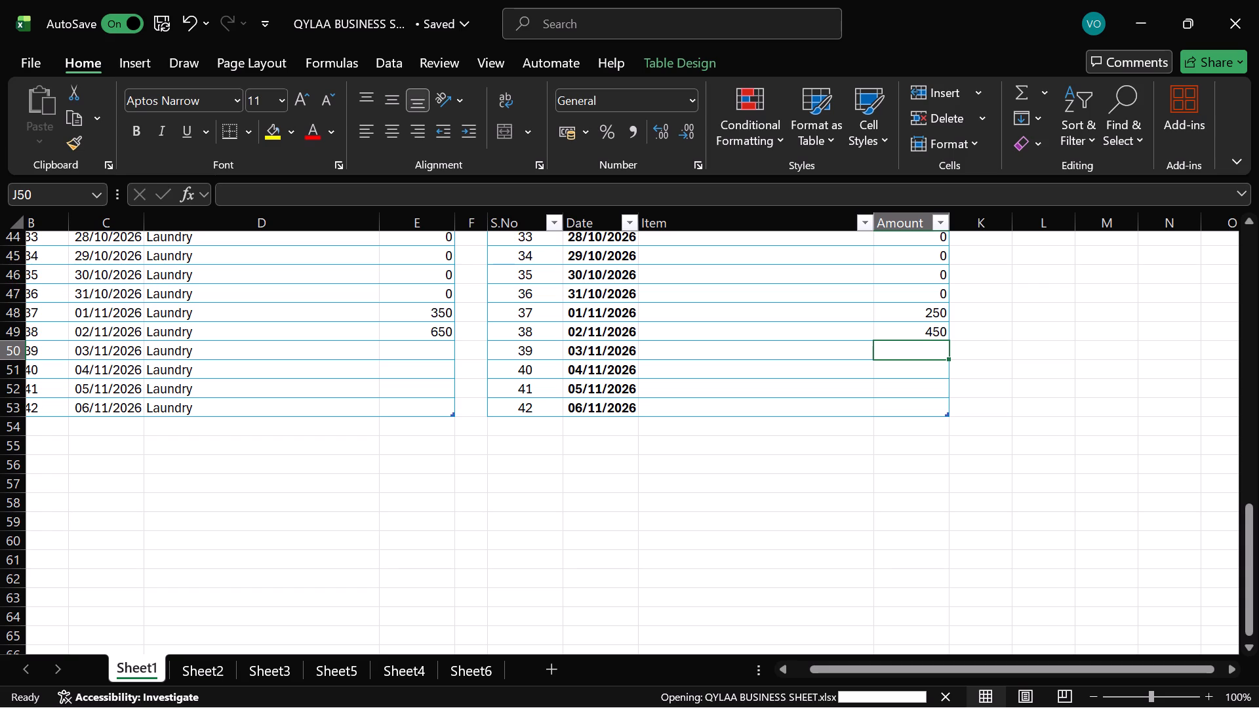
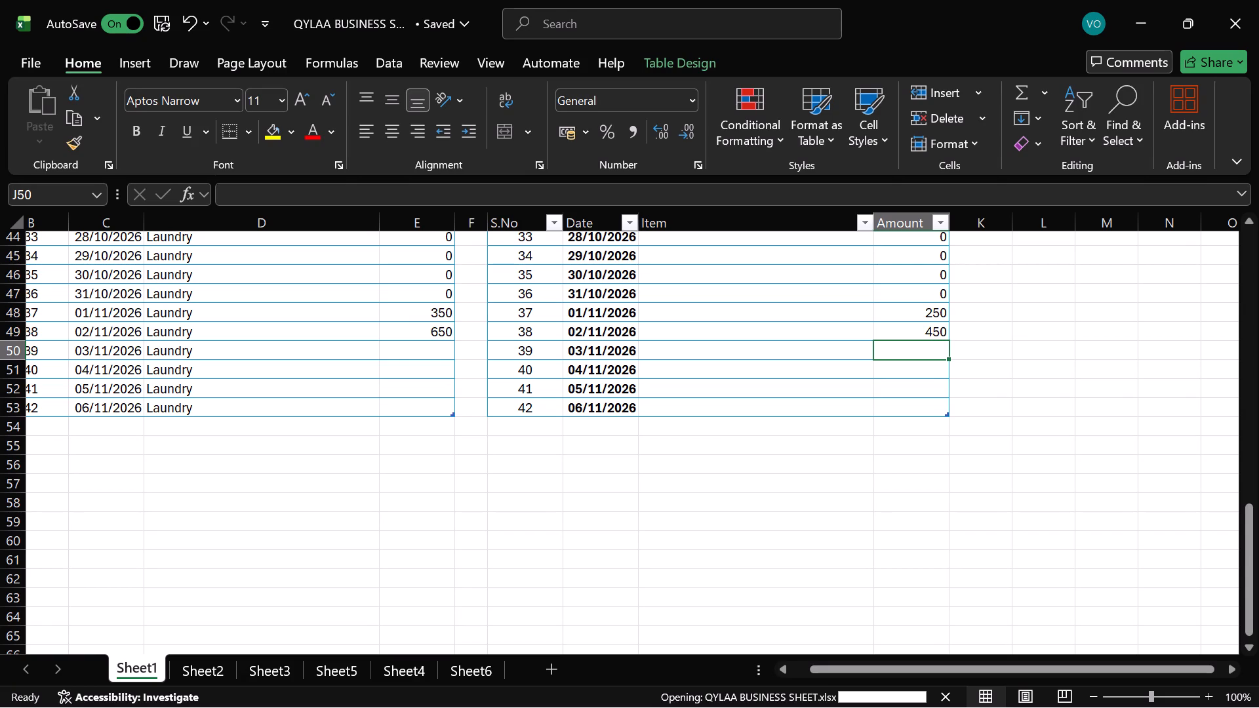
Select the INCOME table's empty amount cell for 03/11/2026, E50, on Sheet1.
click(350, 353)
click(417, 352)
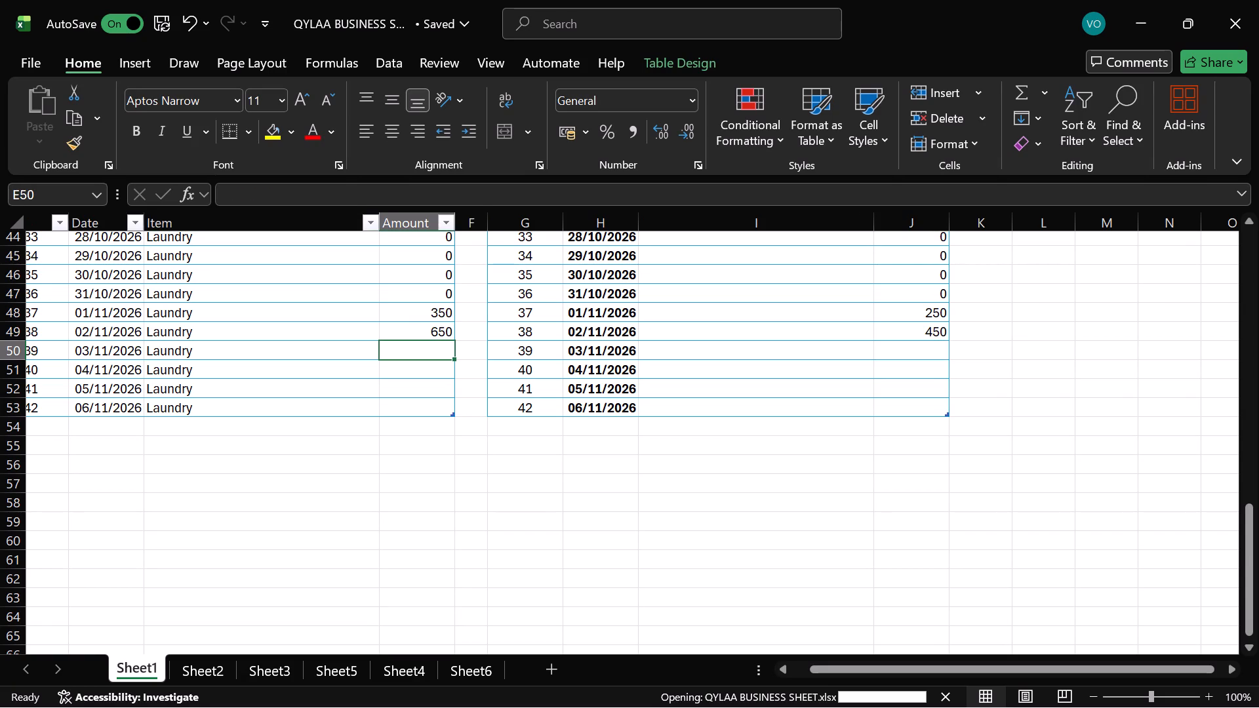
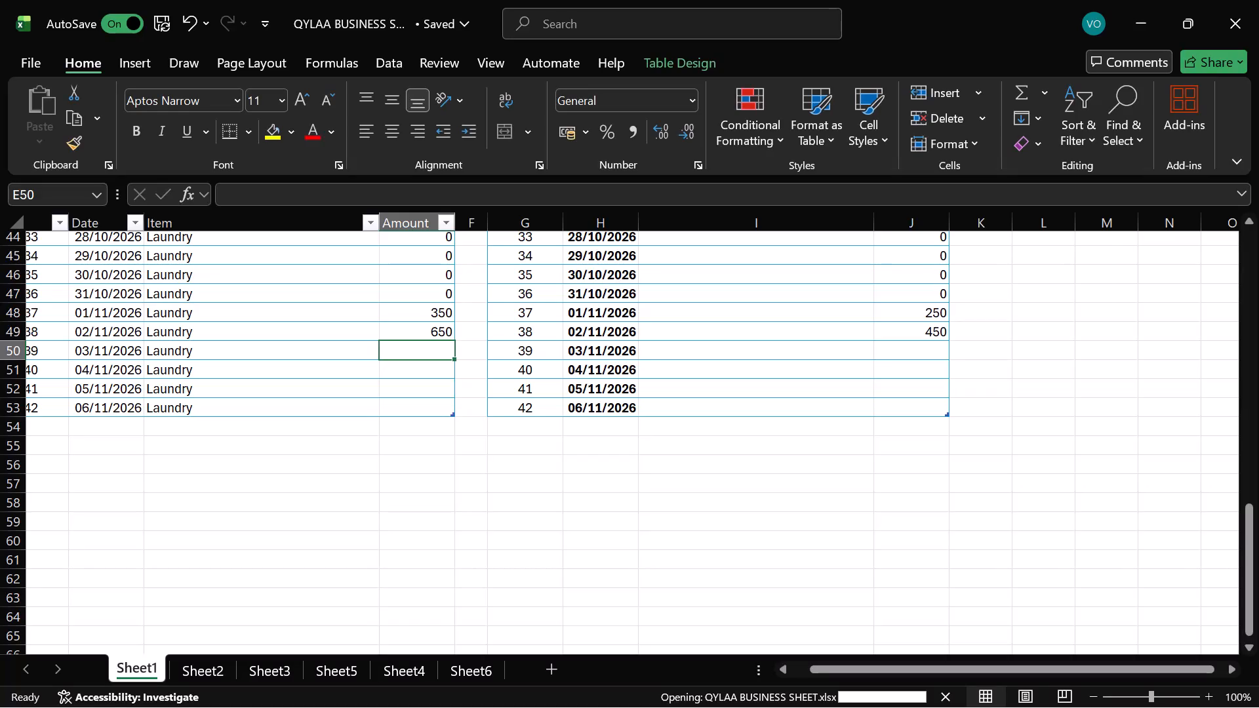
Enter 250 as the 03/11/2026 amount in cell J50 of the EXPENSES table on Sheet1.
click(925, 355)
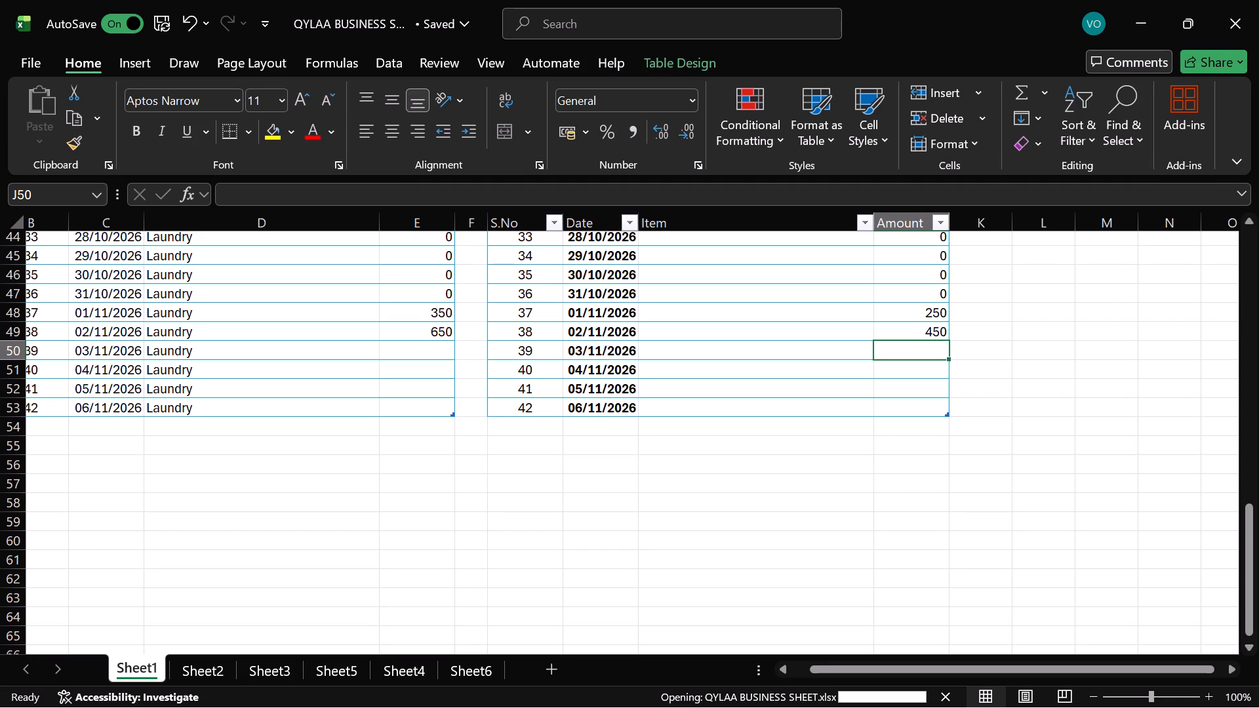
text(25)
key(0)
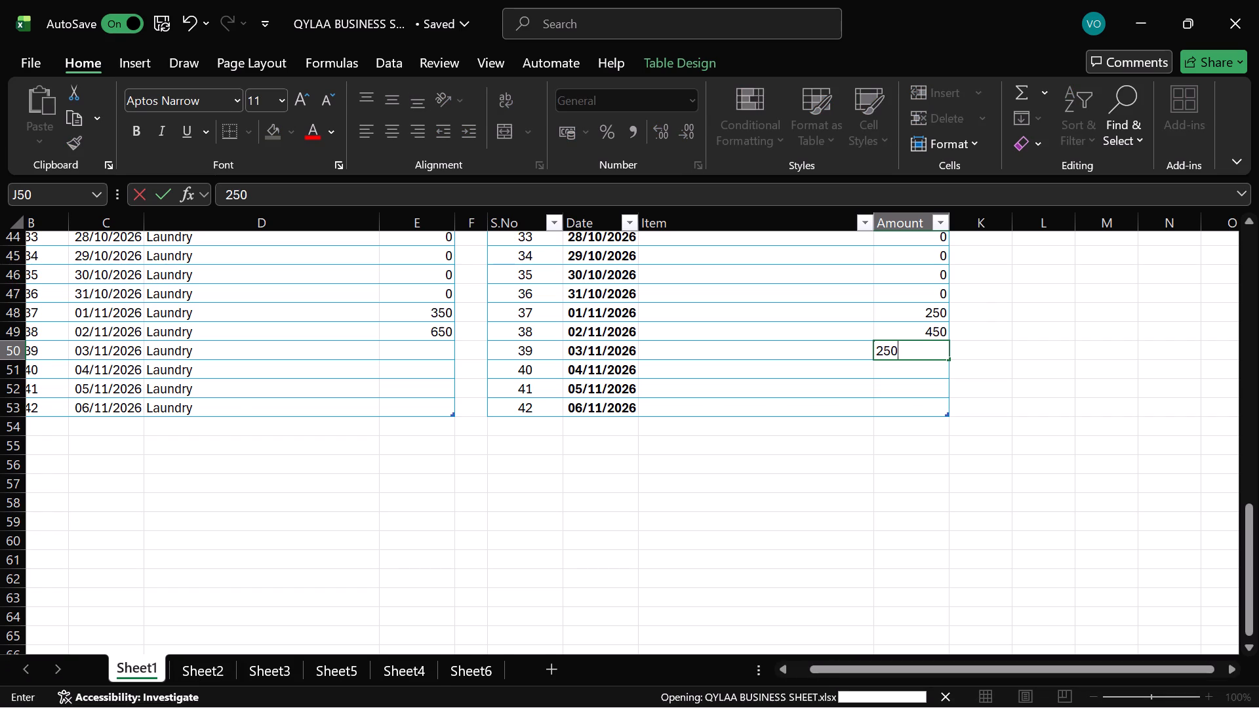
Start a new expense entry on Sheet4 by entering the date 3/11/26 in cell B45.
click(420, 675)
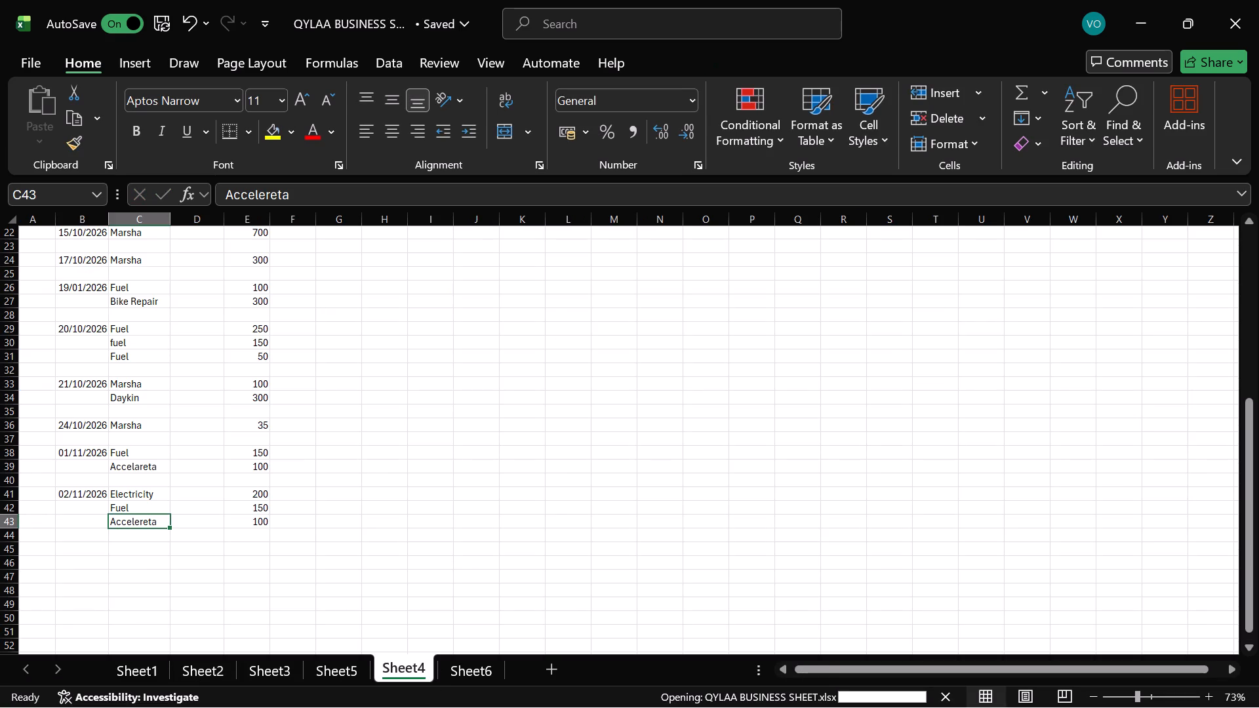
click(92, 553)
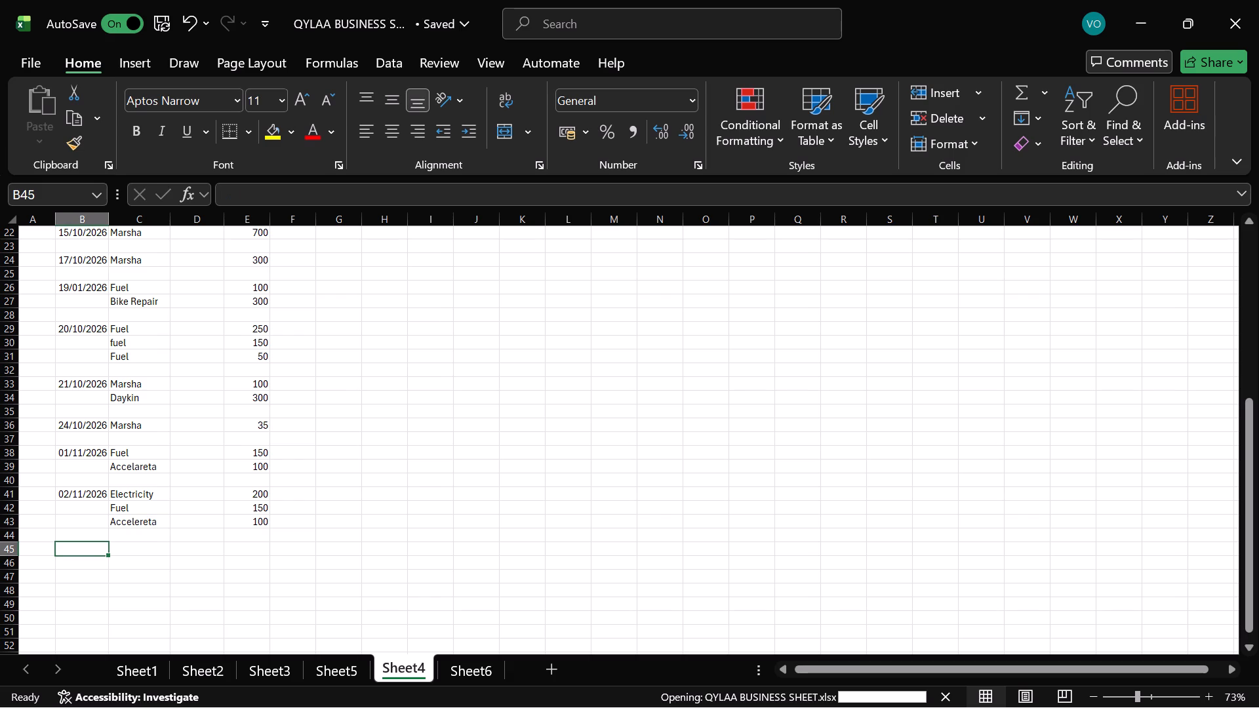
key(3)
key(slash)
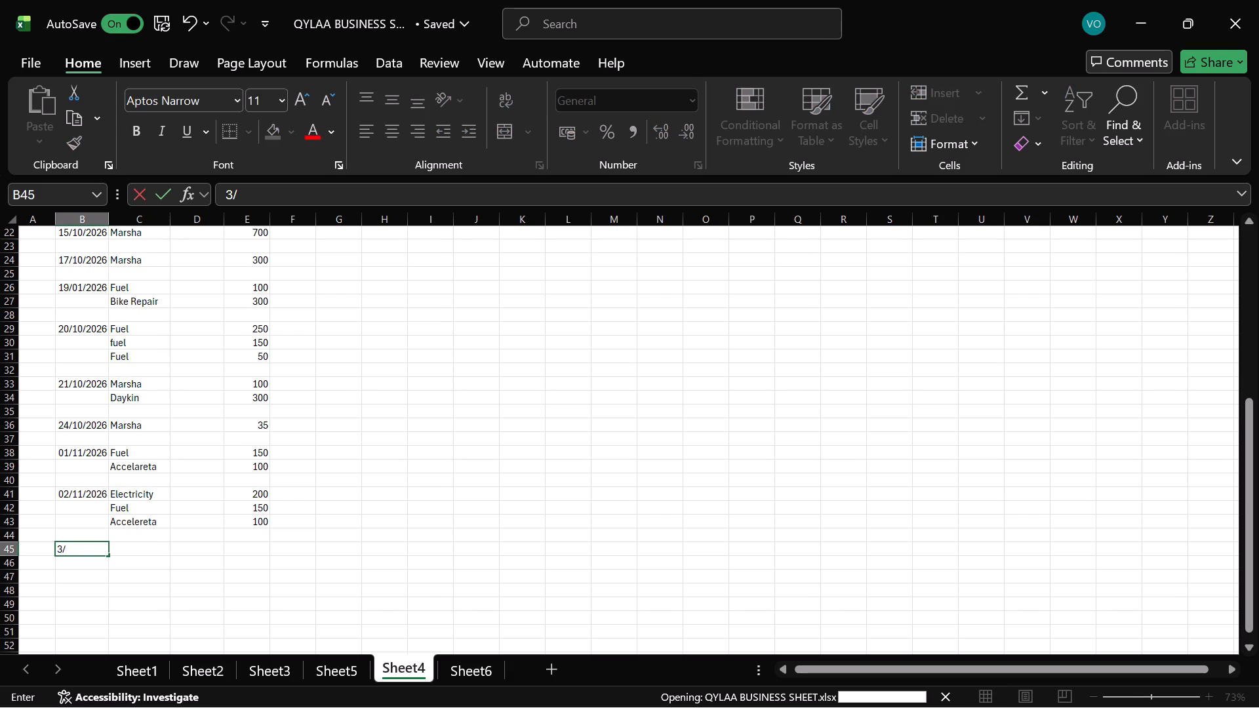
text(11)
text(/2)
key(6)
Enter 250 as the 03/11/2026 amount in cell E50 of the INCOME table on Sheet1.
click(132, 661)
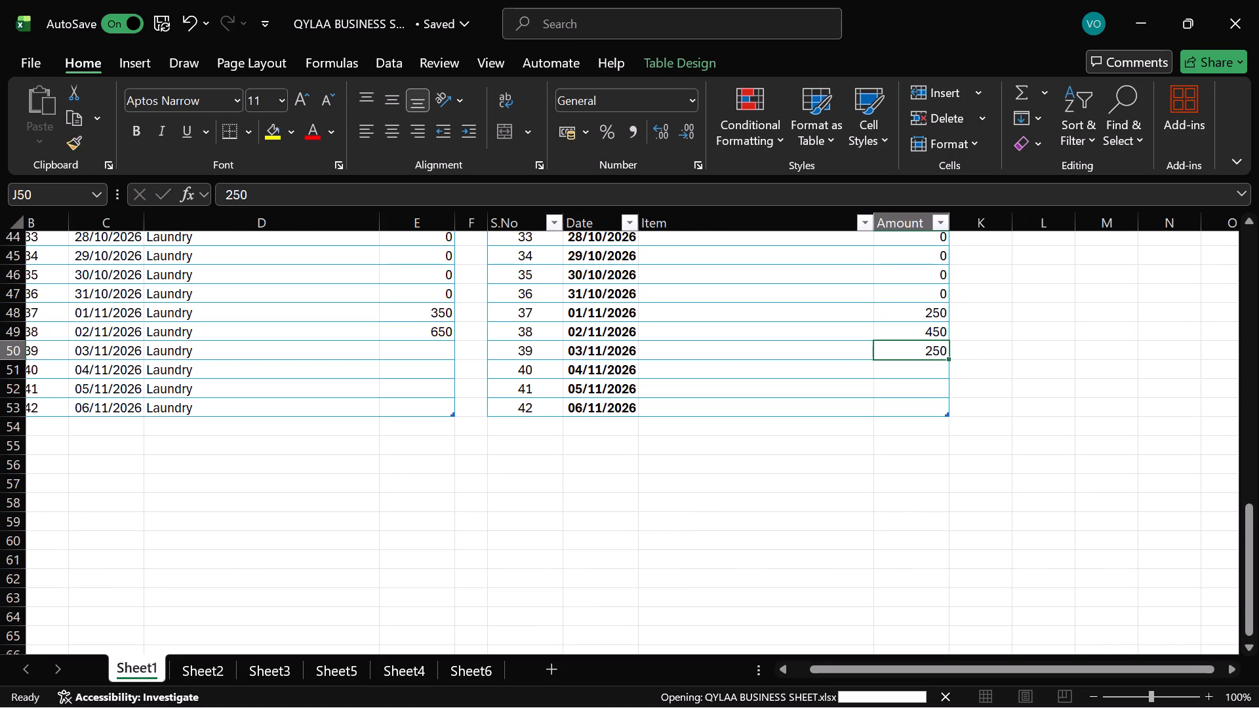
click(442, 347)
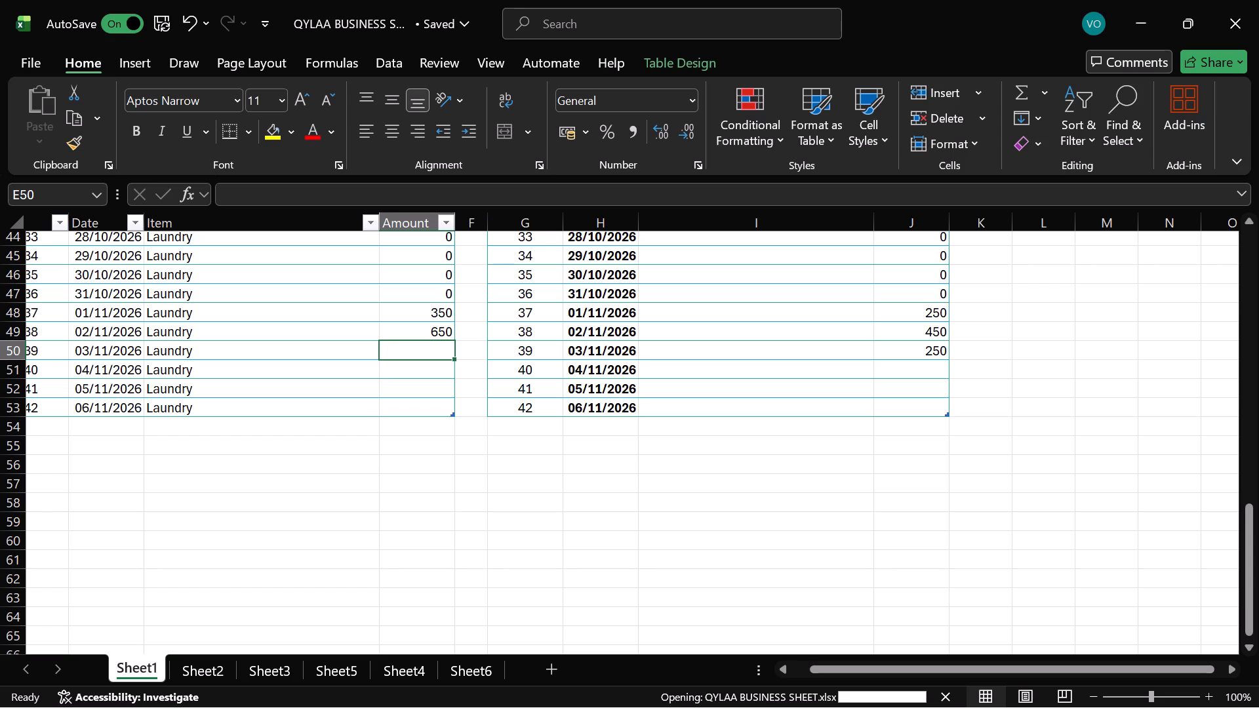
key(2)
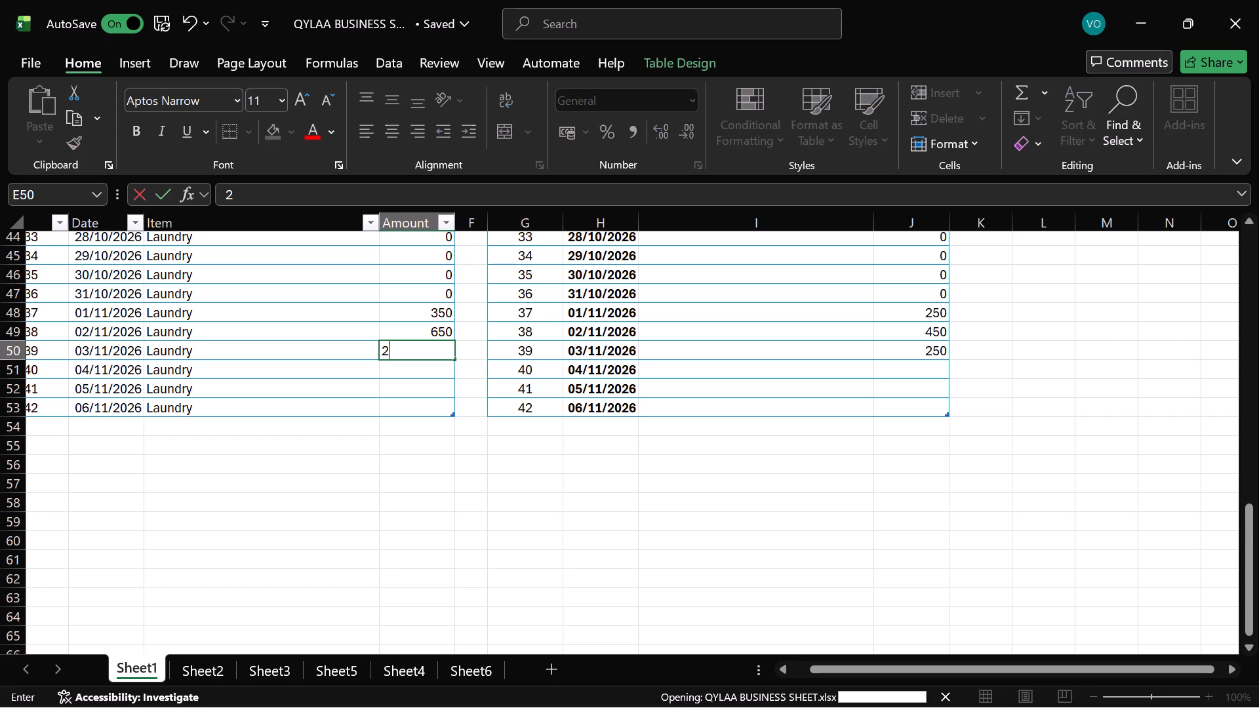
text(50)
Add an Accelerator expense of 100 beside the 03/11/2026 date in row 45 of Sheet4.
click(420, 672)
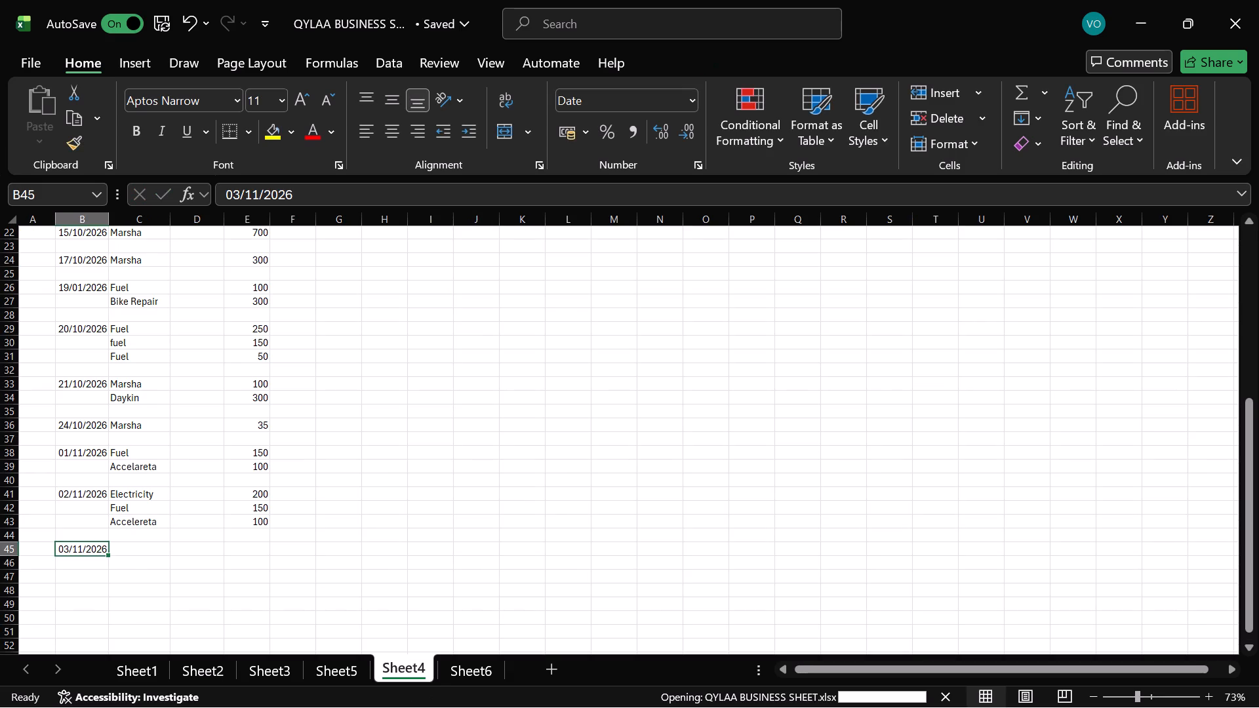
scroll(265, 522, down, 1)
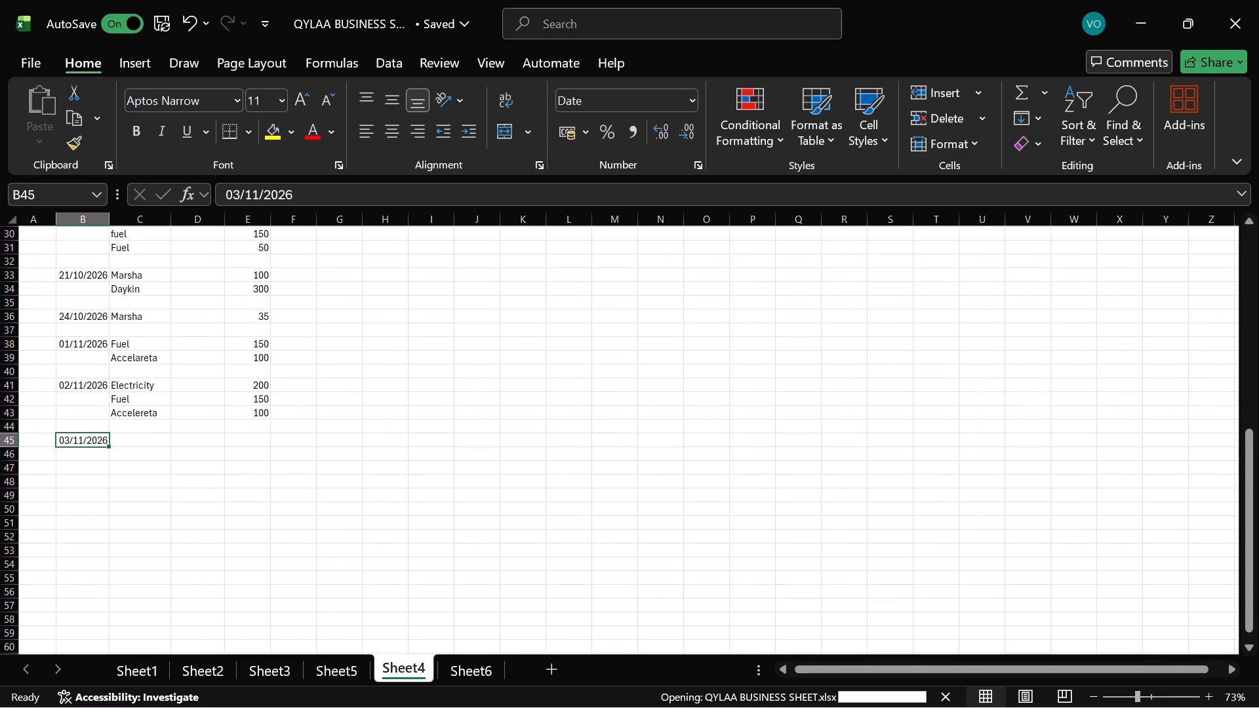
click(151, 446)
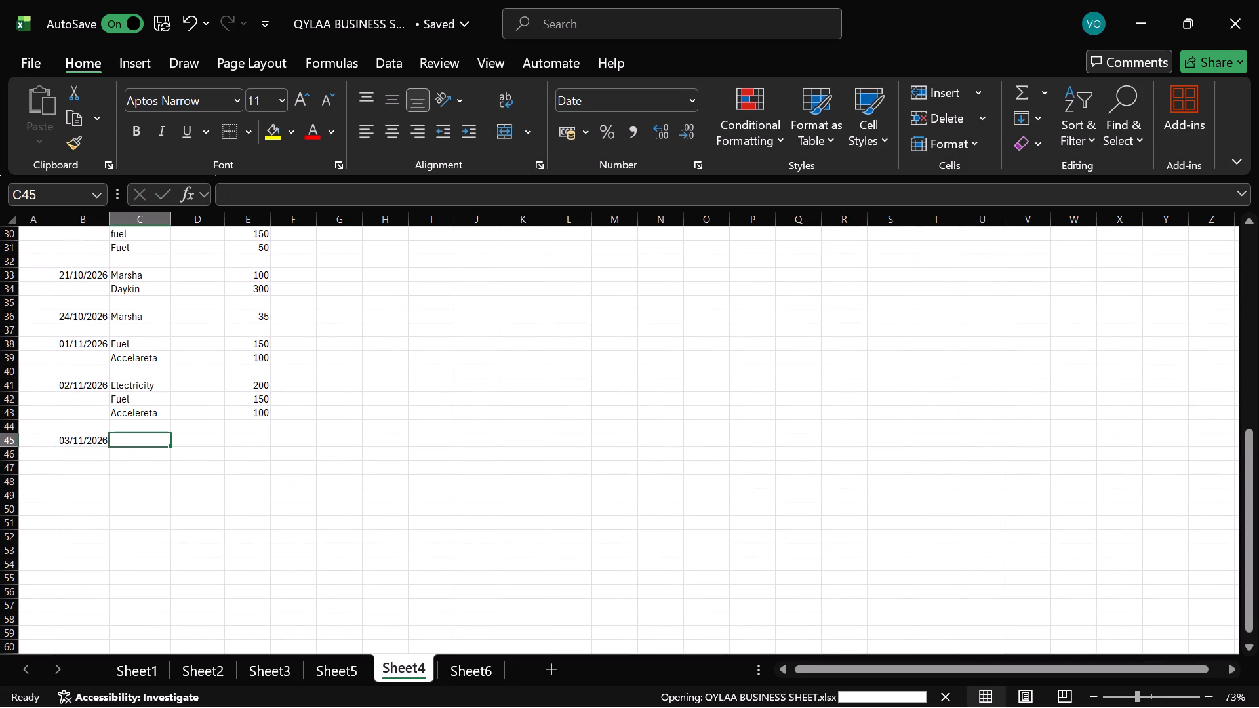
key(a)
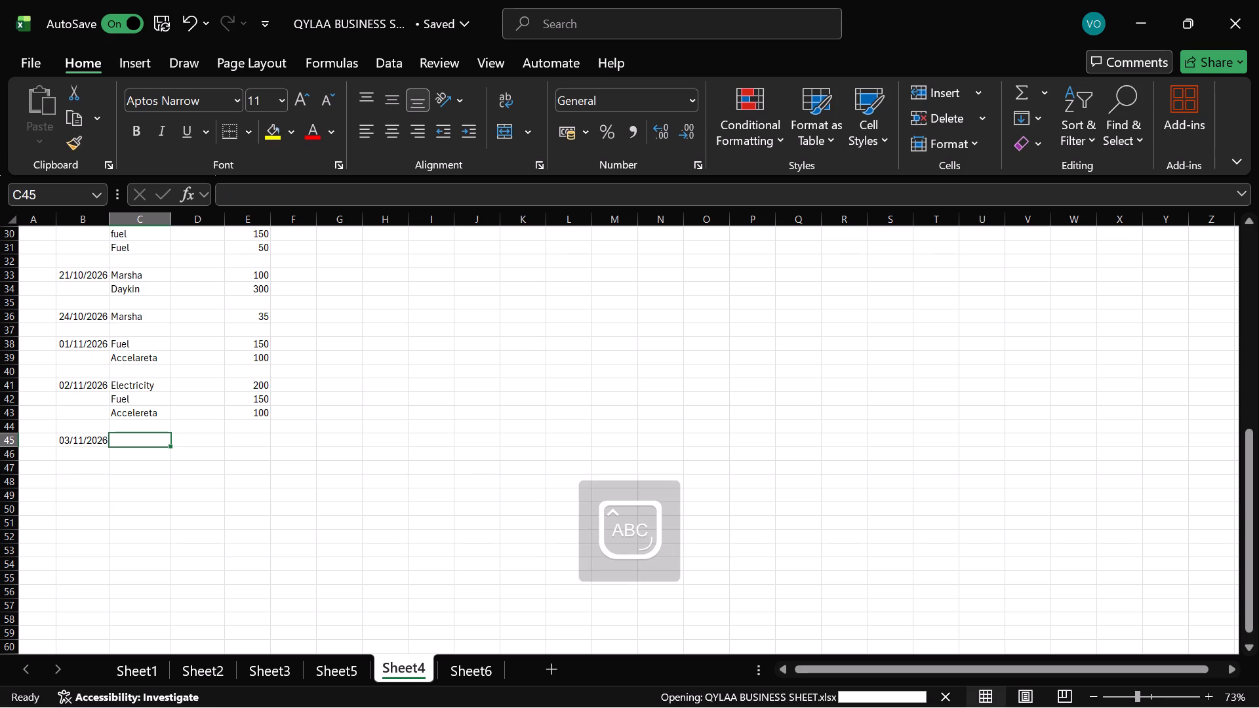
text(cc)
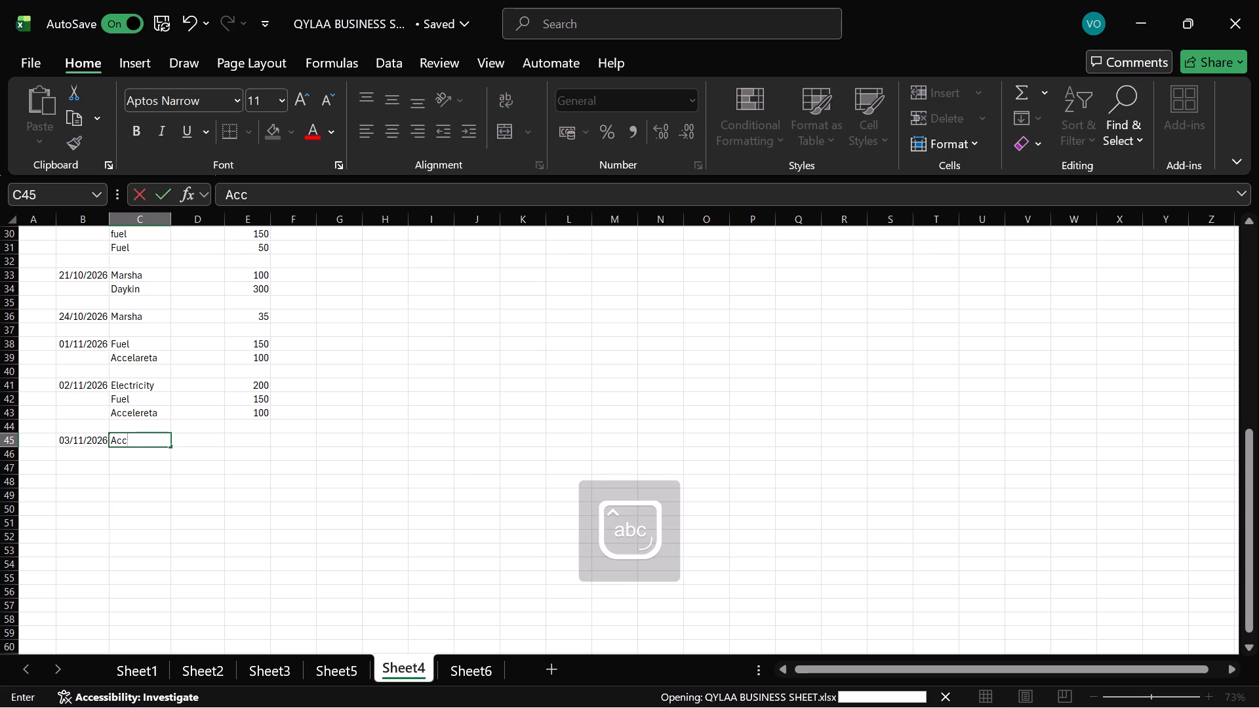
text(elerator)
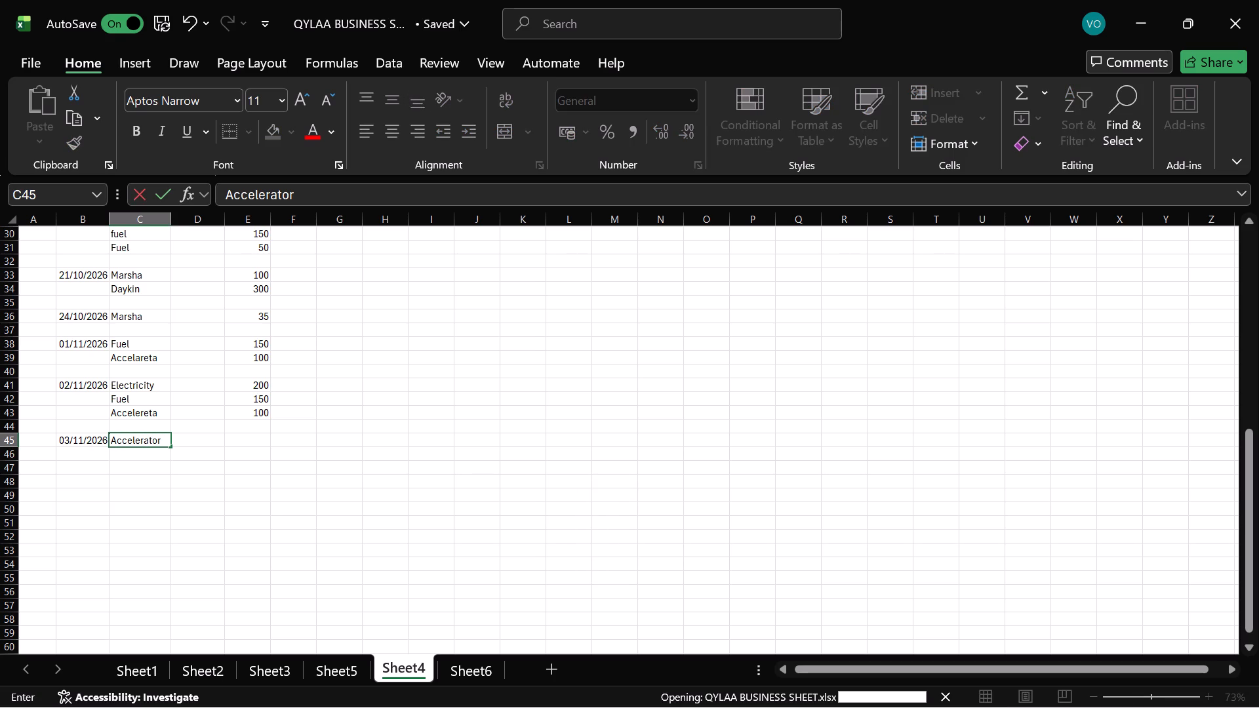
click(247, 444)
text(100)
Add a Fuel expense of 150 for 03/11/2026 in row 46 of Sheet4.
click(145, 453)
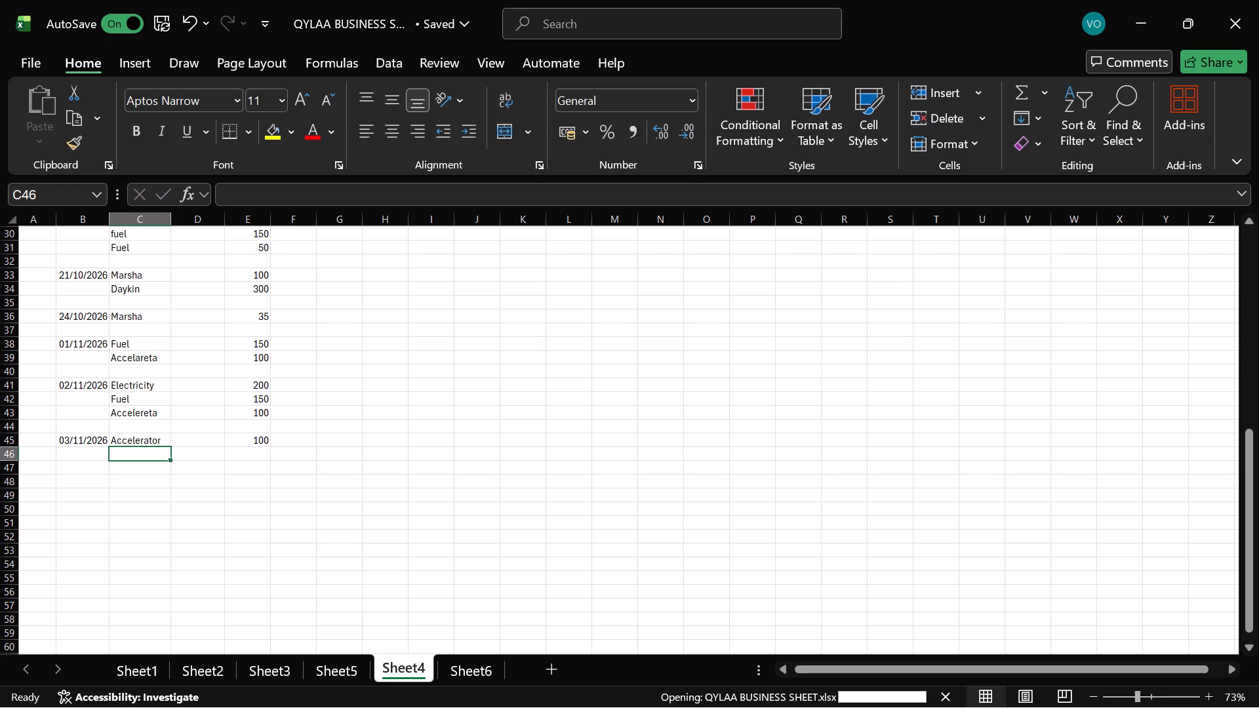
key(f)
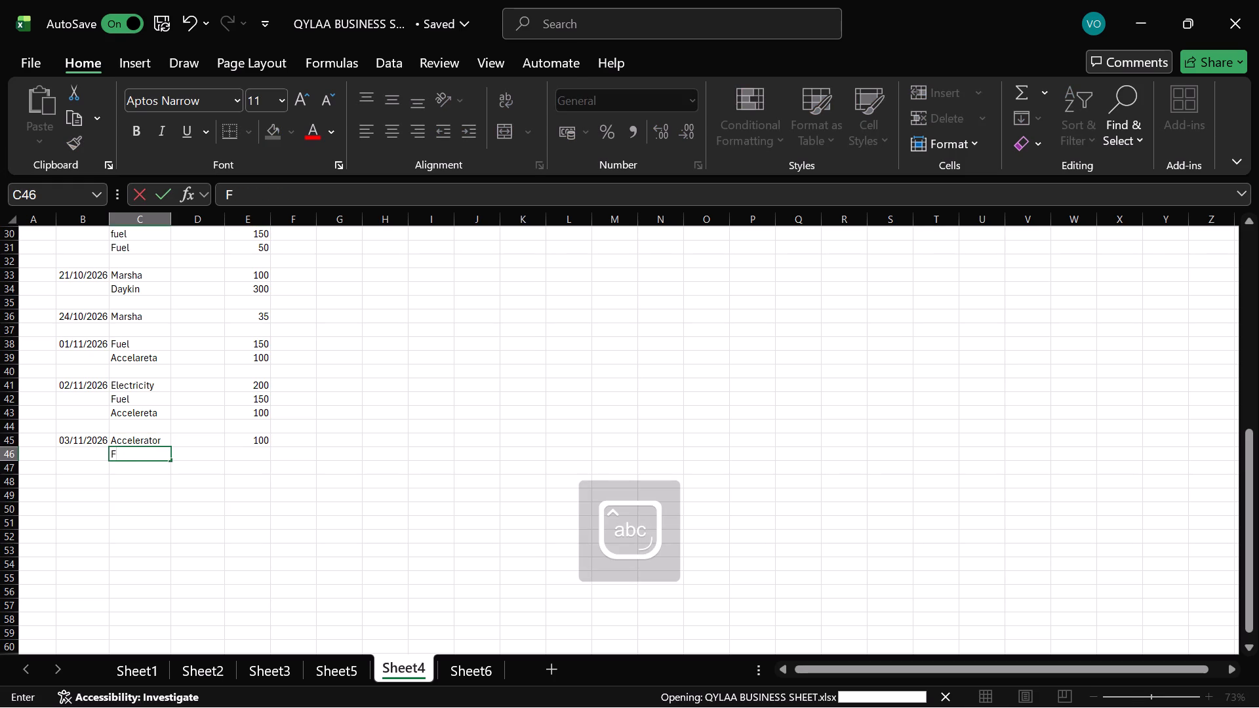
text(uel)
click(259, 460)
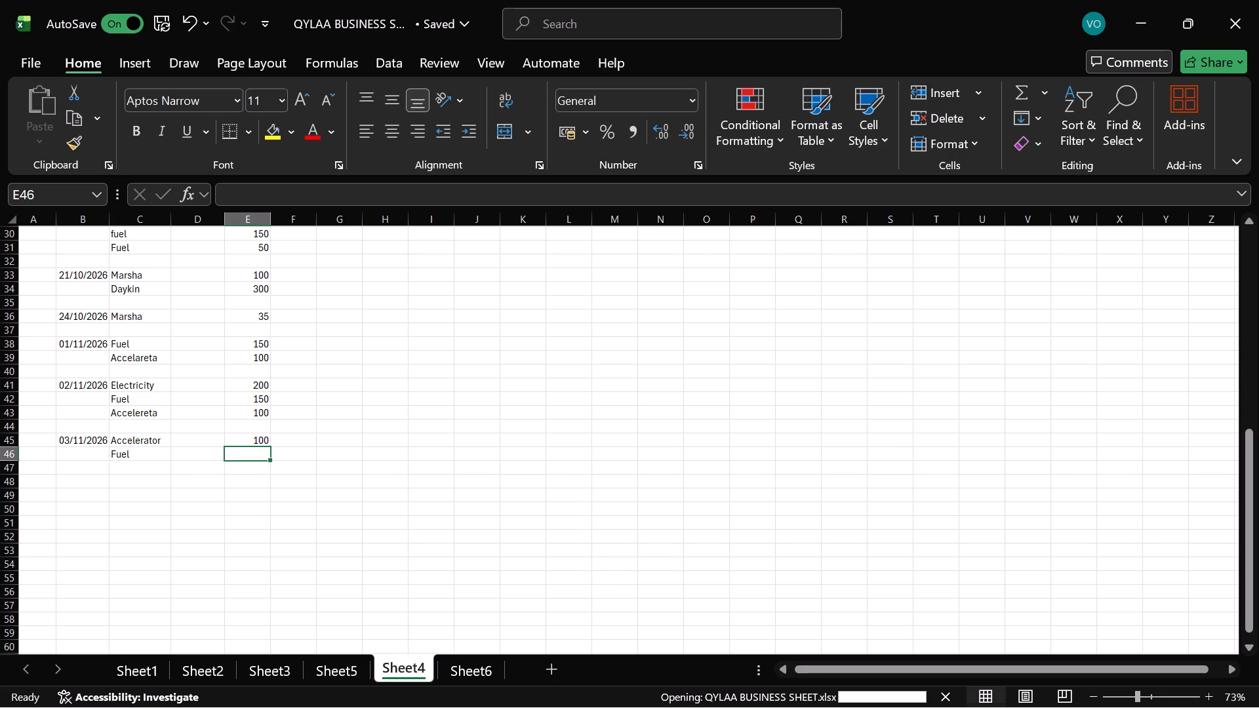
text(150)
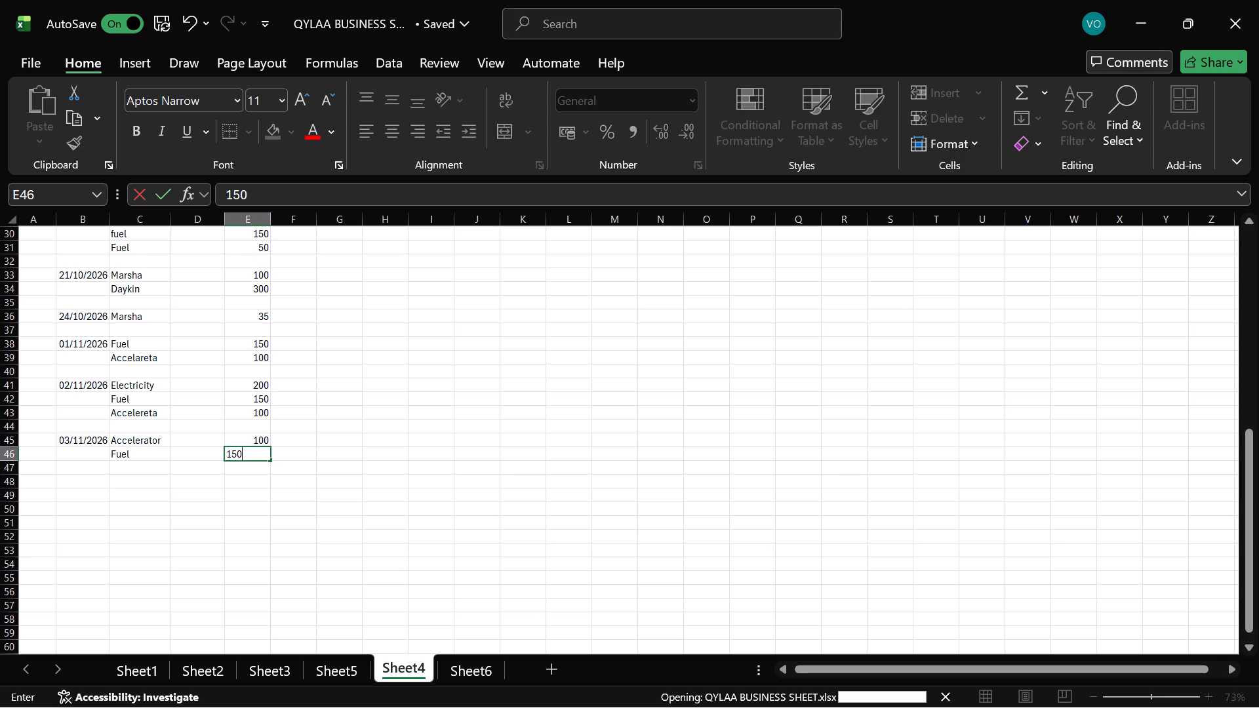
Check the income, expenses, profit and loss totals at the top of Sheet1.
click(140, 661)
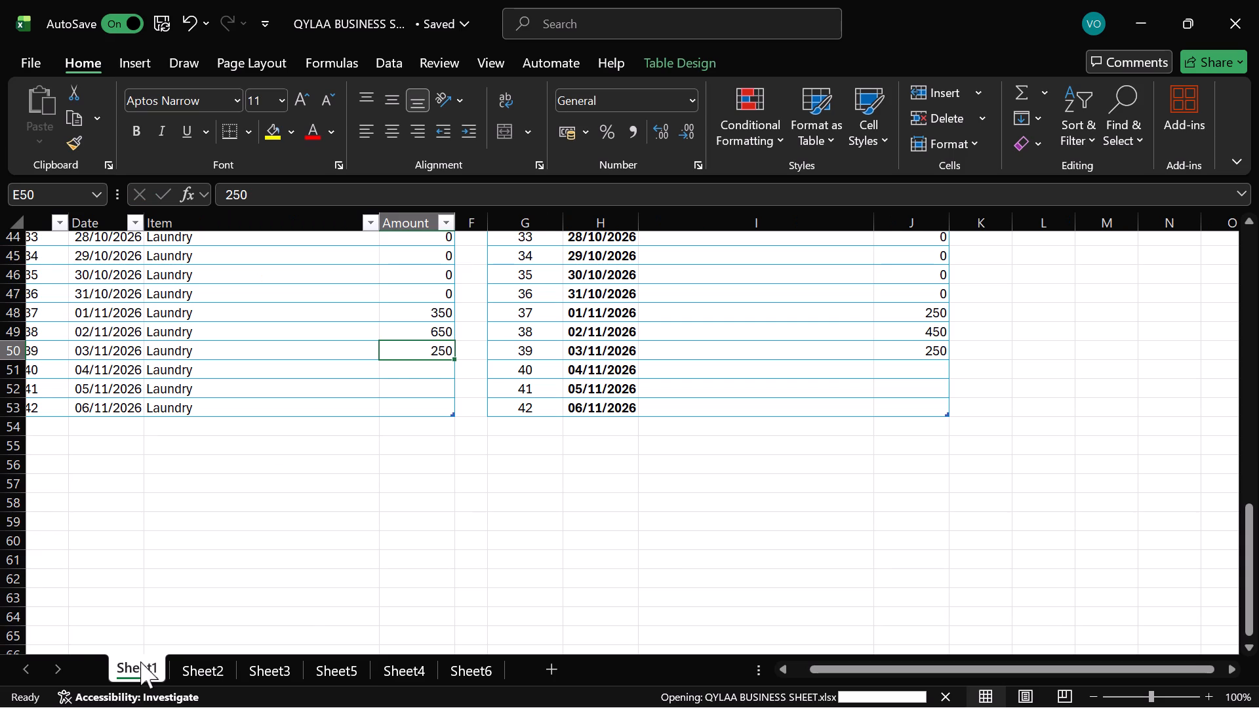
scroll(140, 661, up, 7)
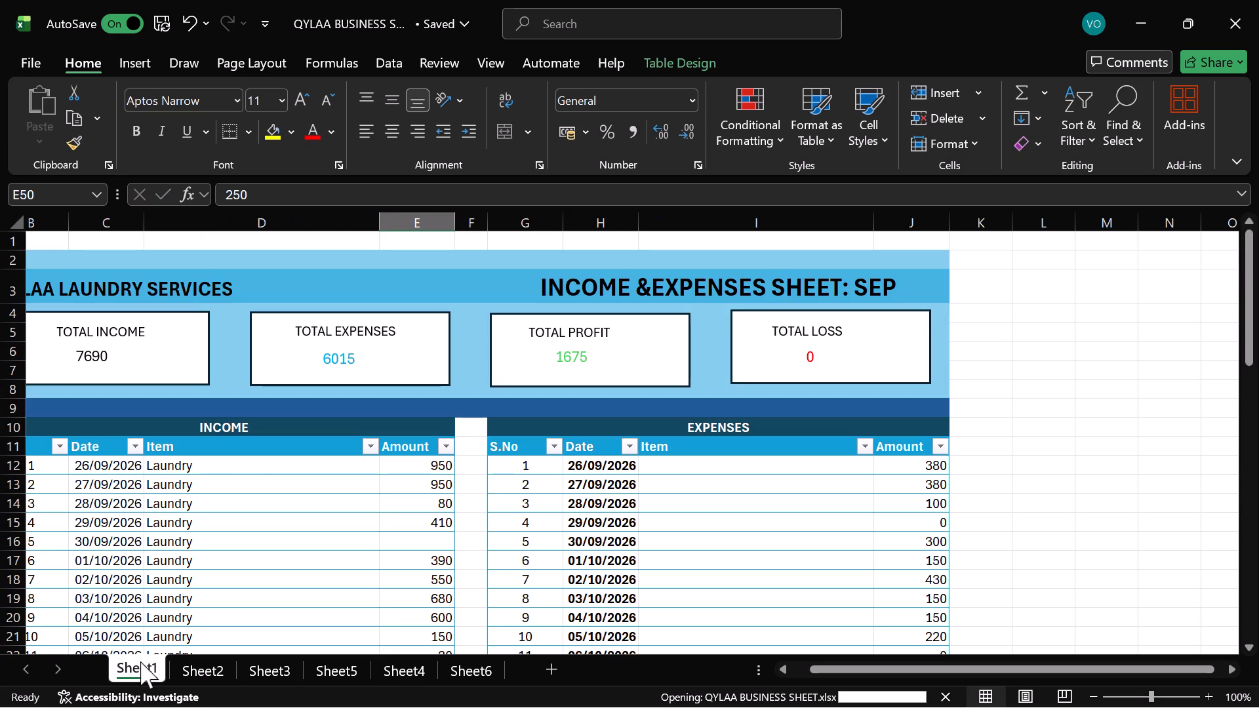
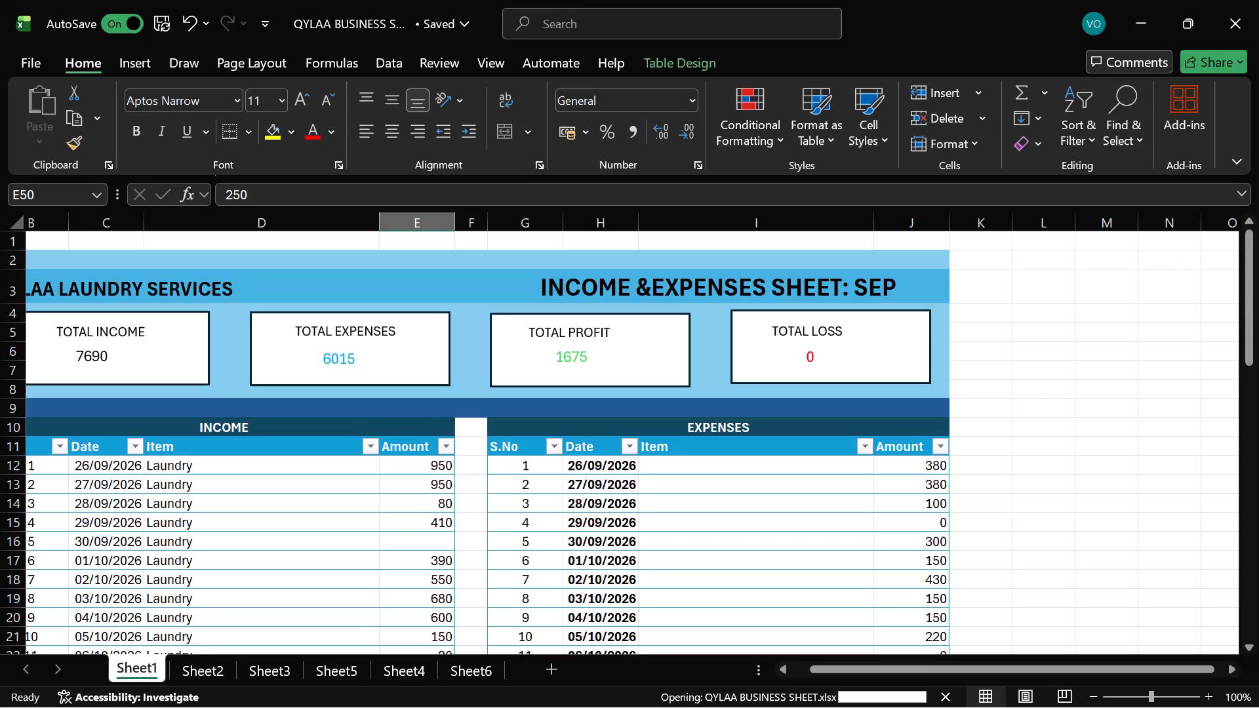
Enter 0 as the 04/11/2026 amount in both the INCOME table (E51) and the EXPENSES table (J51) on Sheet1.
scroll(348, 393, down, 3)
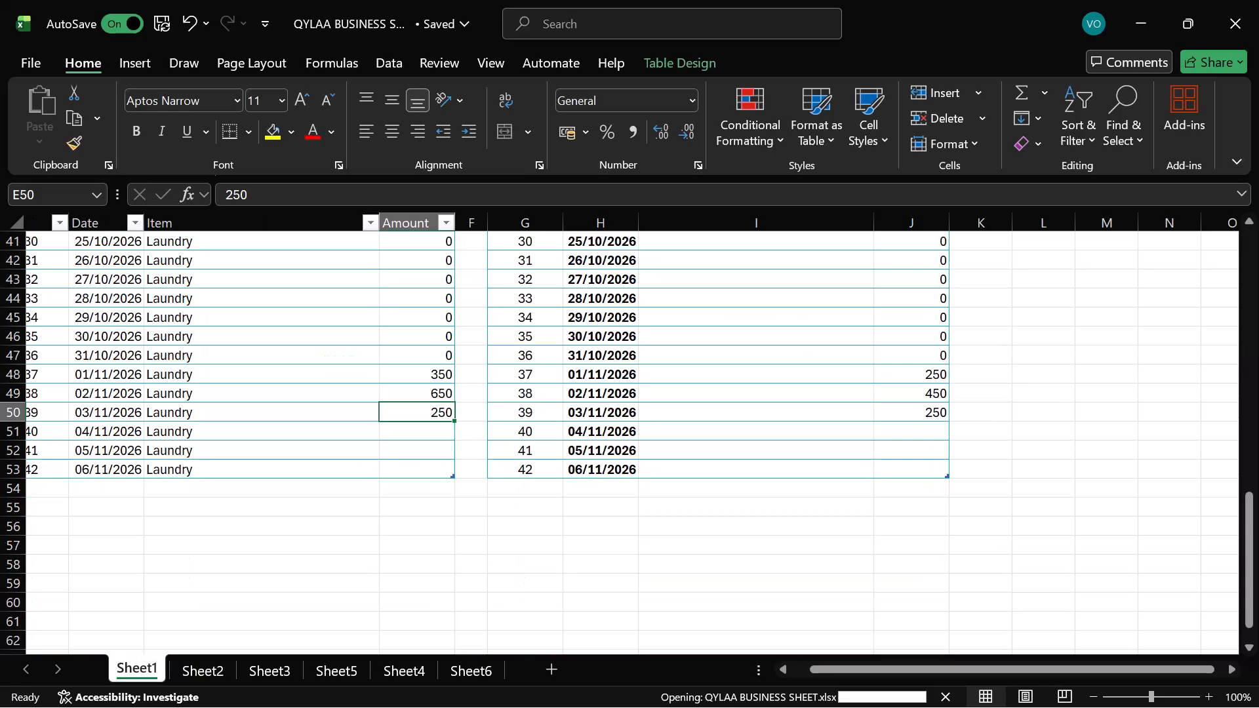
click(431, 435)
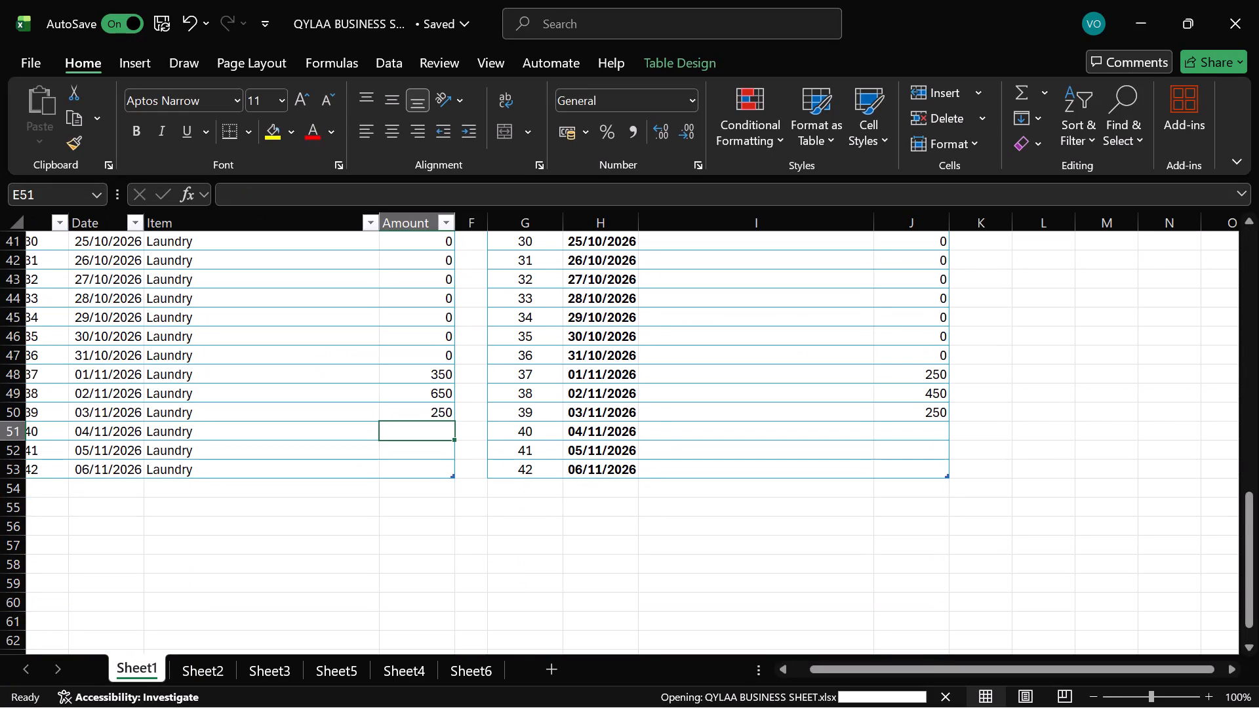
key(0)
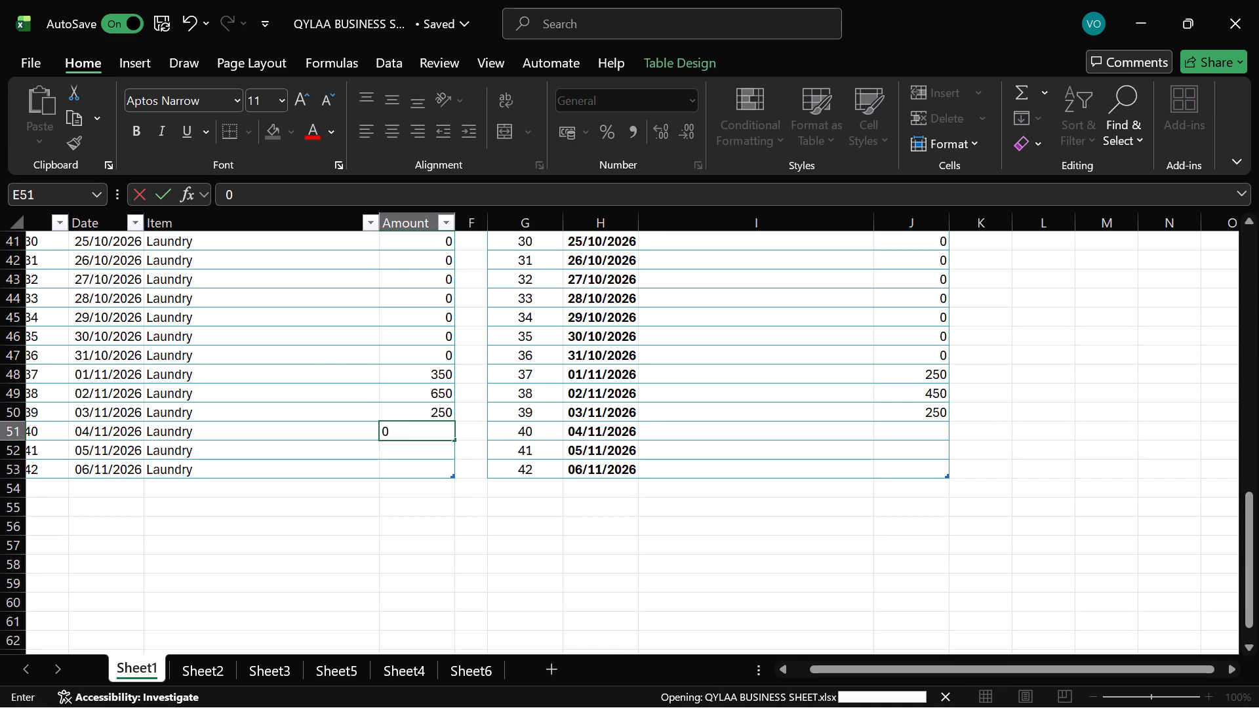
click(922, 439)
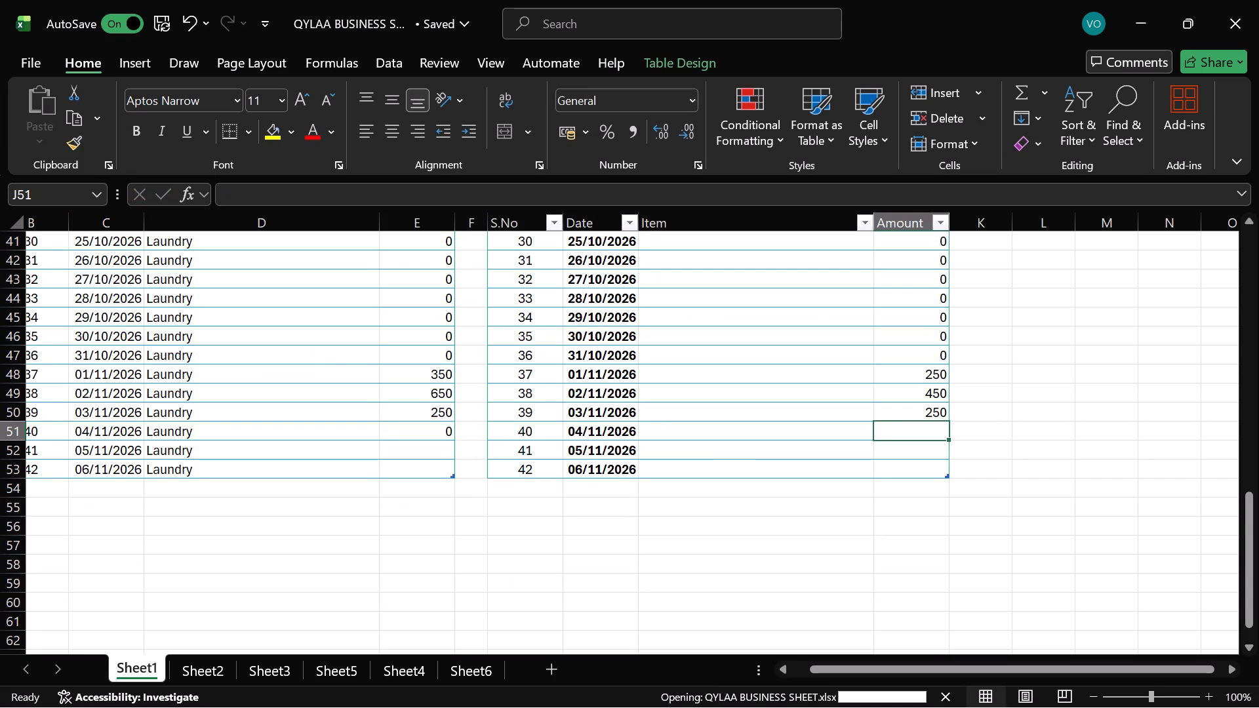
key(0)
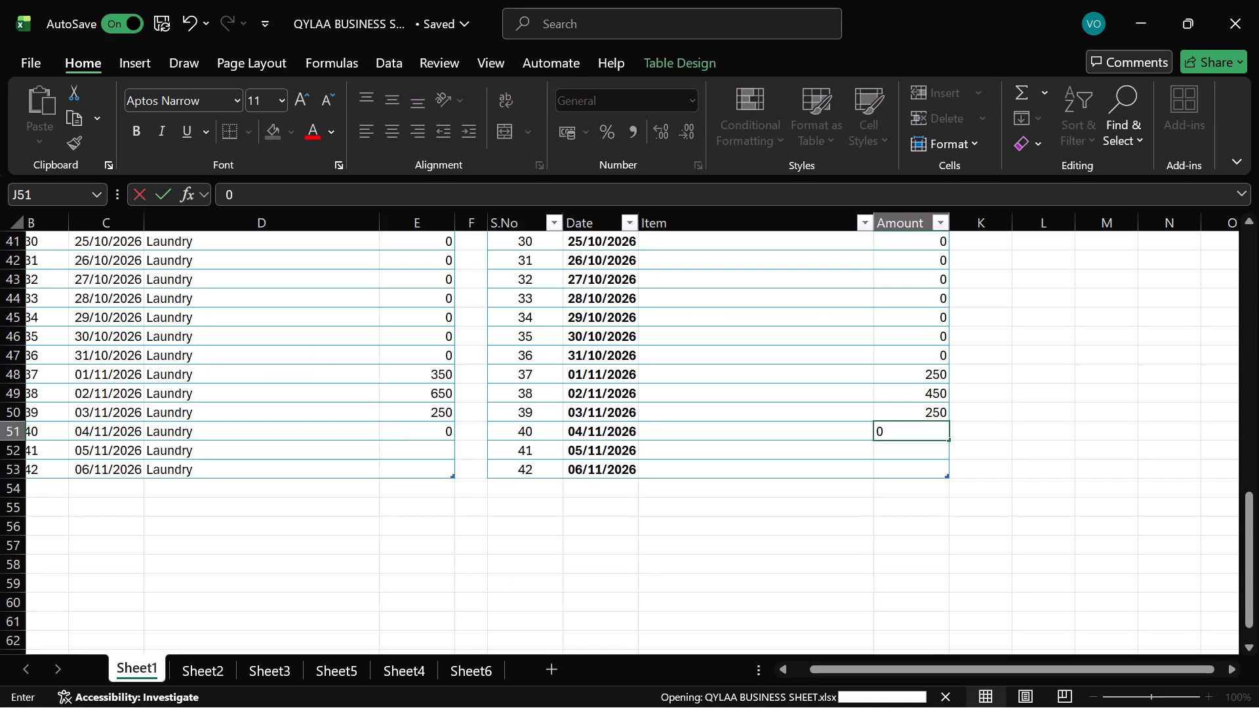
click(421, 446)
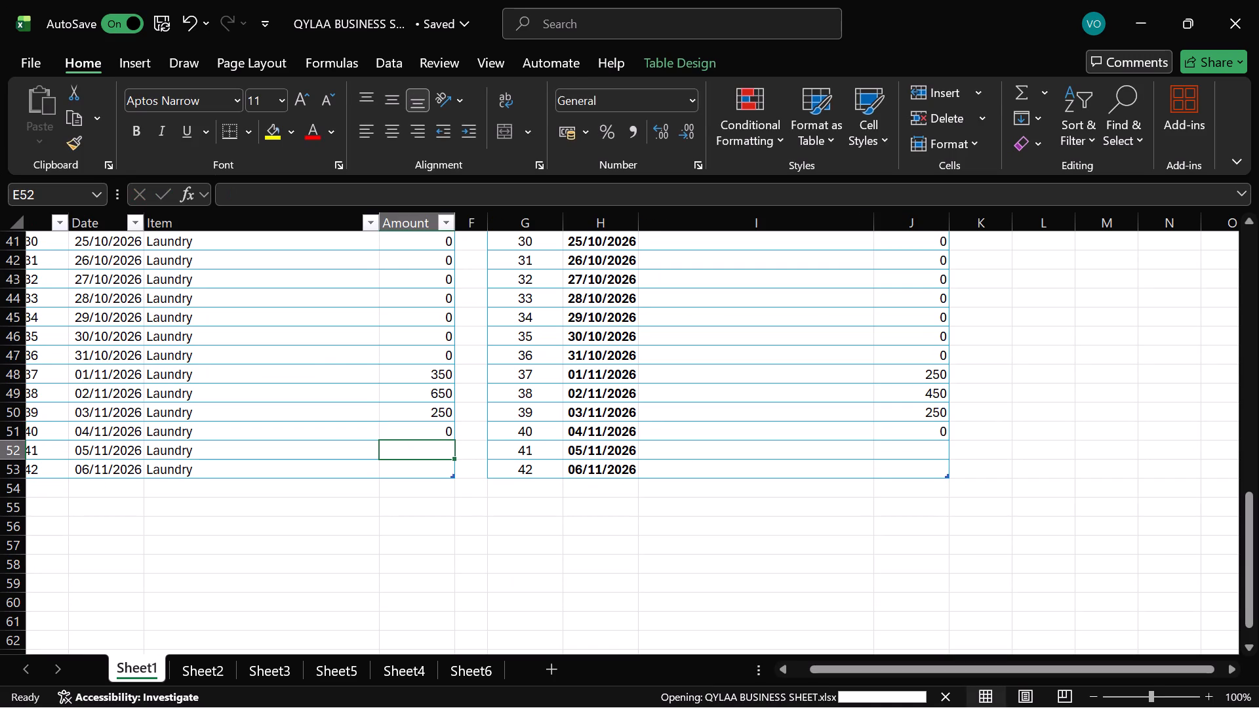
Minimise the workbook and launch Kuro from the desktop.
click(1134, 16)
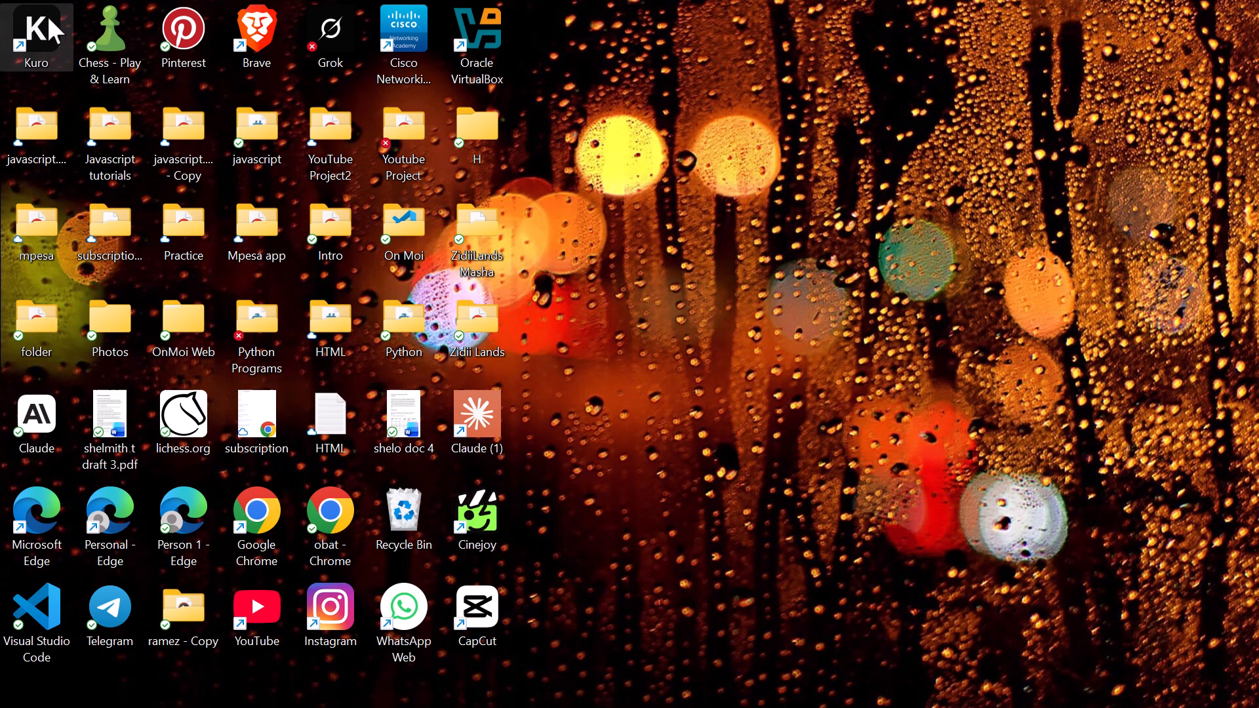
double_click(48, 17)
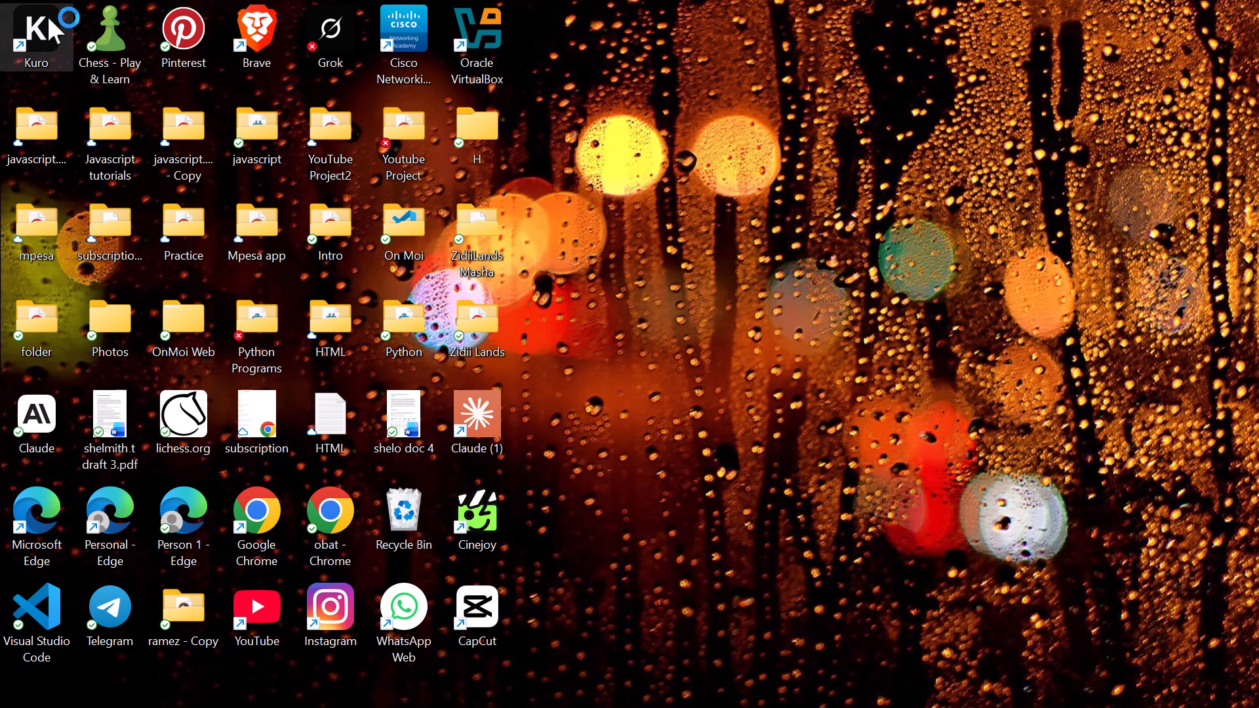
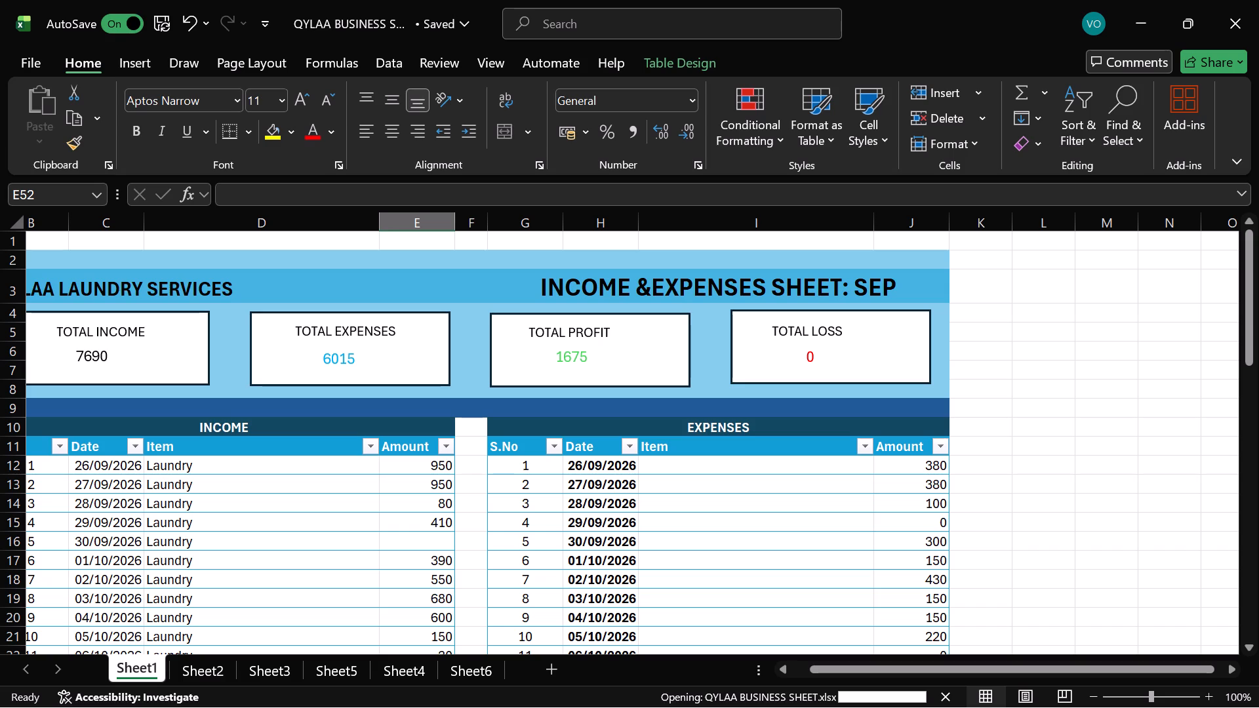
Check the last rows of the INCOME and EXPENSES tables on Sheet1 for dates still missing amounts.
scroll(685, 378, down, 3)
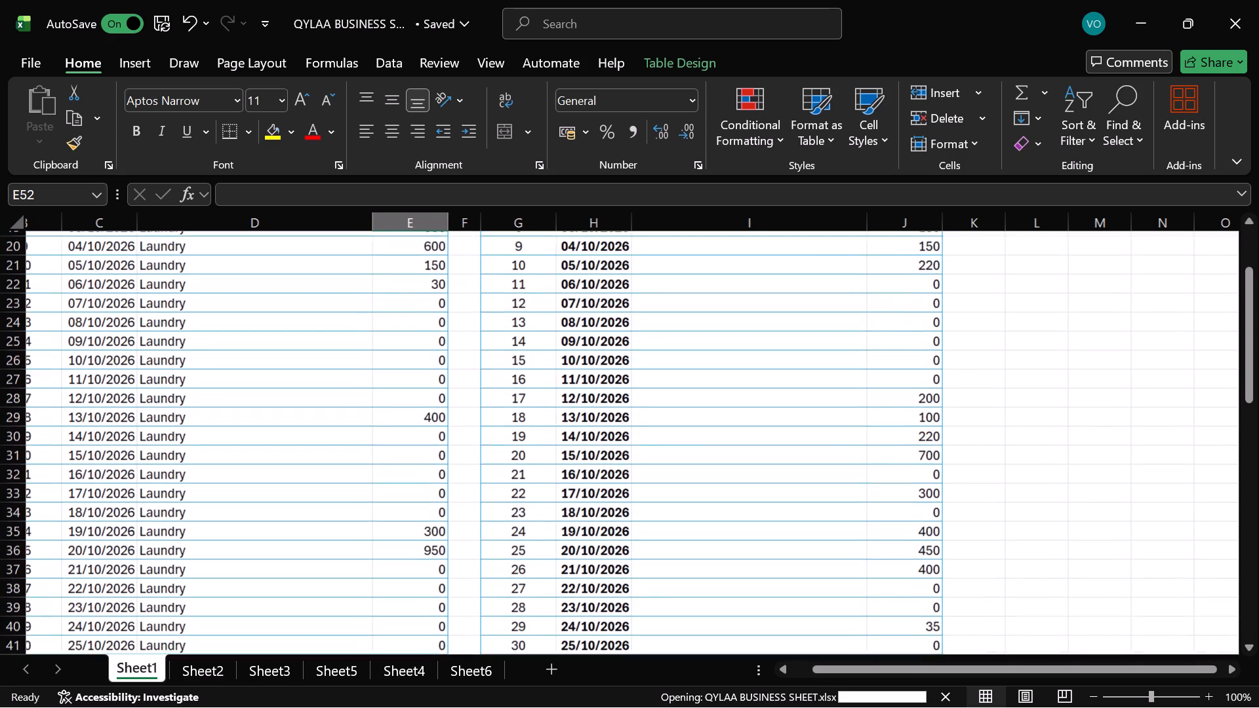
scroll(685, 378, down, 3)
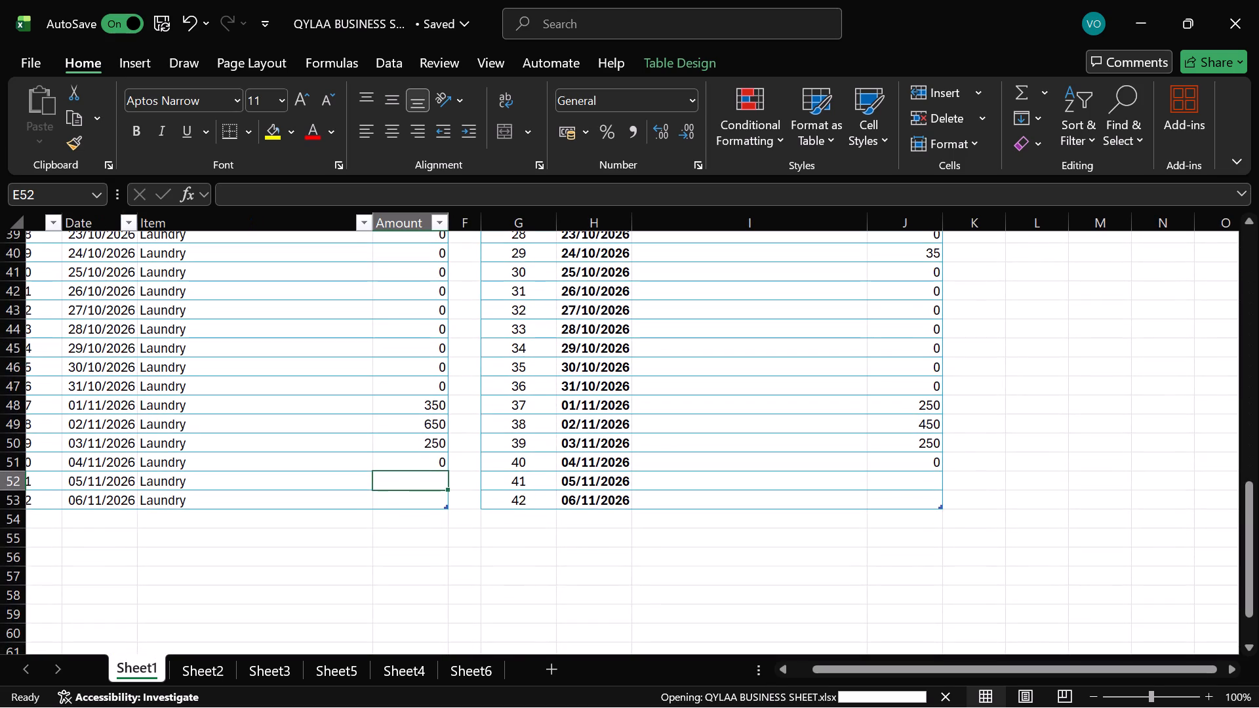